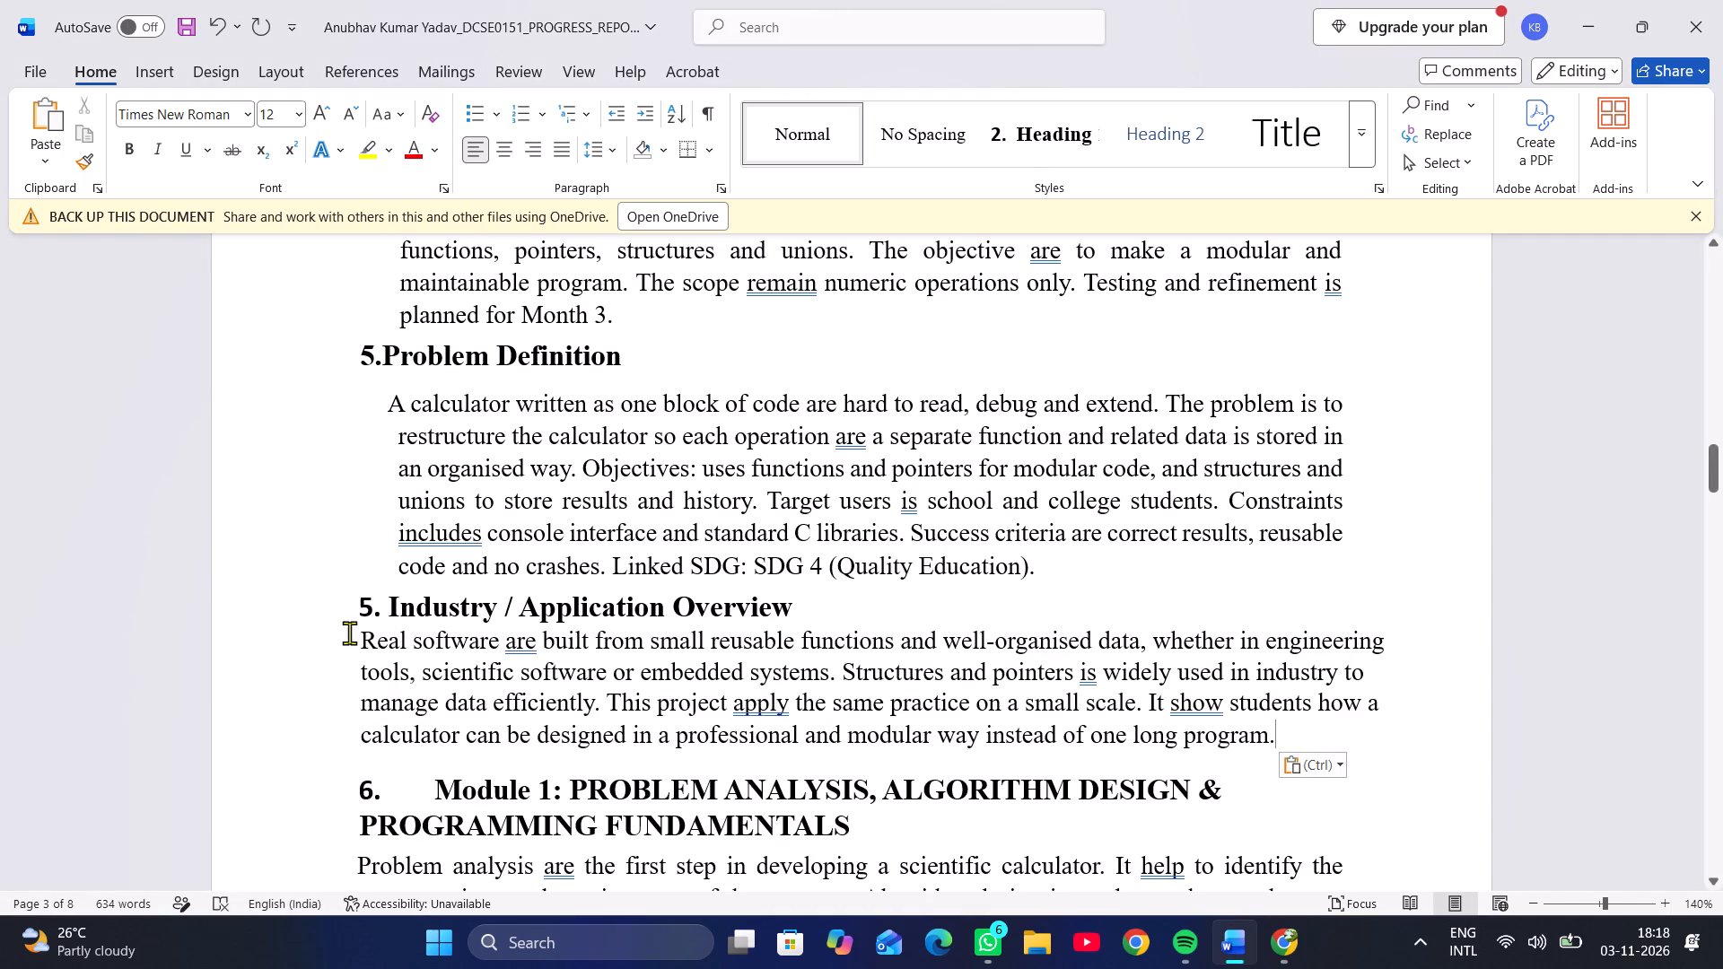
# Indent the first line of the Industry / Application Overview paragraph with five spaces.
pyautogui.click(358, 642)
pyautogui.press('space')
pyautogui.press('space')
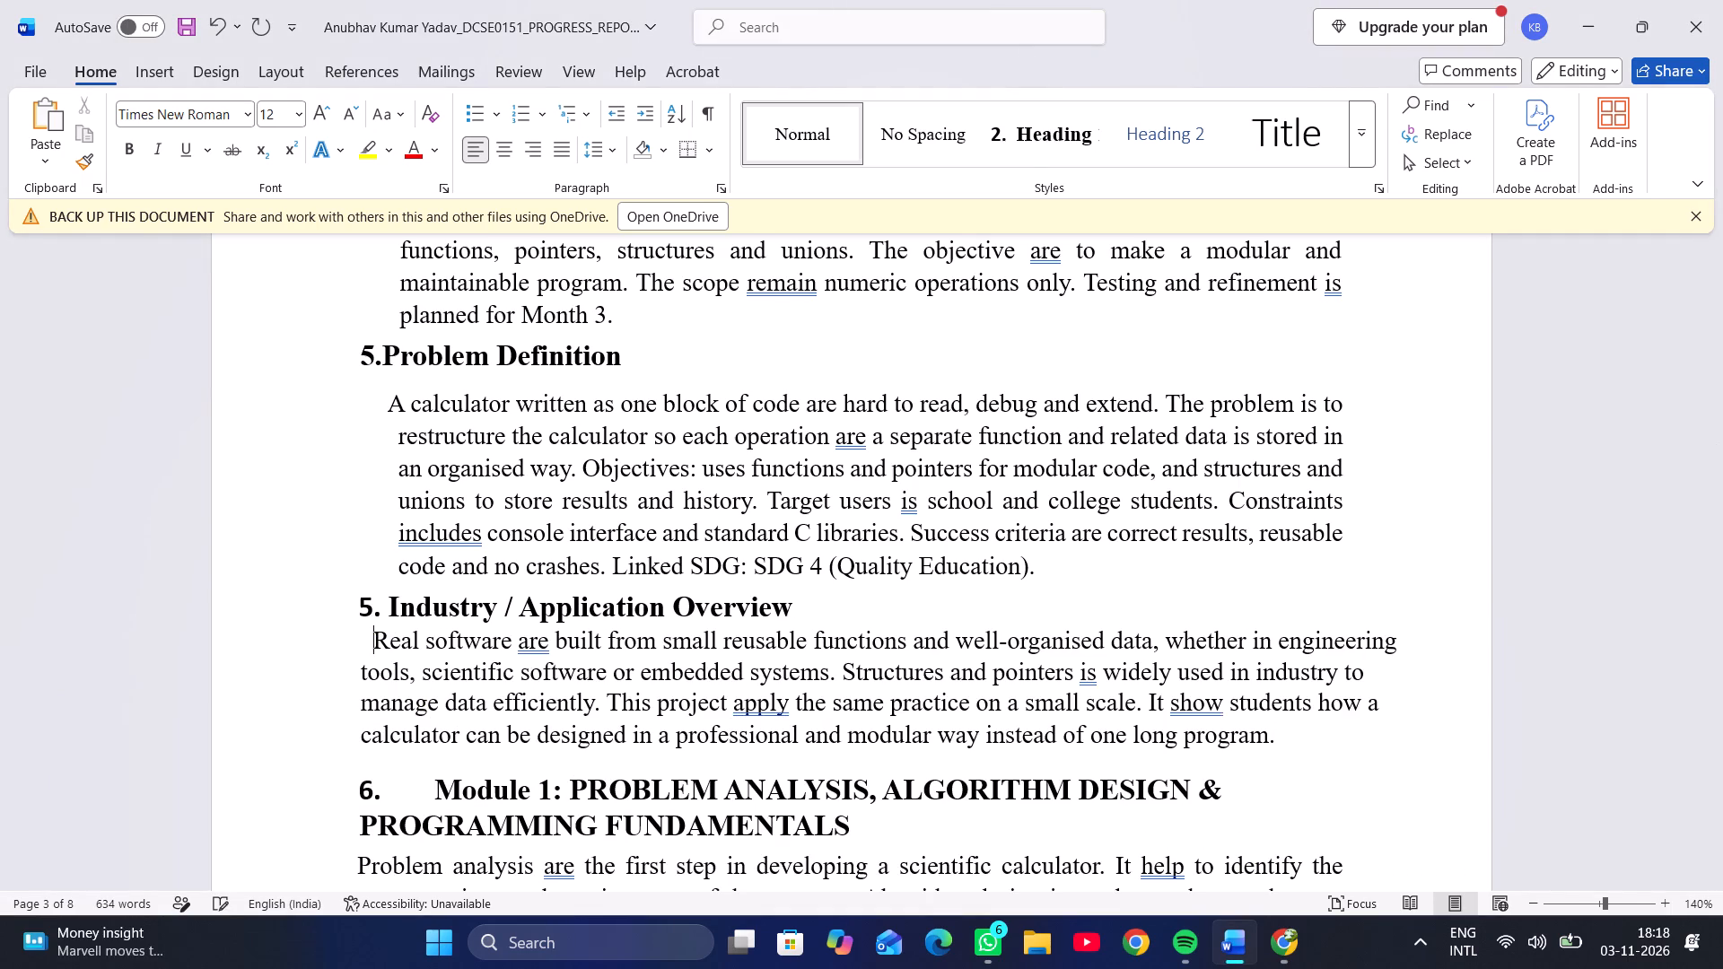
pyautogui.press('space')
pyautogui.press('space')
pyautogui.press('space')
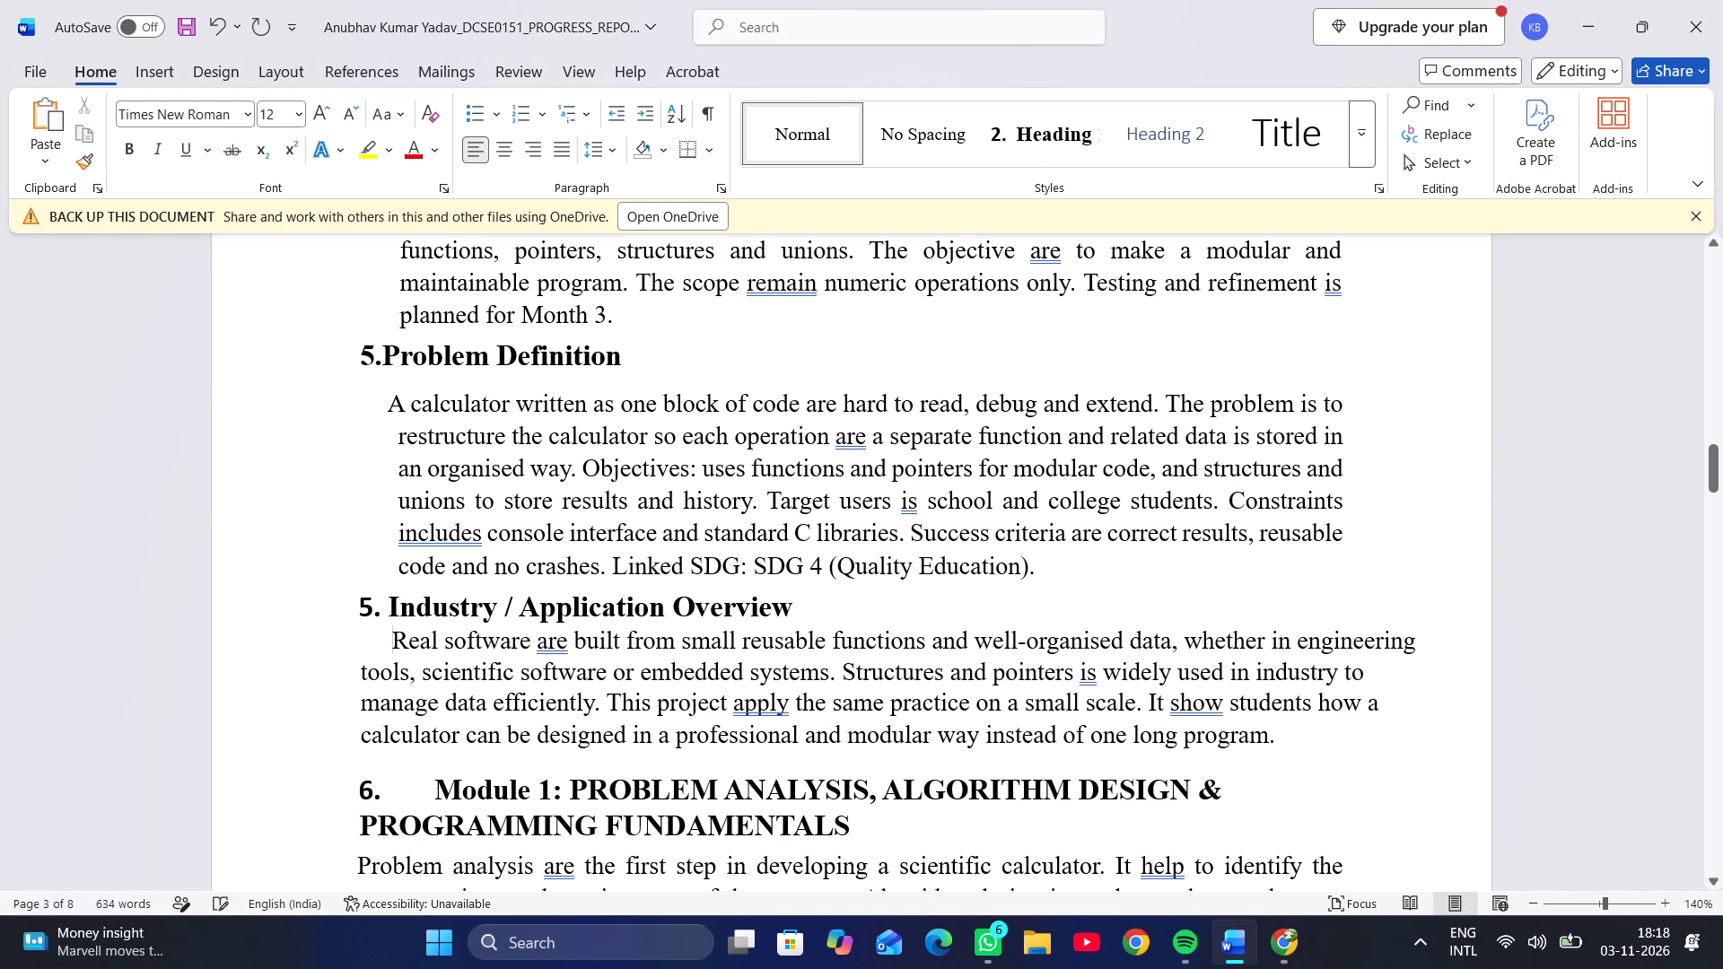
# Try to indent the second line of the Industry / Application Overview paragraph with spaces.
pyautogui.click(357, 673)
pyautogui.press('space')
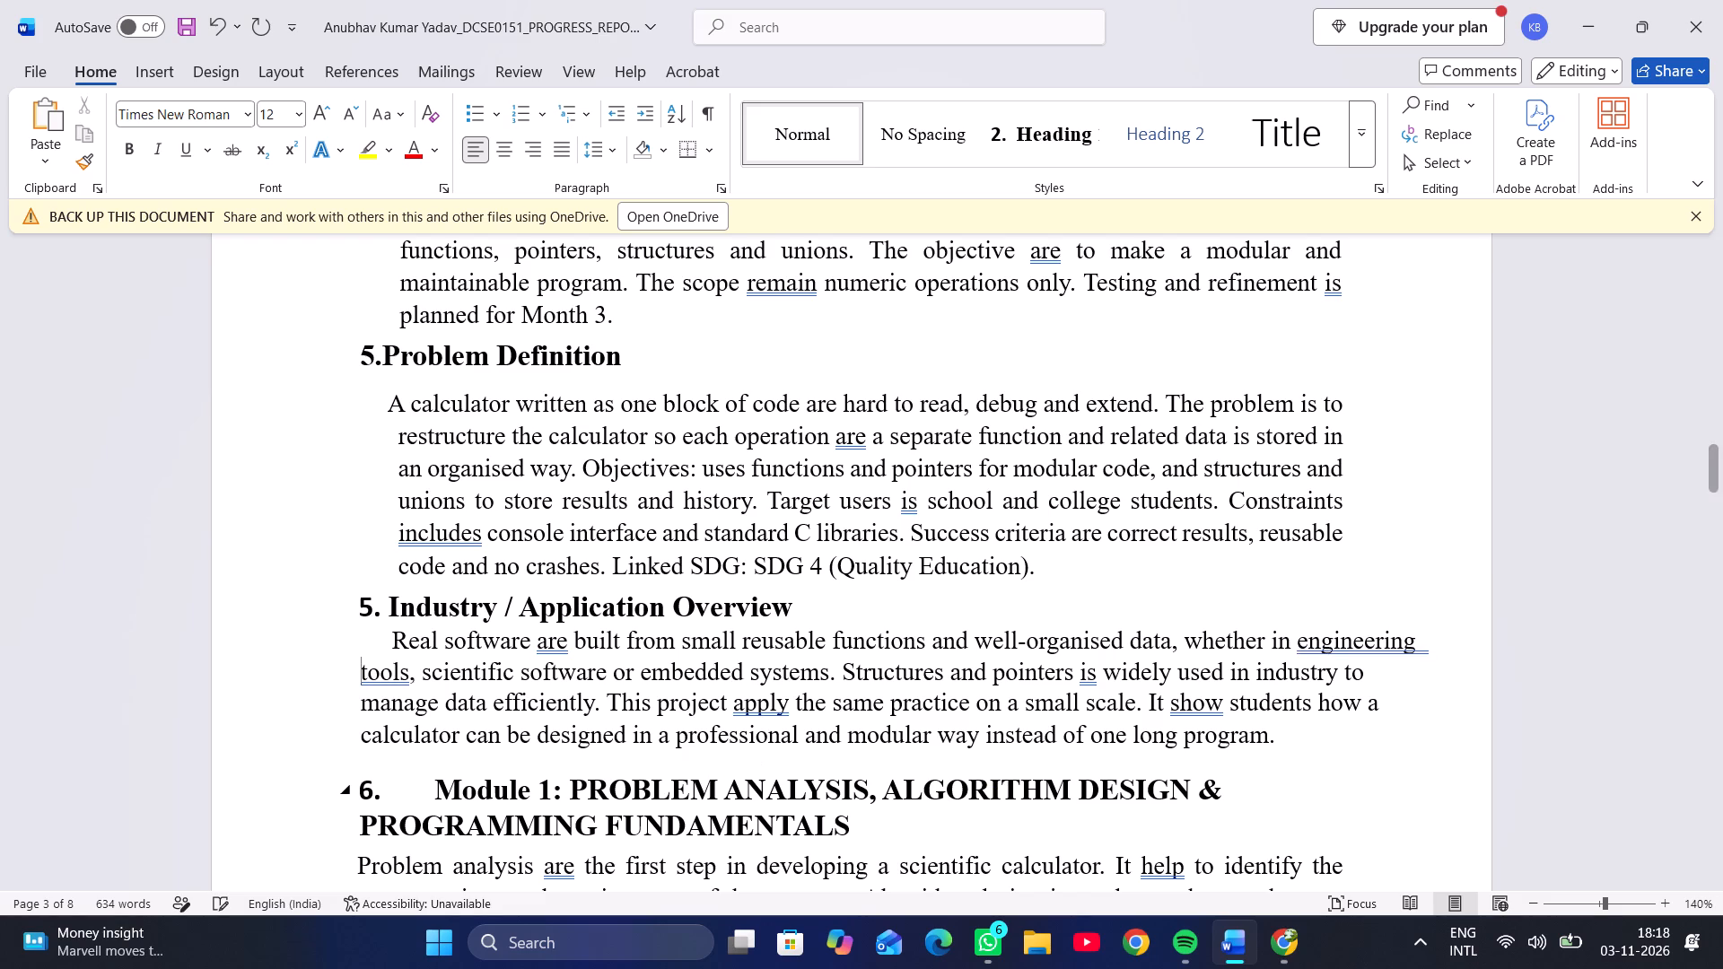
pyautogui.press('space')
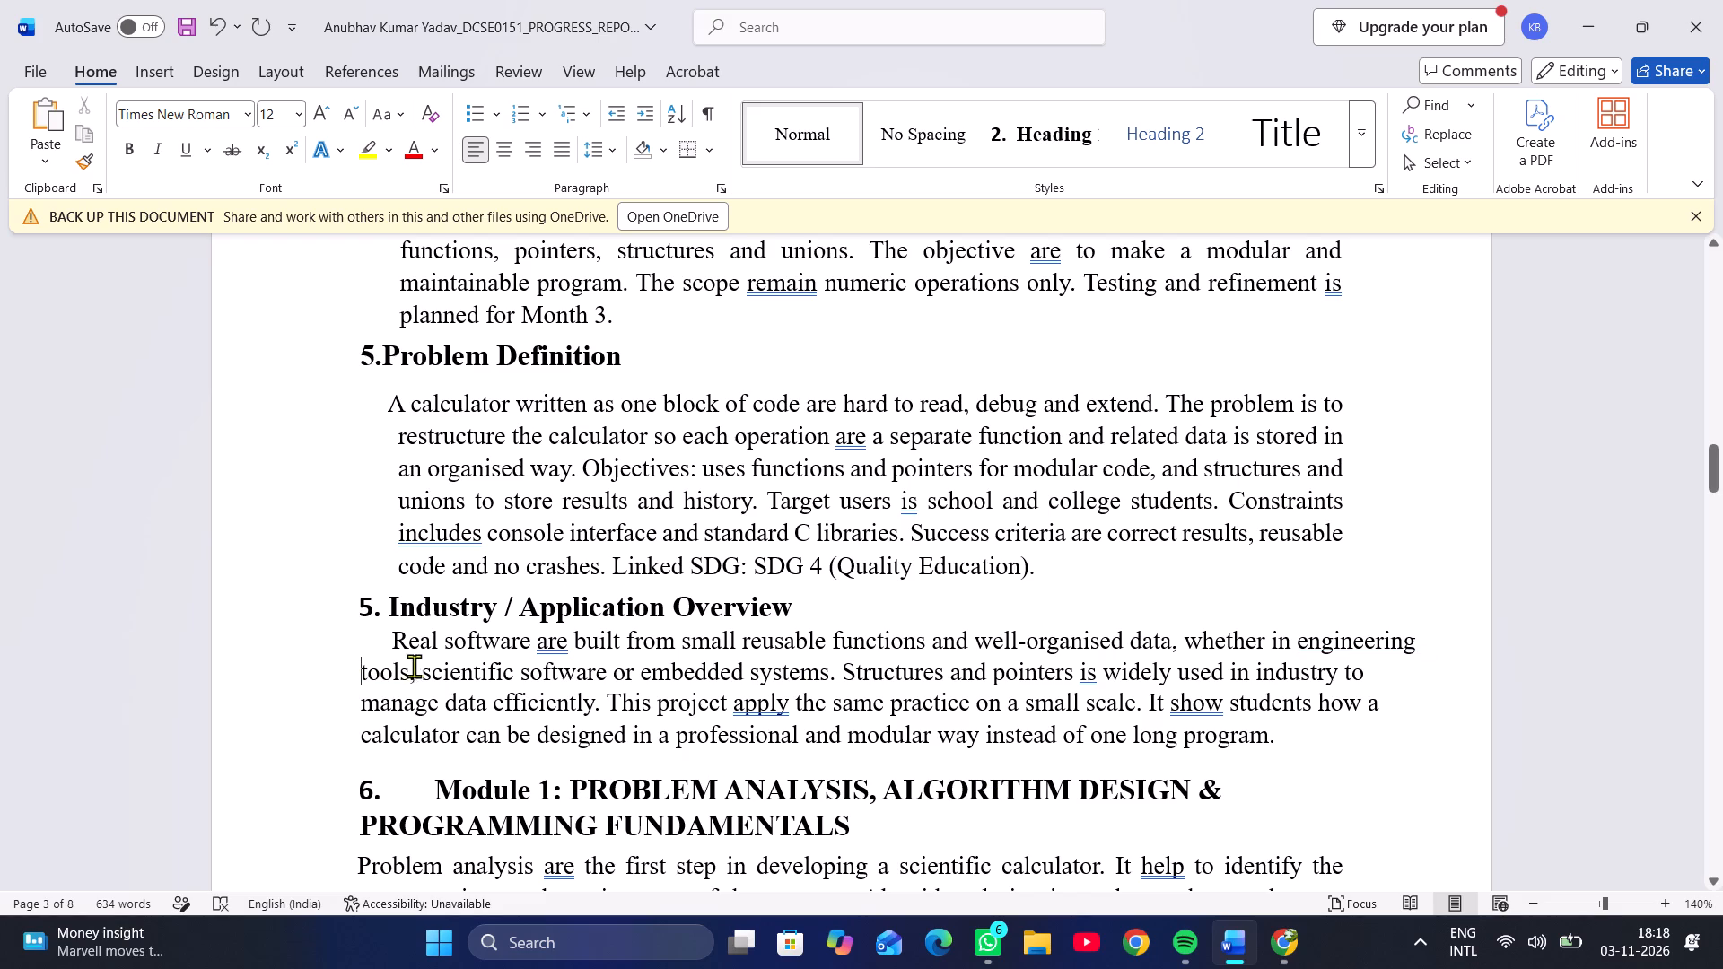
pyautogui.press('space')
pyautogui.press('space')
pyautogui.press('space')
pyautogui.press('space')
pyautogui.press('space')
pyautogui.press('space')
# Delete the pasted "Real software are built" paragraph under the Industry / Application Overview heading.
pyautogui.moveTo(390, 636); pyautogui.dragTo(1328, 723)
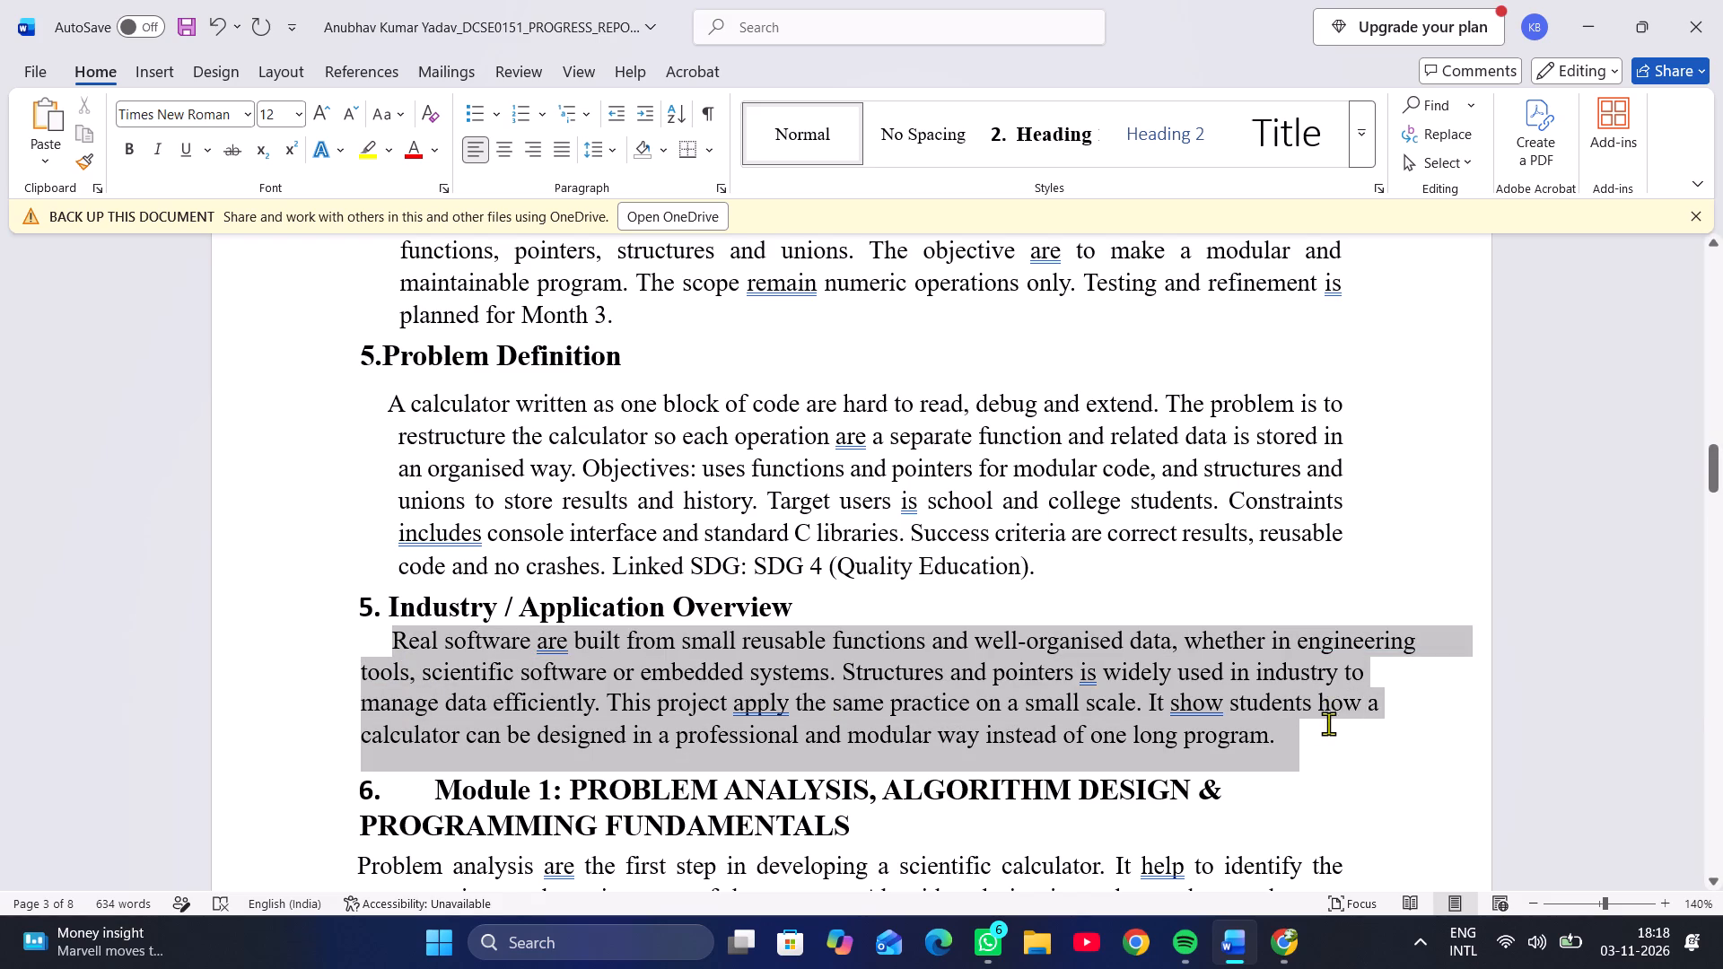
pyautogui.press('BackSpace')
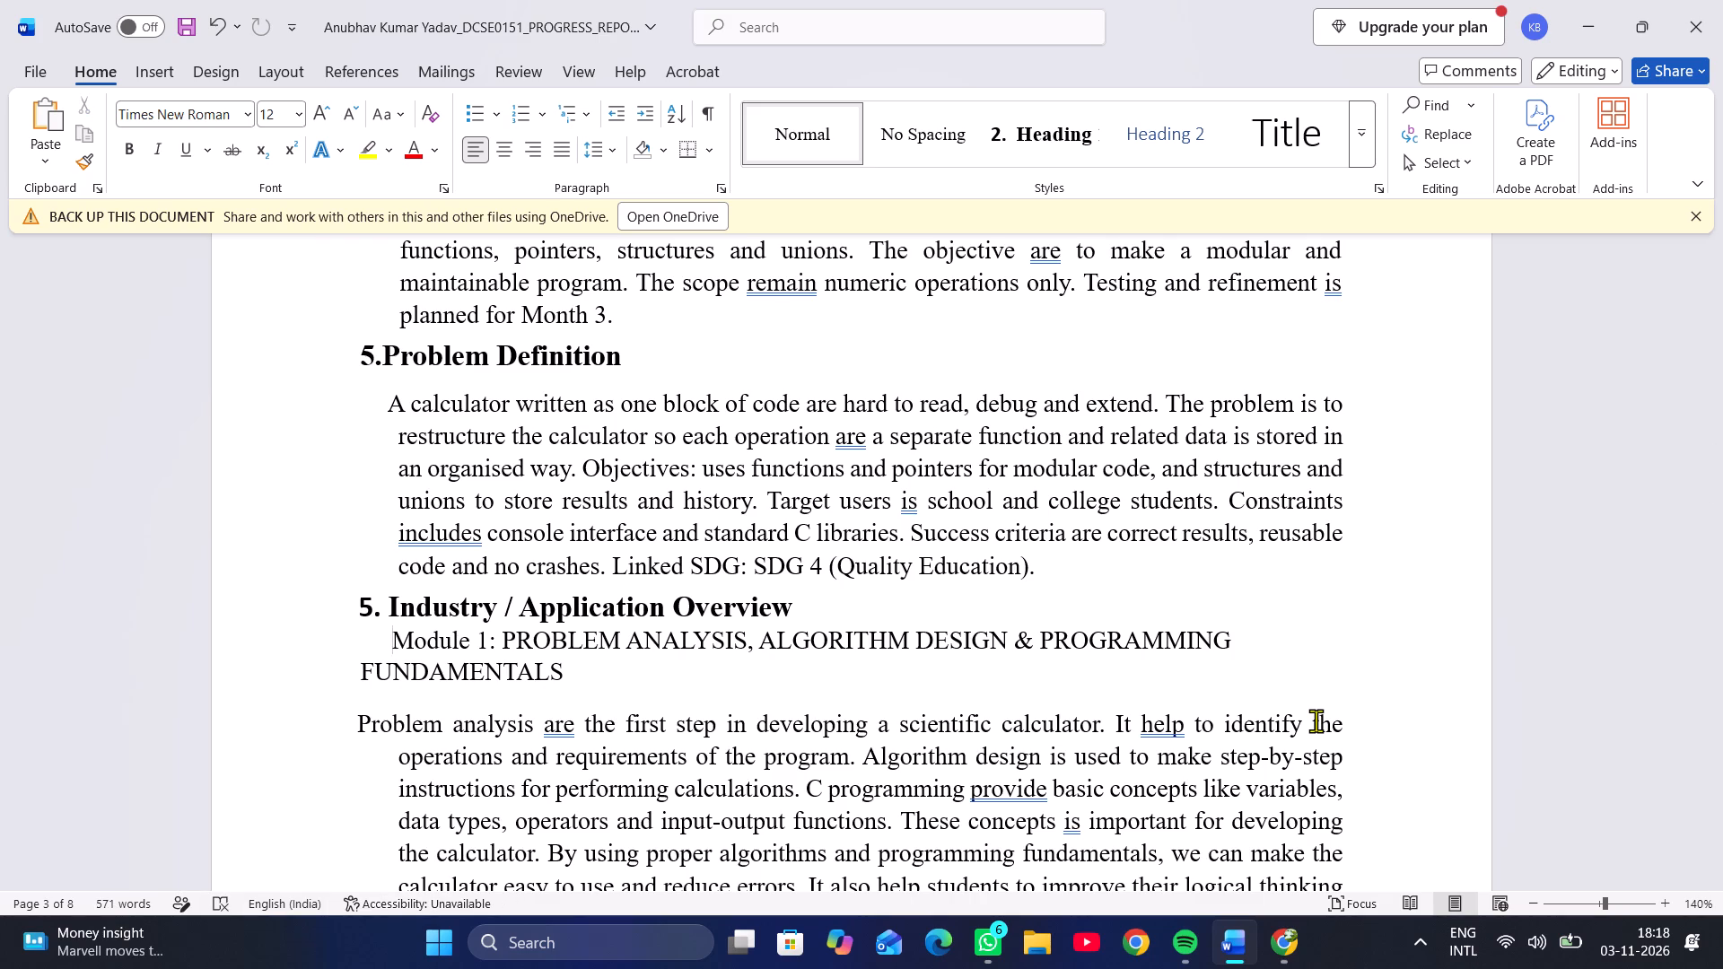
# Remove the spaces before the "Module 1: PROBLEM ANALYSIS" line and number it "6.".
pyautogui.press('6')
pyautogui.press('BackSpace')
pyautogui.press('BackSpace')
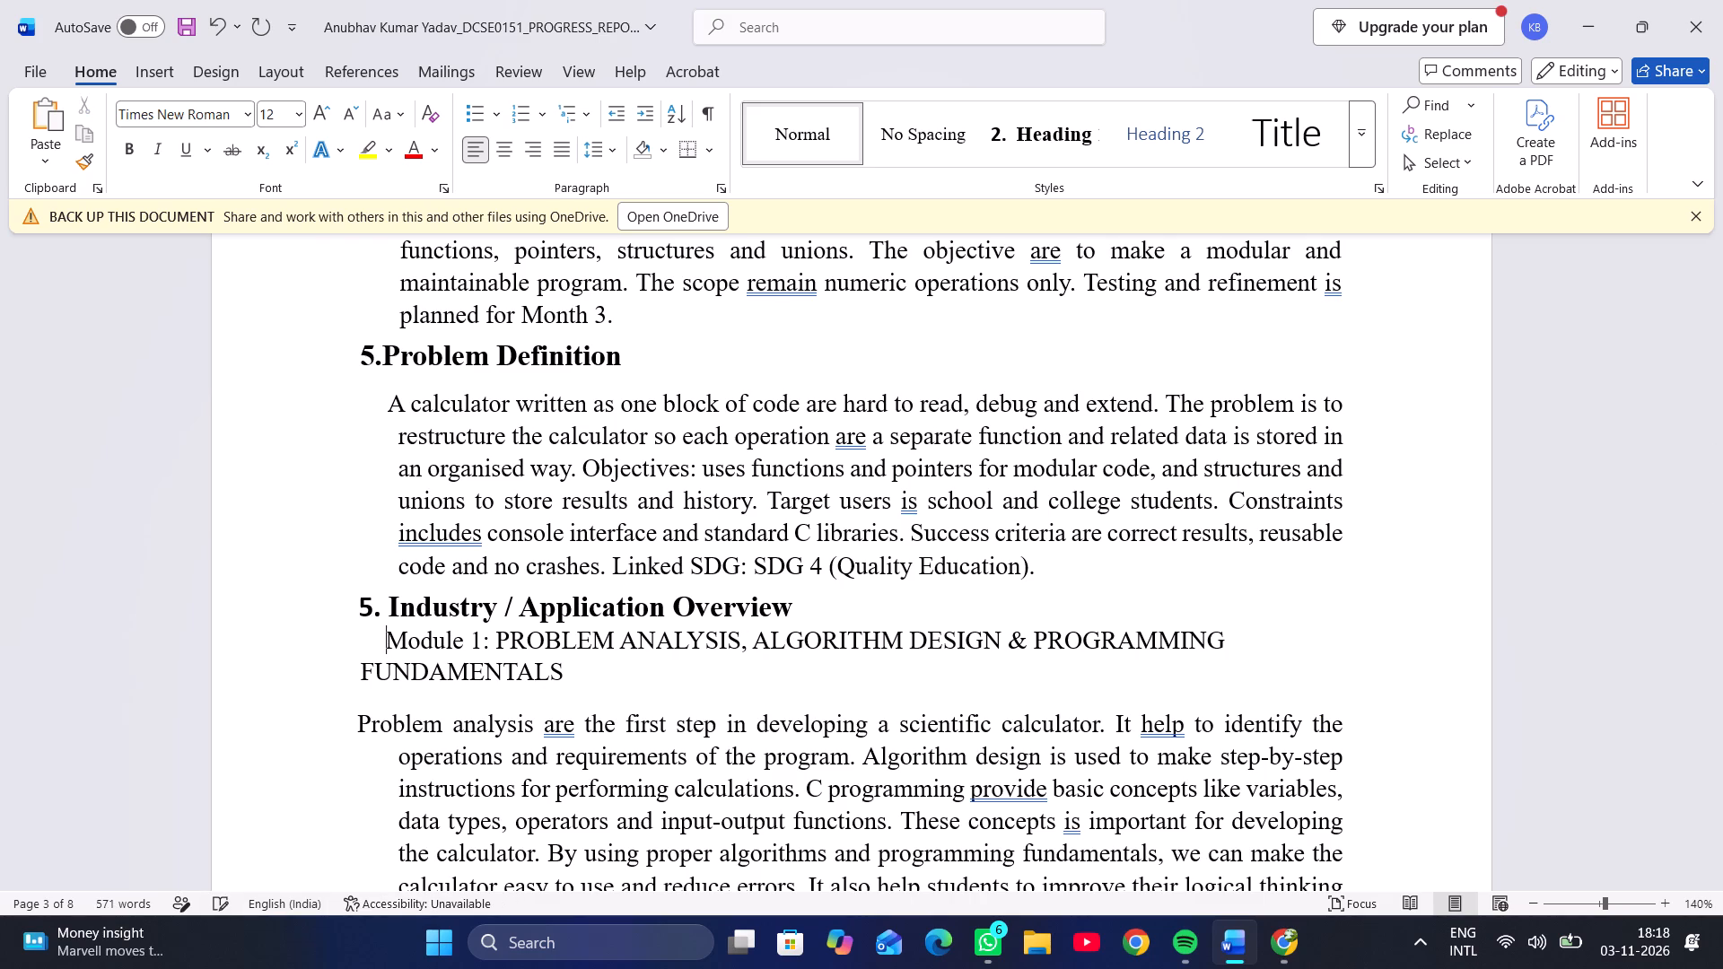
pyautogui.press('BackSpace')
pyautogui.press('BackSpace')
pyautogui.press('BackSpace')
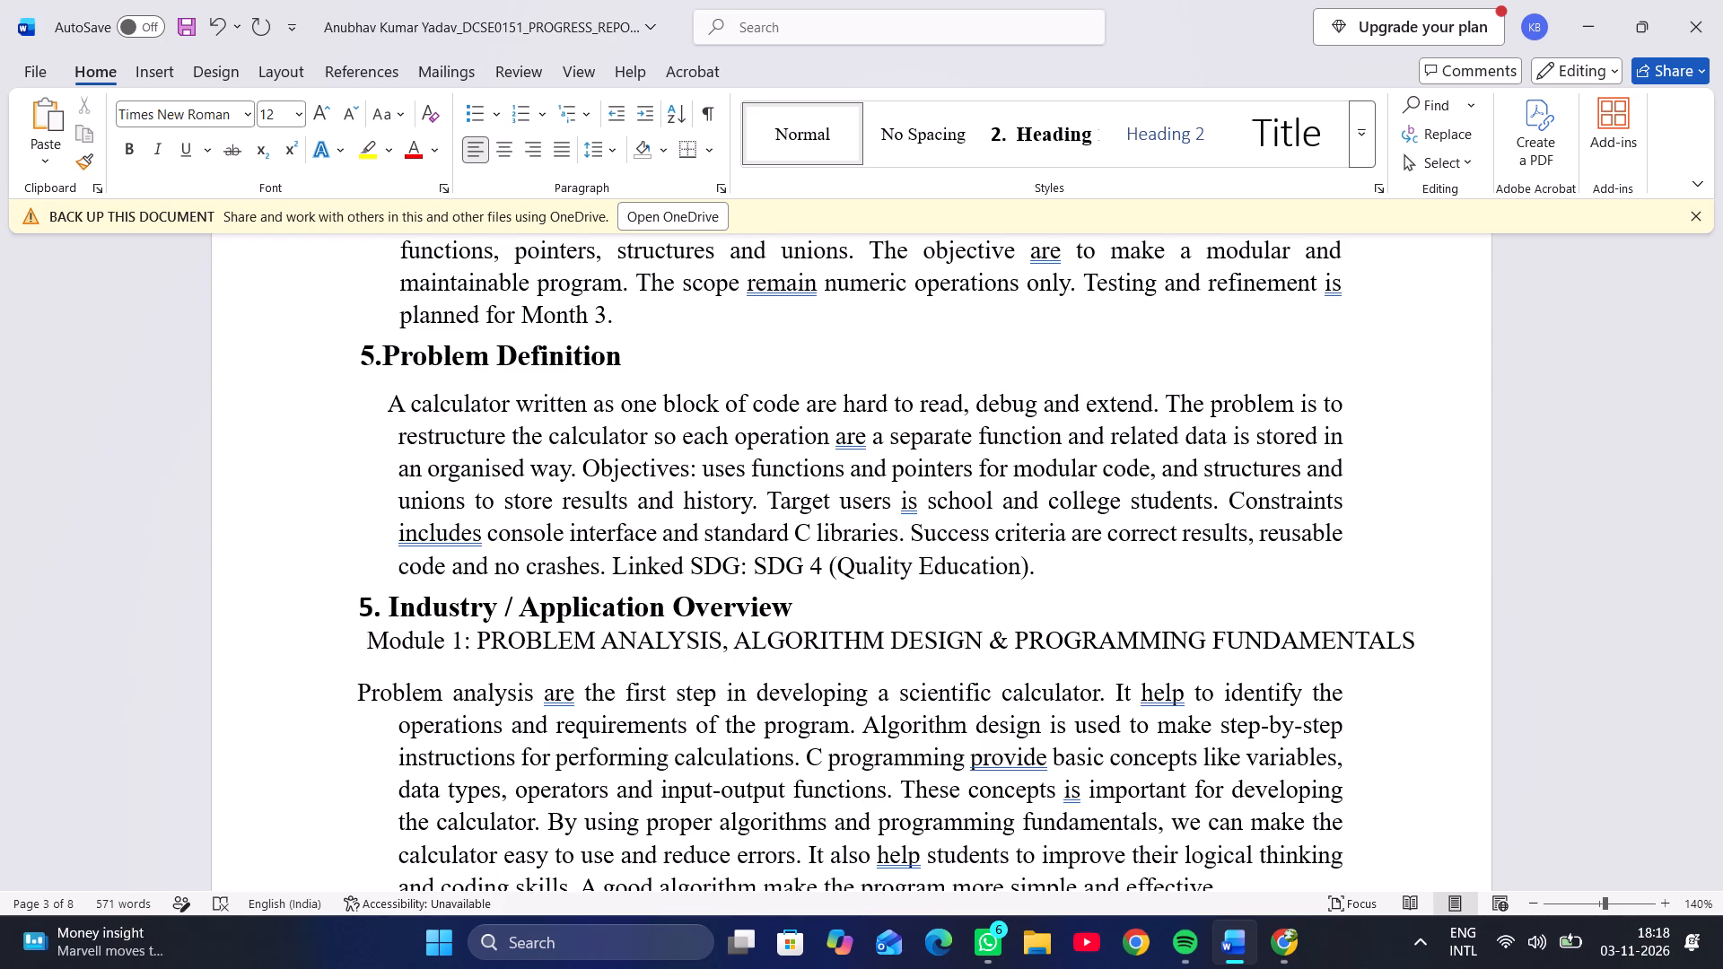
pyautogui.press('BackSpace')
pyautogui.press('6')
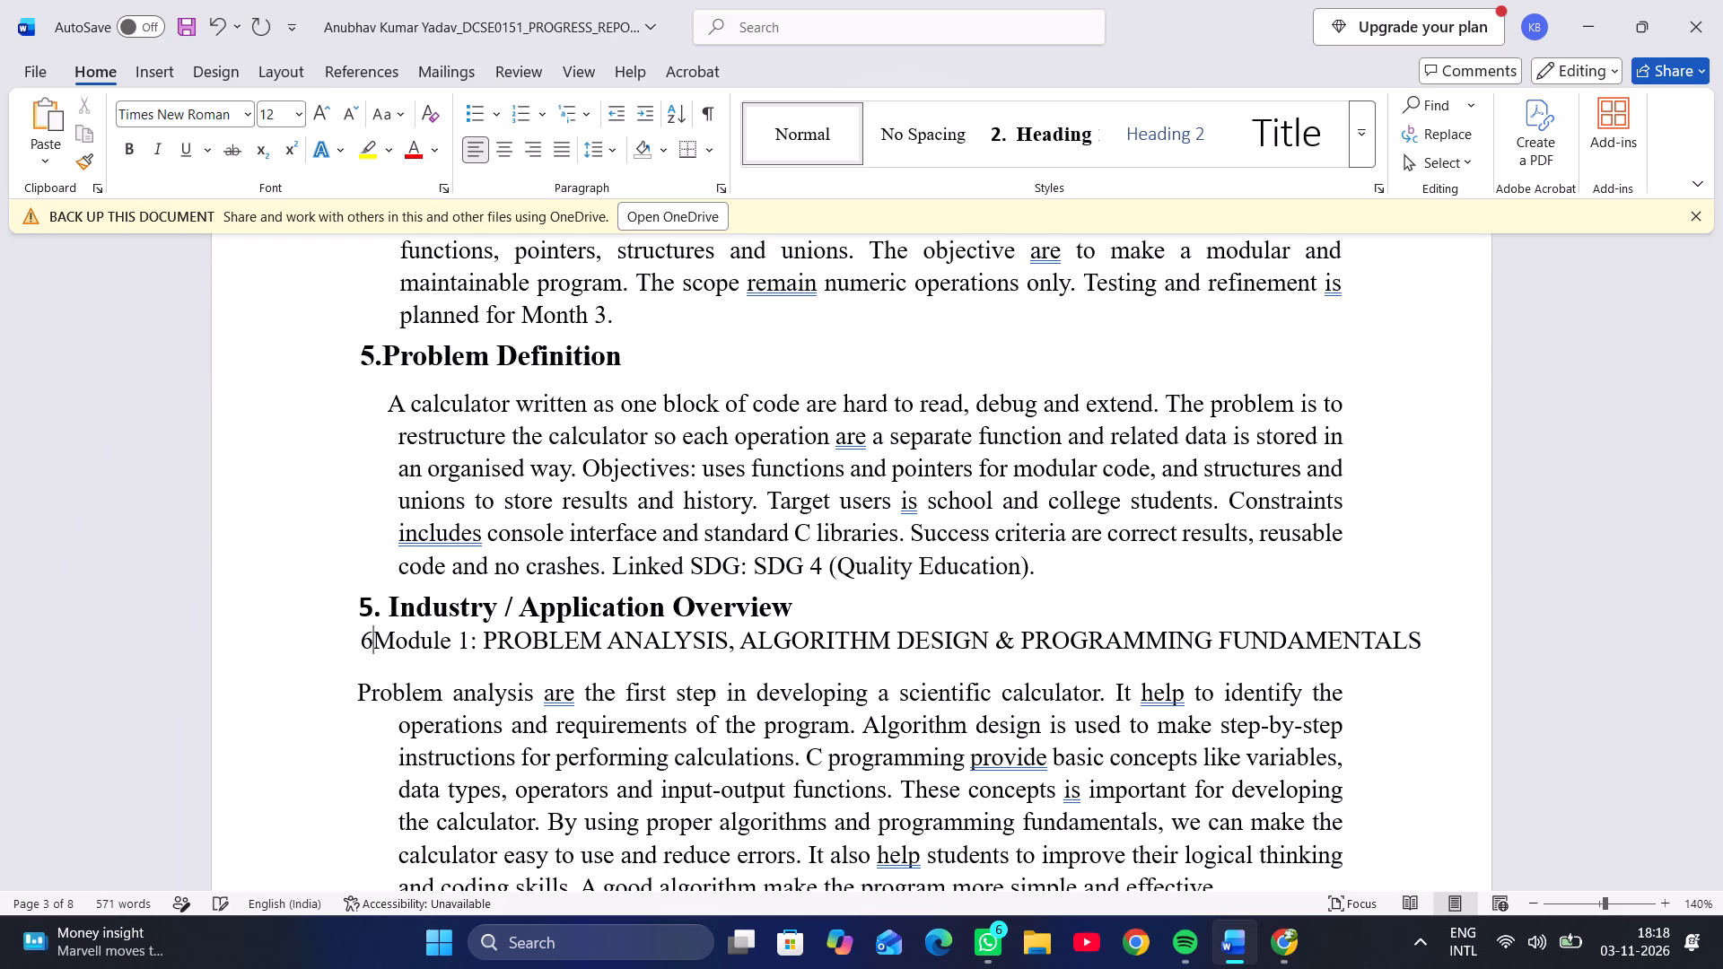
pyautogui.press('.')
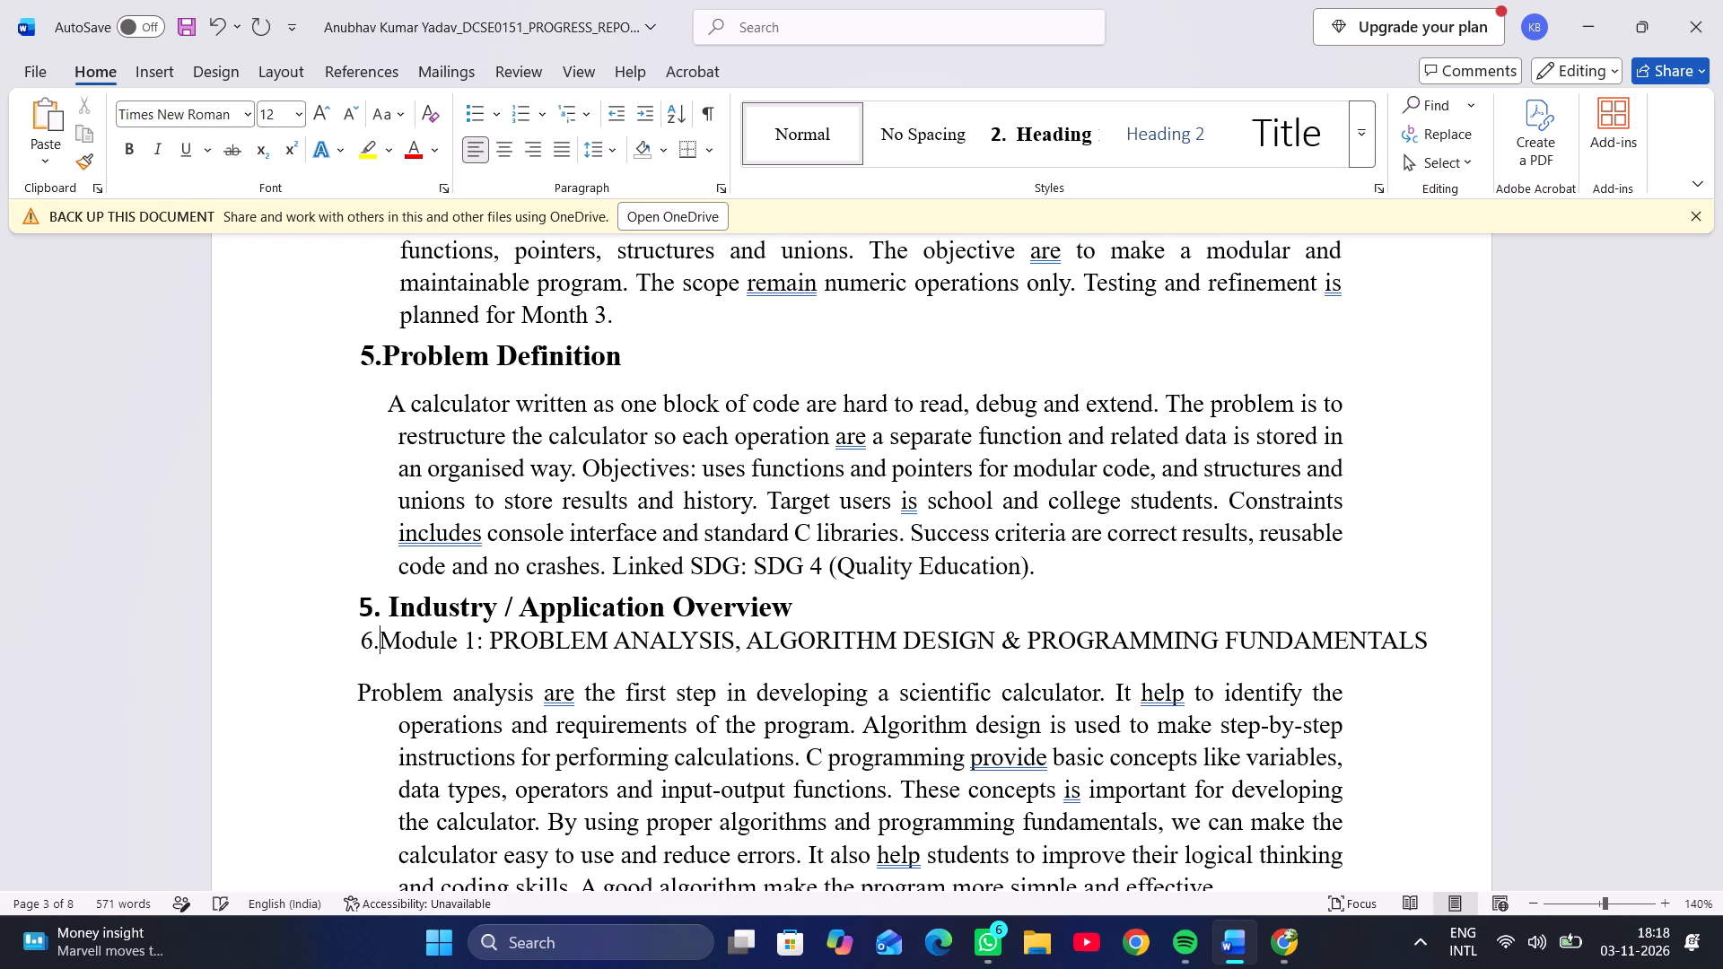
# Add a new line under the Industry / Application Overview heading, indent it six spaces and paste the copied "Real software are built" text.
pyautogui.click(844, 611)
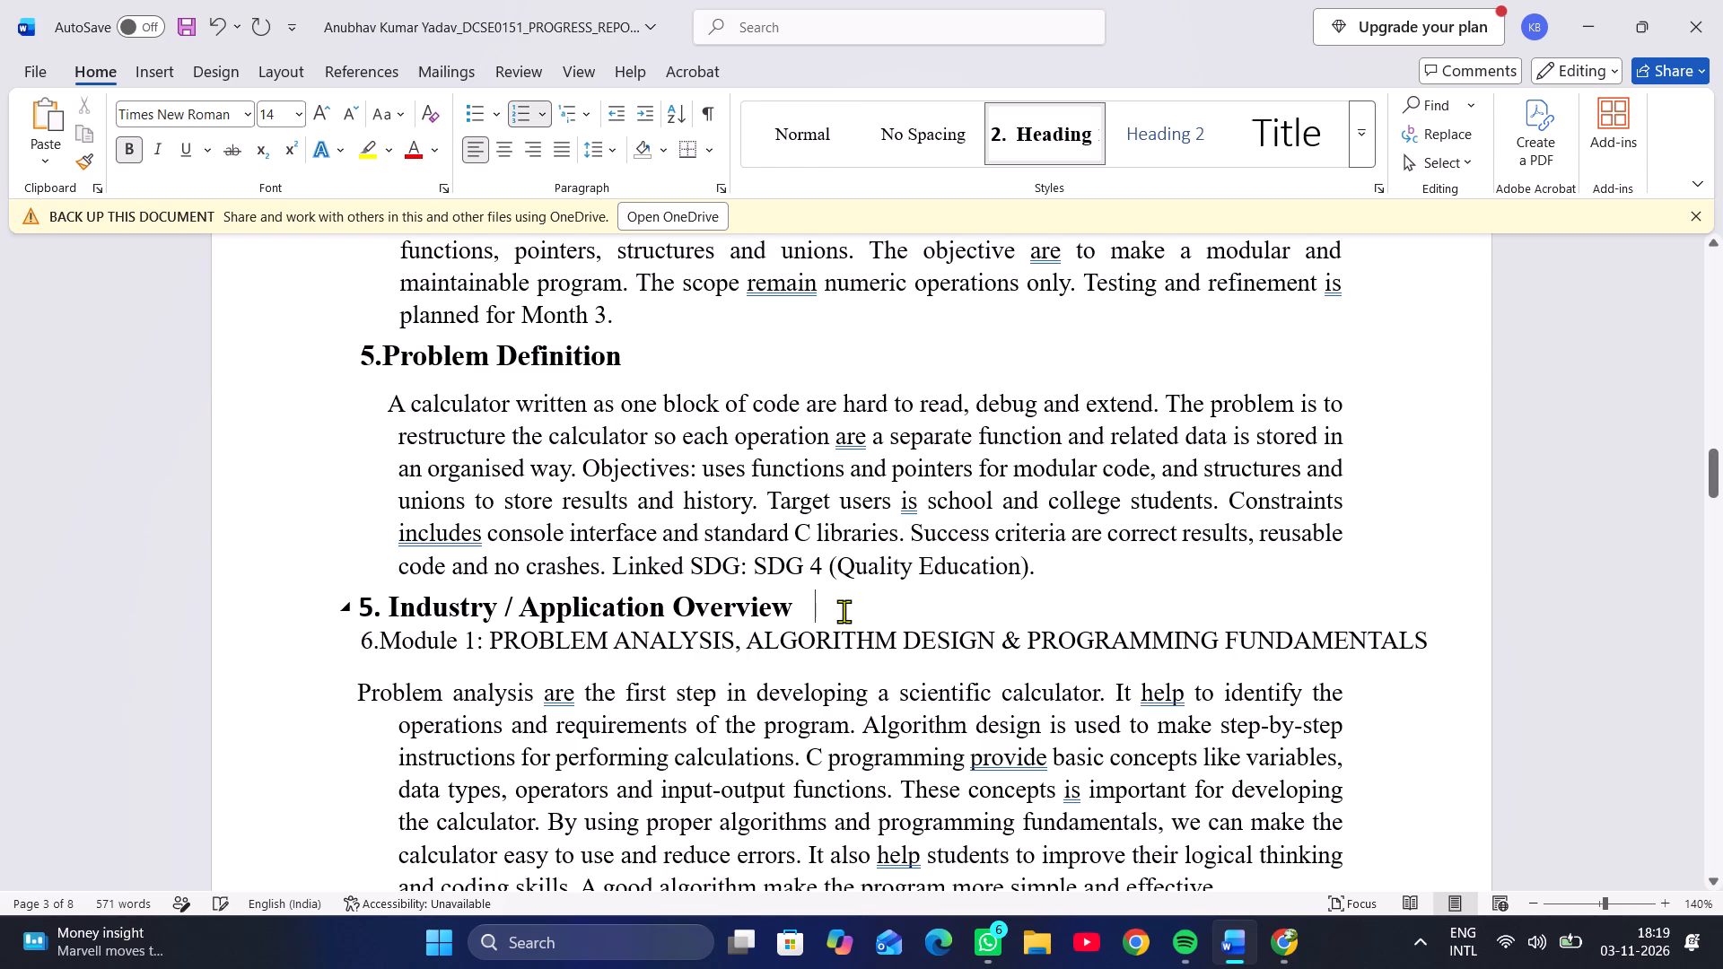
pyautogui.press('Return')
pyautogui.press('space')
pyautogui.press('space')
pyautogui.press('space')
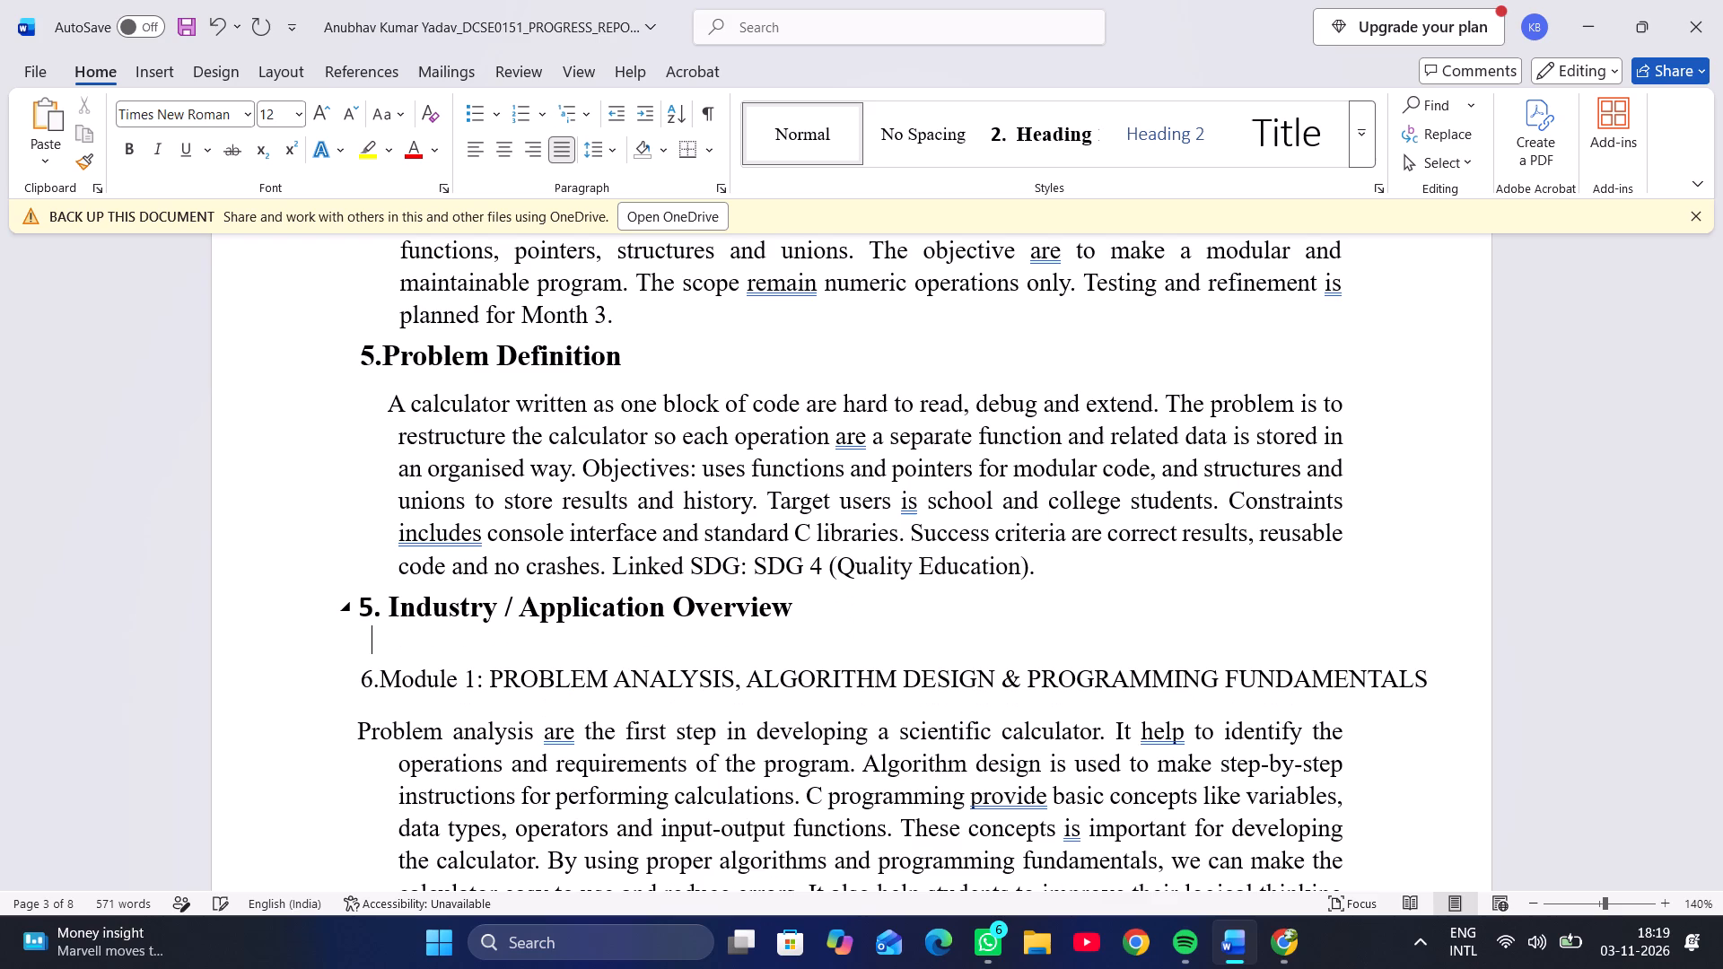
pyautogui.press('space')
pyautogui.press('space')
pyautogui.press('space')
pyautogui.hotkey('ctrl', 'v')
# Look through the module sections and flowcharts that follow the Industry / Application Overview paragraph.
pyautogui.scroll(-2, 841, 610)
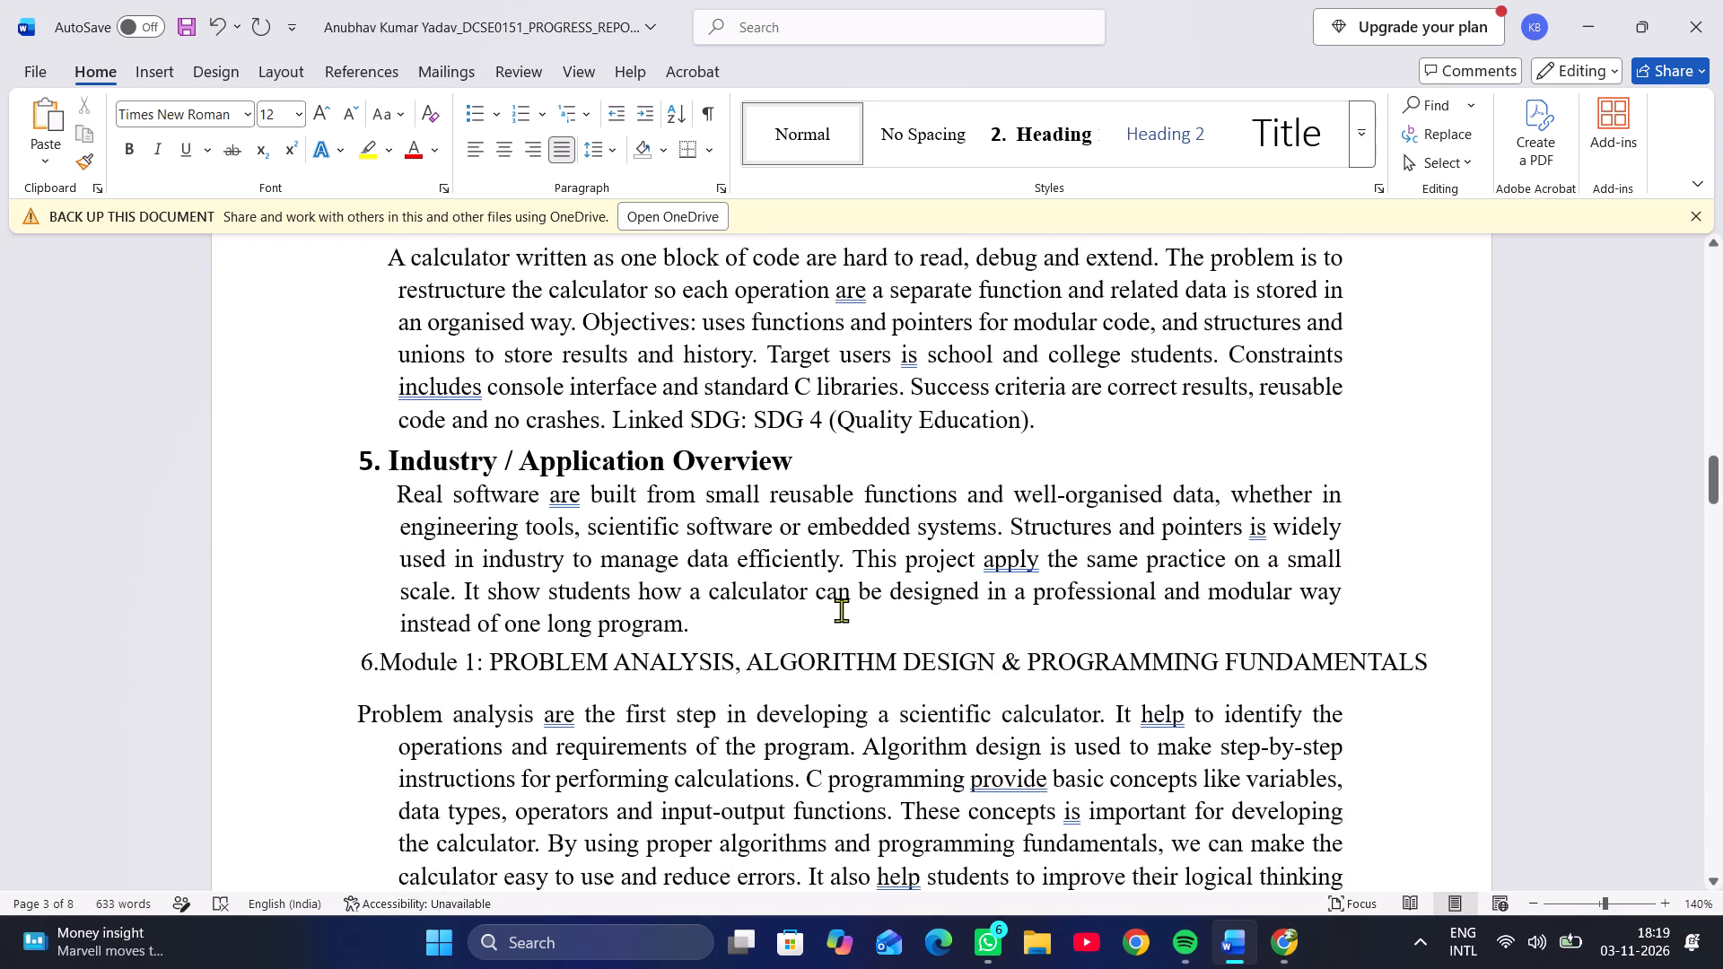
pyautogui.scroll(-18, 841, 610)
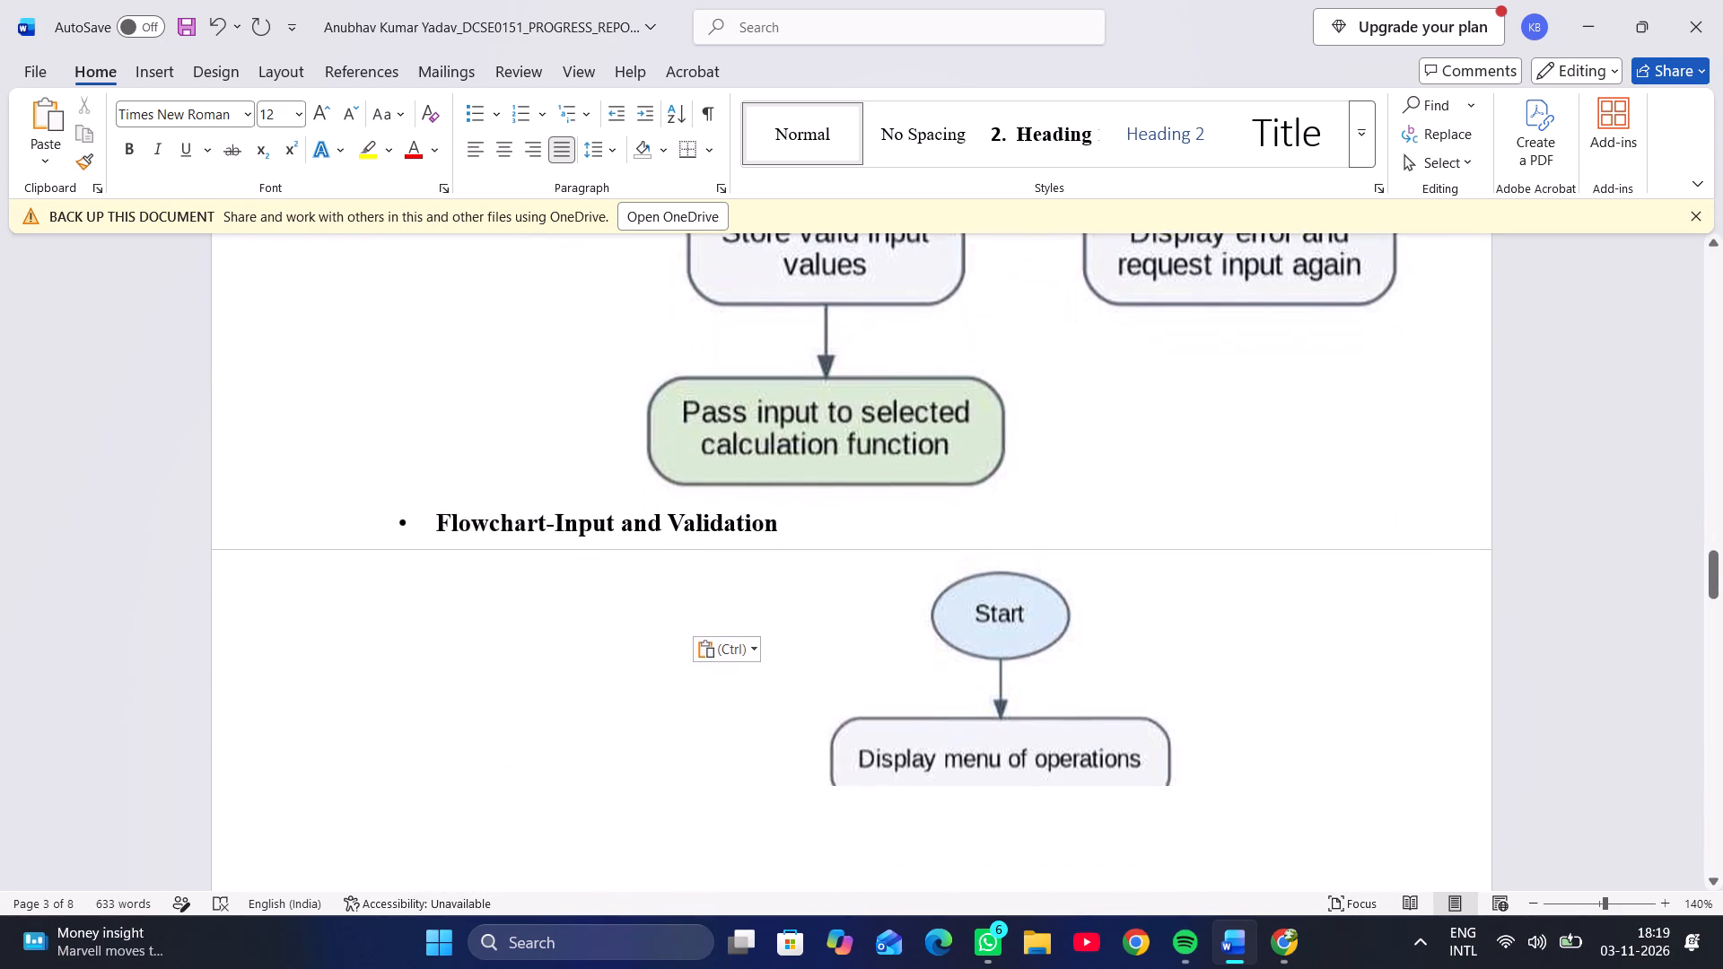
pyautogui.scroll(-18, 841, 610)
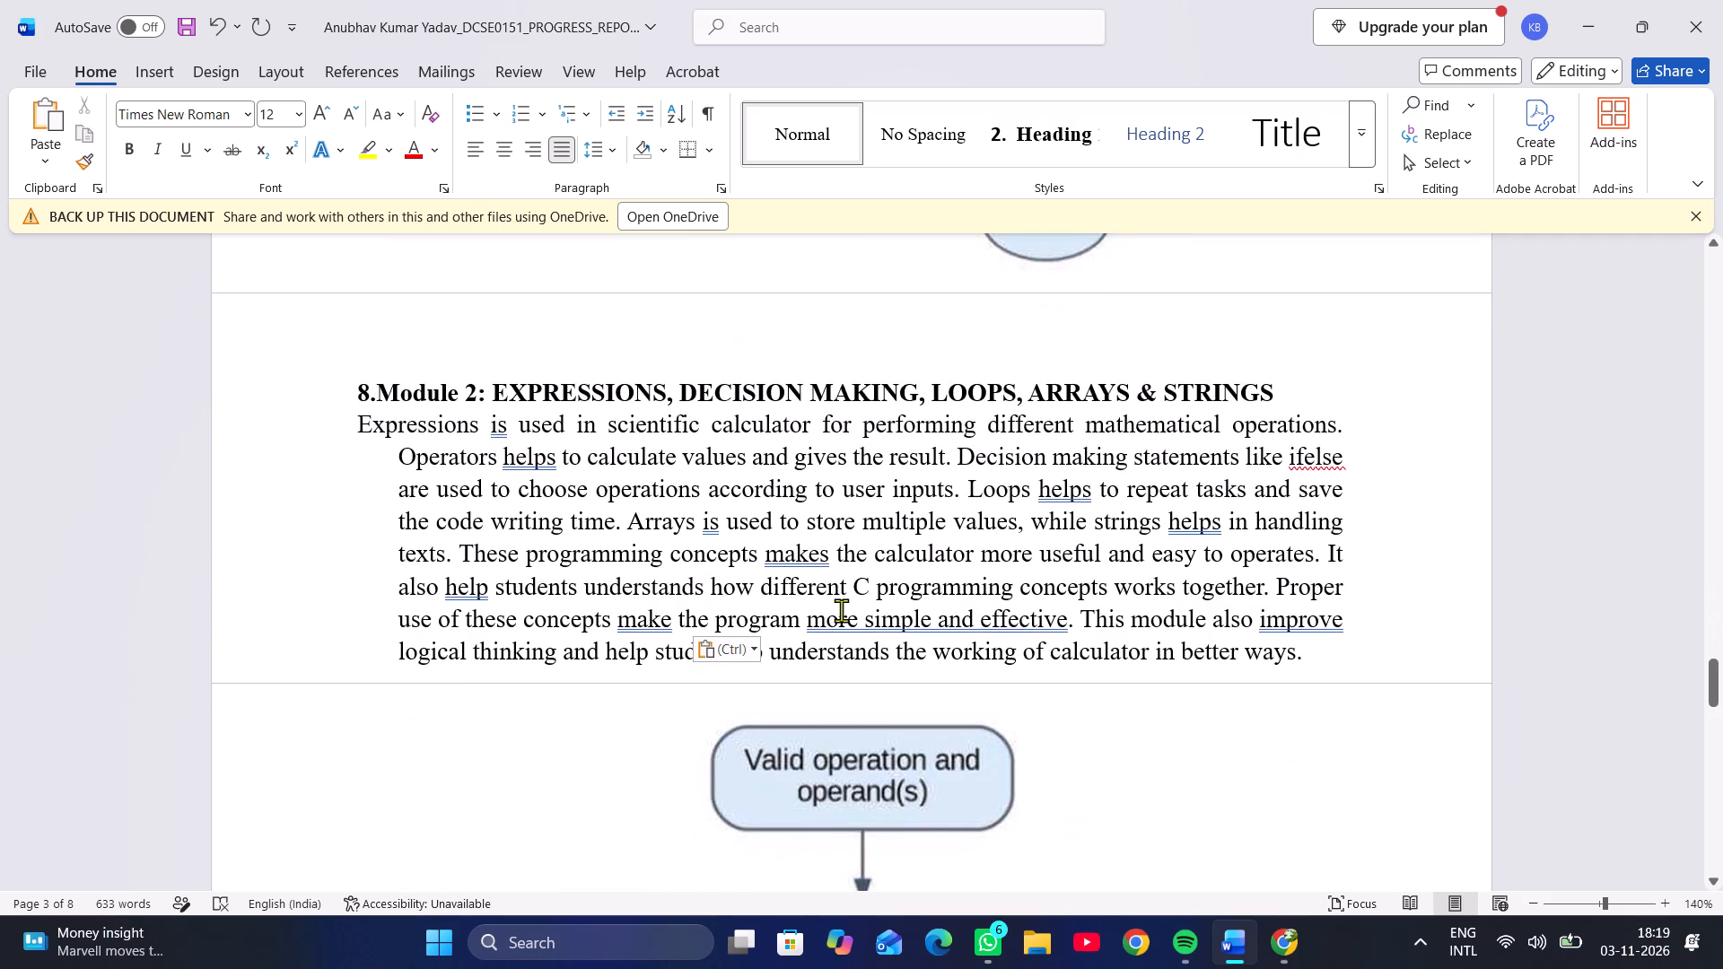
pyautogui.scroll(20, 841, 610)
pyautogui.scroll(15, 841, 610)
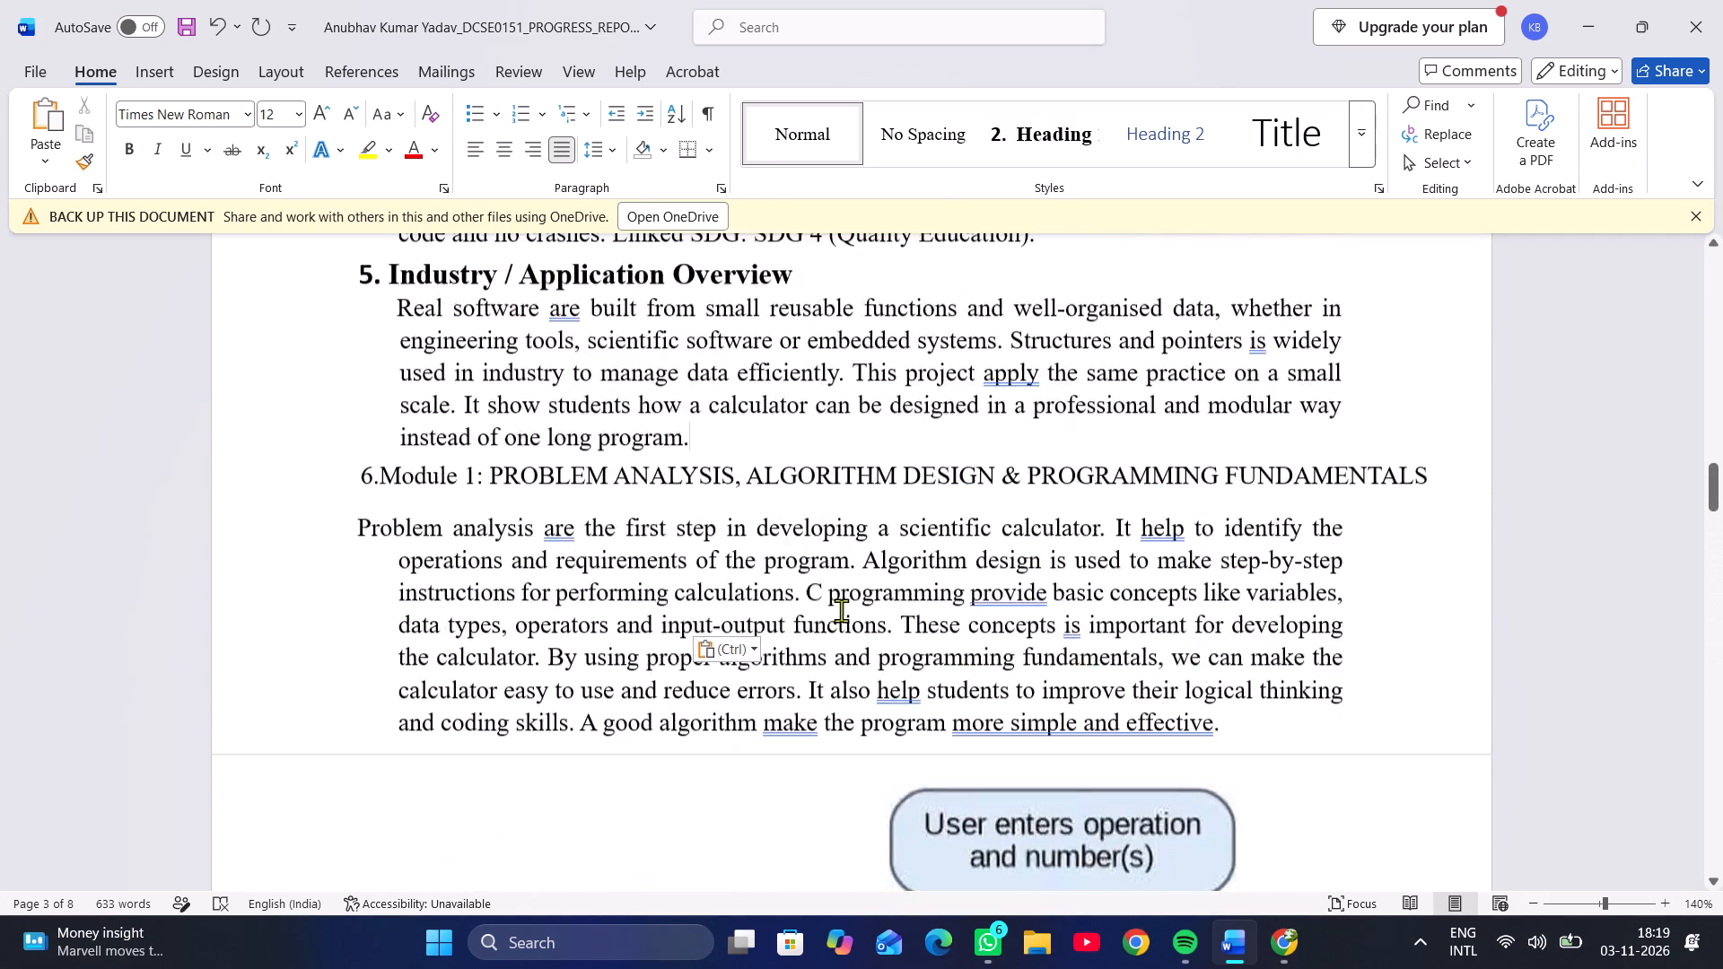
pyautogui.scroll(3, 841, 610)
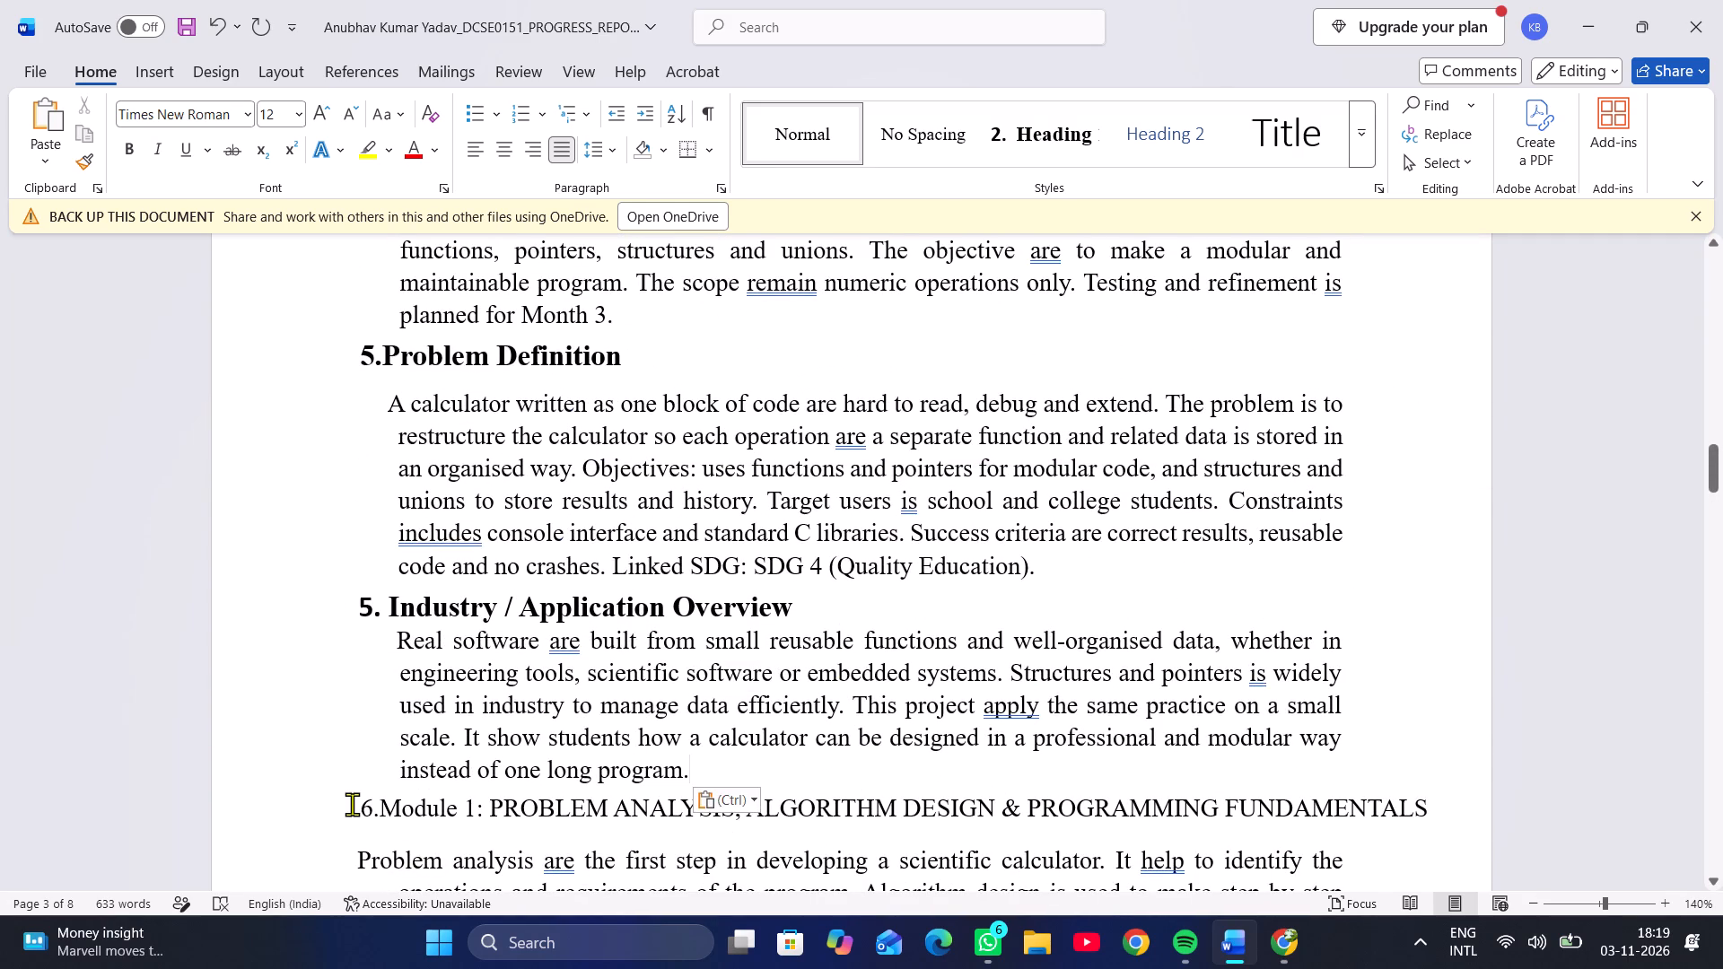
# Delete the Module 1 title line, its "Problem analysis" paragraph and the flowchart directly beneath that paragraph.
pyautogui.moveTo(352, 804); pyautogui.dragTo(696, 842)
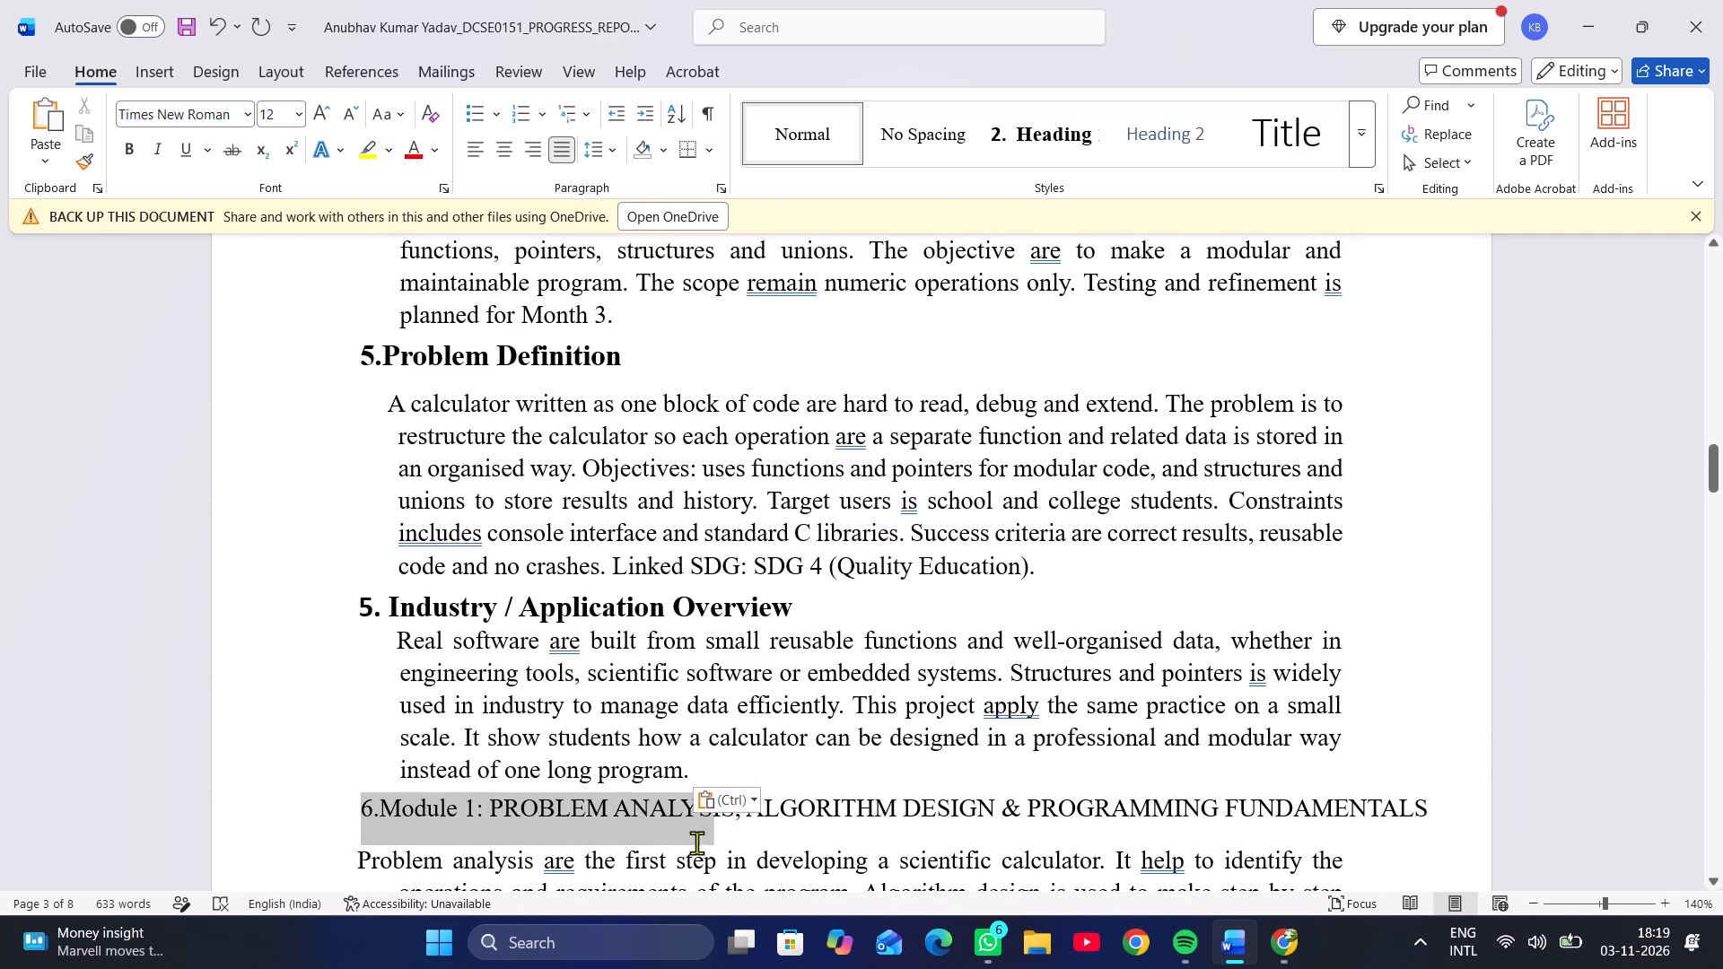
pyautogui.moveTo(696, 842); pyautogui.dragTo(1434, 792)
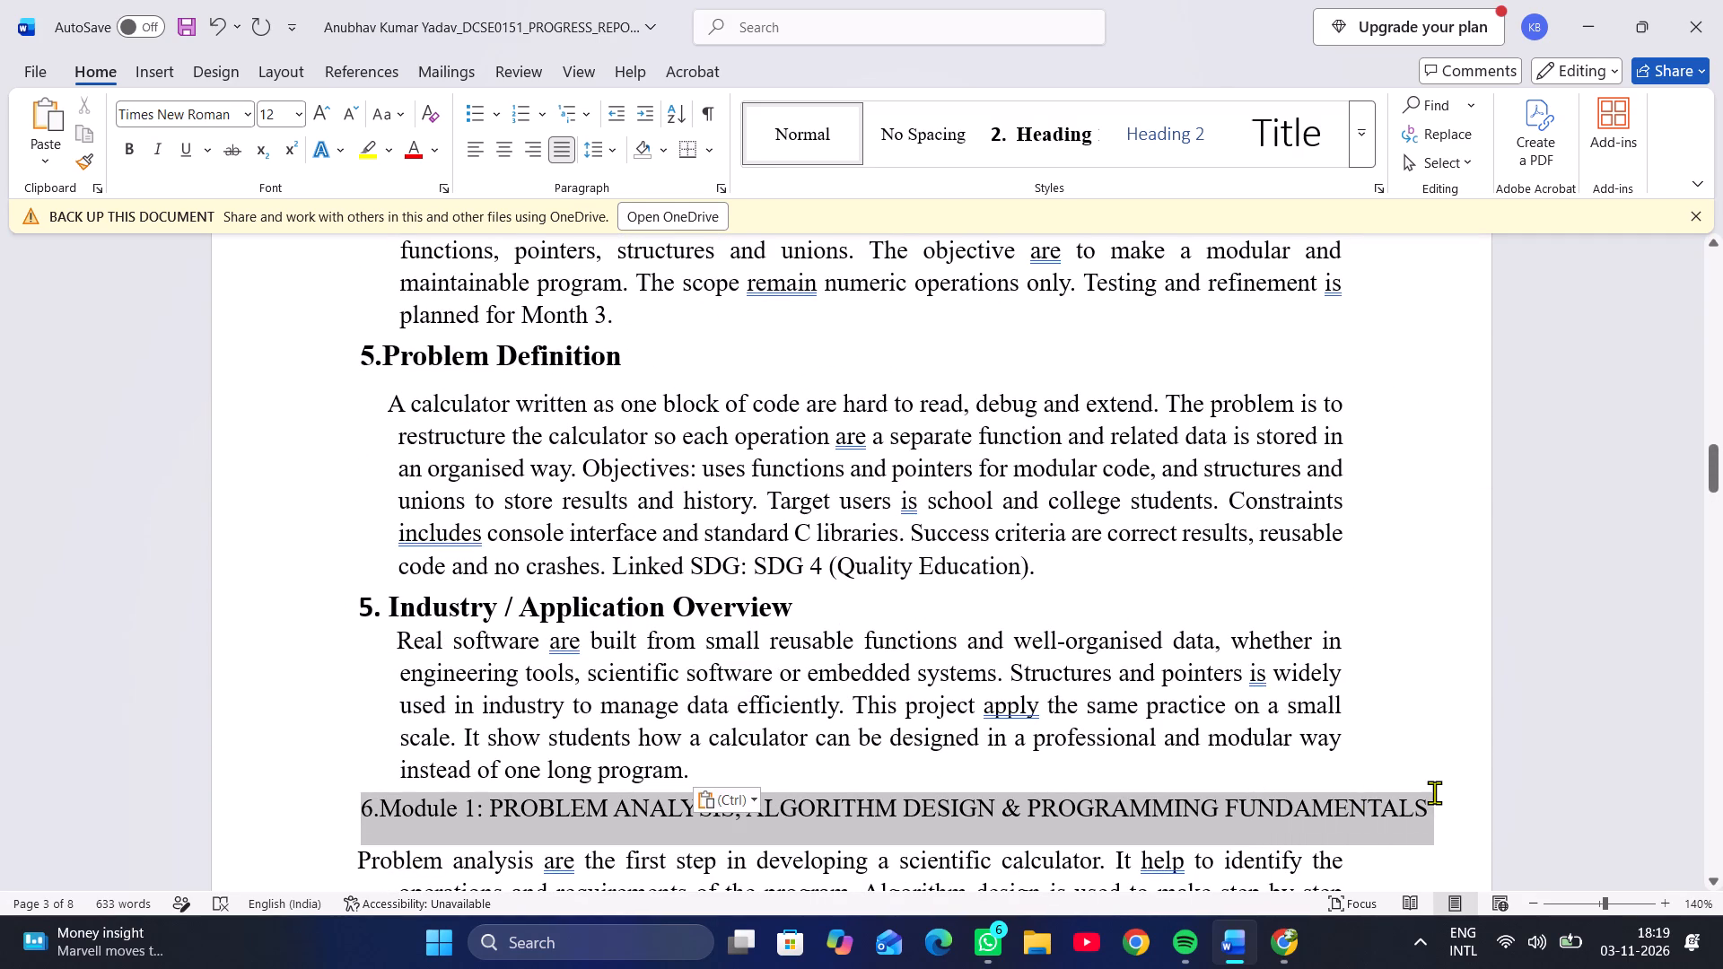
pyautogui.moveTo(1434, 792); pyautogui.dragTo(1433, 797)
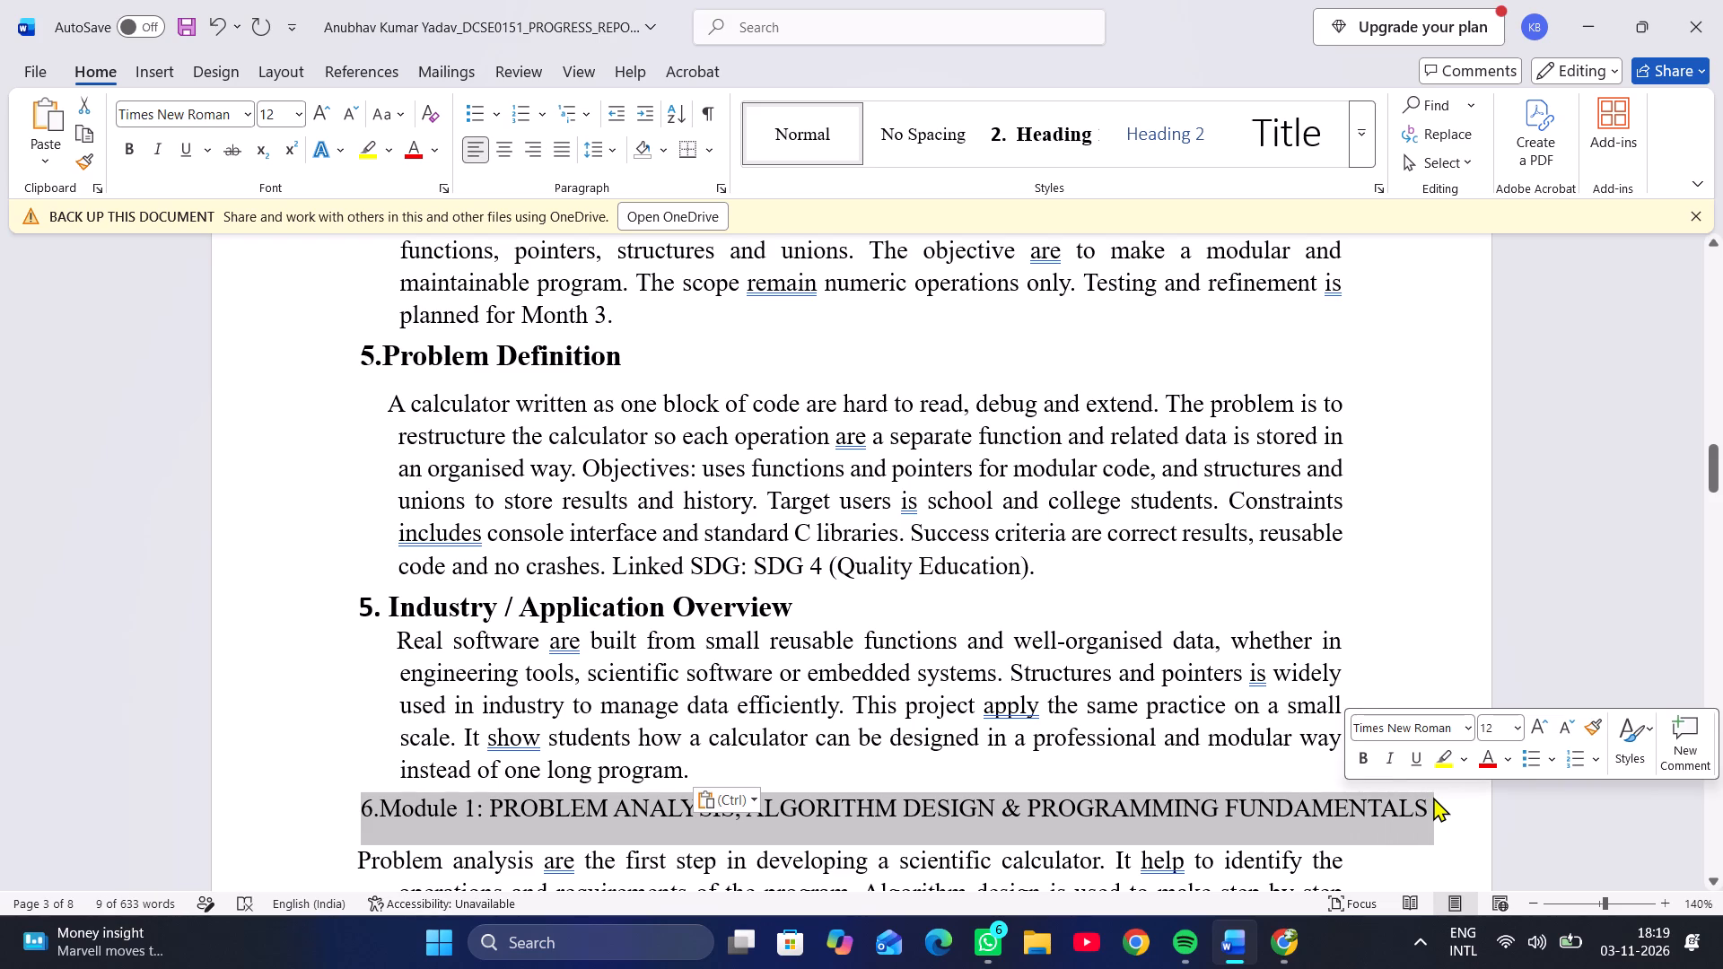
pyautogui.press('BackSpace')
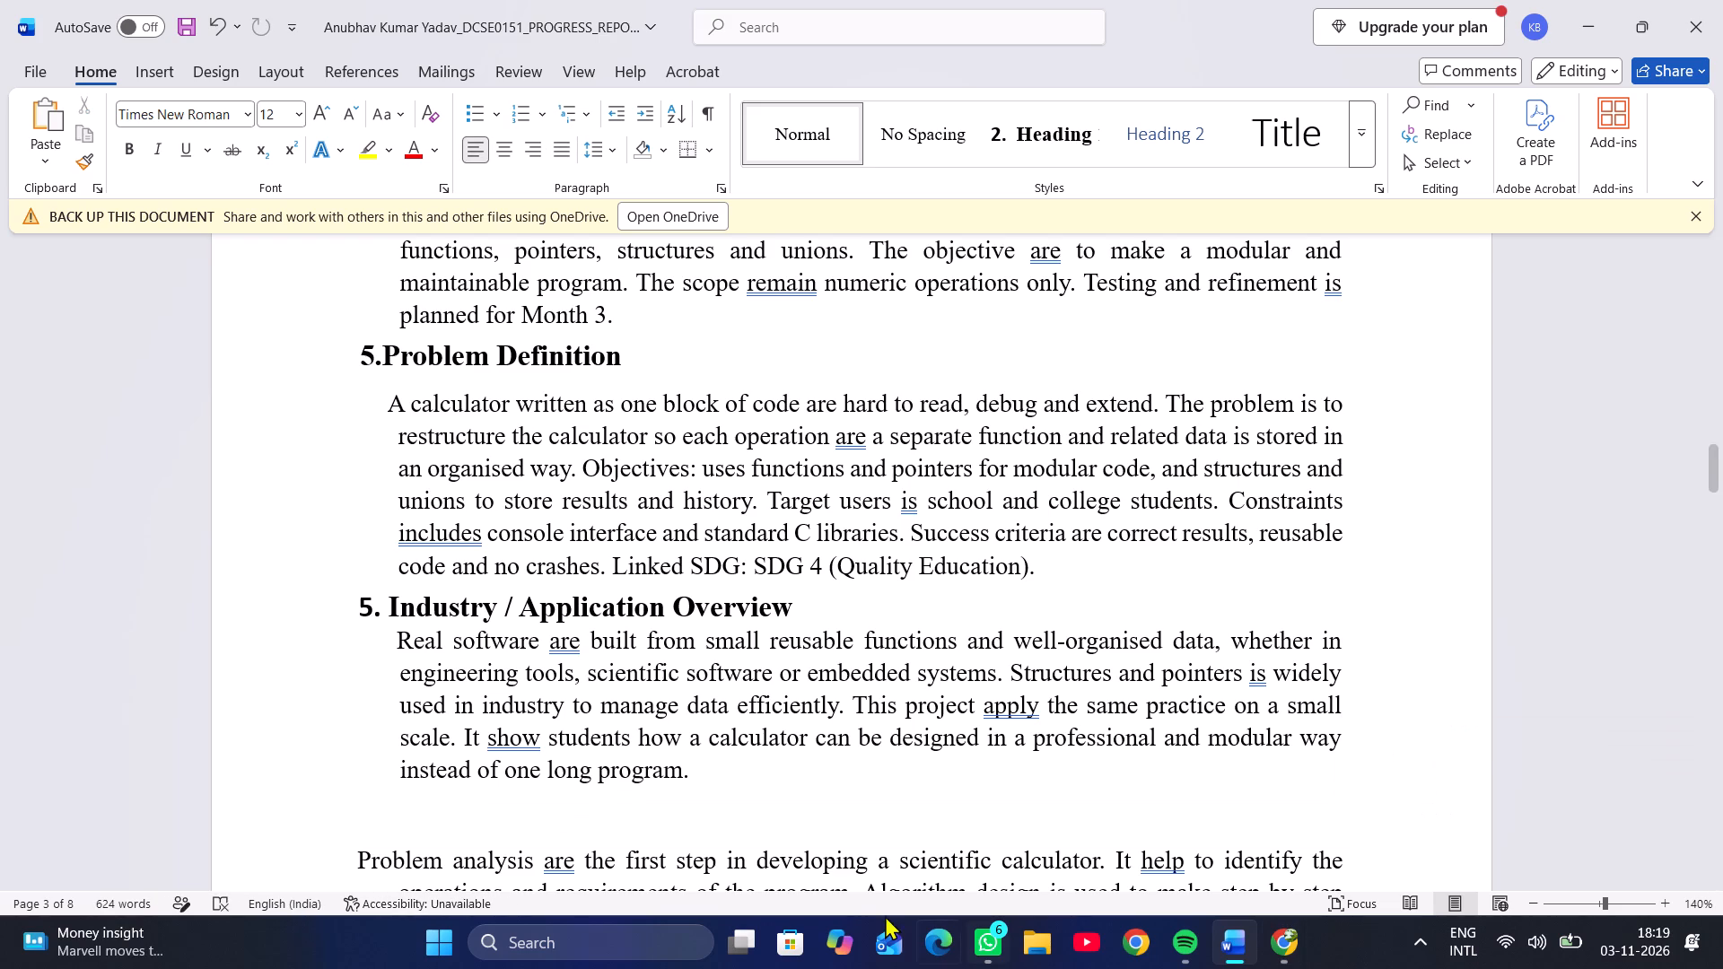
pyautogui.scroll(-2, 611, 752)
pyautogui.moveTo(354, 704); pyautogui.dragTo(911, 774)
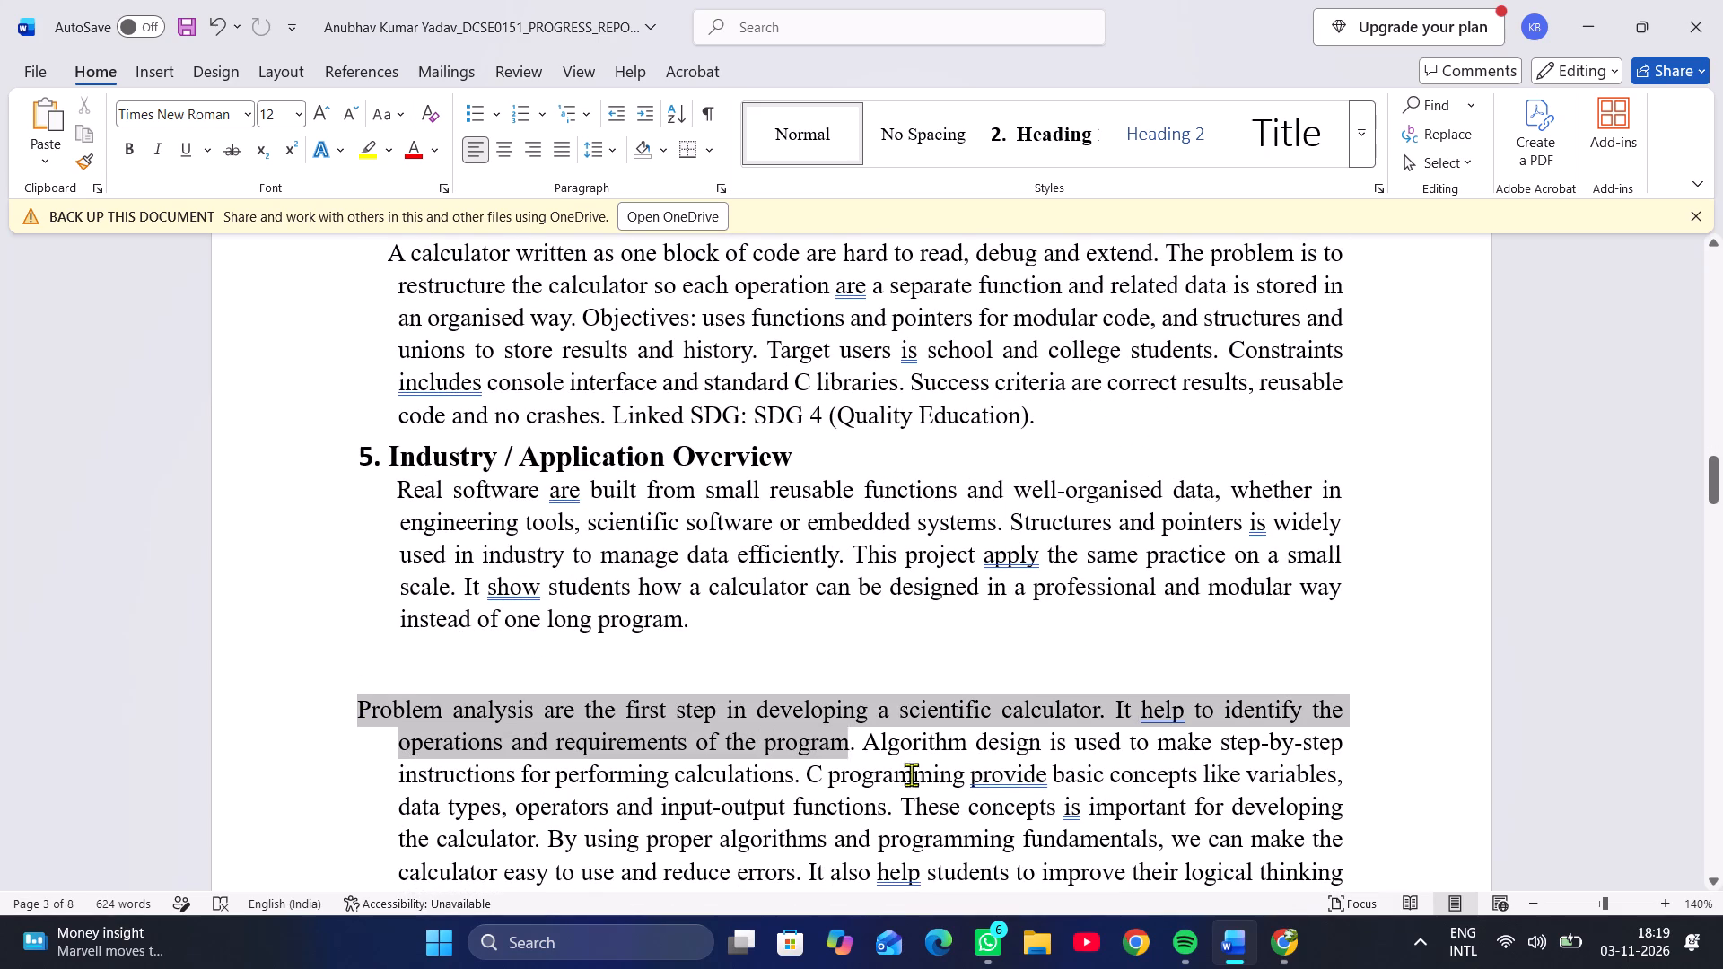
pyautogui.moveTo(911, 774); pyautogui.dragTo(1324, 884)
pyautogui.press('BackSpace')
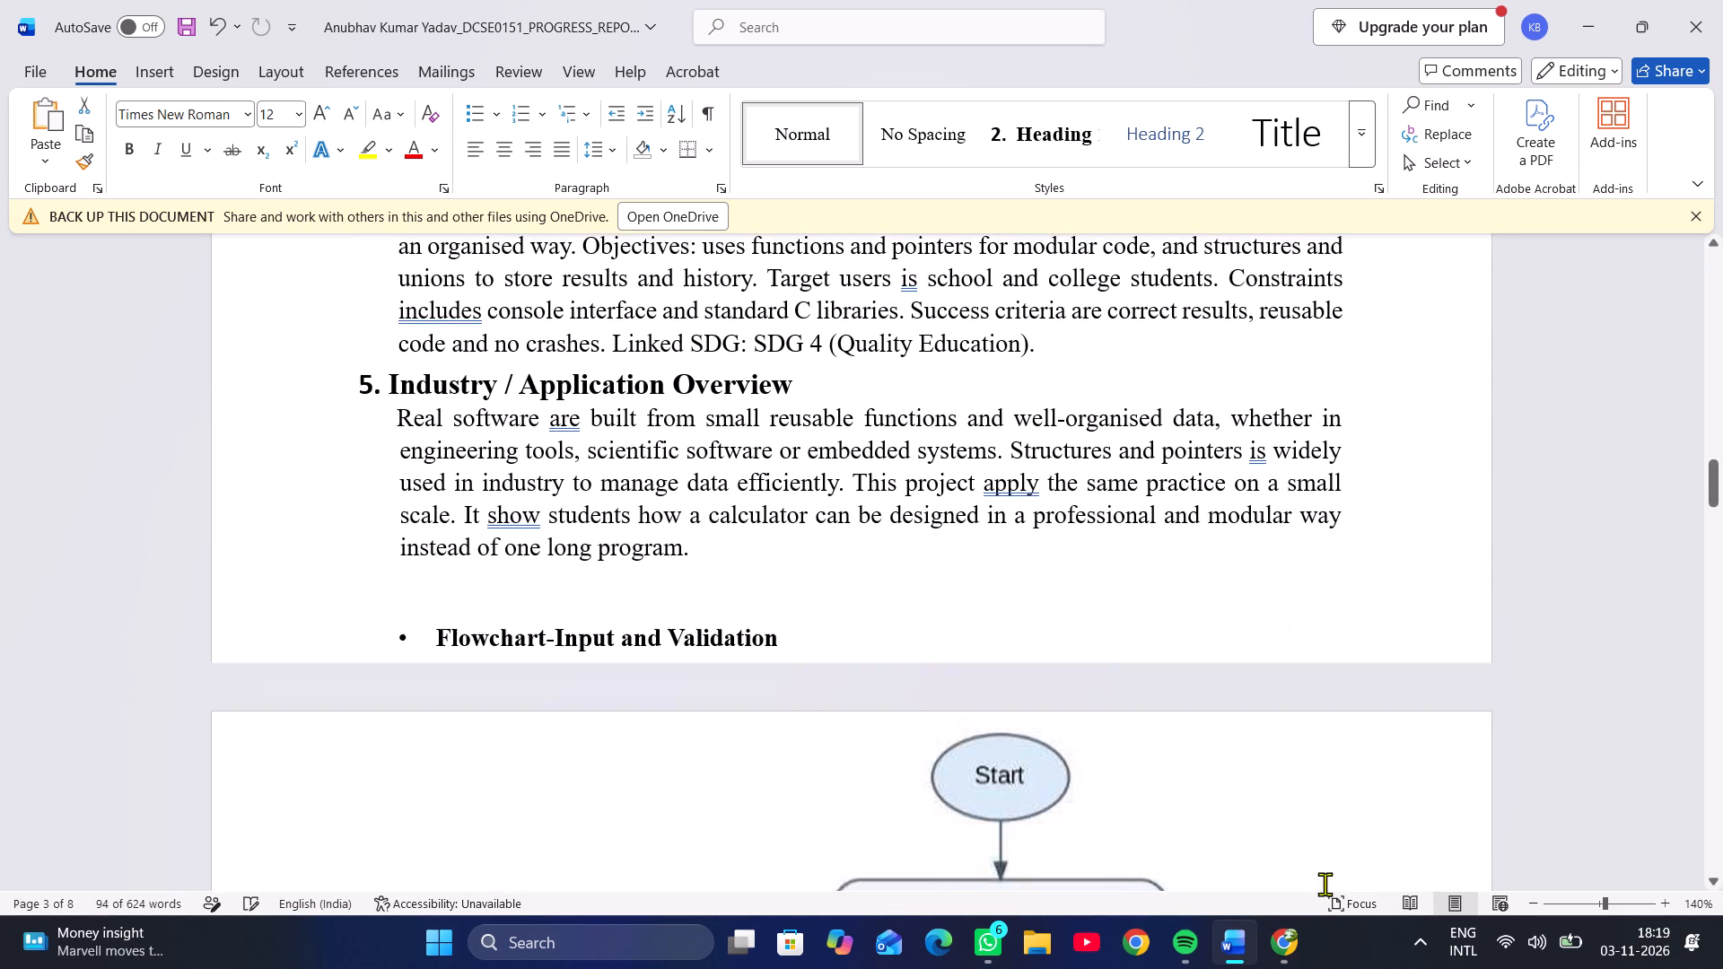
# Delete the flowchart picture below the Flowchart-Input and Validation bullet.
pyautogui.rightClick(1327, 883)
pyautogui.scroll(3, 431, 749)
pyautogui.scroll(-5, 431, 749)
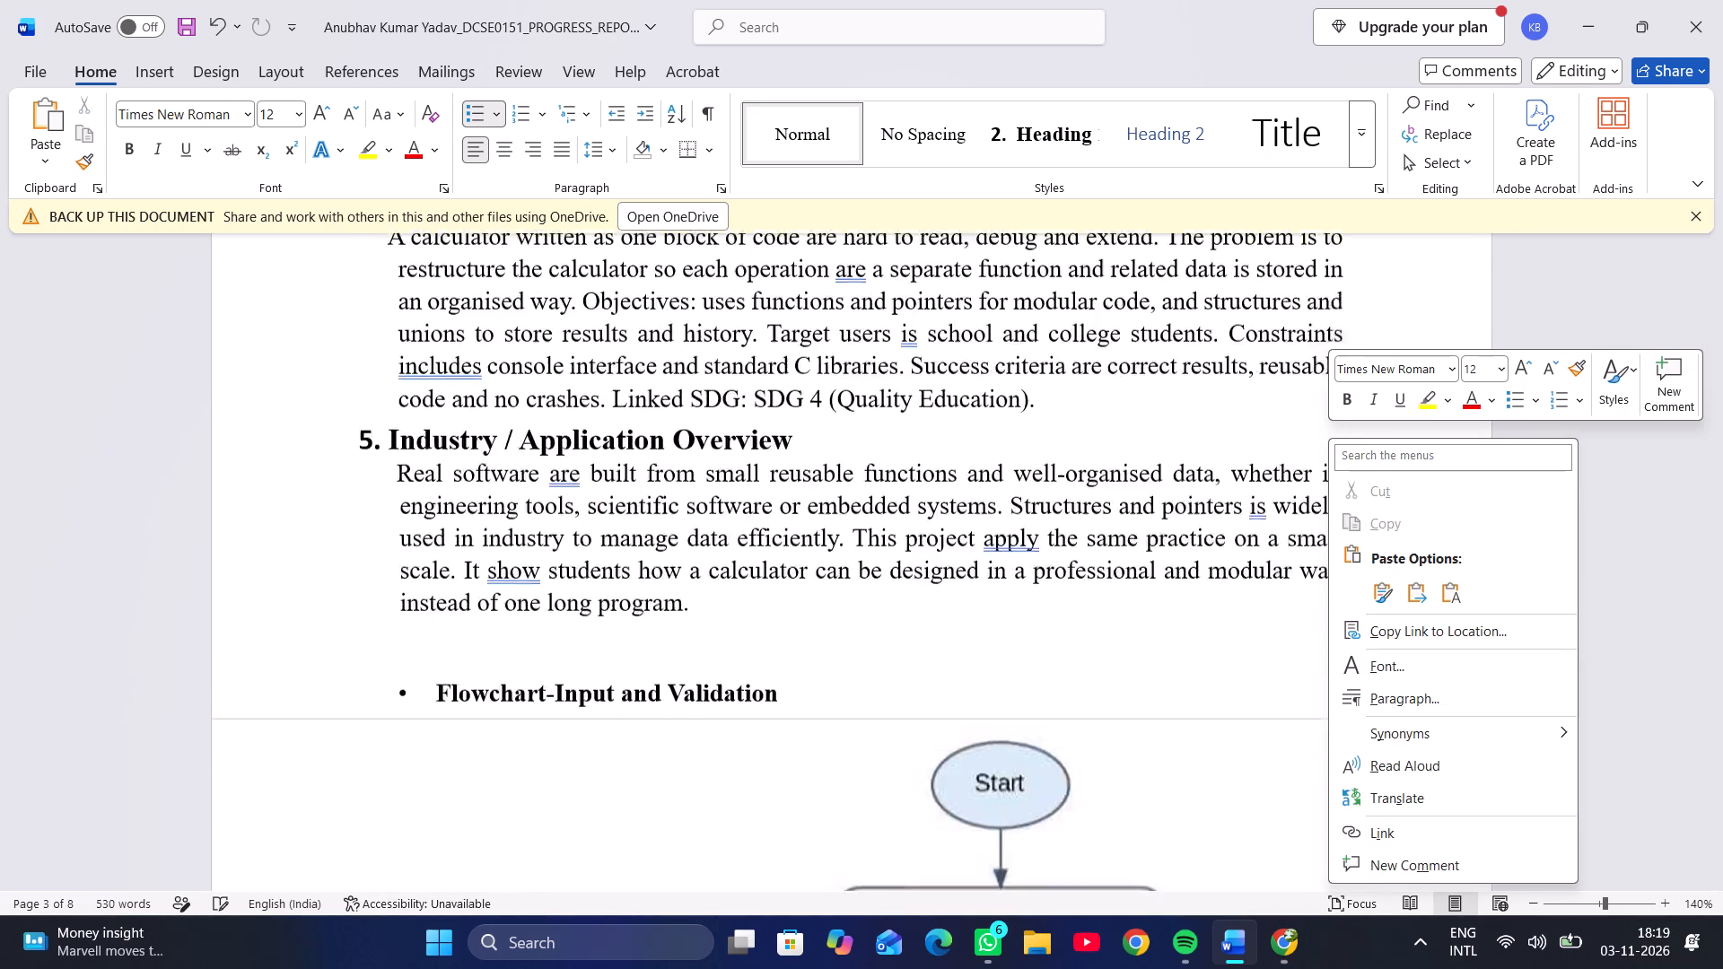
pyautogui.moveTo(396, 484); pyautogui.dragTo(394, 483)
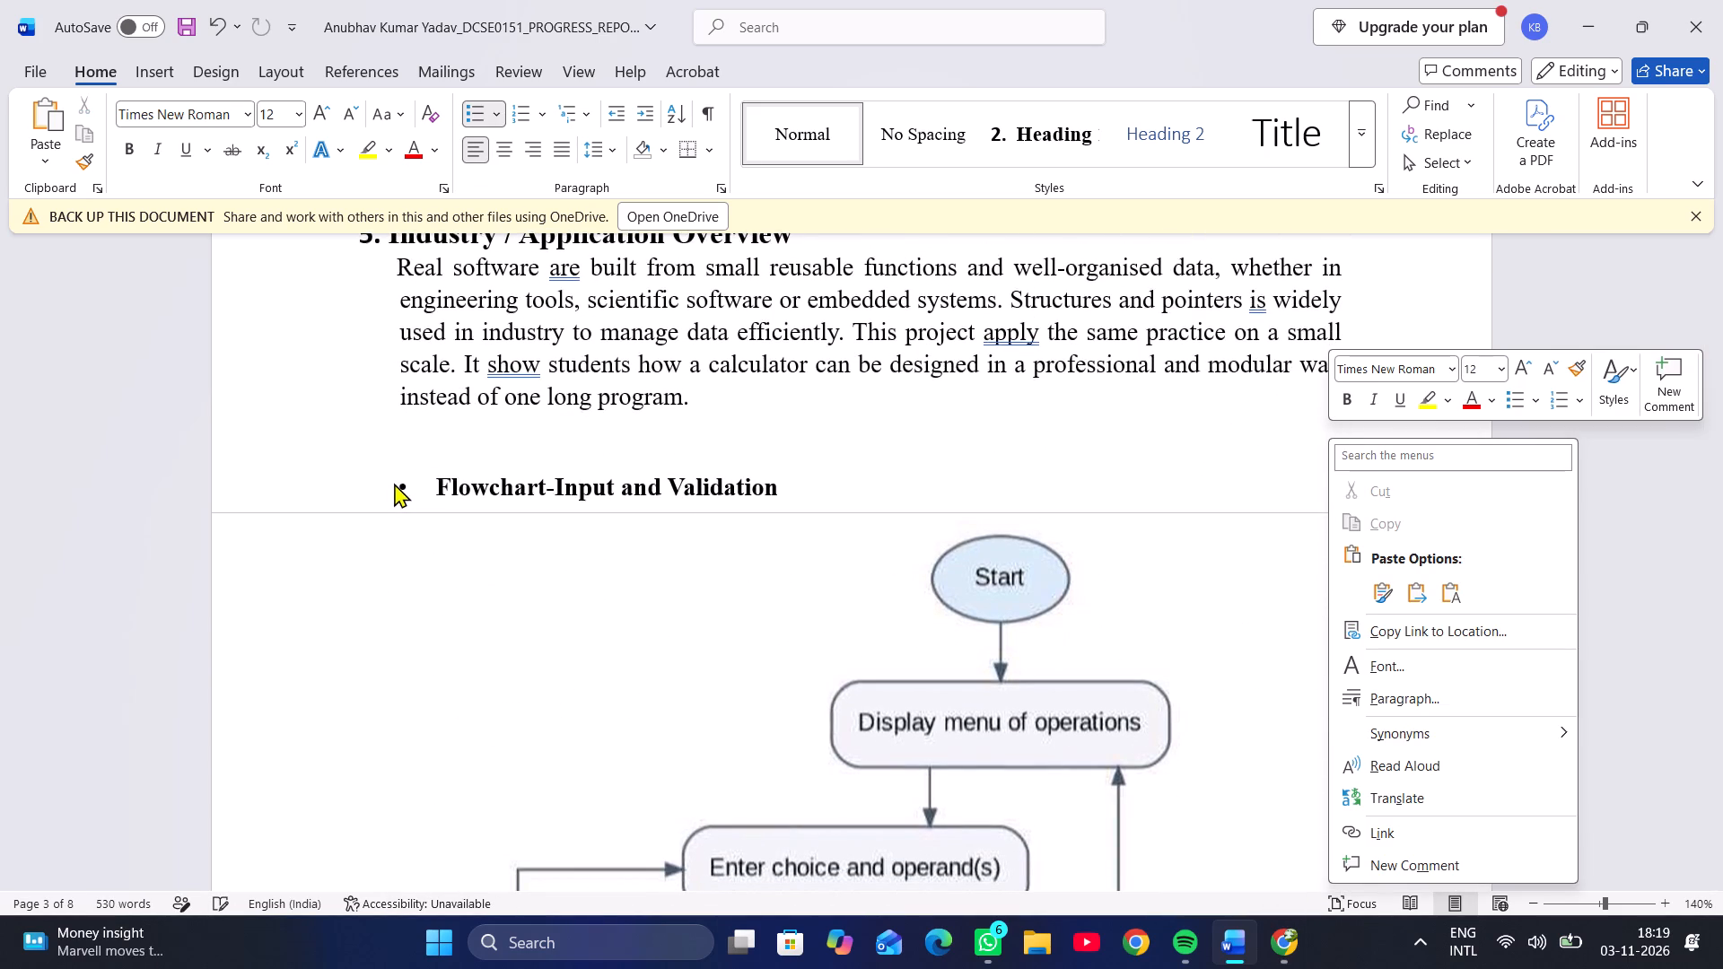
pyautogui.moveTo(394, 483); pyautogui.dragTo(943, 632)
pyautogui.click(963, 615)
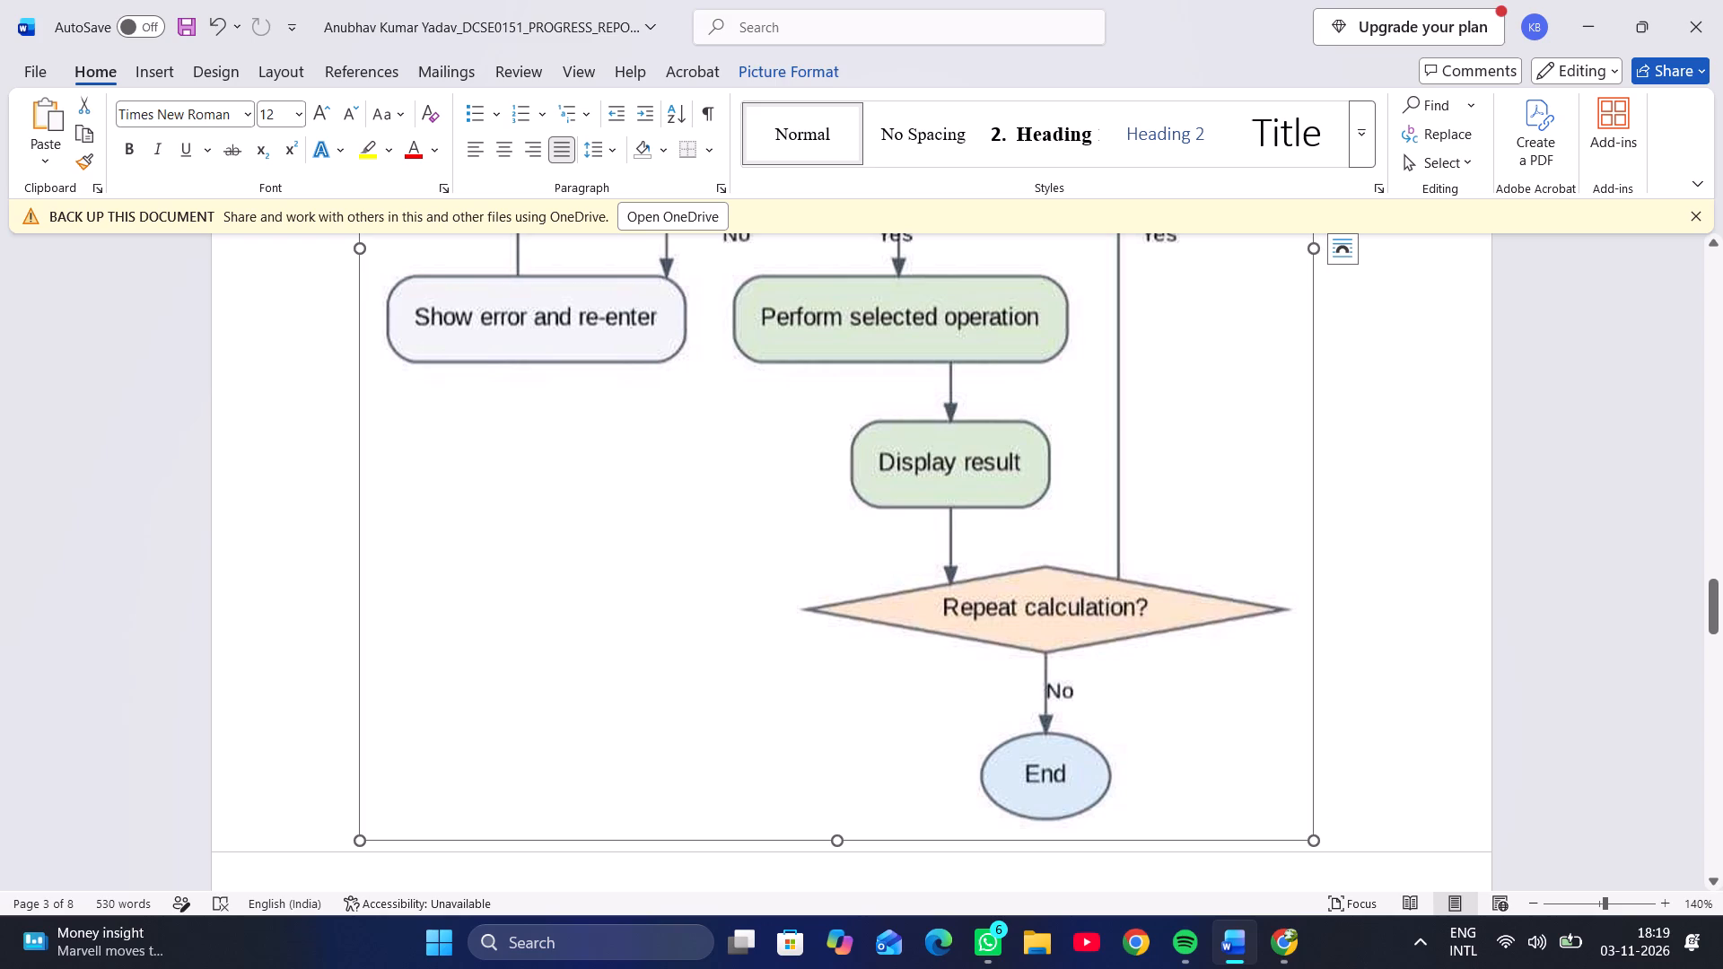
pyautogui.press('BackSpace')
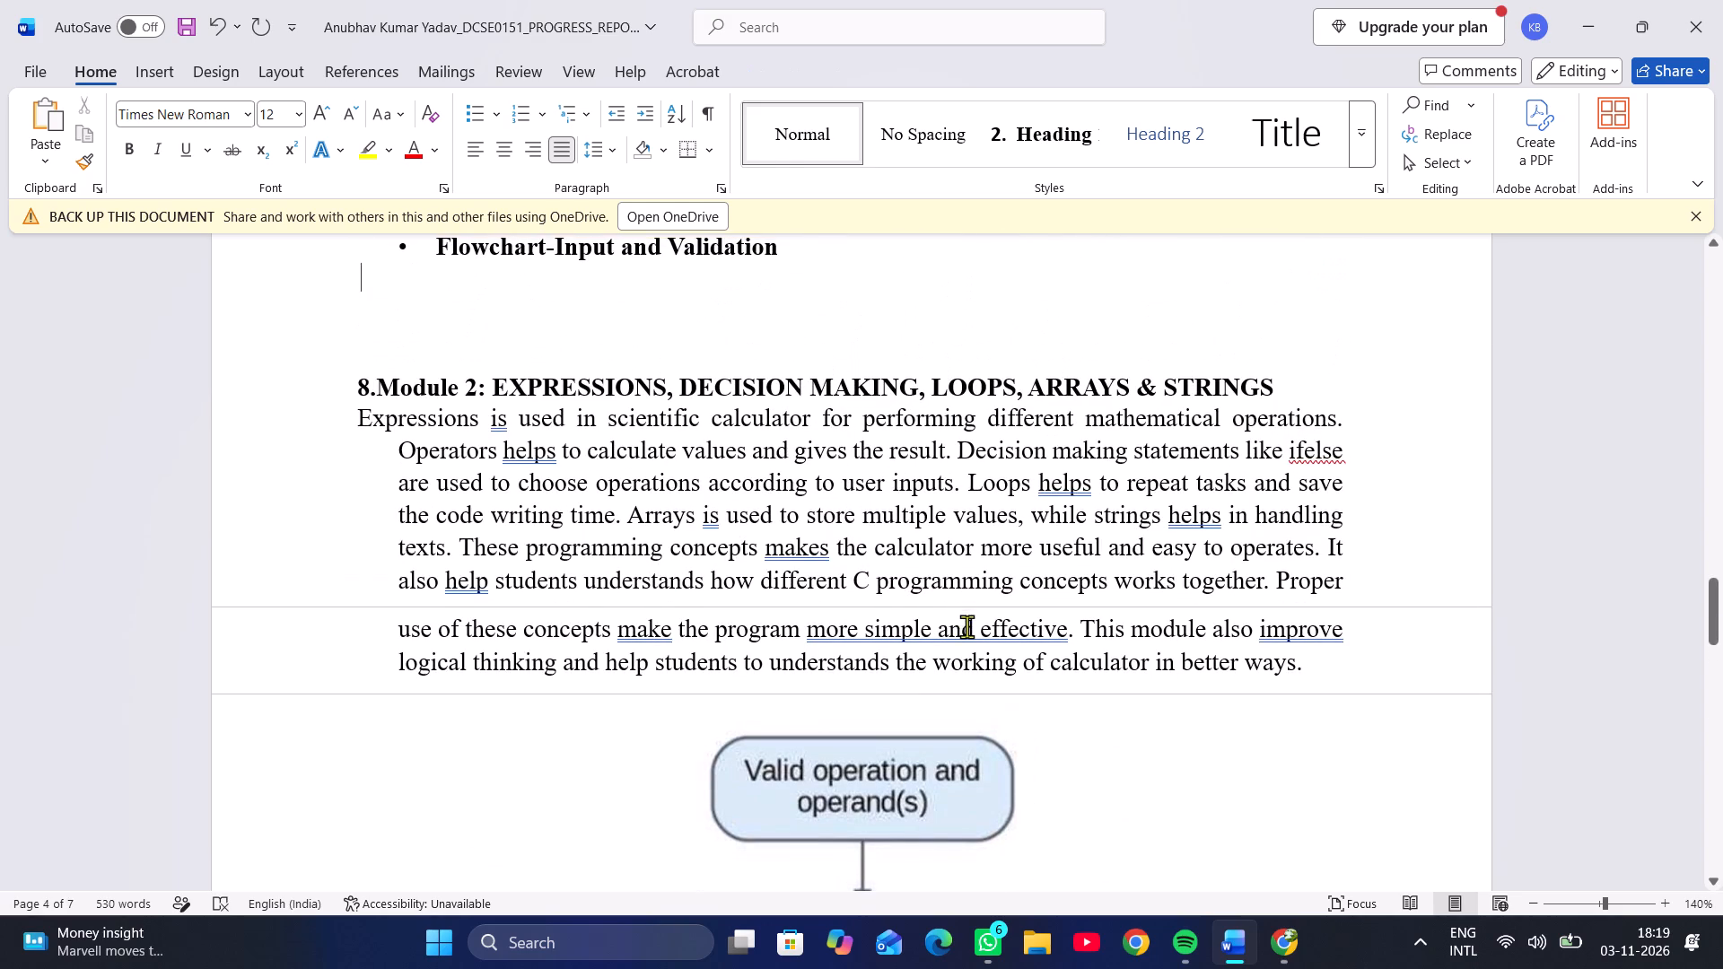
# Delete everything from the Flowchart-Input and Validation bullet to the end of the document, including the Module 2 section.
pyautogui.scroll(8, 966, 626)
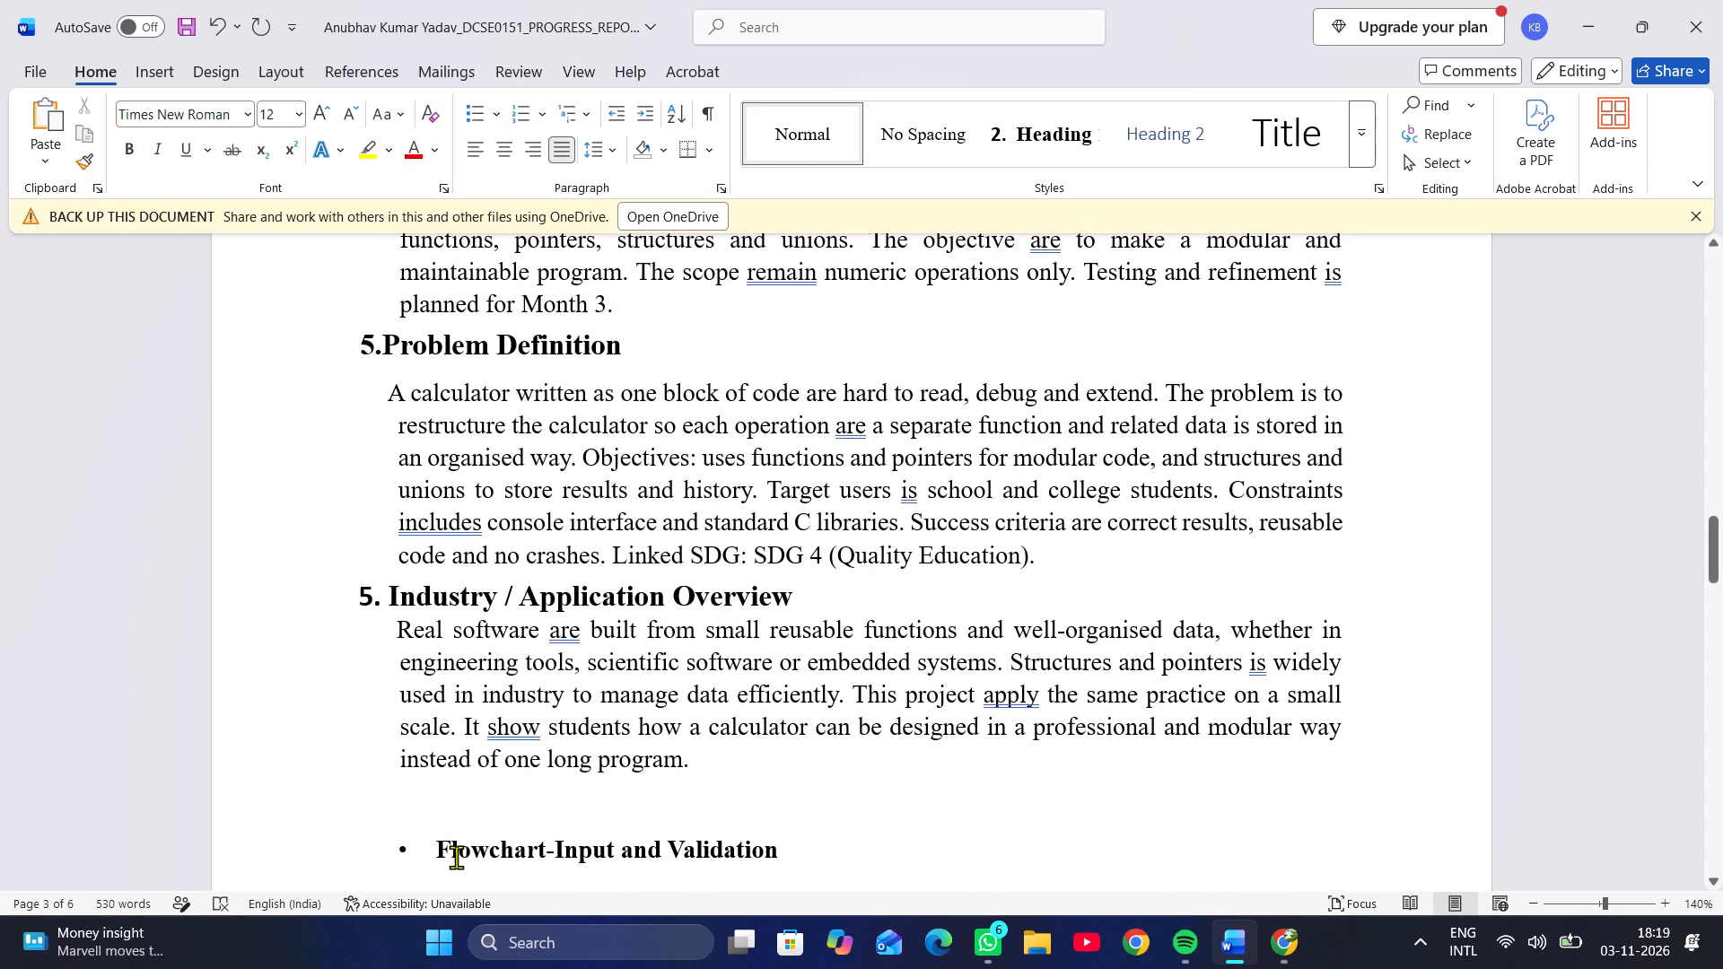
pyautogui.scroll(1, 456, 830)
pyautogui.scroll(-5, 456, 830)
pyautogui.moveTo(391, 546); pyautogui.dragTo(1148, 968)
pyautogui.press('BackSpace')
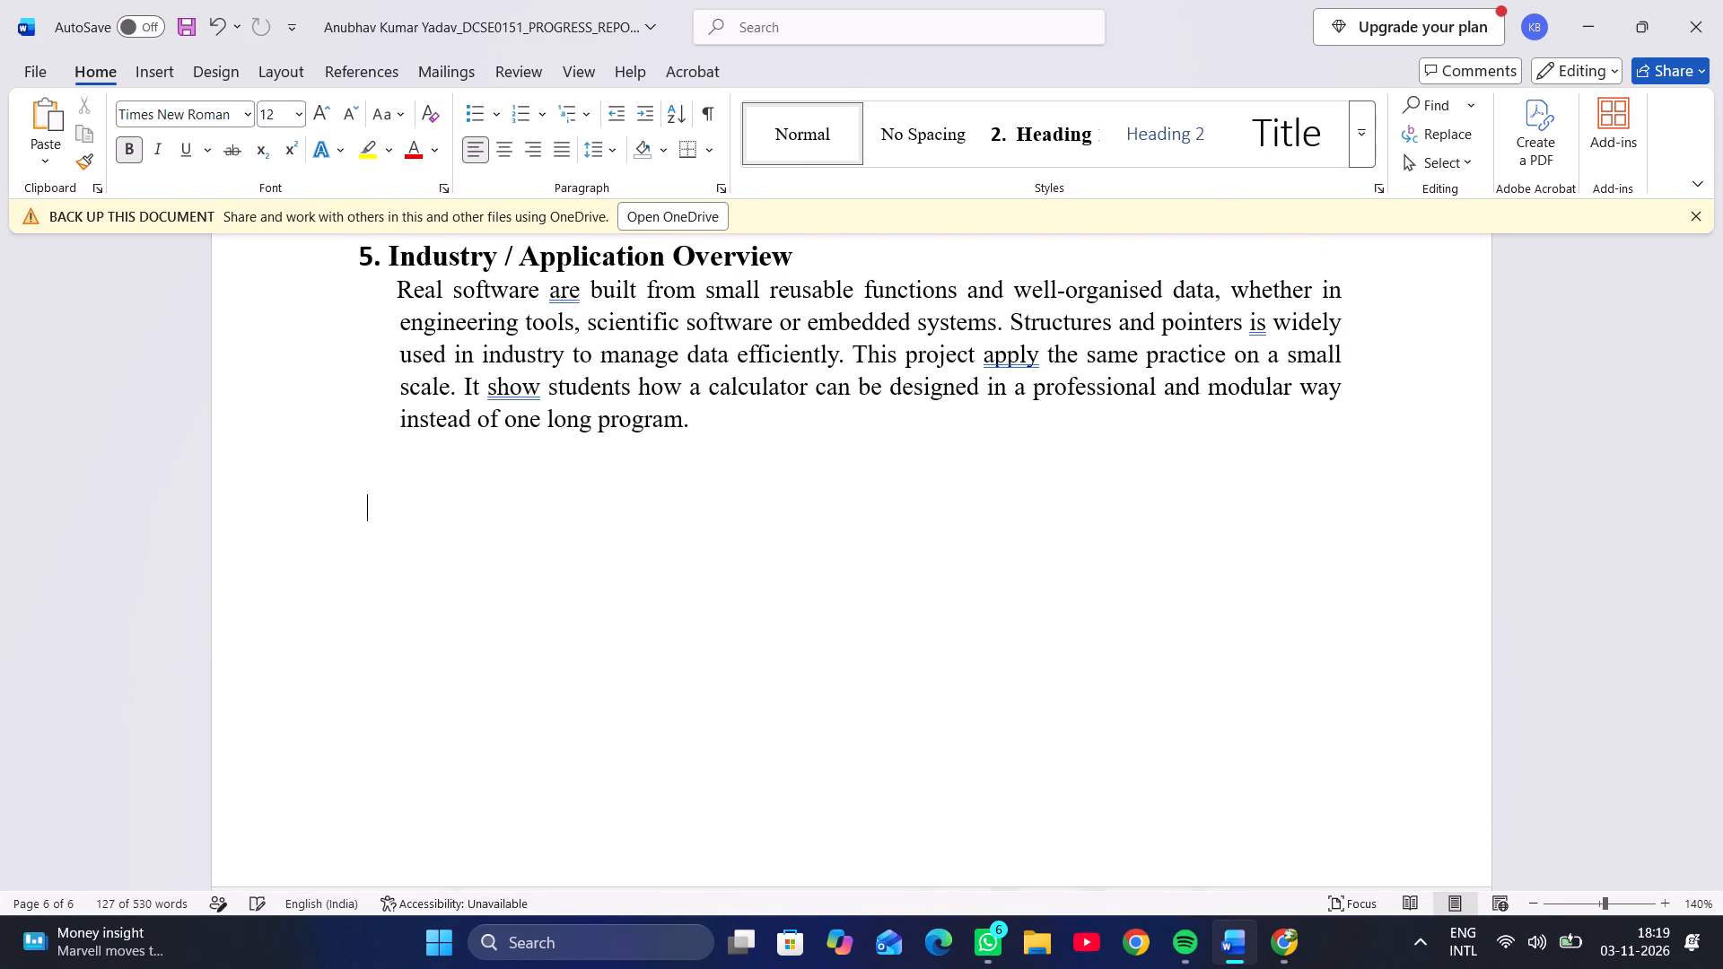
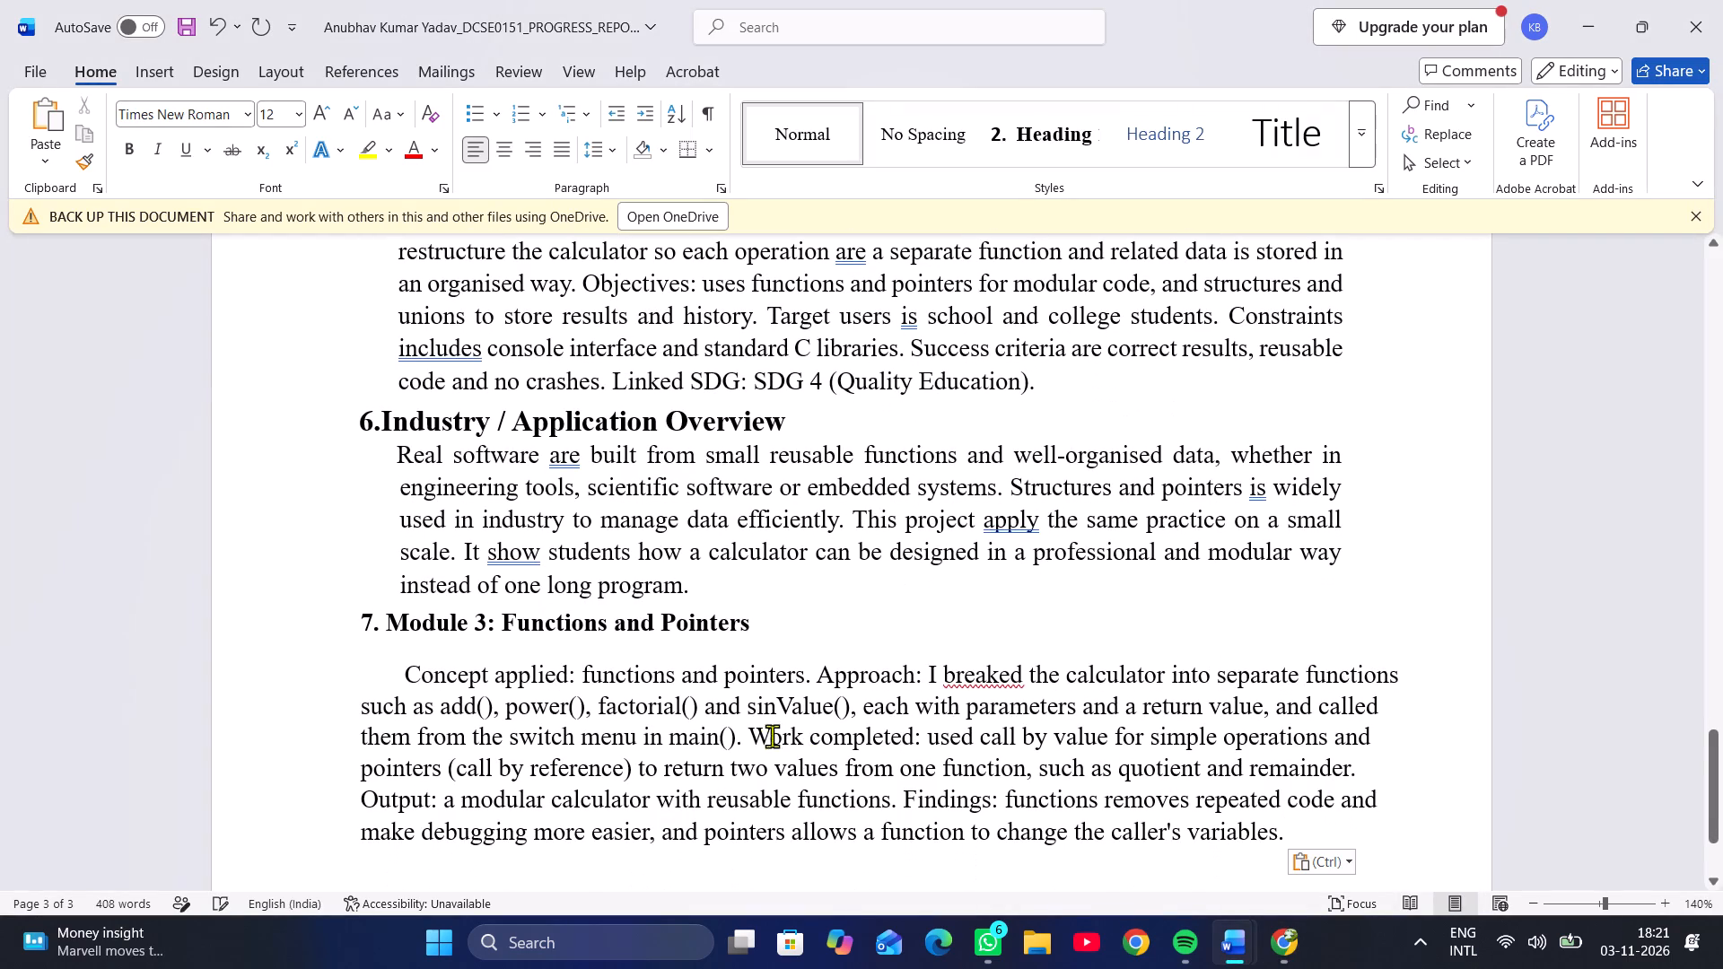
# Try to indent the second, third and last lines of the Module 3 paragraph by inserting spaces before them.
pyautogui.click(361, 705)
pyautogui.press('space')
pyautogui.press('space')
pyautogui.press('space')
pyautogui.press('space')
pyautogui.press('space')
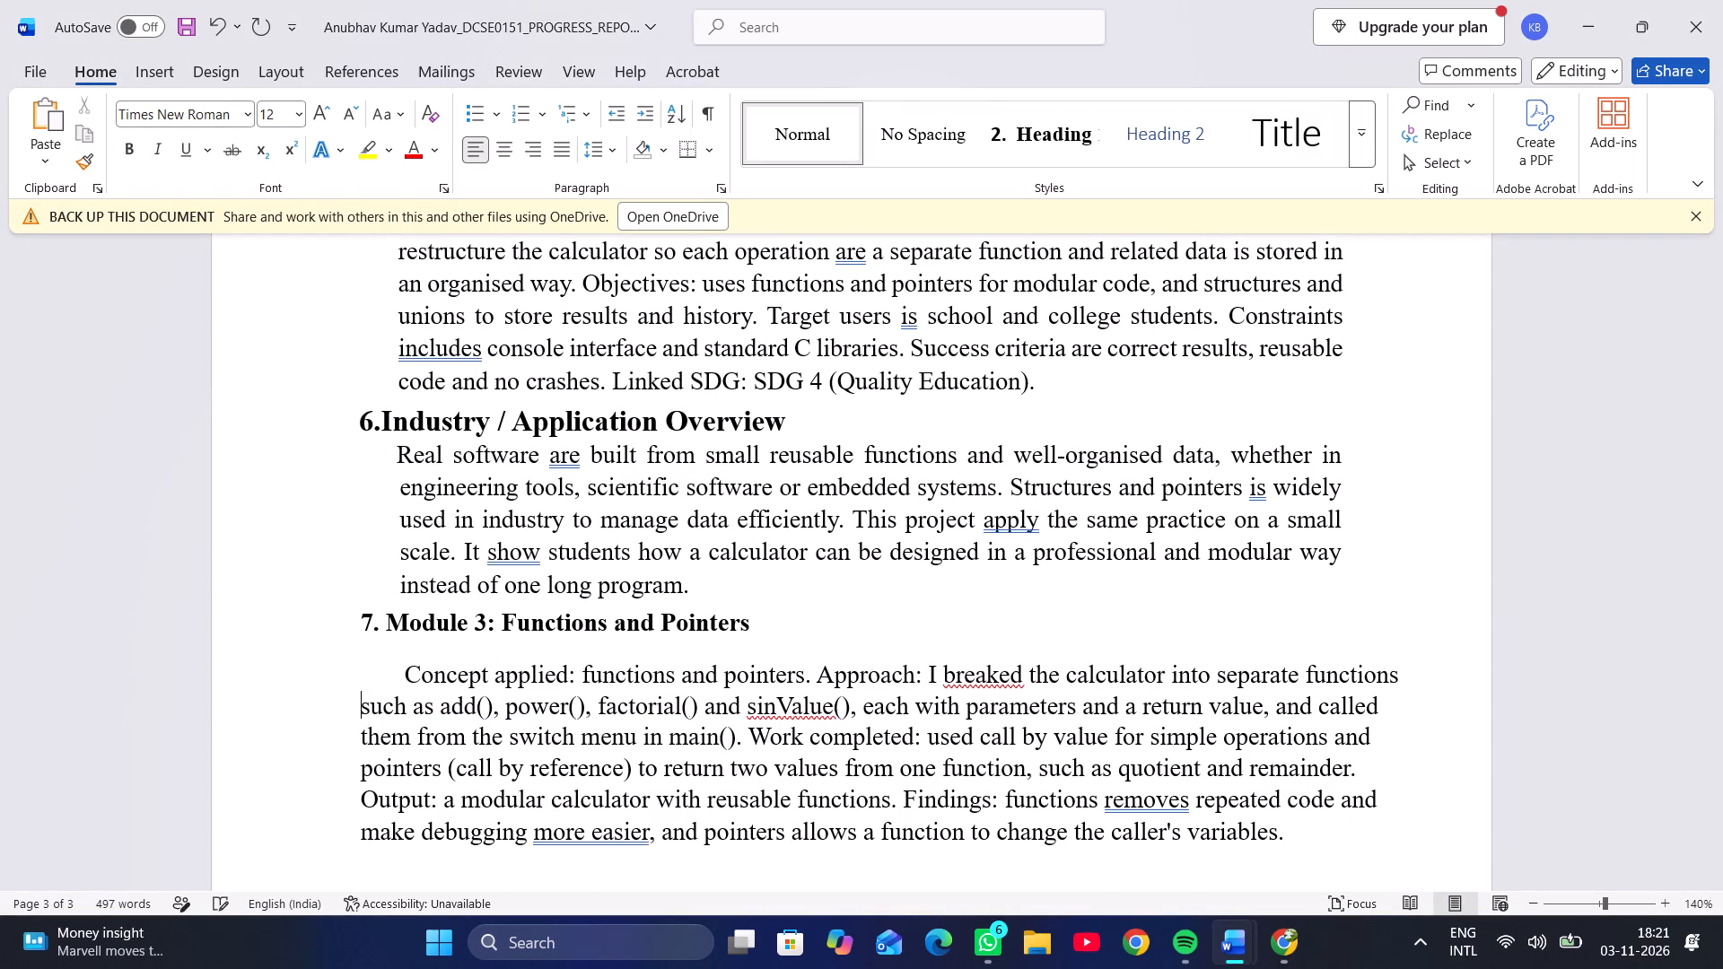
pyautogui.press('space')
pyautogui.press('space')
pyautogui.press('space')
pyautogui.press('space')
pyautogui.press('space')
pyautogui.click(359, 734)
pyautogui.press('space')
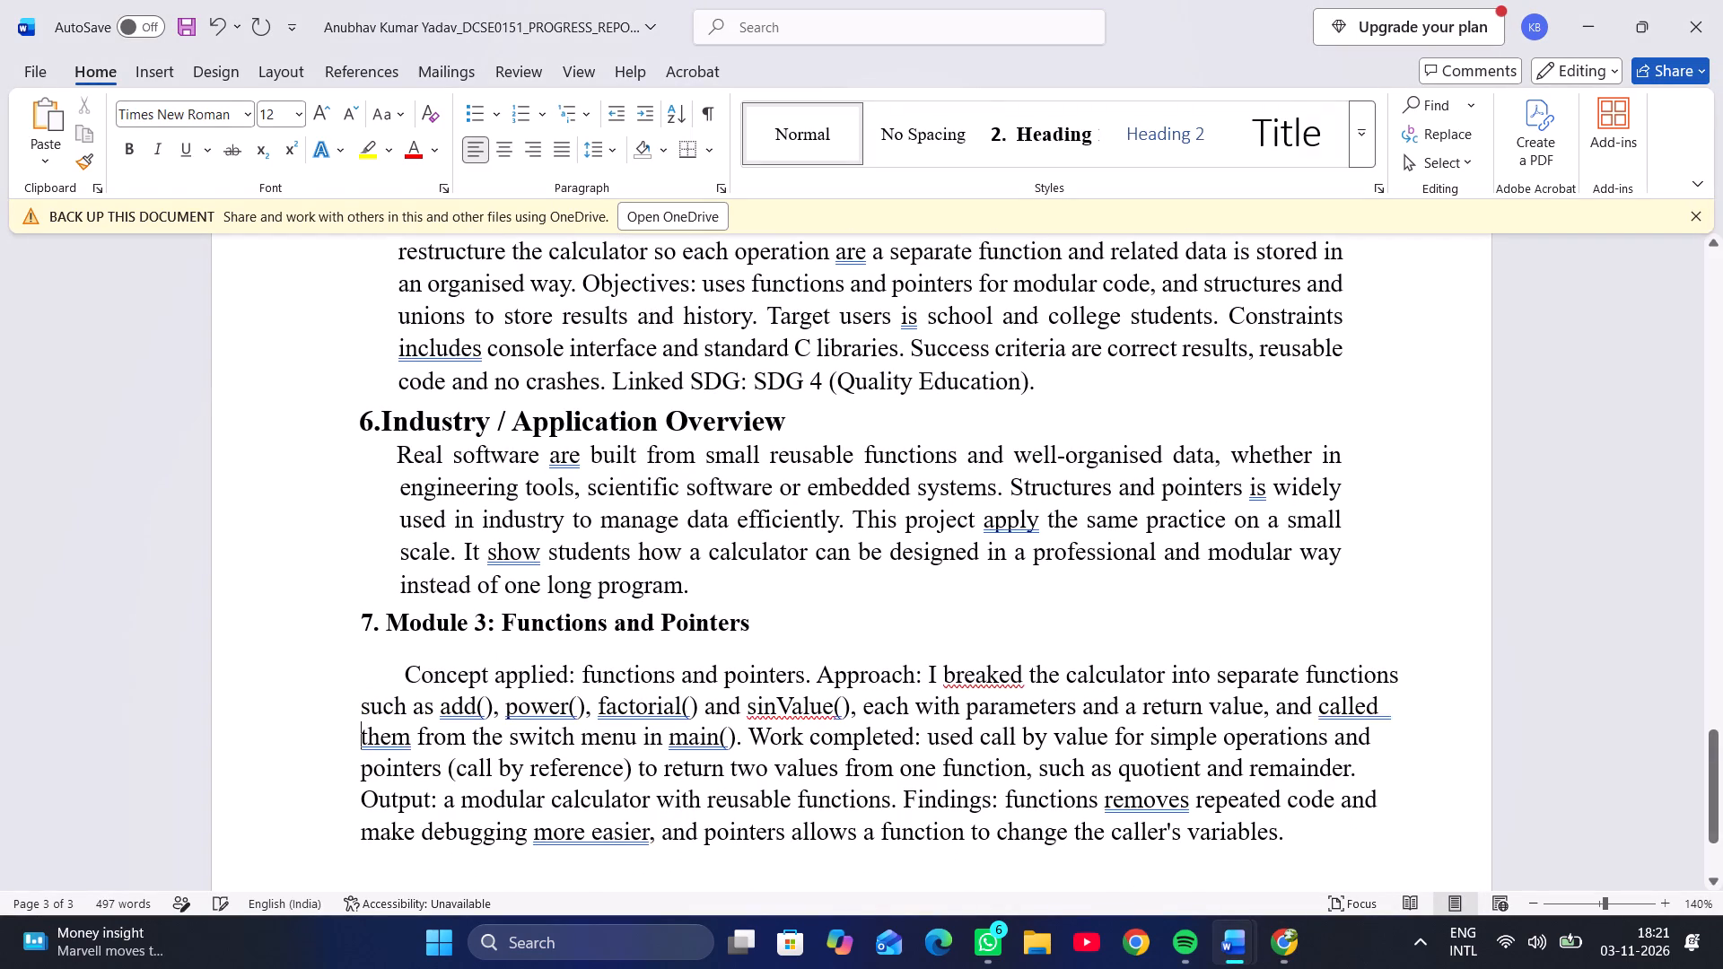
pyautogui.press('space')
pyautogui.press('space')
pyautogui.click(363, 829)
pyautogui.press('space')
pyautogui.press('space')
pyautogui.press('space')
pyautogui.press('space')
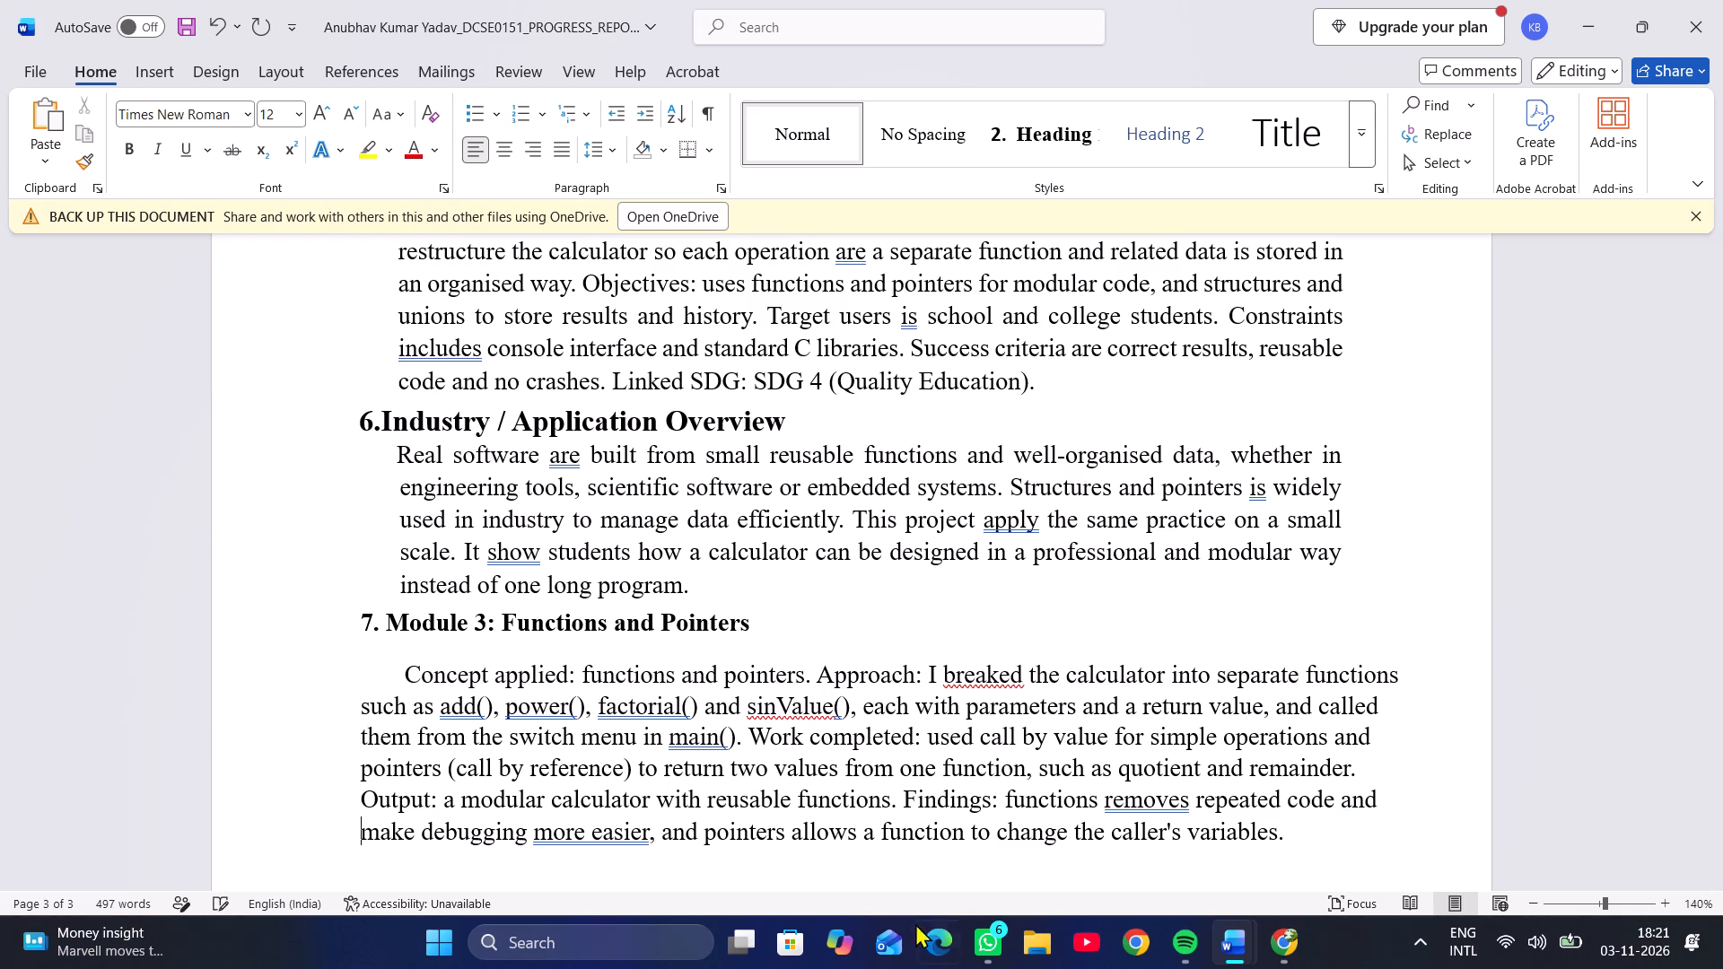
pyautogui.press('space')
pyautogui.press('space')
pyautogui.press('space')
pyautogui.press('space')
pyautogui.press('space')
# Add a run of spaces after "the caller's variables." at the end of the Module 3 paragraph.
pyautogui.click(1294, 842)
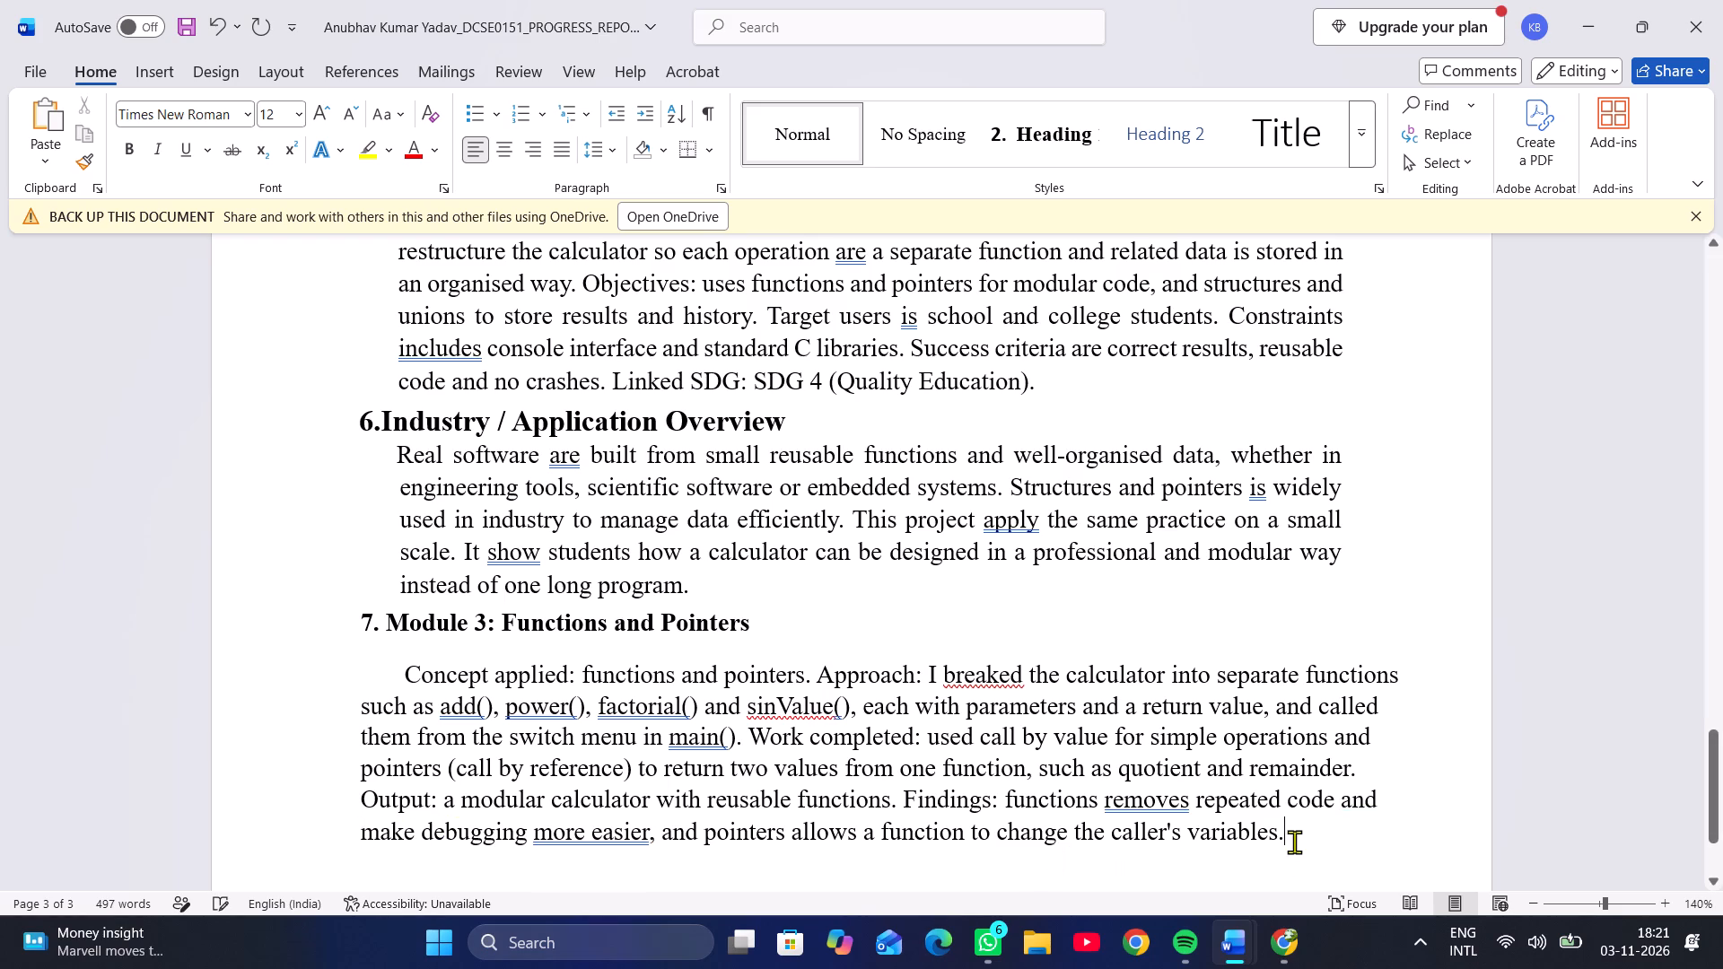
pyautogui.press('space')
pyautogui.press('space')
pyautogui.press('space')
pyautogui.press('space')
pyautogui.press('space')
pyautogui.press('space')
pyautogui.press('space')
pyautogui.press('space')
pyautogui.press('space')
pyautogui.press('space')
pyautogui.press('space')
pyautogui.press('space')
pyautogui.press('space')
pyautogui.press('space')
pyautogui.press('space')
pyautogui.press('space')
pyautogui.press('space')
pyautogui.press('space')
pyautogui.press('space')
pyautogui.press('space')
pyautogui.press('space')
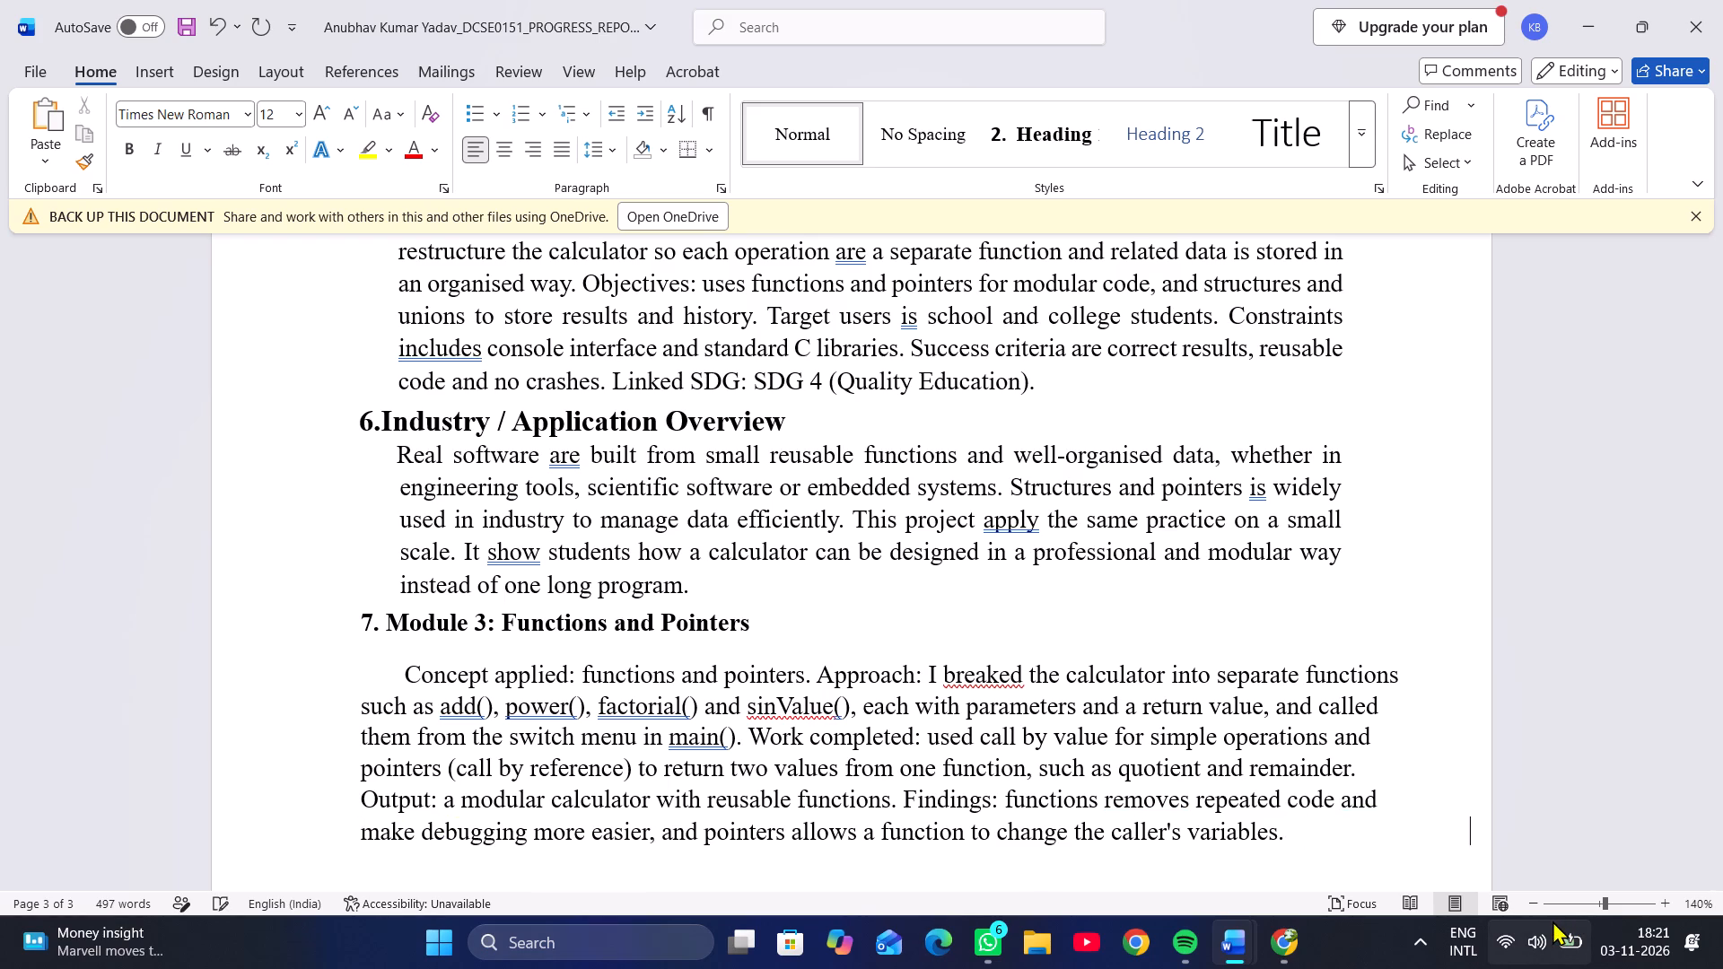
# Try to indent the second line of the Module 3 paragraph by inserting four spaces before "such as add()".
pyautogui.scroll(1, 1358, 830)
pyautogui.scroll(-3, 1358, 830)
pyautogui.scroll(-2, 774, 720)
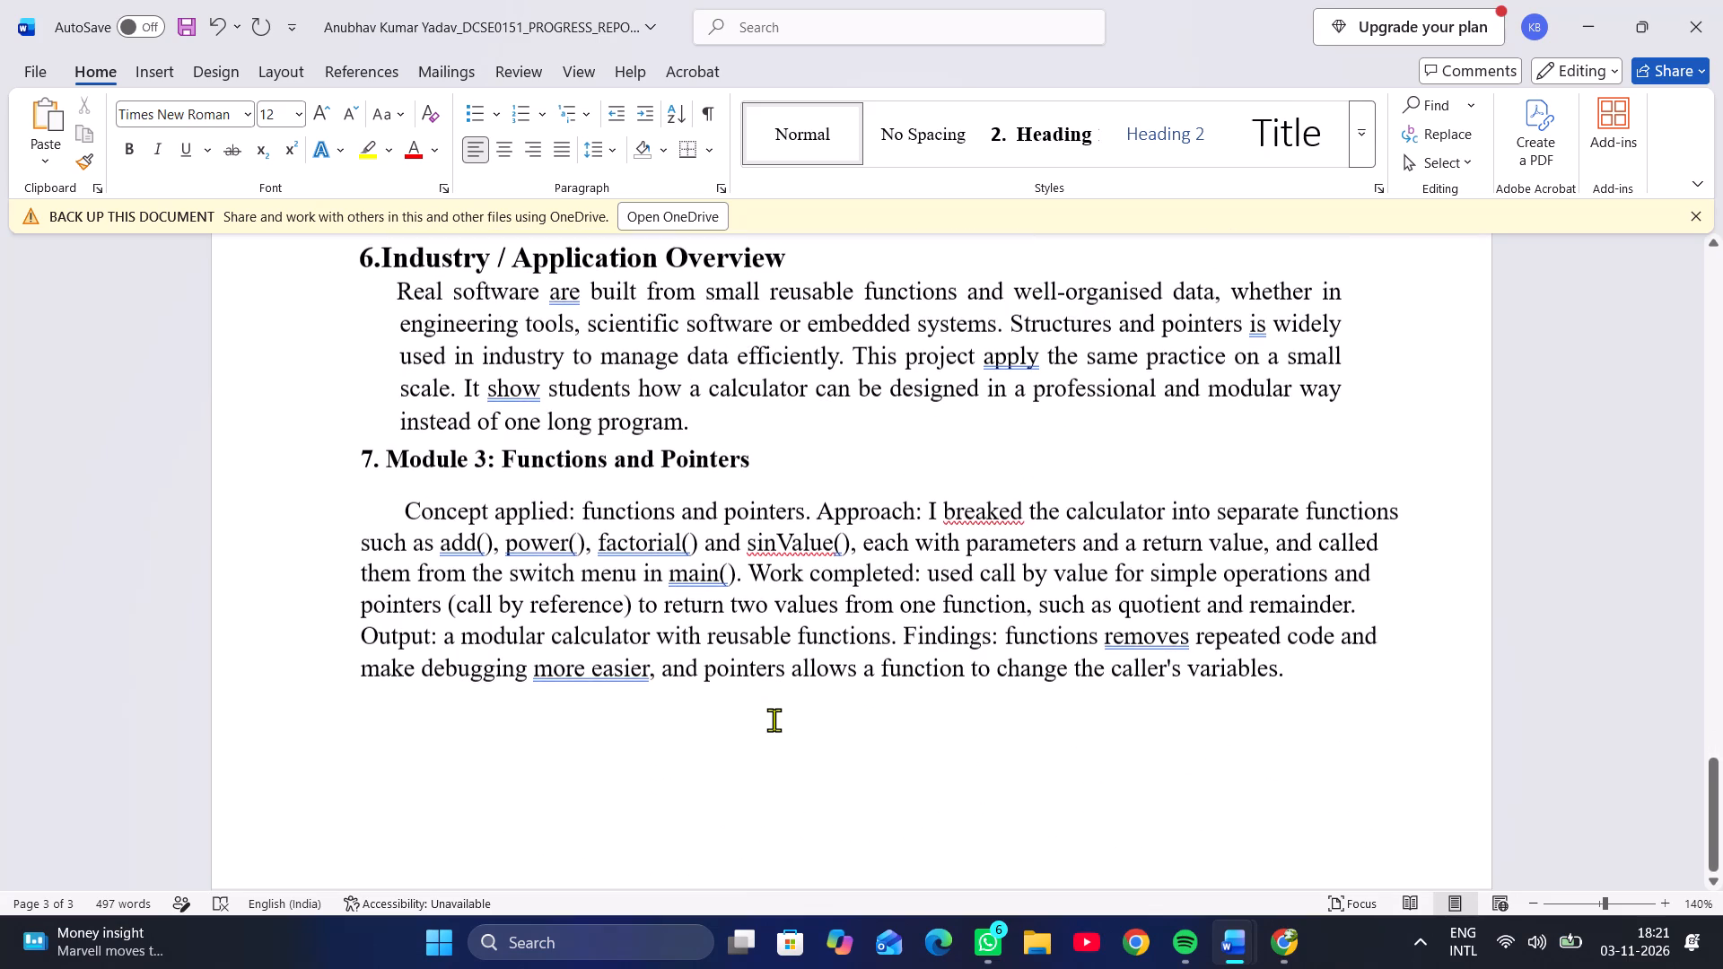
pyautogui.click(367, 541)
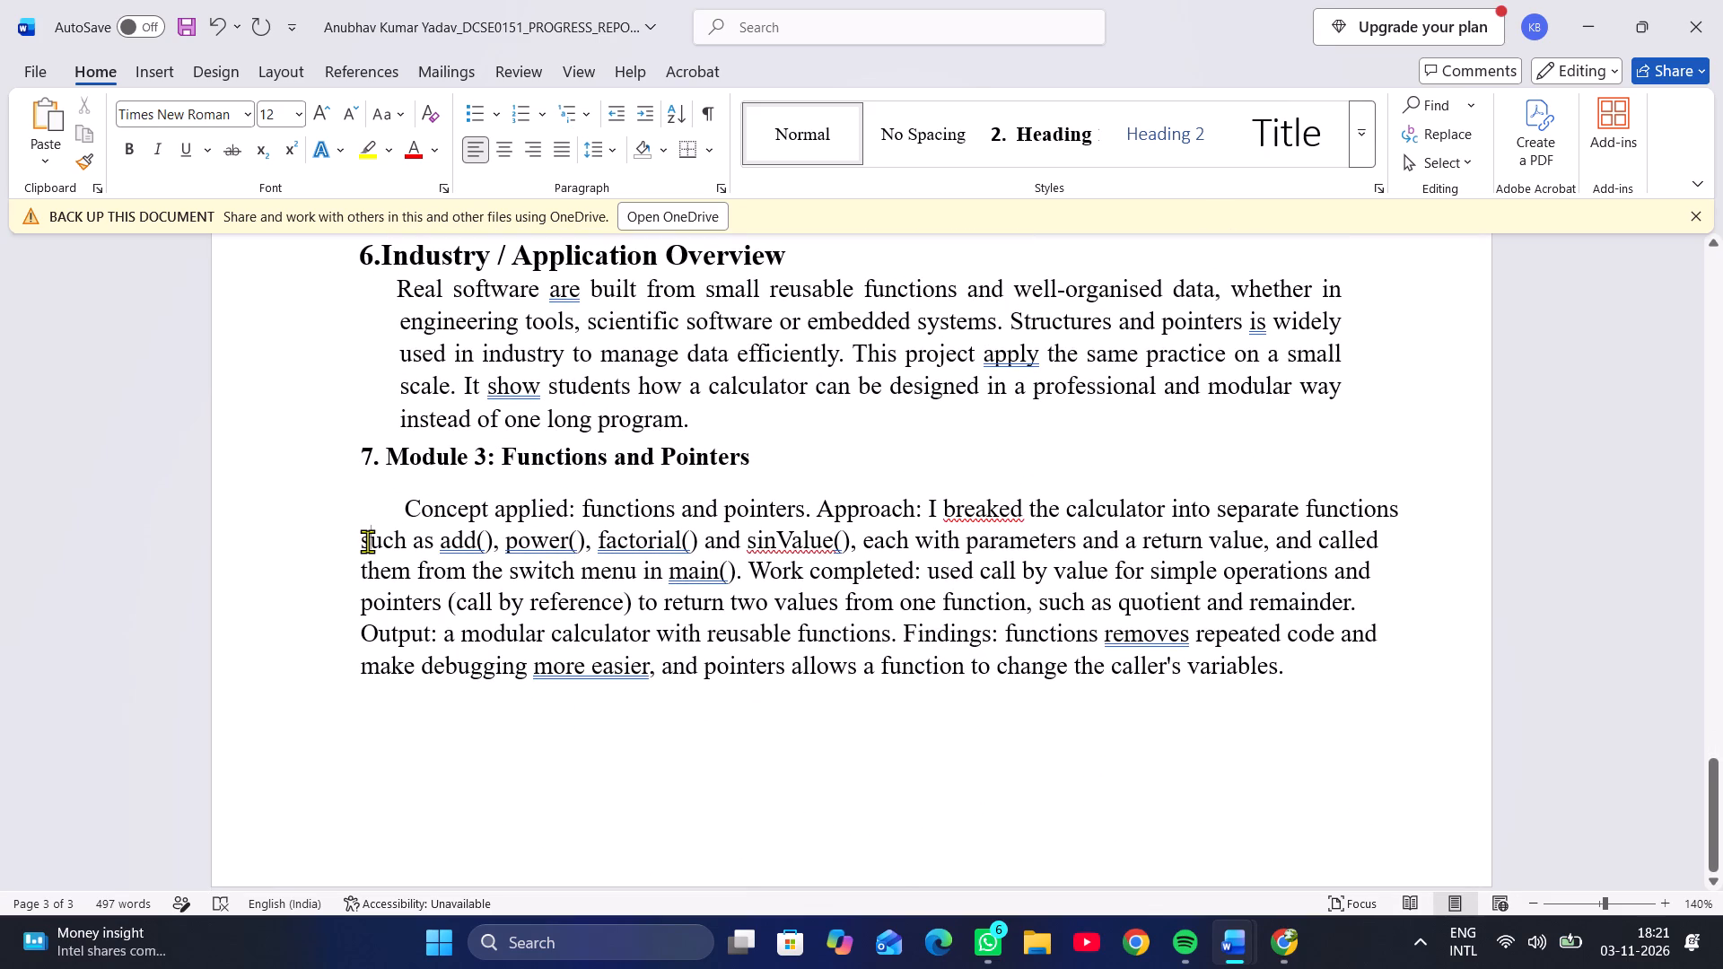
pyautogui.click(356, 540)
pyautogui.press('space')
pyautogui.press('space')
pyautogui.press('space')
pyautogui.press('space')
# Delete the whole functions-and-pointers paragraph below the Module 3 heading, including its final full stop.
pyautogui.moveTo(391, 502); pyautogui.dragTo(1112, 820)
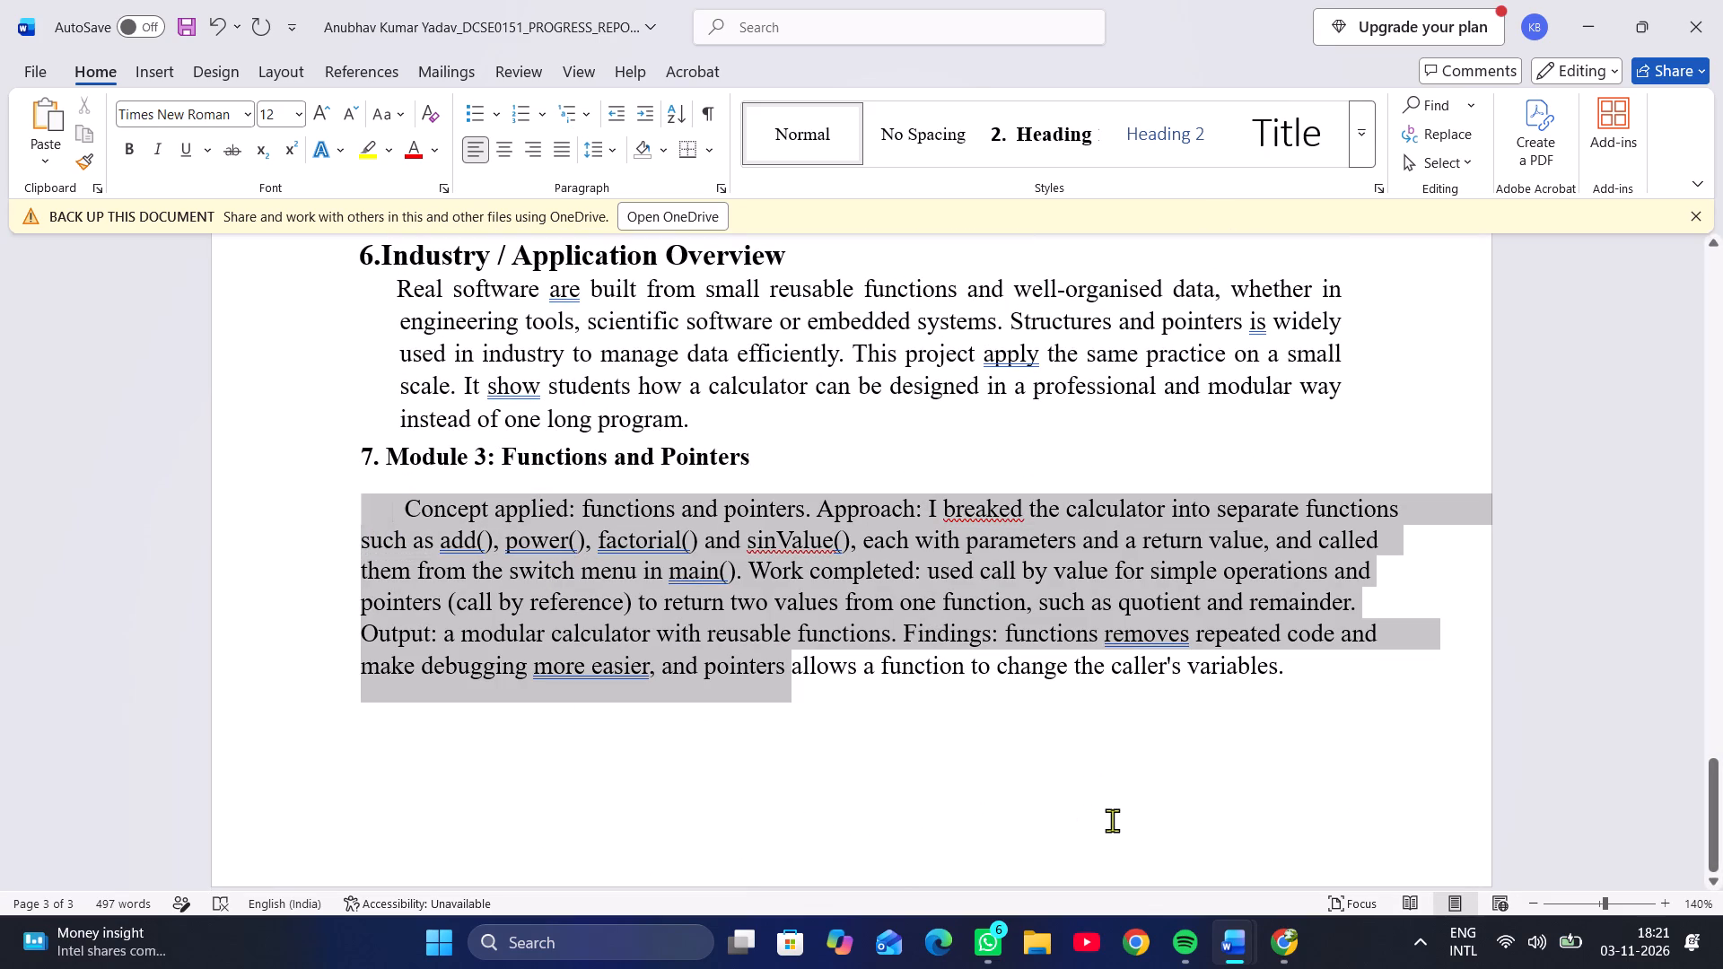
pyautogui.moveTo(1112, 820); pyautogui.dragTo(1231, 692)
pyautogui.press('BackSpace')
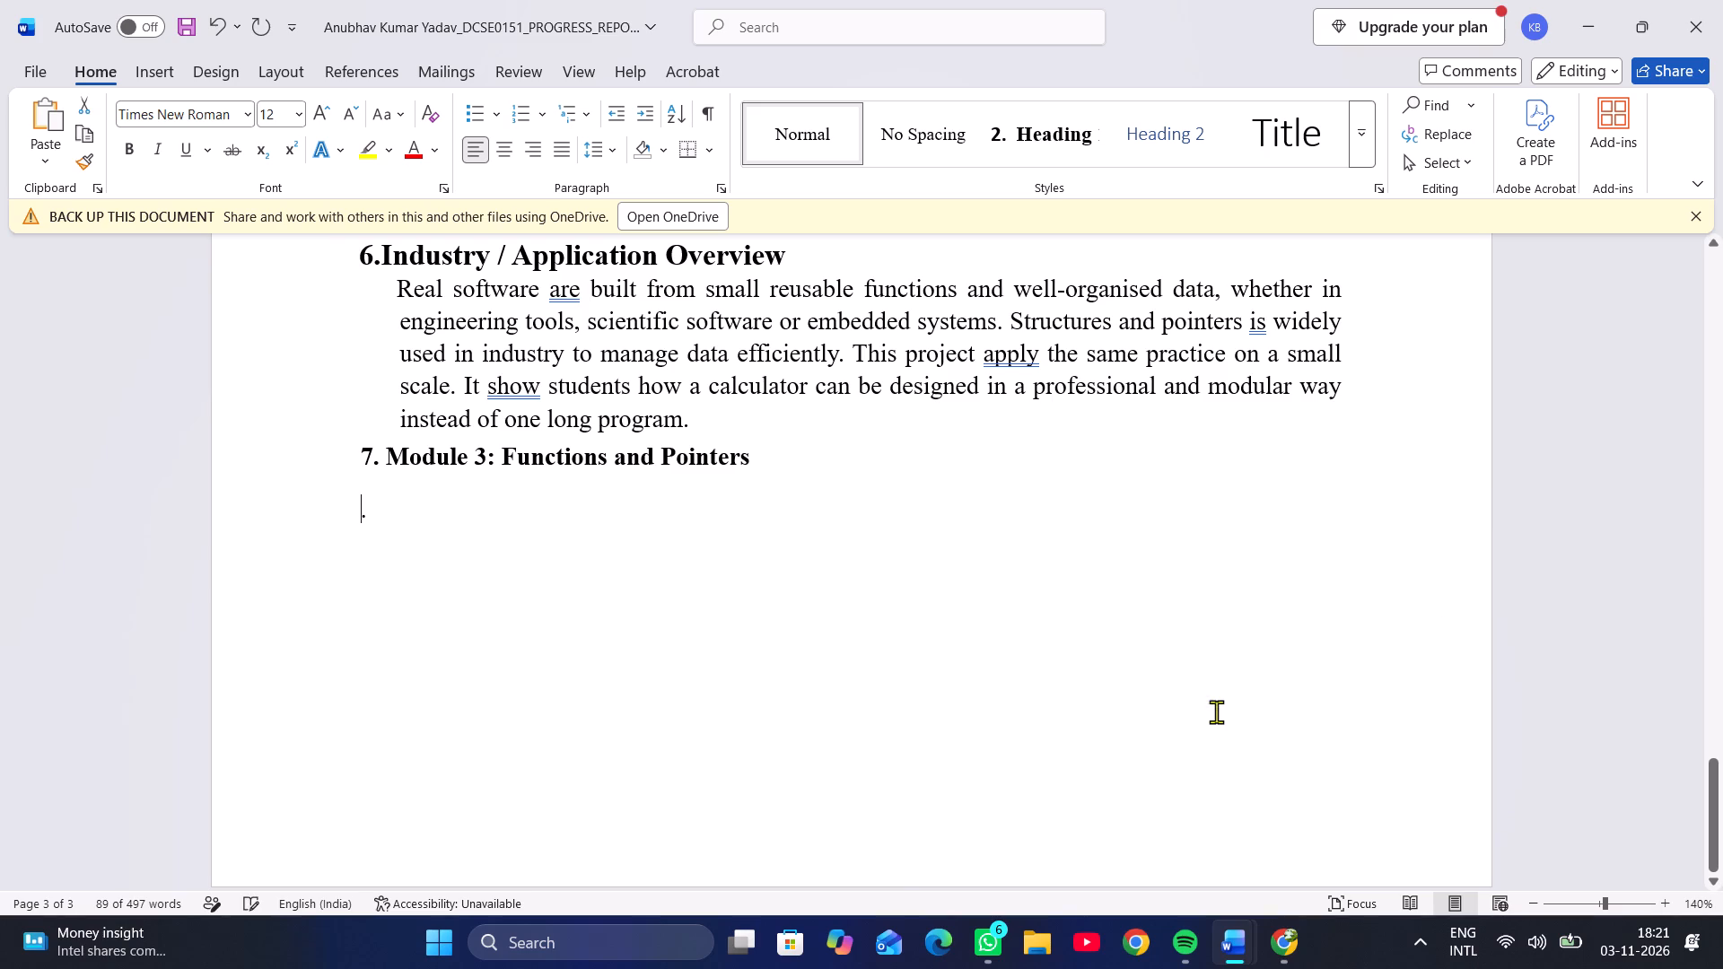
pyautogui.press('Right')
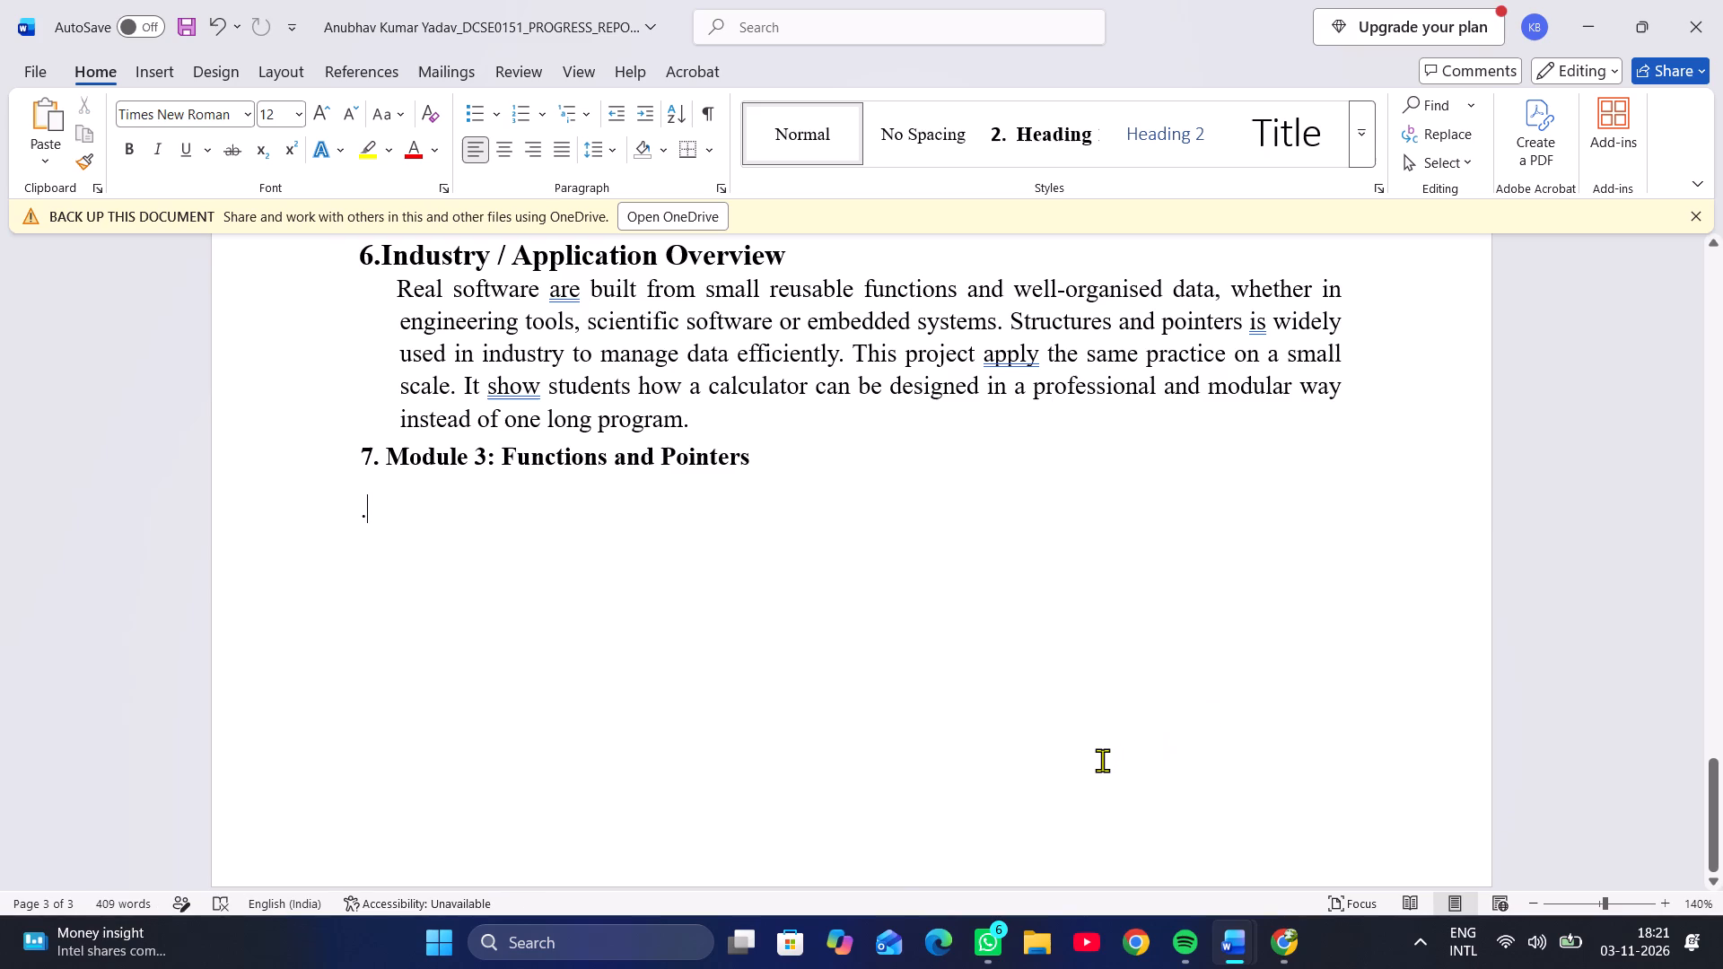
pyautogui.press('BackSpace')
# Indent the empty line below the Module 3 heading with five spaces and paste the functions-and-pointers paragraph there again.
pyautogui.press('space')
pyautogui.press('space')
pyautogui.press('space')
pyautogui.press('space')
pyautogui.press('space')
pyautogui.press('space')
pyautogui.press('space')
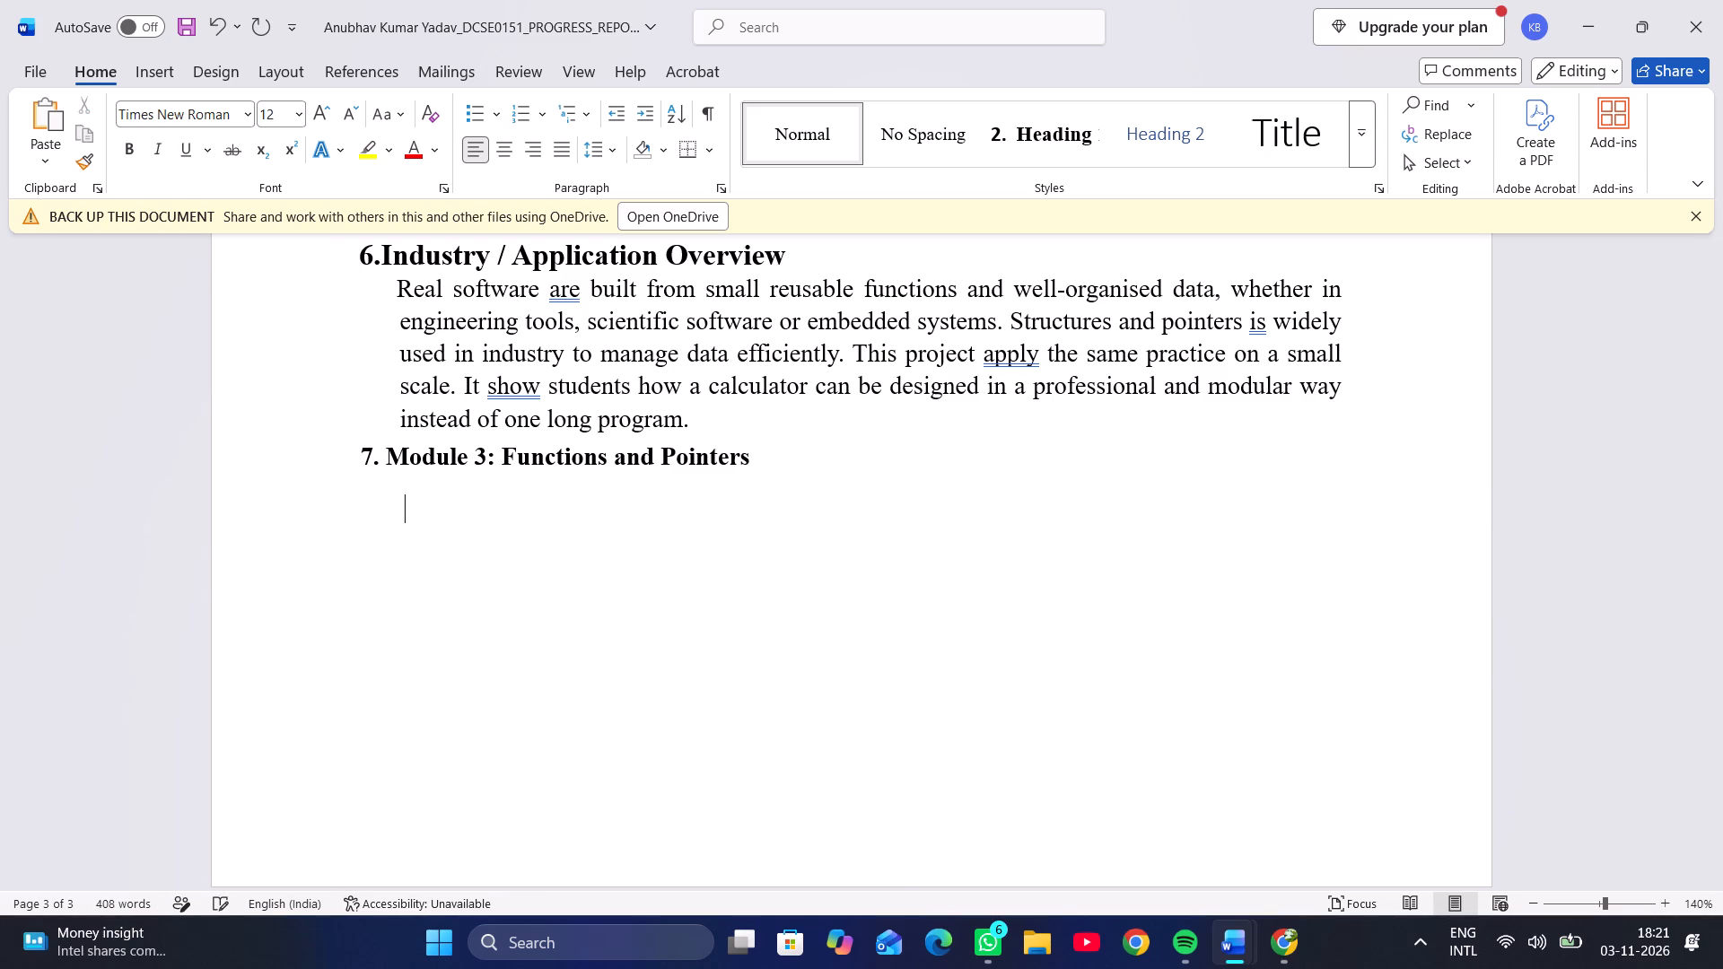
pyautogui.press('BackSpace')
pyautogui.press('BackSpace')
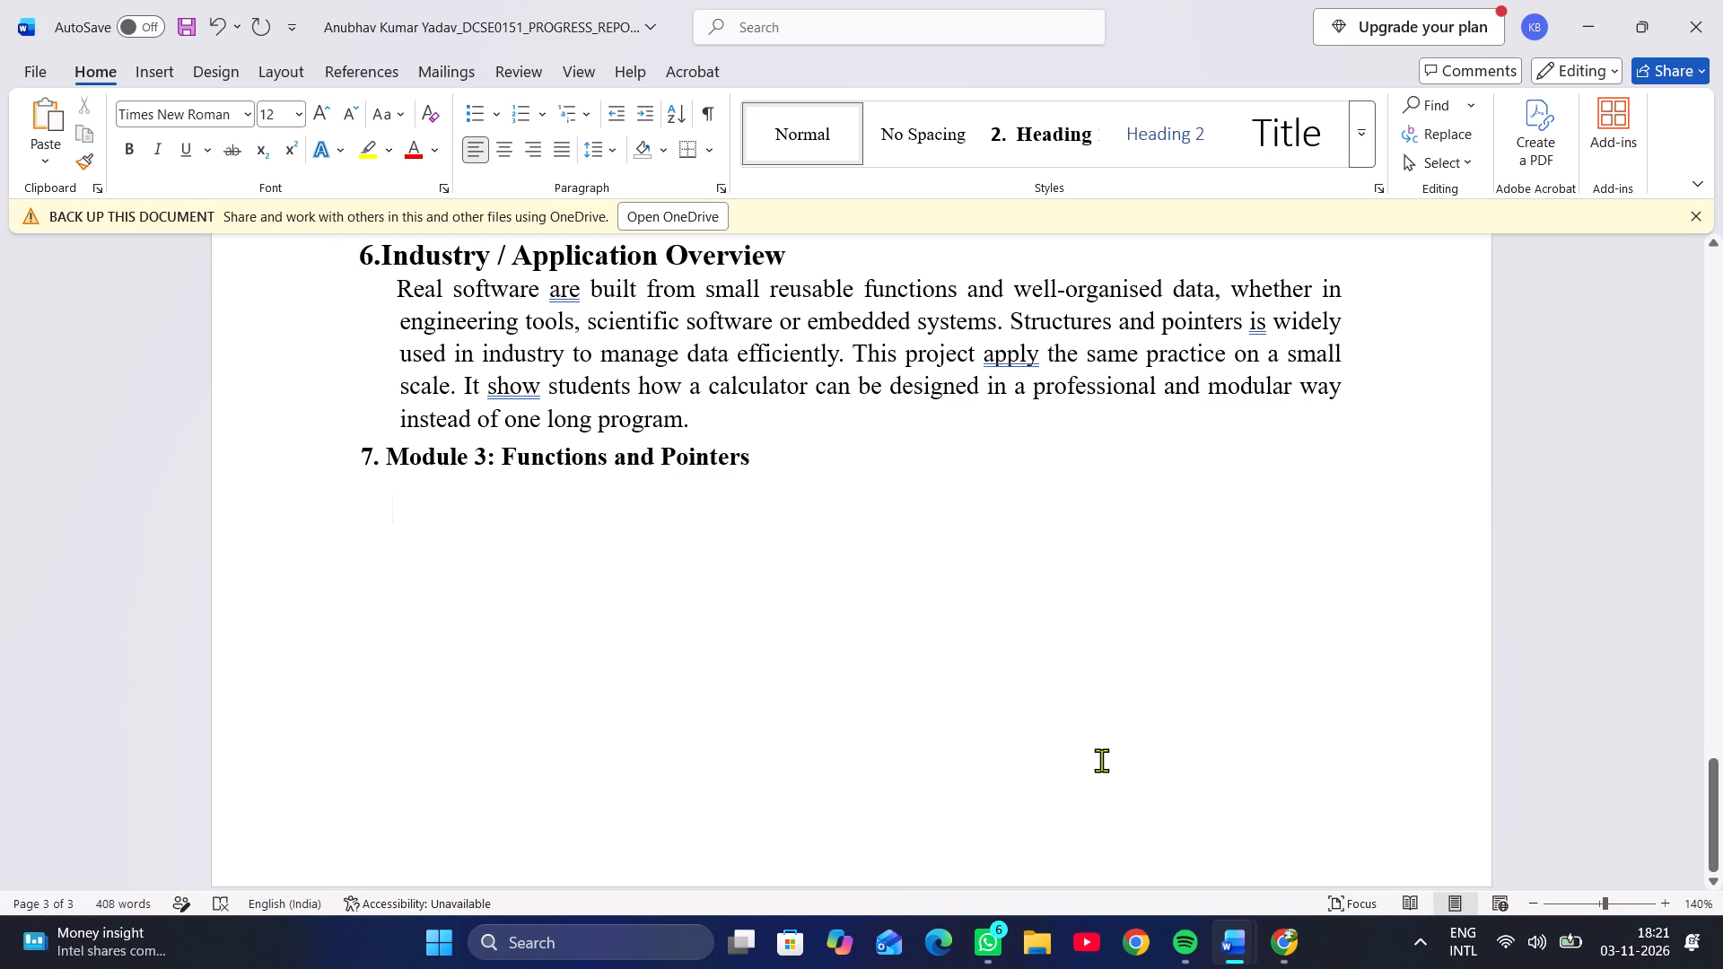
pyautogui.hotkey('ctrl', 'v')
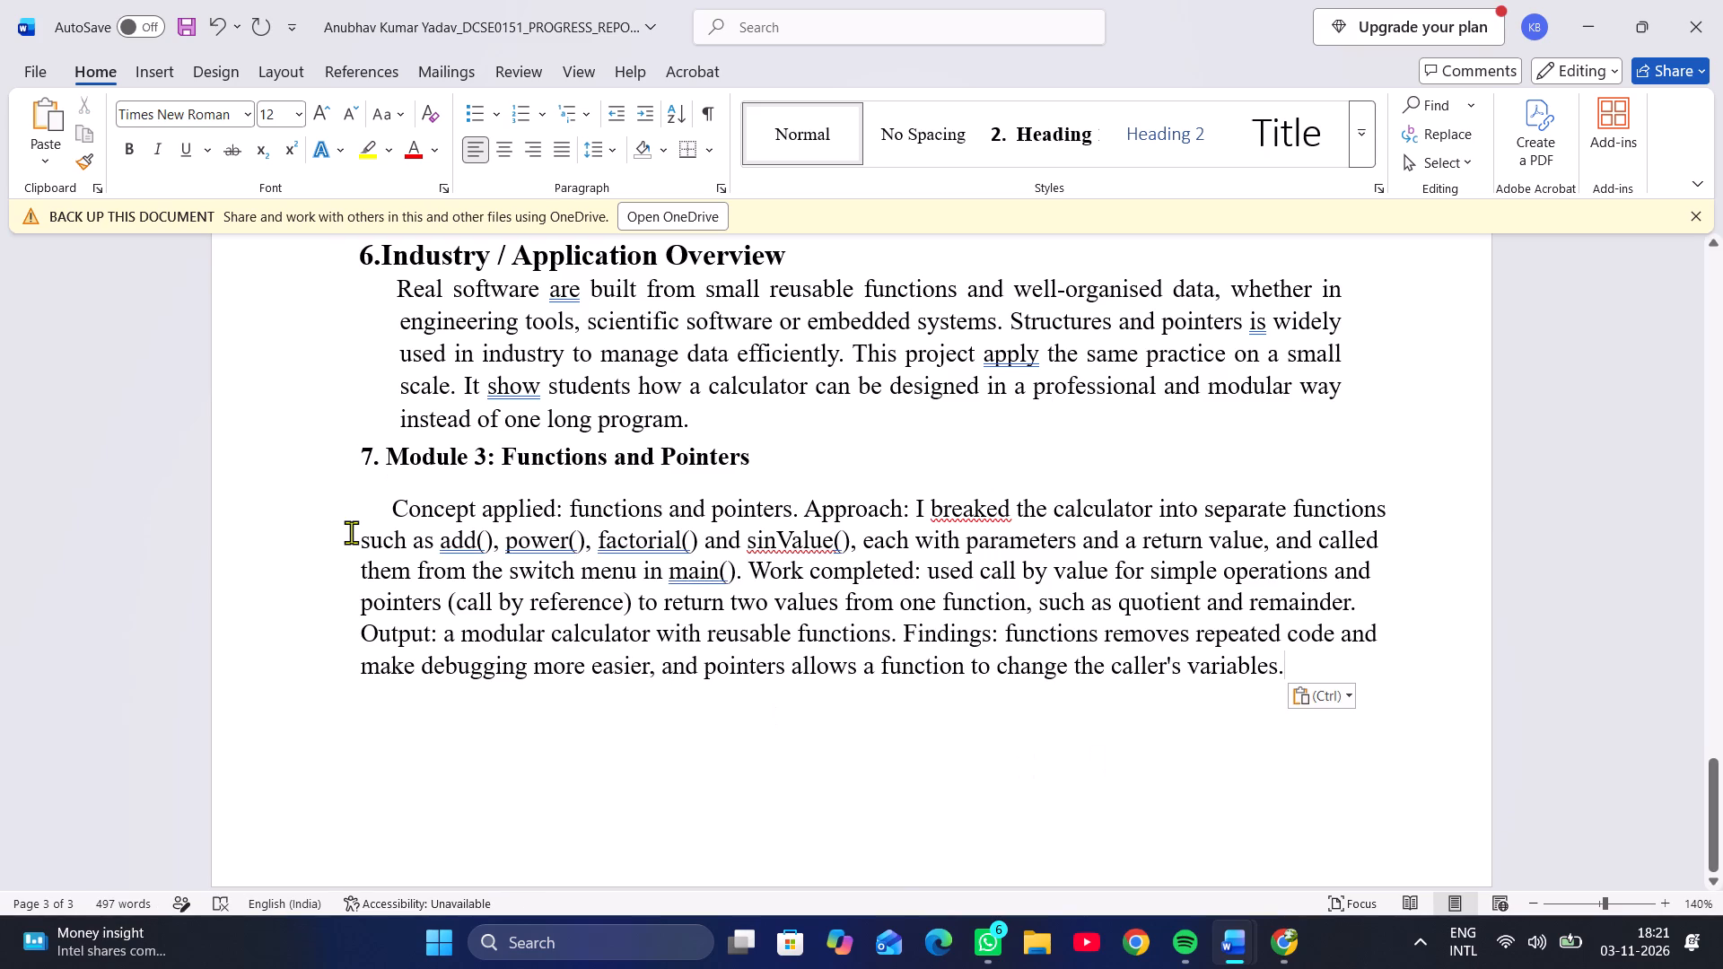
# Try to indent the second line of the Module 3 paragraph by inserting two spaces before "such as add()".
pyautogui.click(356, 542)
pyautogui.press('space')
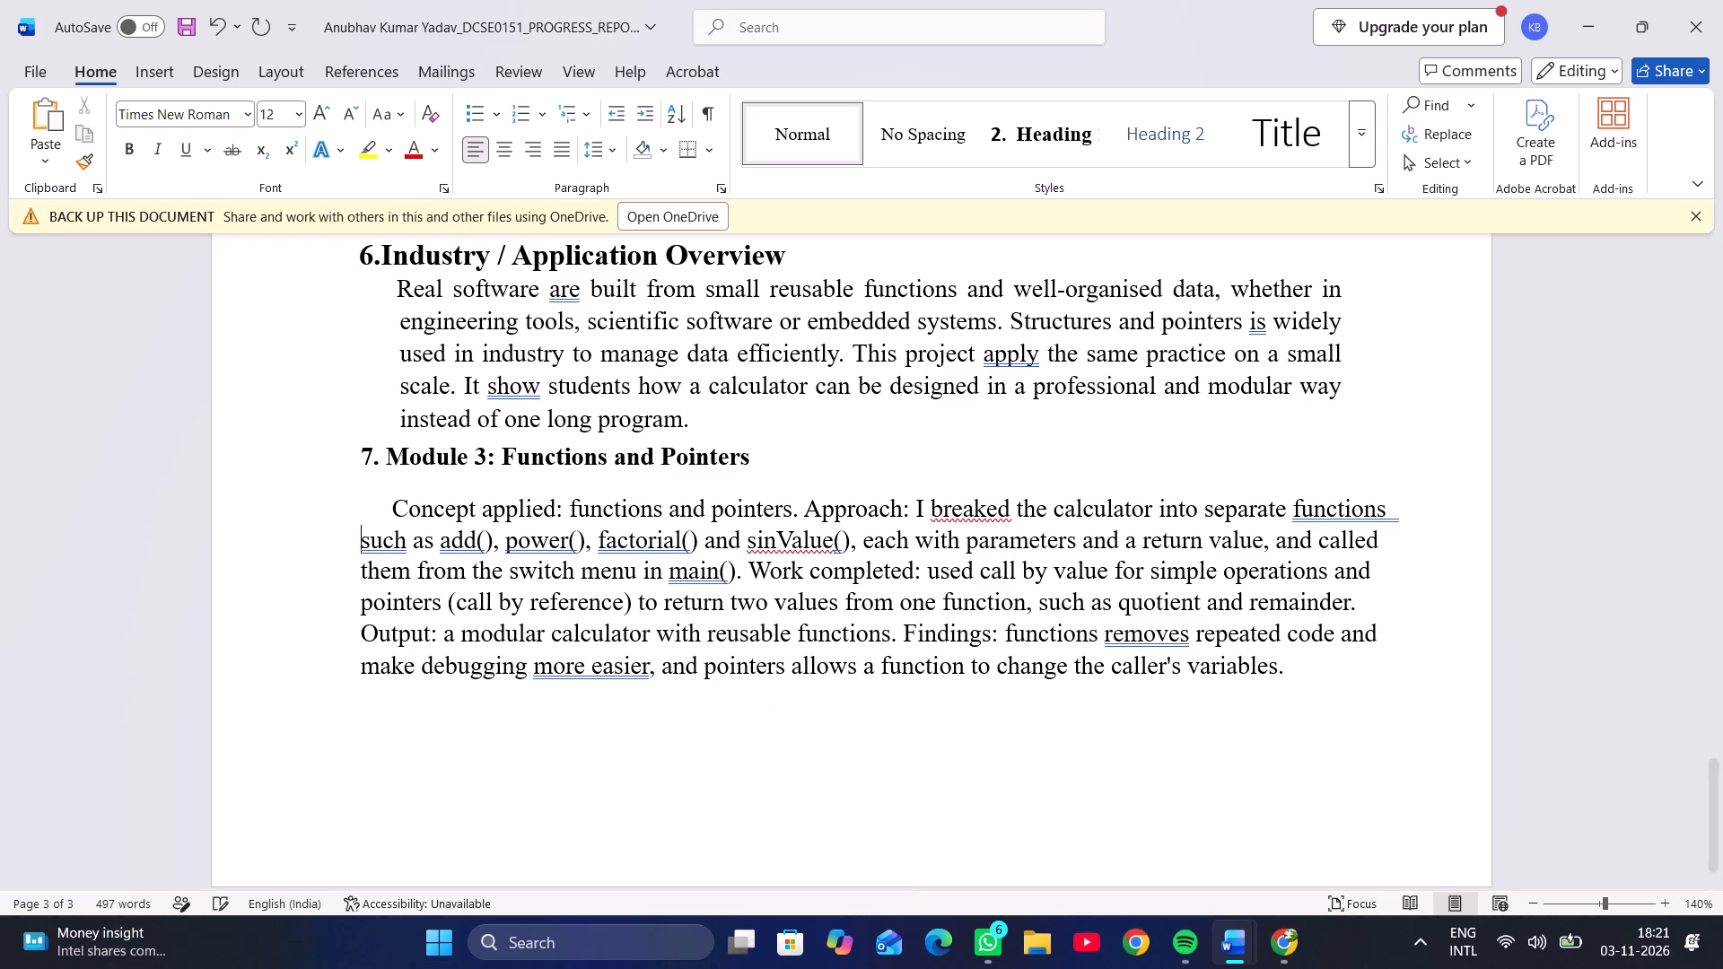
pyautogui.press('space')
# Remove four leading spaces before "Concept applied" and one extra space before "such" in the Module 3 paragraph.
pyautogui.click(387, 515)
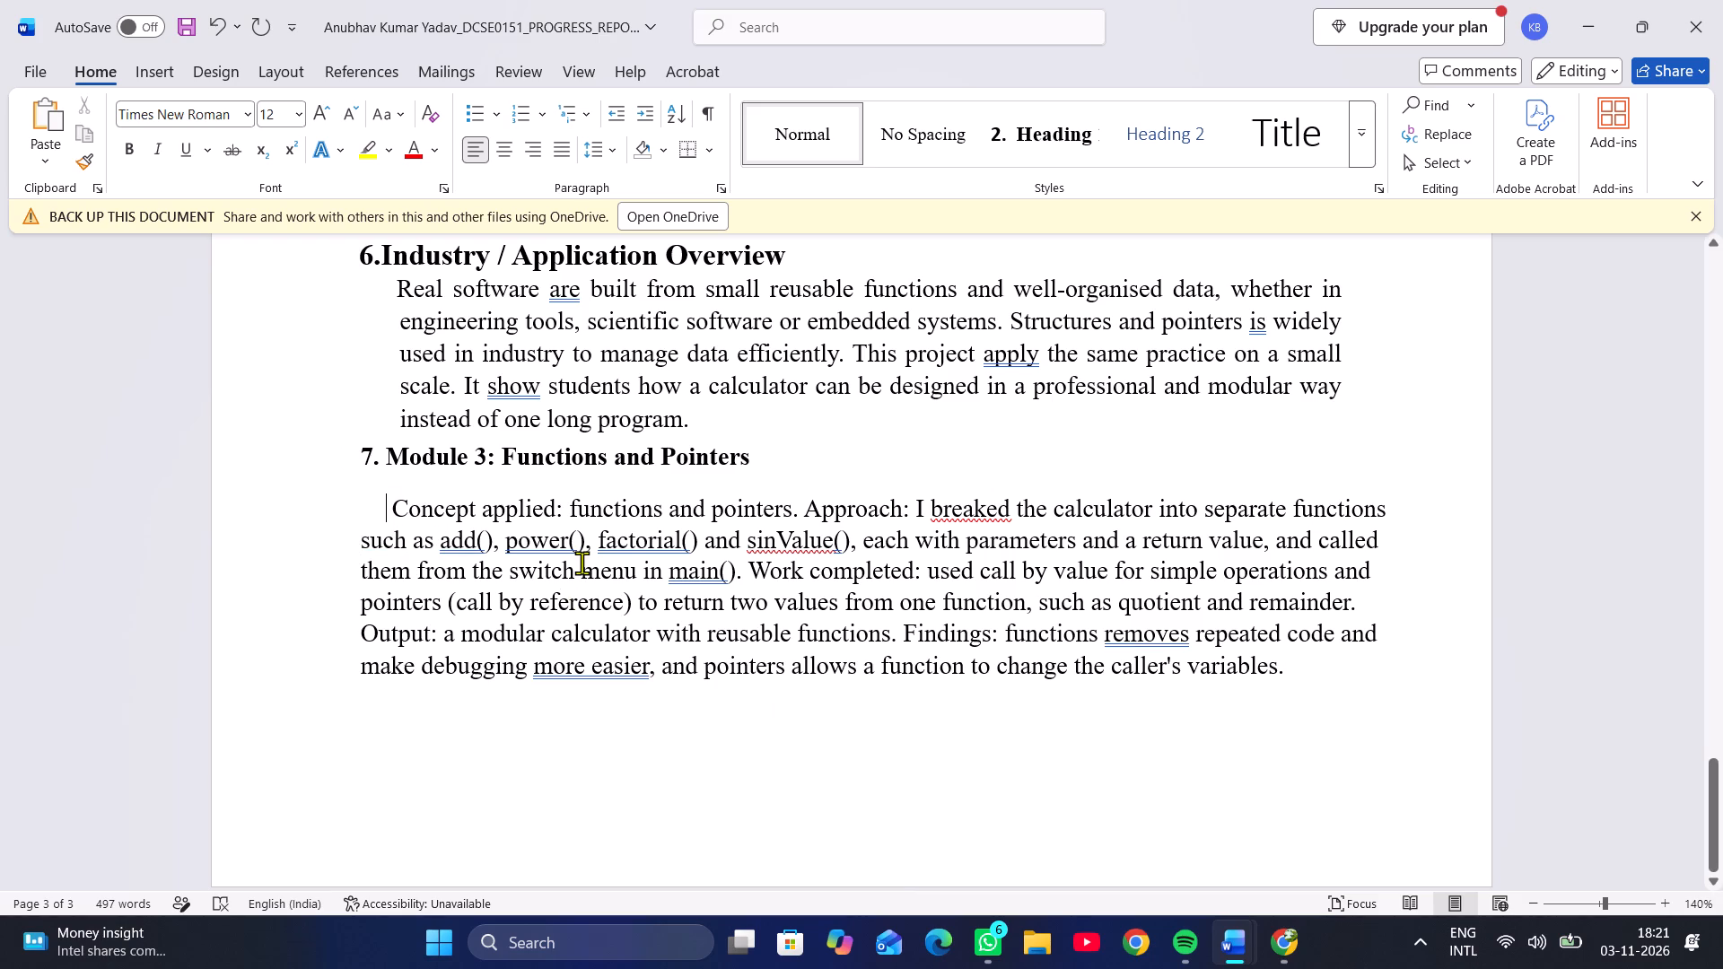
pyautogui.press('BackSpace')
pyautogui.press('BackSpace')
pyautogui.press('BackSpace')
pyautogui.press('BackSpace')
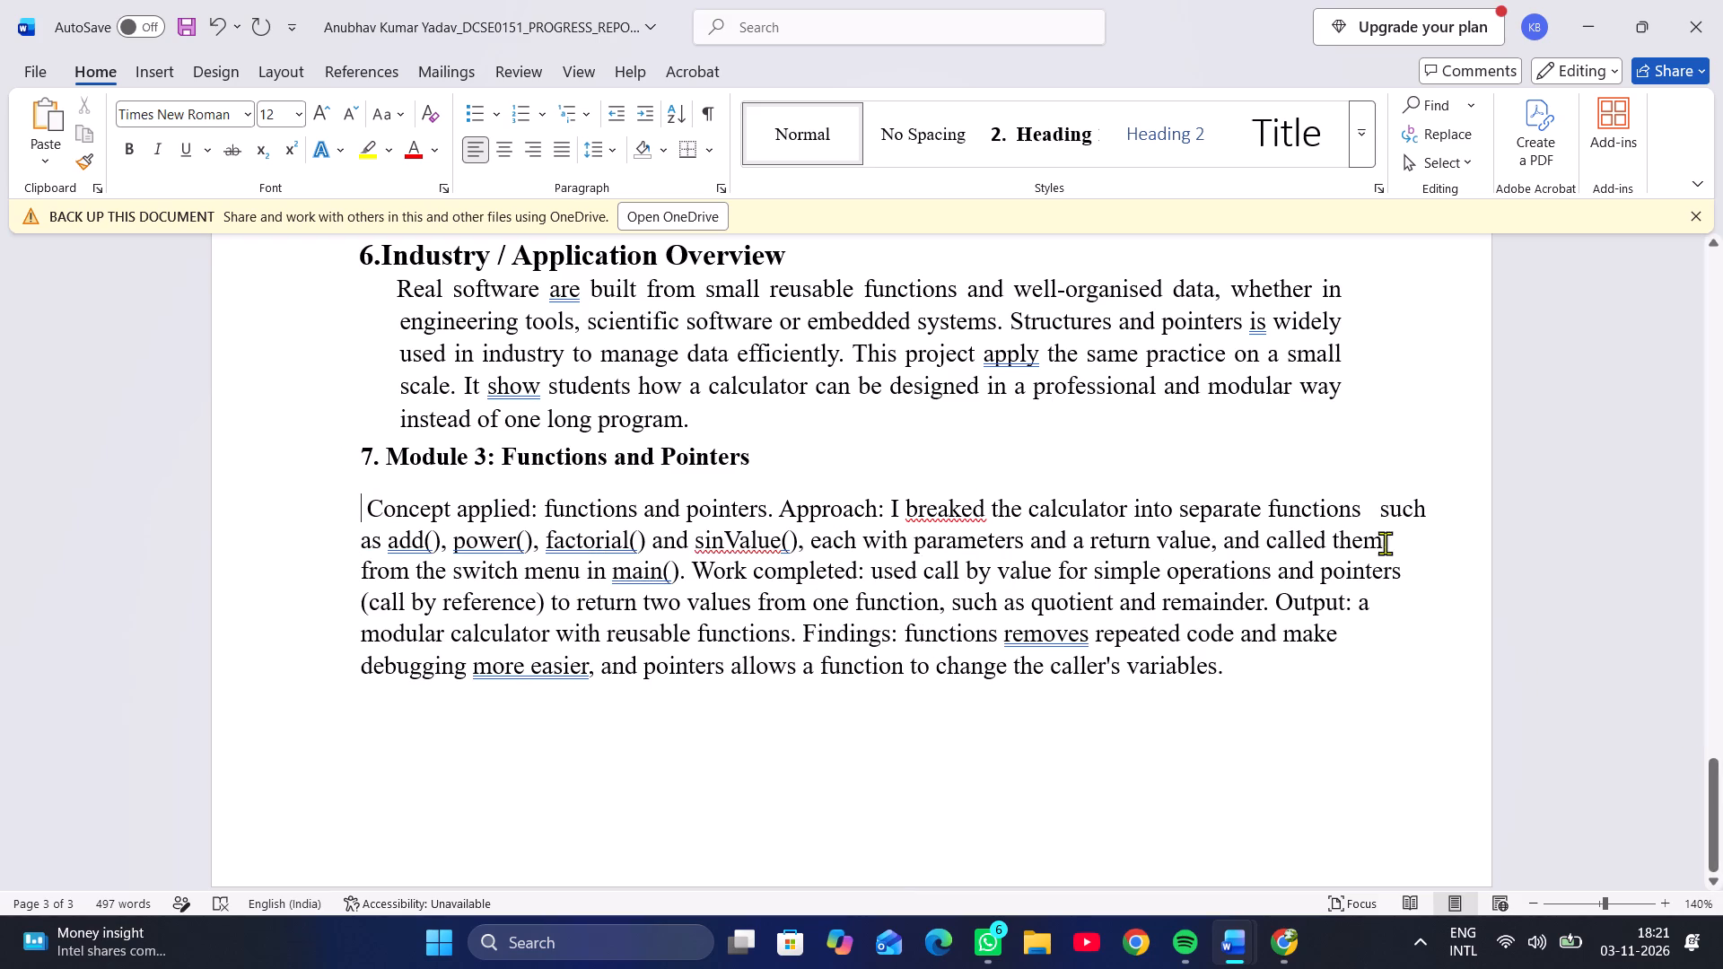
pyautogui.click(1377, 514)
pyautogui.press('BackSpace')
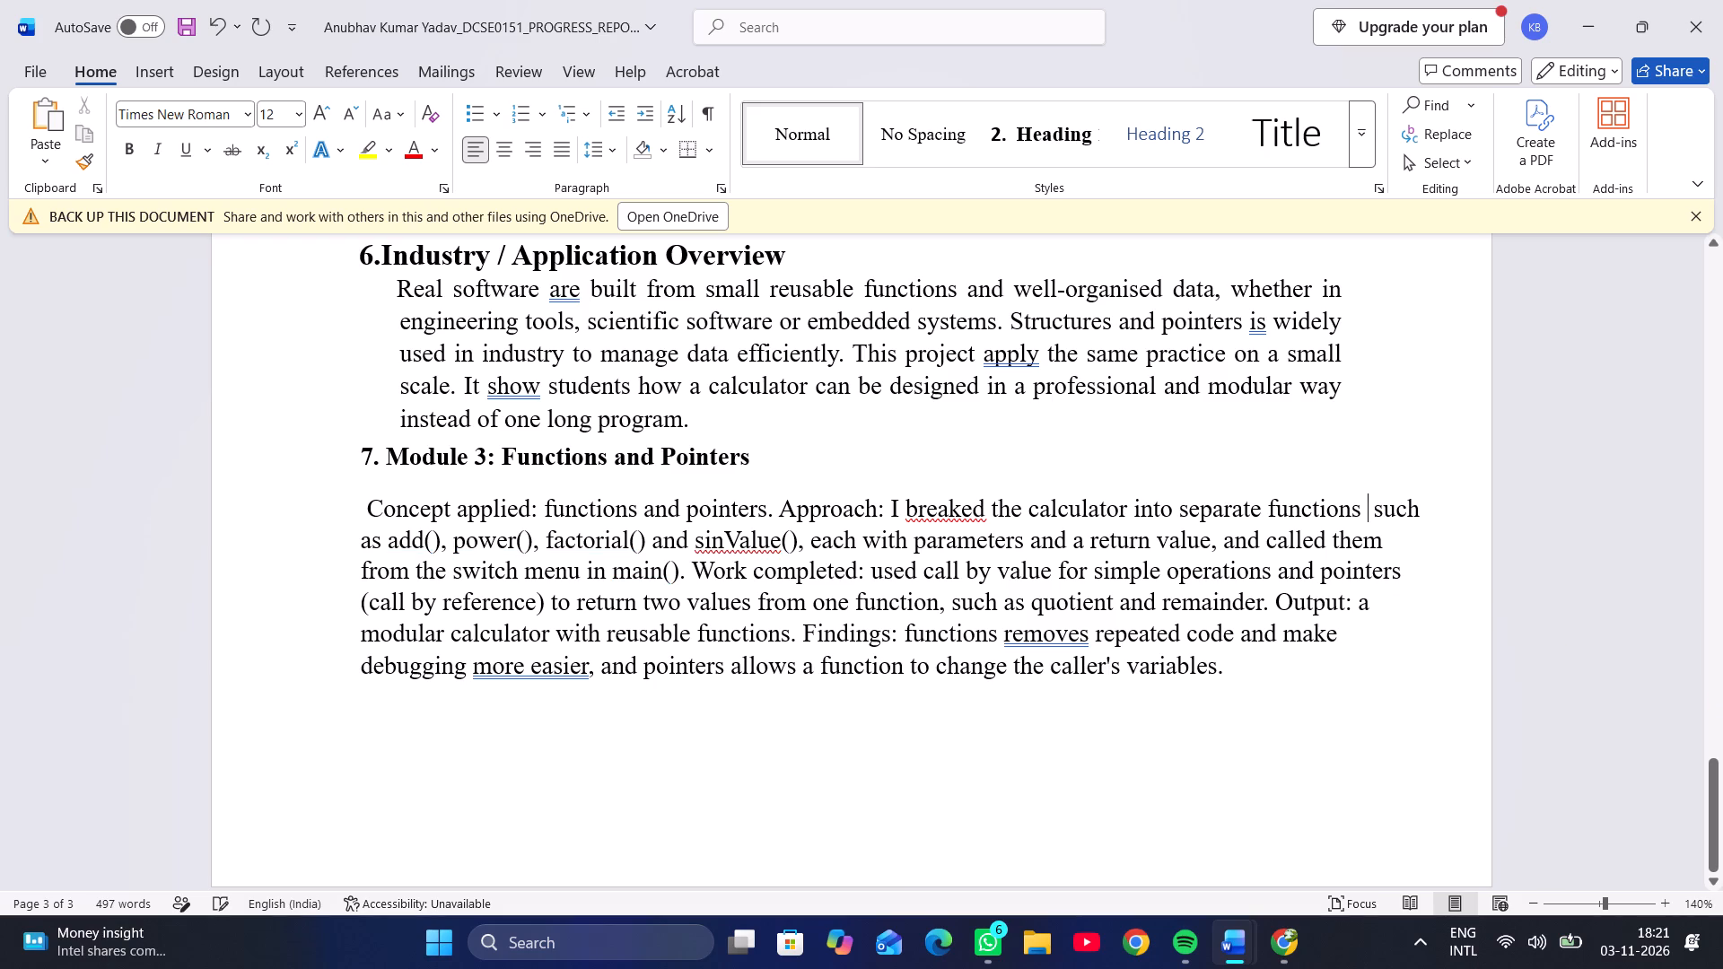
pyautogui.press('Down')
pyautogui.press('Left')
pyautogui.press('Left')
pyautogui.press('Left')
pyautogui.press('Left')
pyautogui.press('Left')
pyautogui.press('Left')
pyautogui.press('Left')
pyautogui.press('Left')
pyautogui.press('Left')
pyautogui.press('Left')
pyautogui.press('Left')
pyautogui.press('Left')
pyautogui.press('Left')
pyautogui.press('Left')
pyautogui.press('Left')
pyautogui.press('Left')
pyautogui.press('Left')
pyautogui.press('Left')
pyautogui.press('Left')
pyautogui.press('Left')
# Indent the first line of the Module 3 paragraph by adding five spaces before "Concept applied".
pyautogui.click(370, 512)
pyautogui.press('space')
pyautogui.press('space')
pyautogui.press('space')
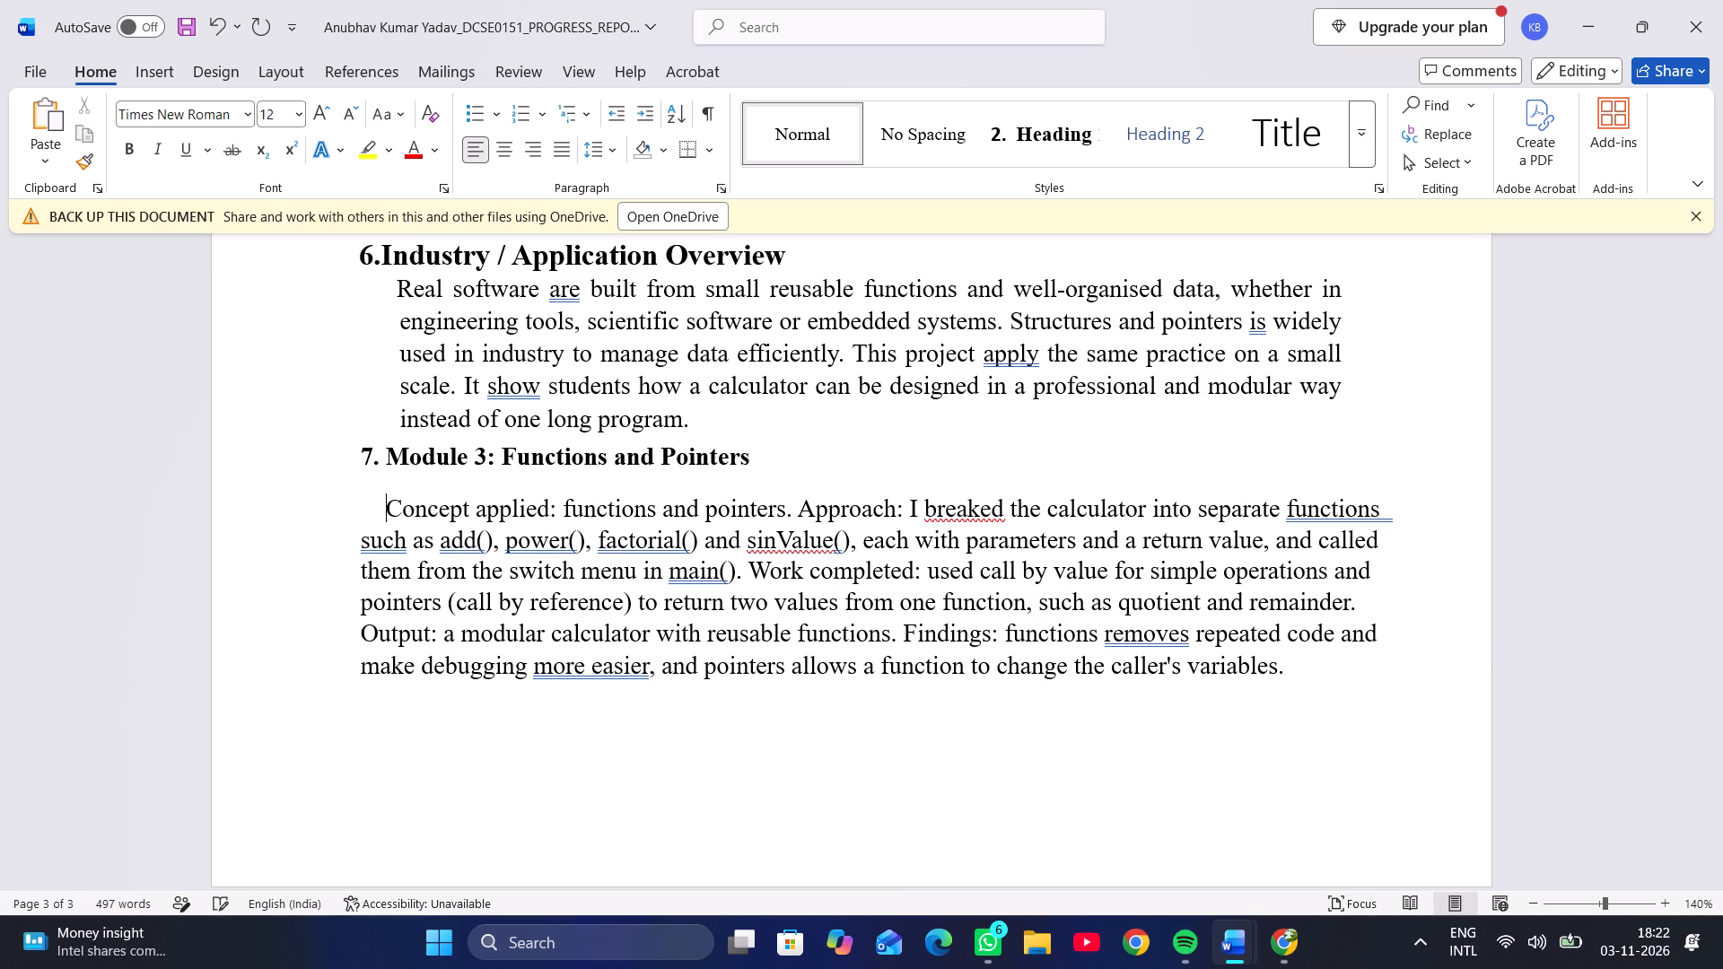
pyautogui.press('space')
pyautogui.press('space')
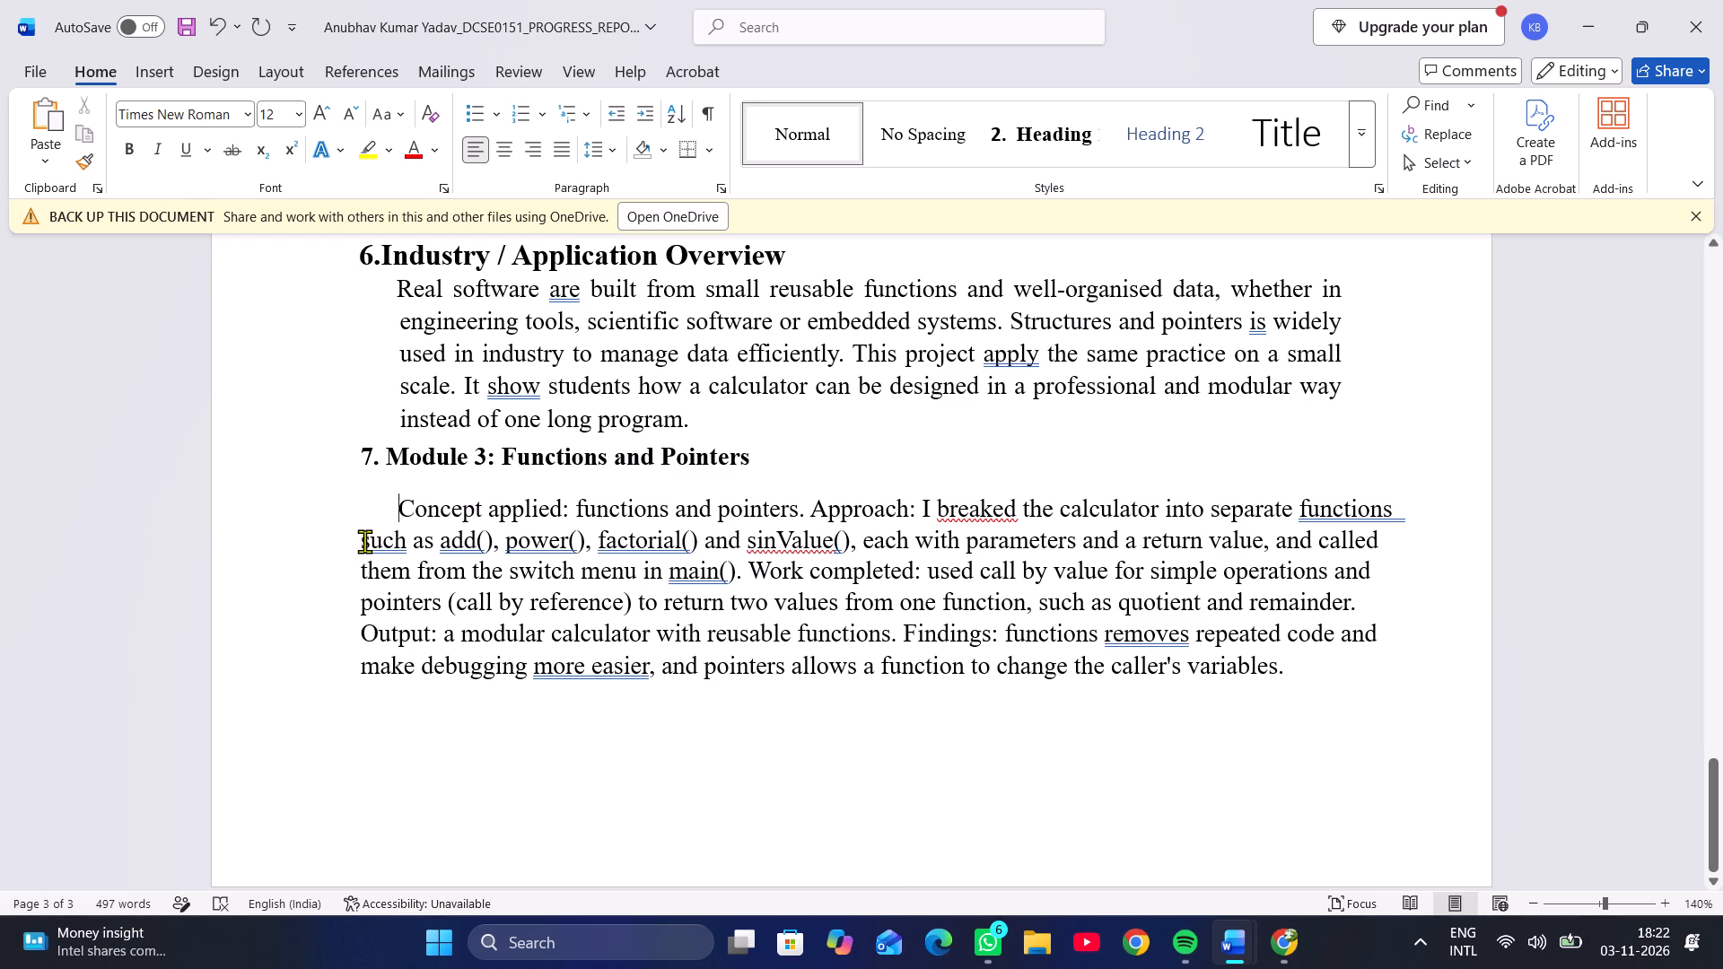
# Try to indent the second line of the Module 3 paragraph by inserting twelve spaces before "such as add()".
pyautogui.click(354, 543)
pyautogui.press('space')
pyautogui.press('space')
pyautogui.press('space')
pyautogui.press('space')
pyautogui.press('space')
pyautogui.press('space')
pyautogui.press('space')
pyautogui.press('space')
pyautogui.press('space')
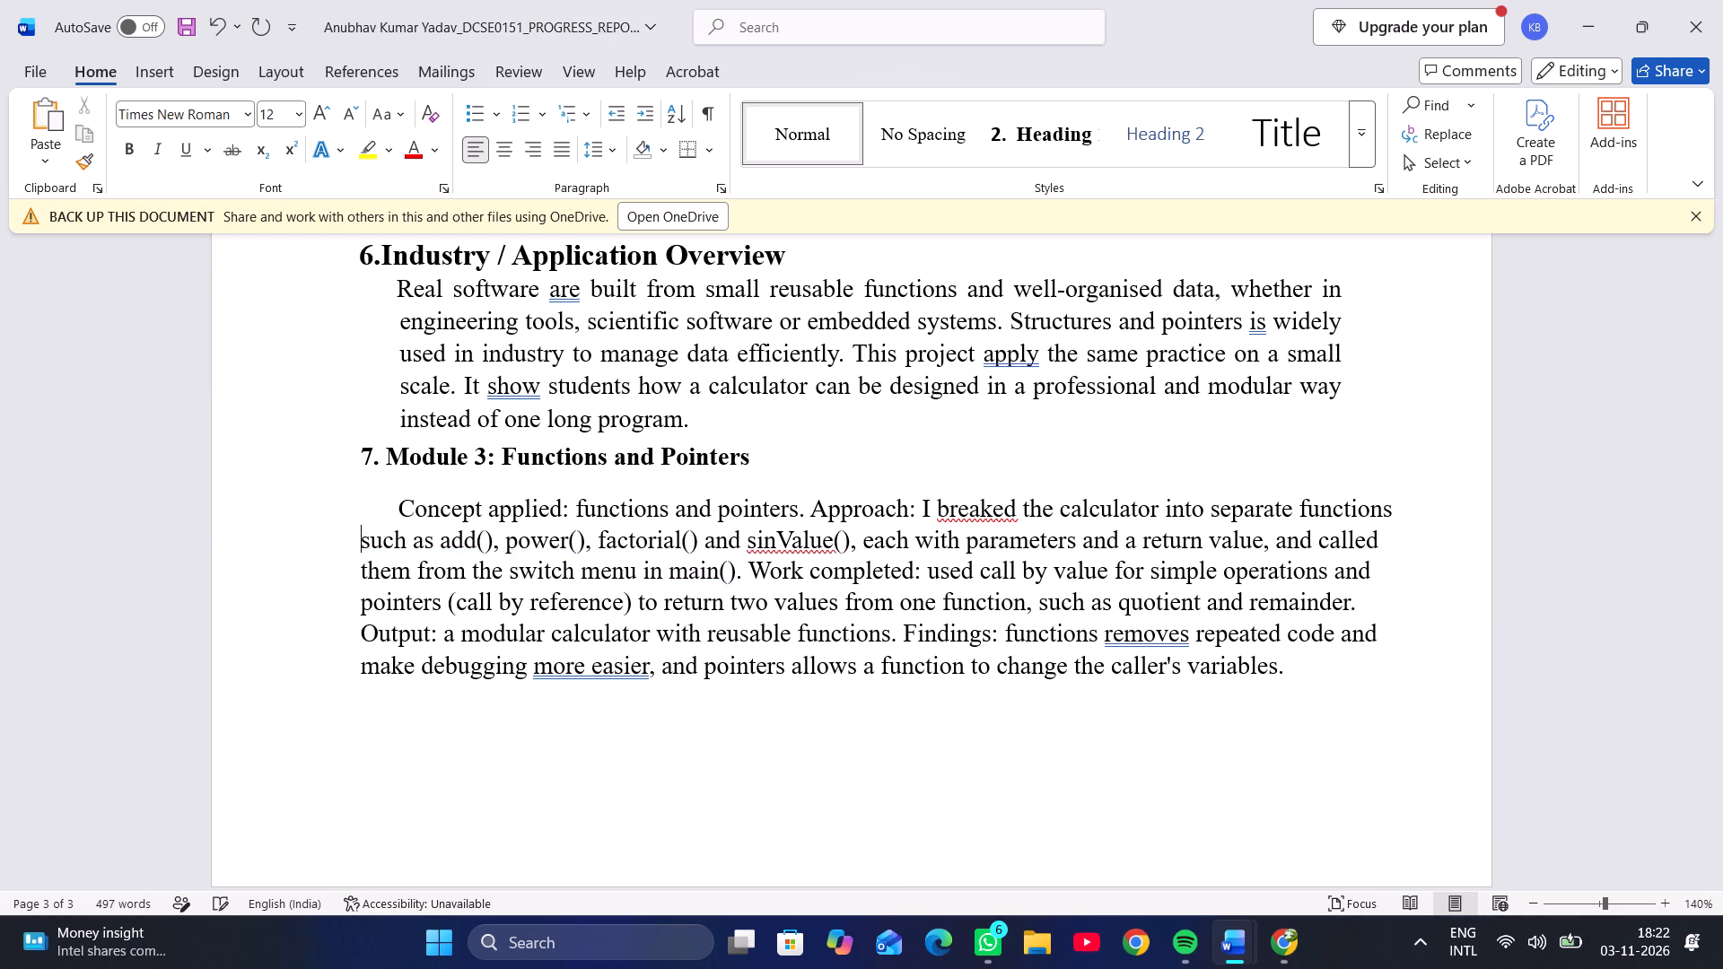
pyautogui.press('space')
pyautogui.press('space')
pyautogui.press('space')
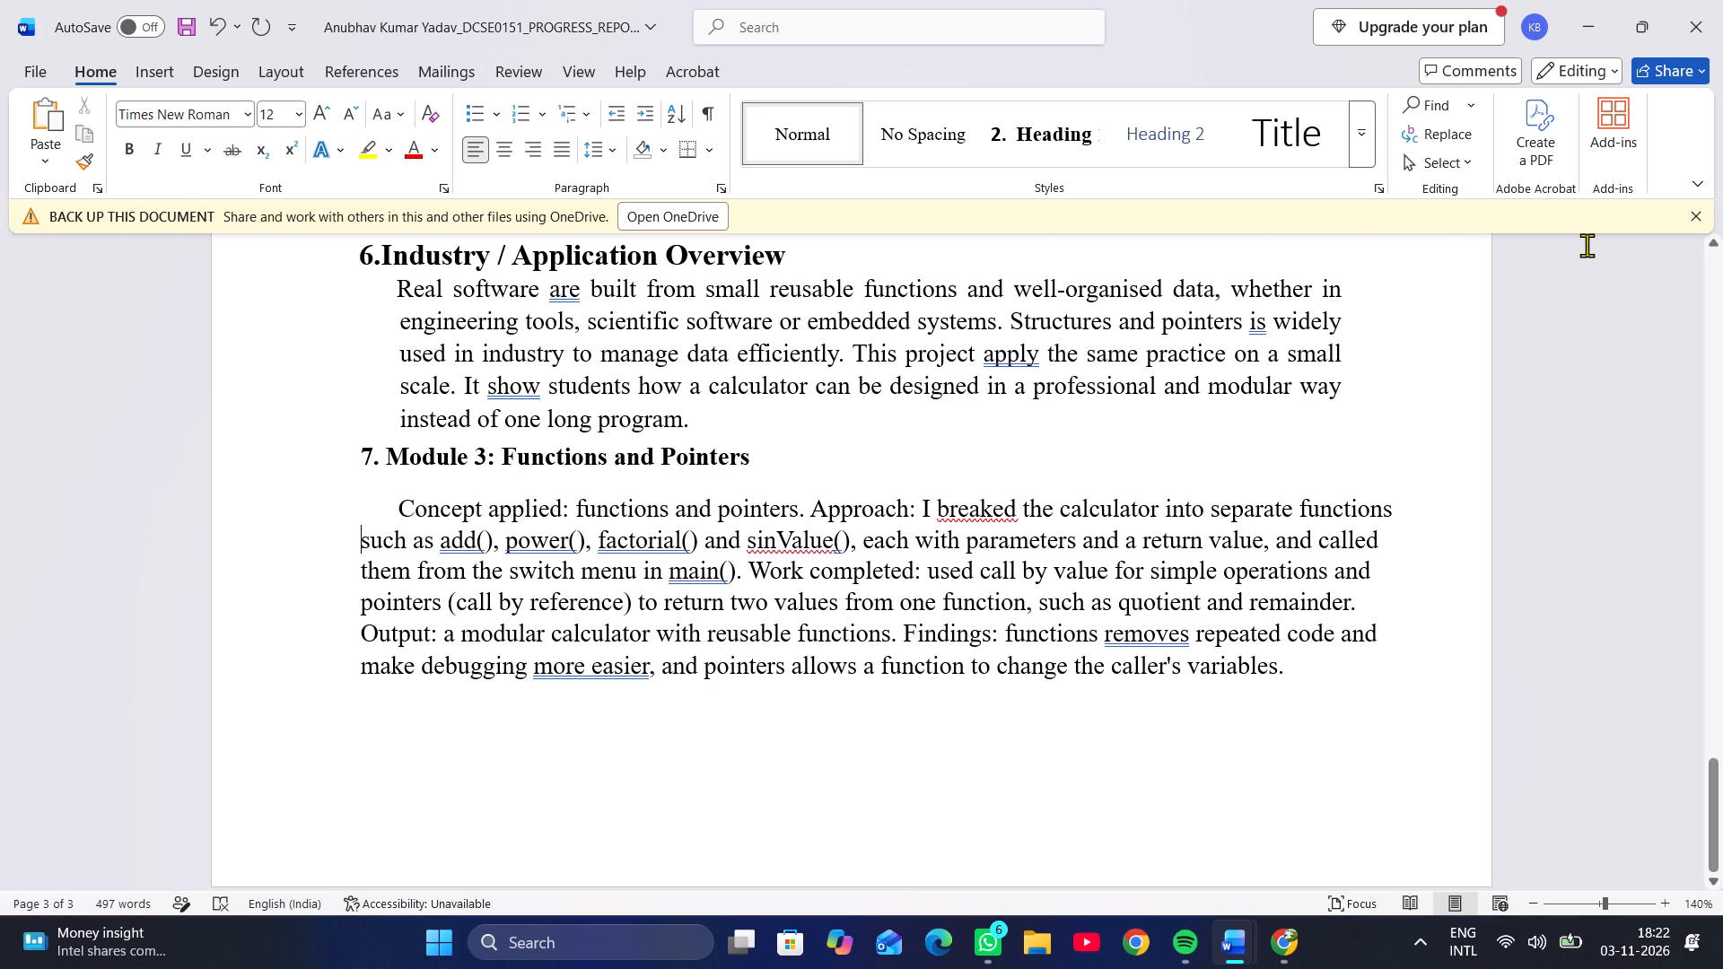
# Dismiss the OneDrive document backup notice.
pyautogui.click(1696, 220)
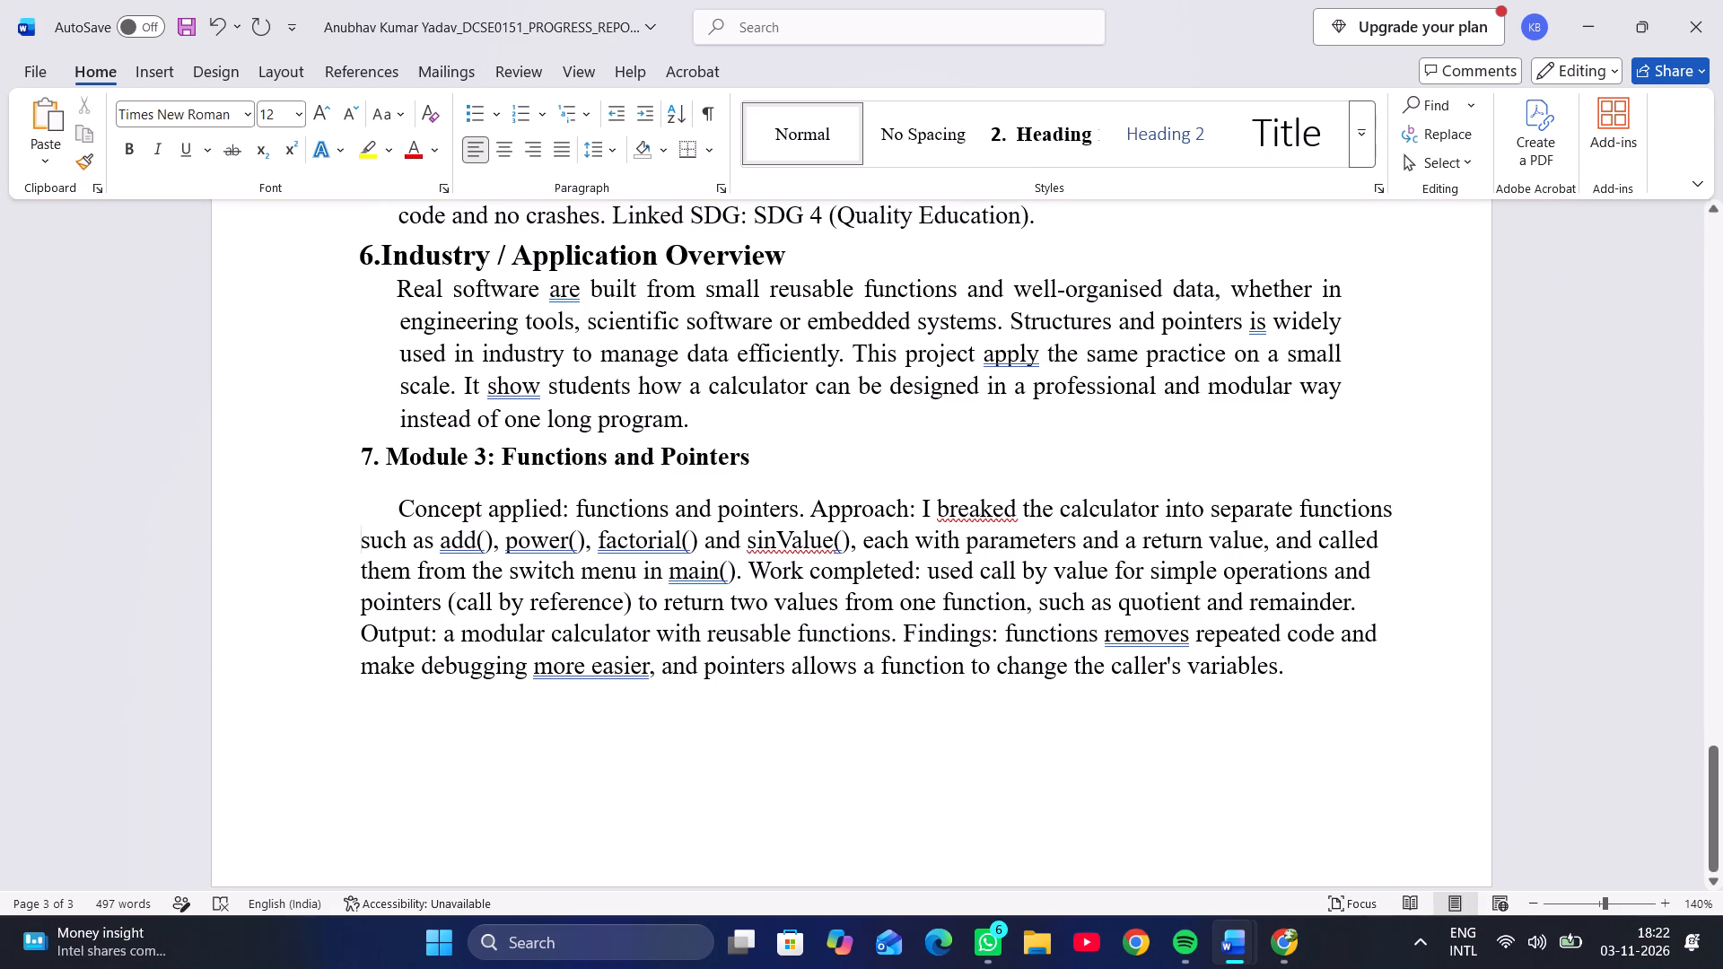
# Examine the layout of sections 4 to 6 against the Module 3 paragraph.
pyautogui.scroll(5, 335, 552)
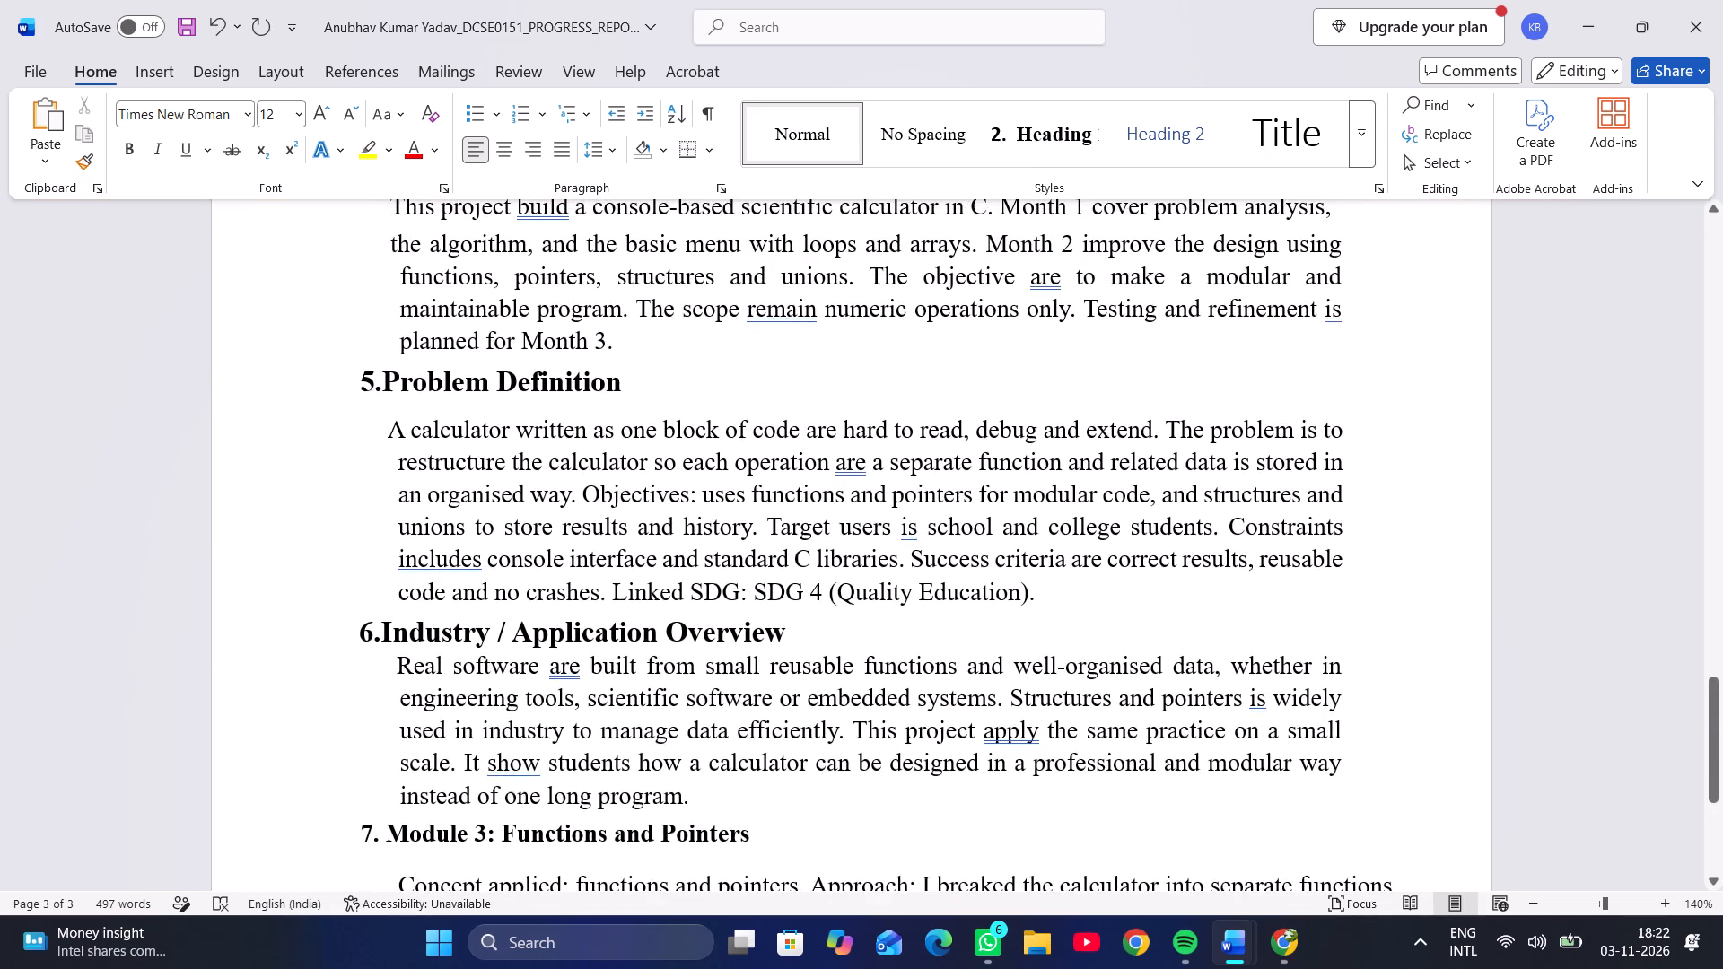
pyautogui.scroll(6, 335, 552)
pyautogui.scroll(-8, 335, 552)
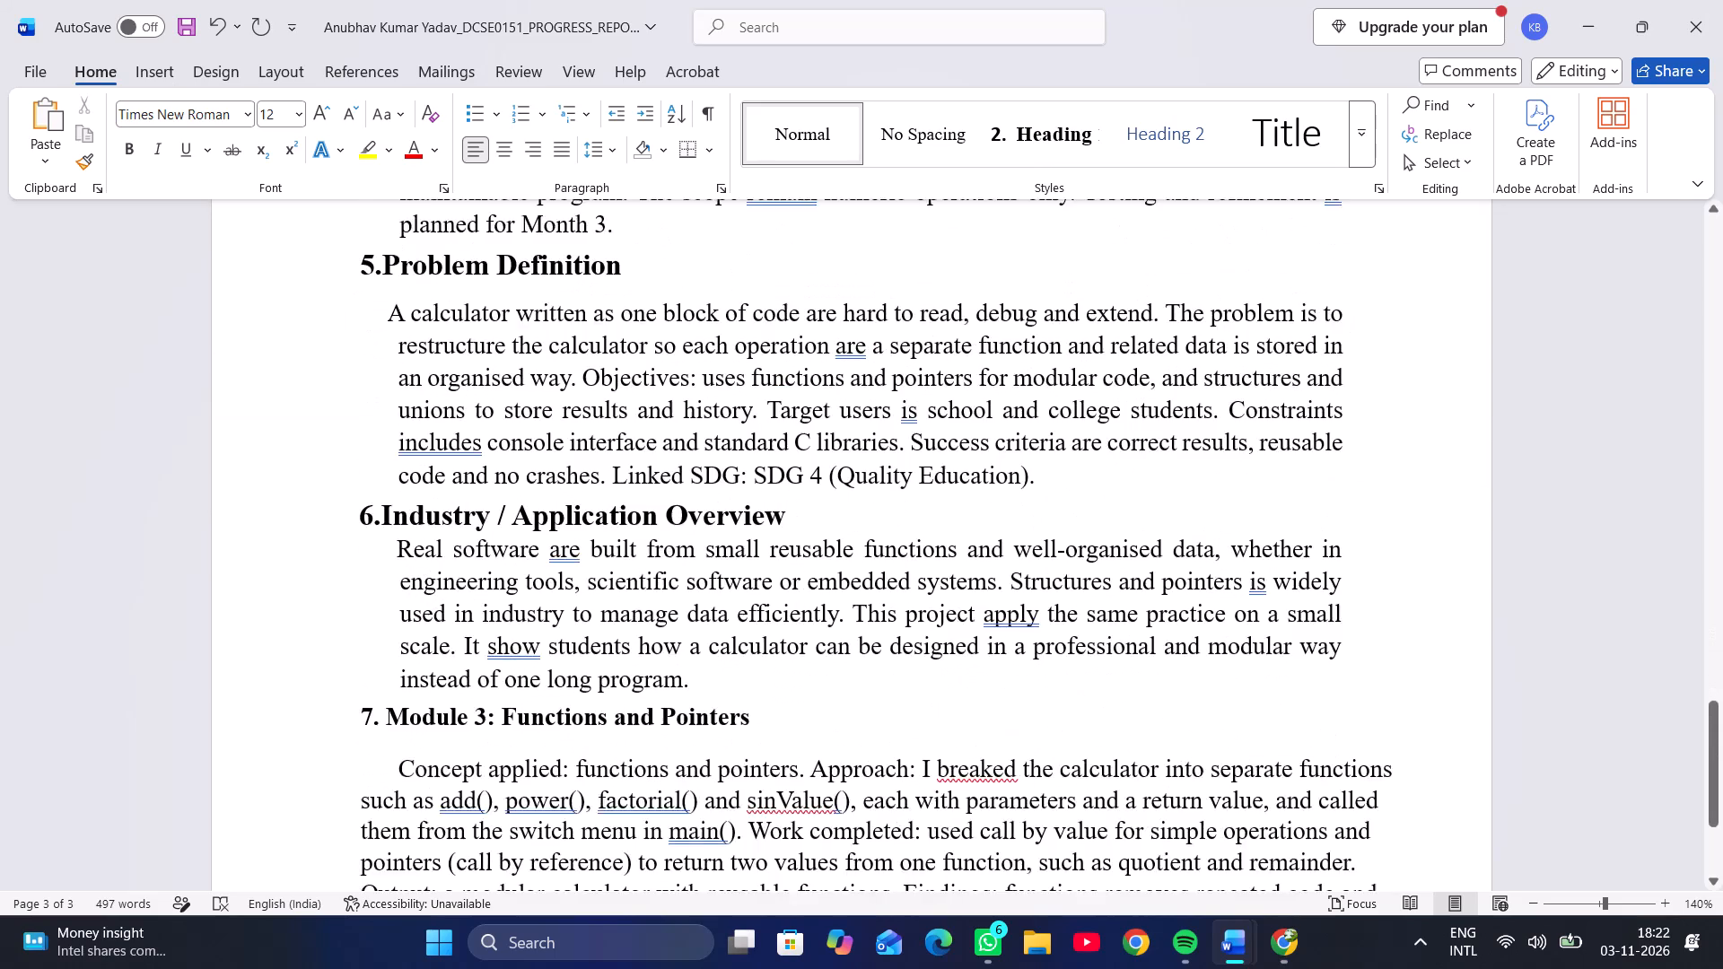
pyautogui.scroll(-2, 335, 552)
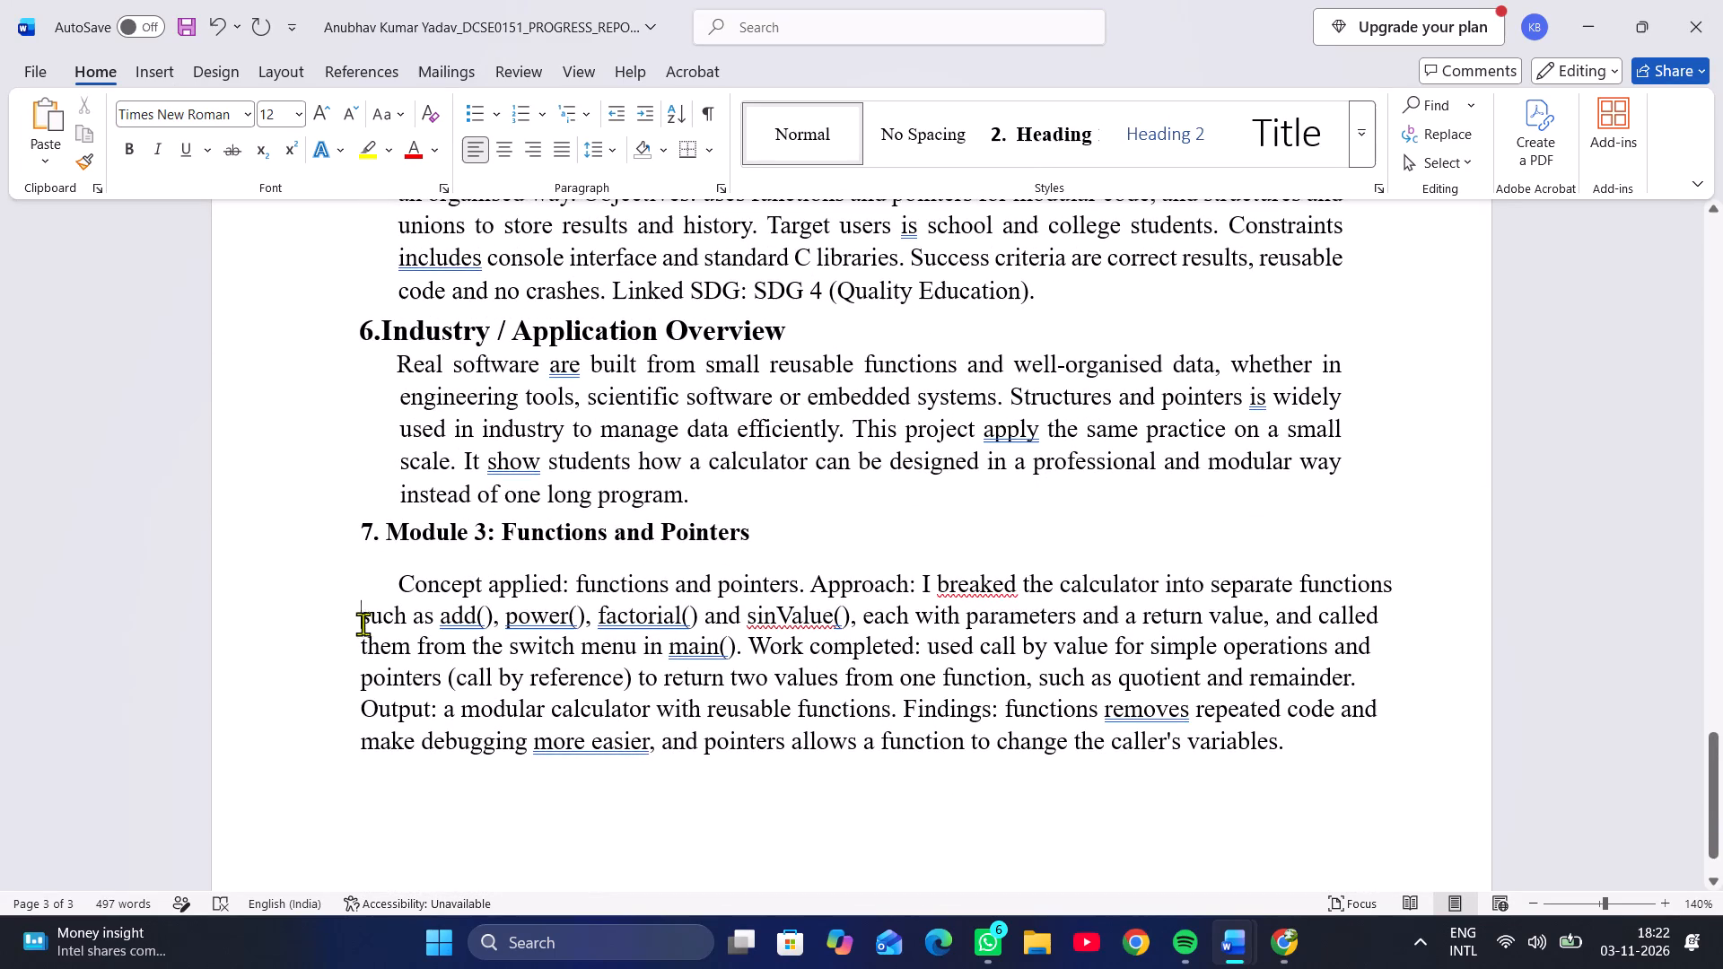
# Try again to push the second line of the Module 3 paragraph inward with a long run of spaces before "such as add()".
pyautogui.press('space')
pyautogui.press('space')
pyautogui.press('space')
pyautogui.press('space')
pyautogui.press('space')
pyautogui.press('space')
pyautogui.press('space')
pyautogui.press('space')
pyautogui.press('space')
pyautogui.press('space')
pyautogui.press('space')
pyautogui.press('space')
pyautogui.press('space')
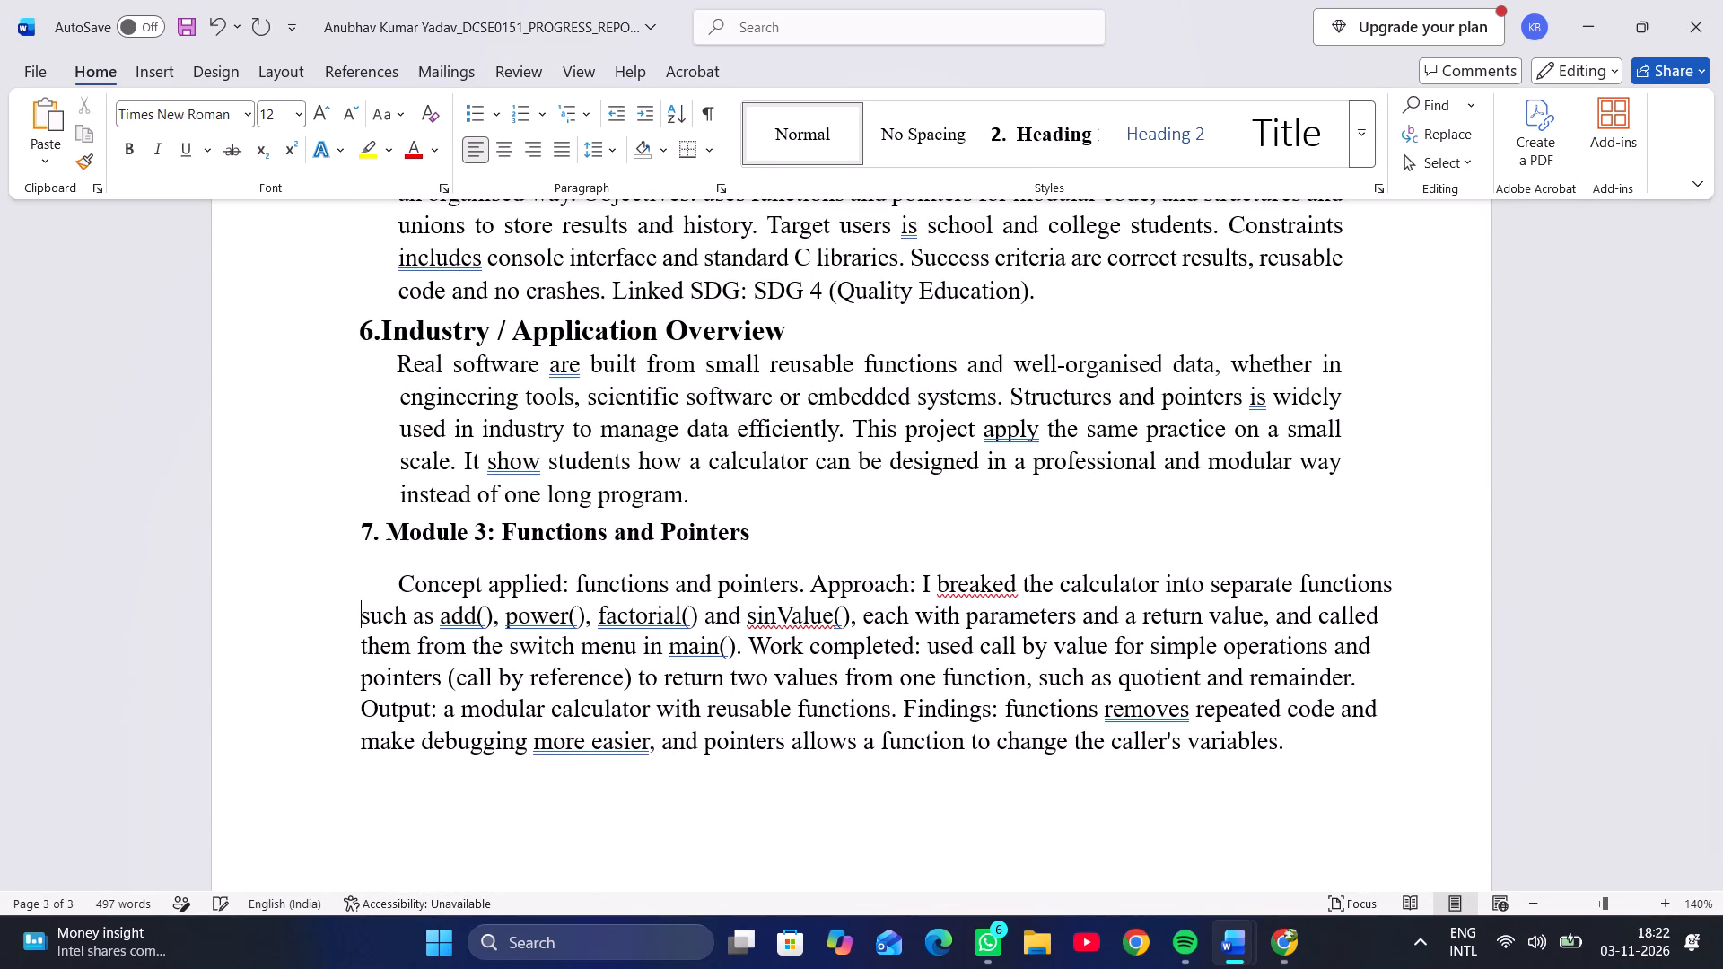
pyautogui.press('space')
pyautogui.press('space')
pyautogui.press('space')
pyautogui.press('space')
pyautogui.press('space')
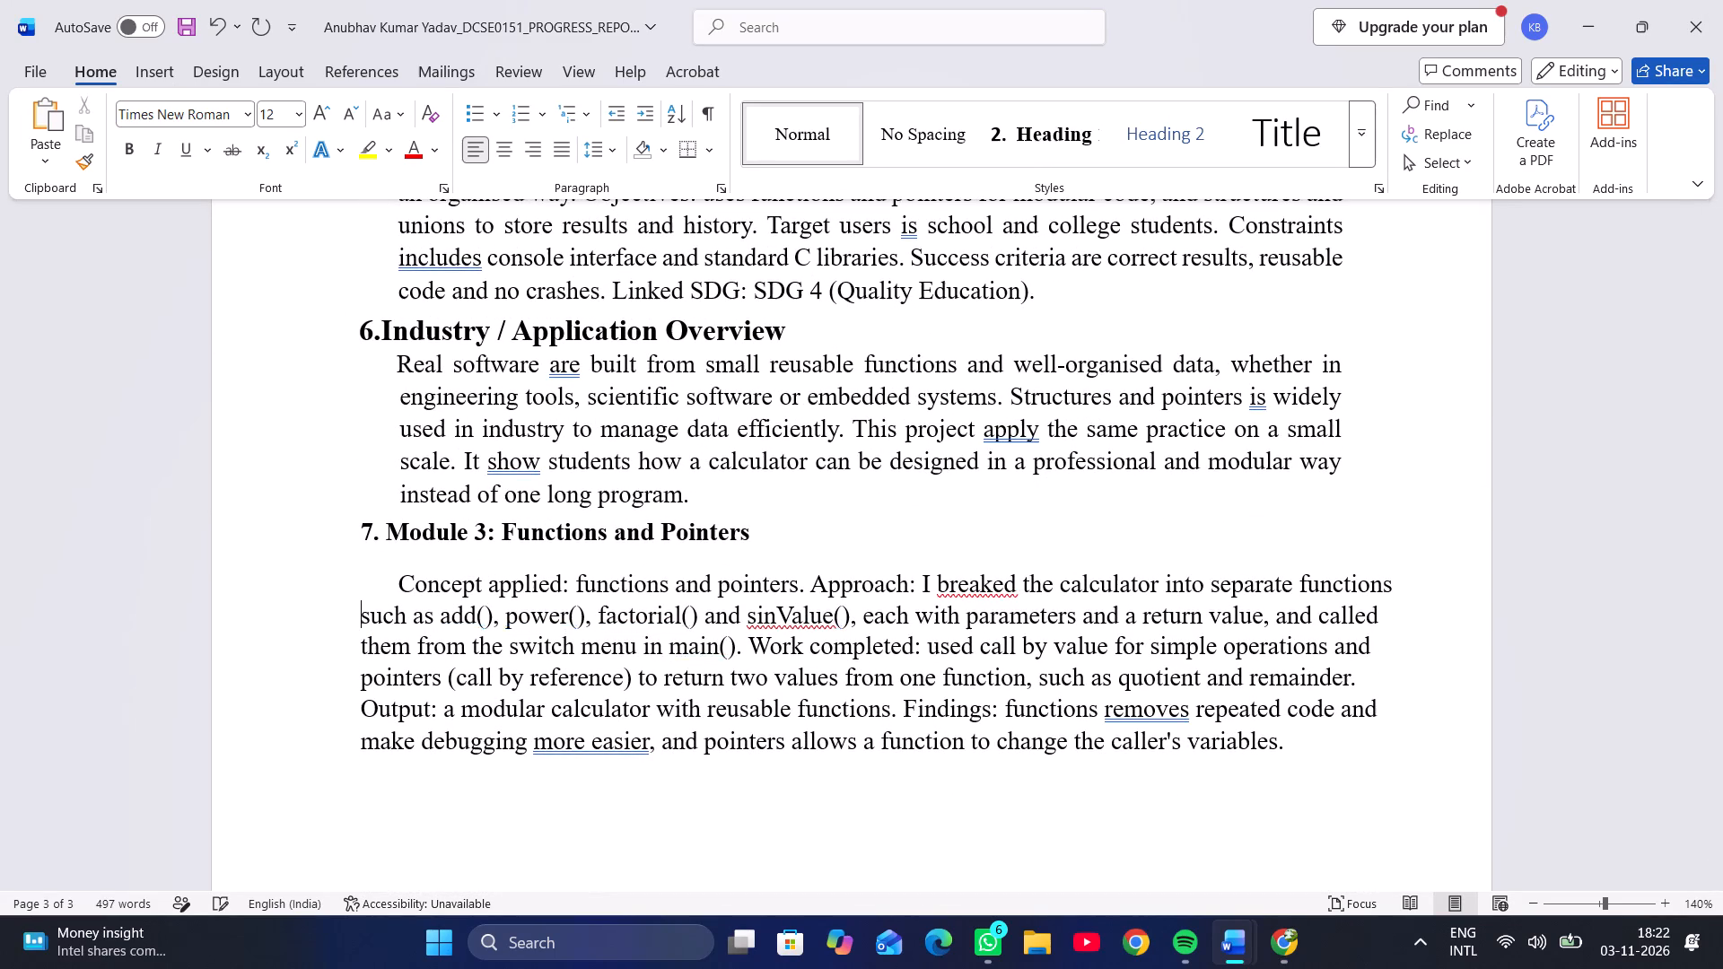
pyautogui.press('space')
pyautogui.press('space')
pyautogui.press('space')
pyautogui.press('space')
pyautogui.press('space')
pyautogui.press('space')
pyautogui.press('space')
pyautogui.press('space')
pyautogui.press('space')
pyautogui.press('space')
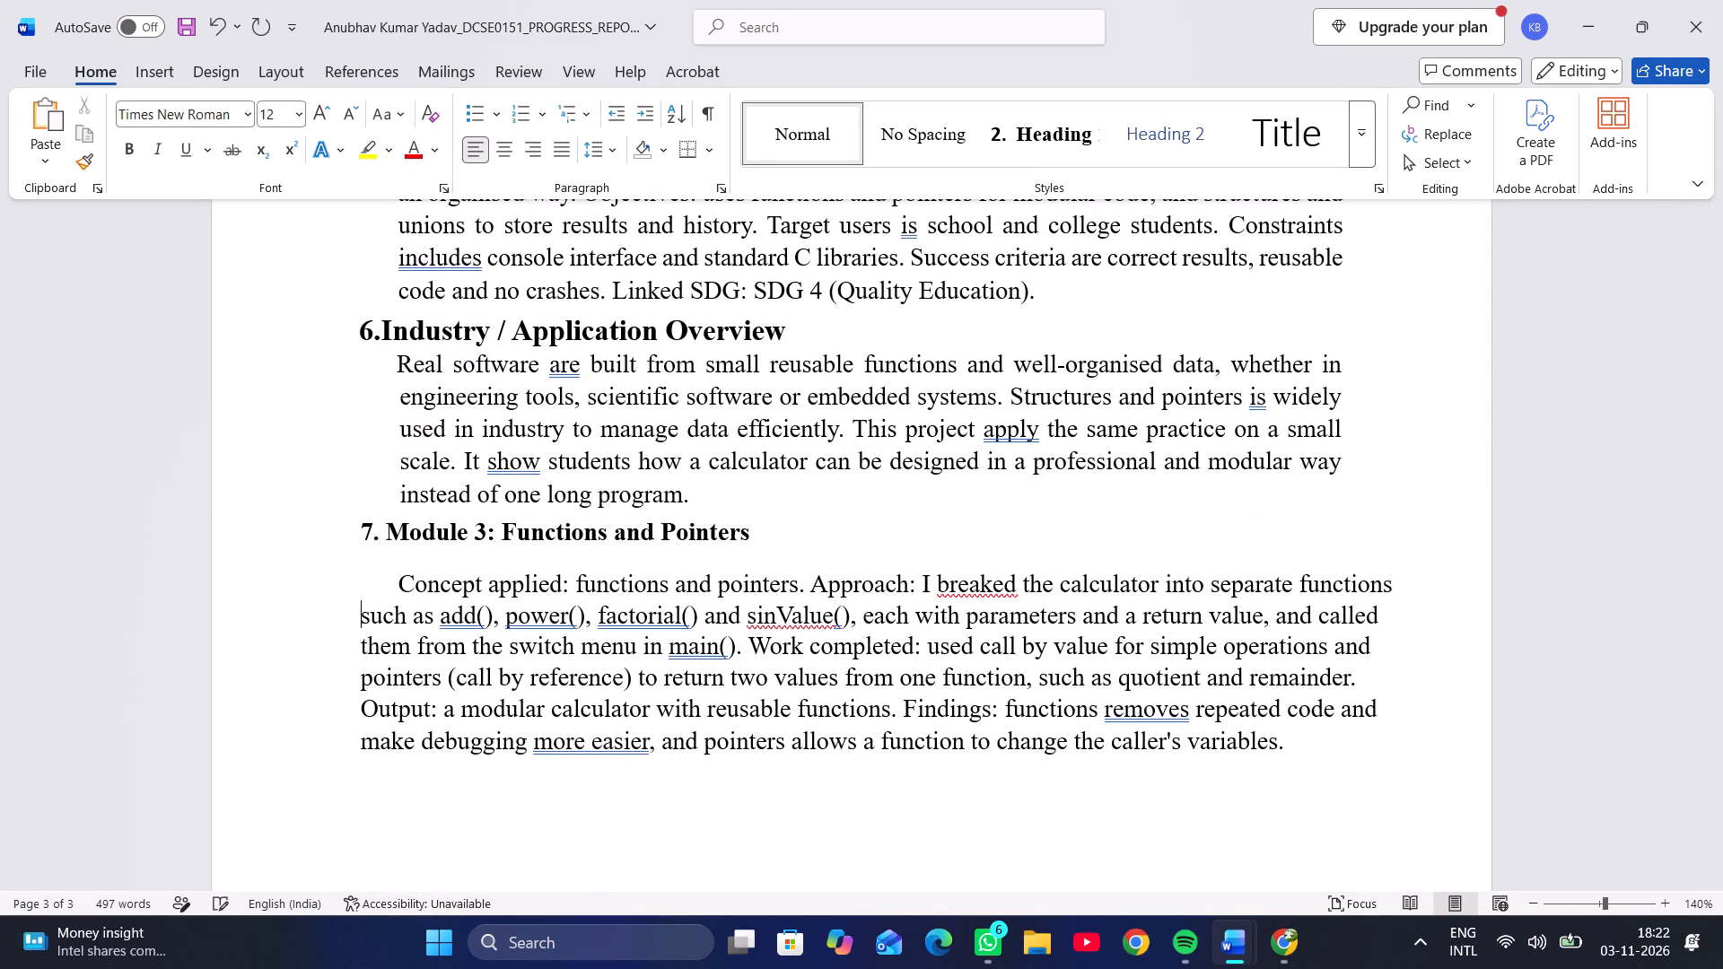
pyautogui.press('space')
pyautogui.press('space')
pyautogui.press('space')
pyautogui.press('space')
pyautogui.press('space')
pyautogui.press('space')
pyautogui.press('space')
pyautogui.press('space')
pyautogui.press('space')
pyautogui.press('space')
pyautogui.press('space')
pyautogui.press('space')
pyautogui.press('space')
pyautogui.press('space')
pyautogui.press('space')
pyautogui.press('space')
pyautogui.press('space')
# Copy the Module 3 text from "such as add()" through "the caller's variables." and delete it from the paragraph.
pyautogui.moveTo(359, 619); pyautogui.dragTo(879, 785)
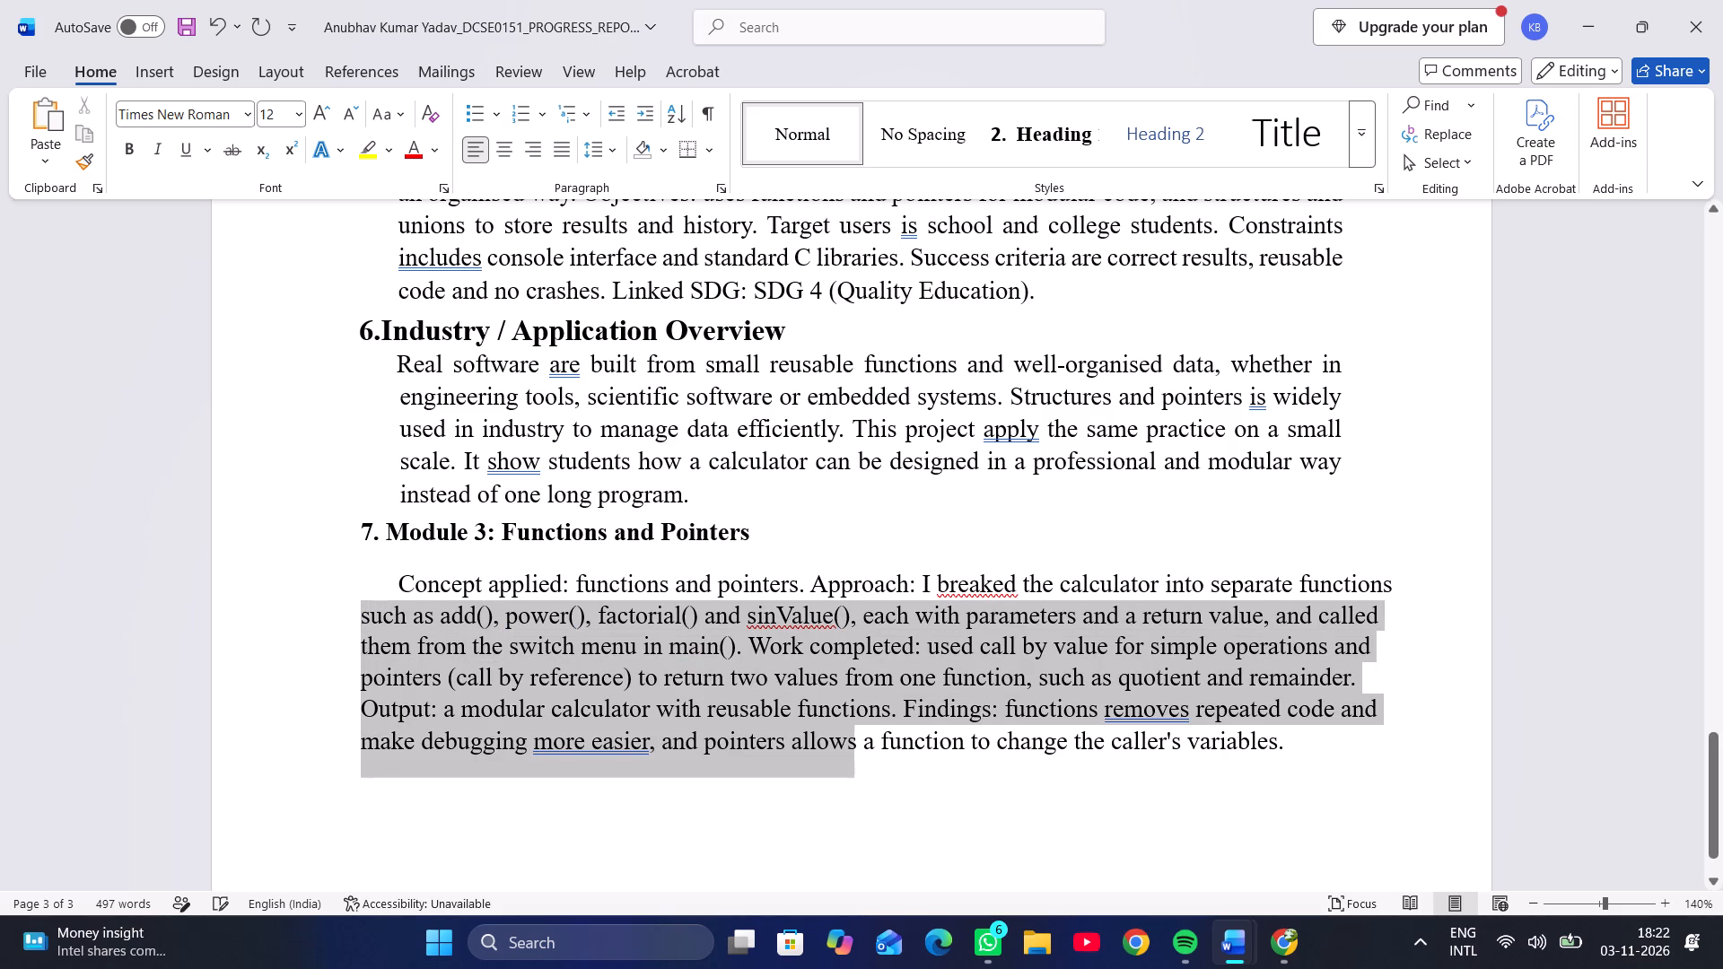
pyautogui.moveTo(879, 785); pyautogui.dragTo(1168, 818)
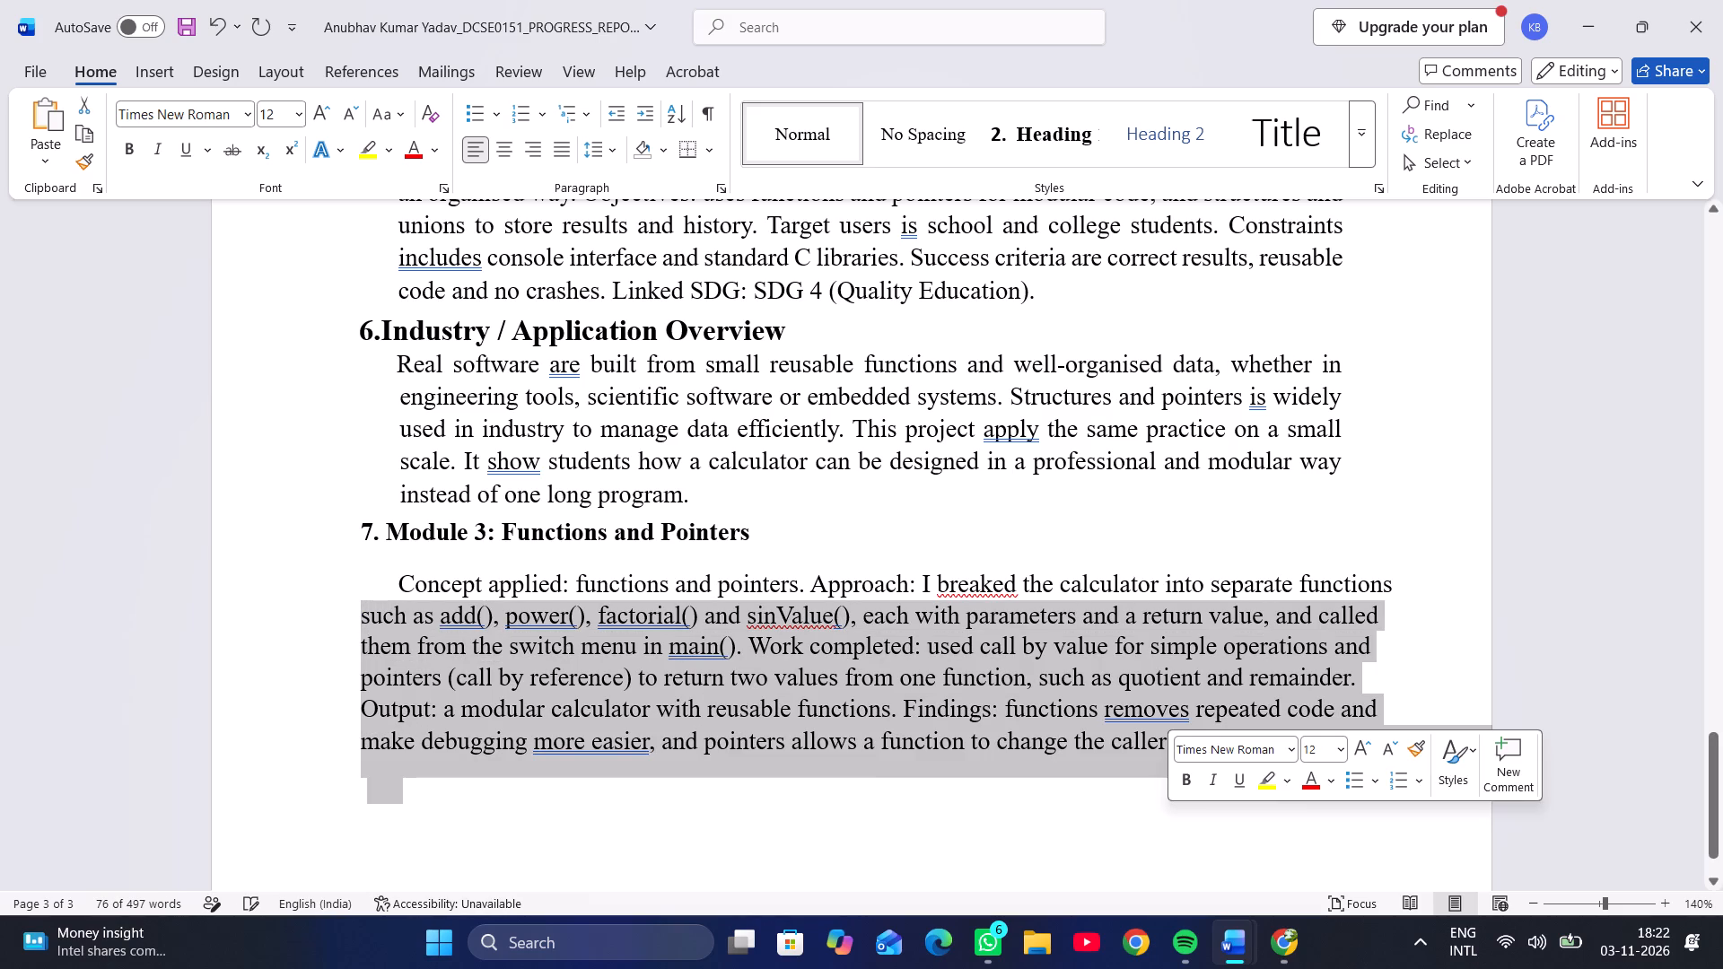
pyautogui.hotkey('ctrl', 'c')
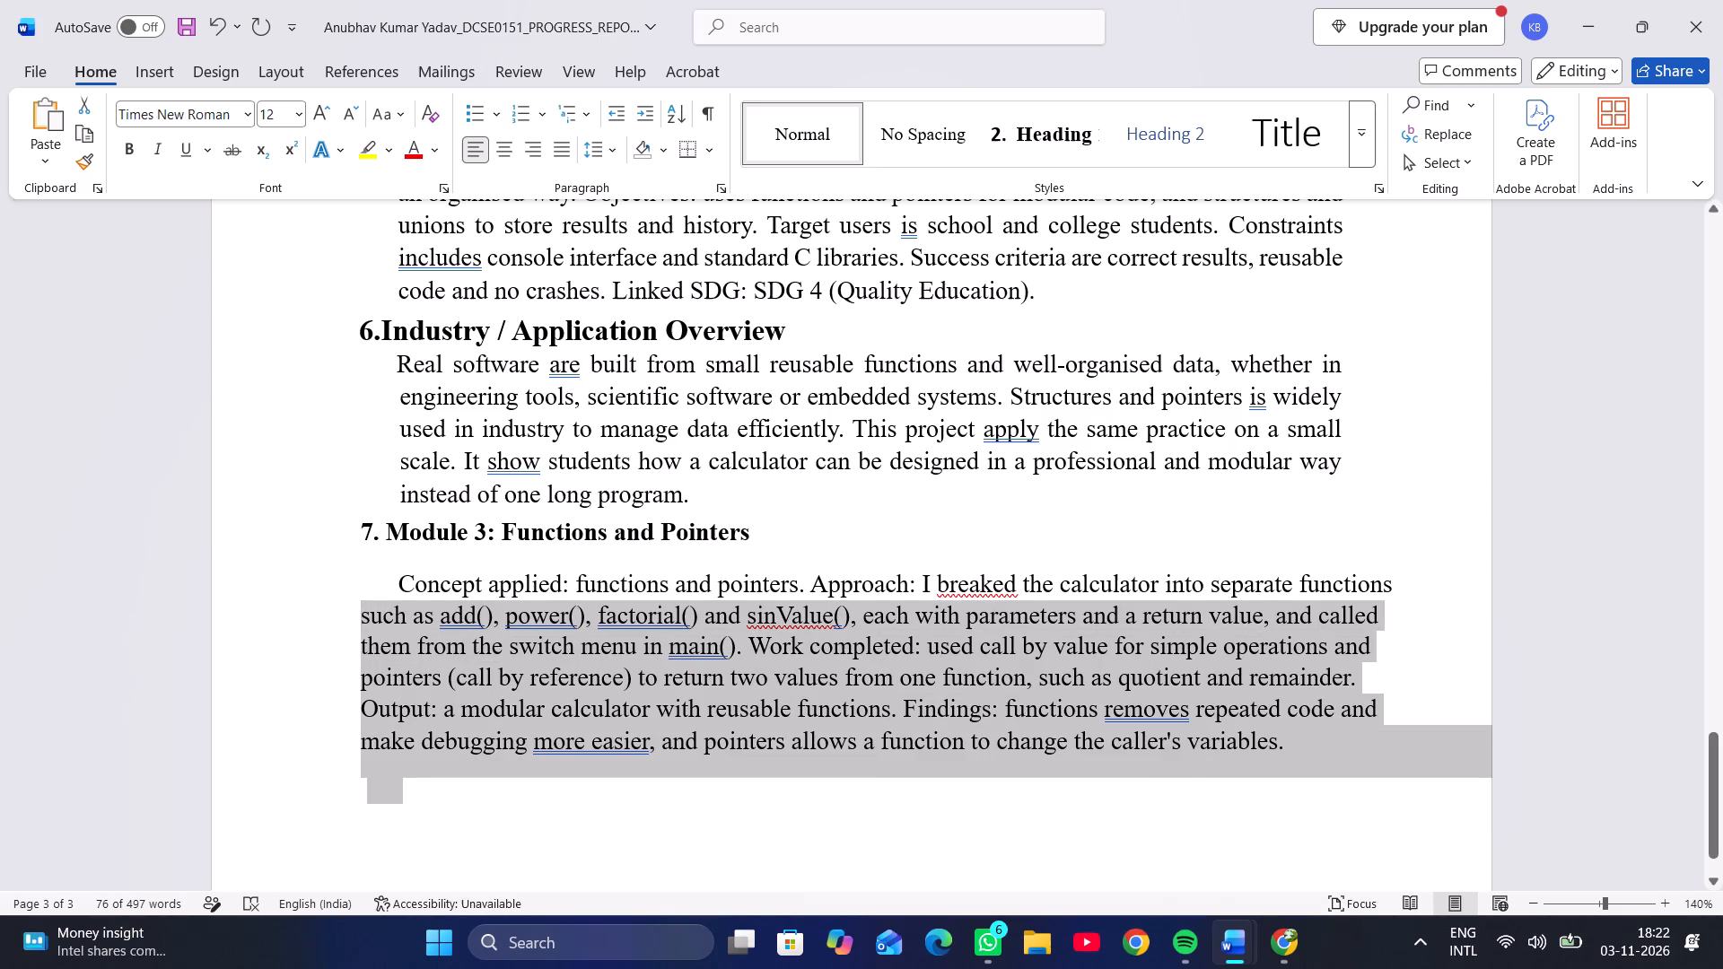
pyautogui.click(967, 851)
pyautogui.moveTo(355, 615); pyautogui.dragTo(460, 640)
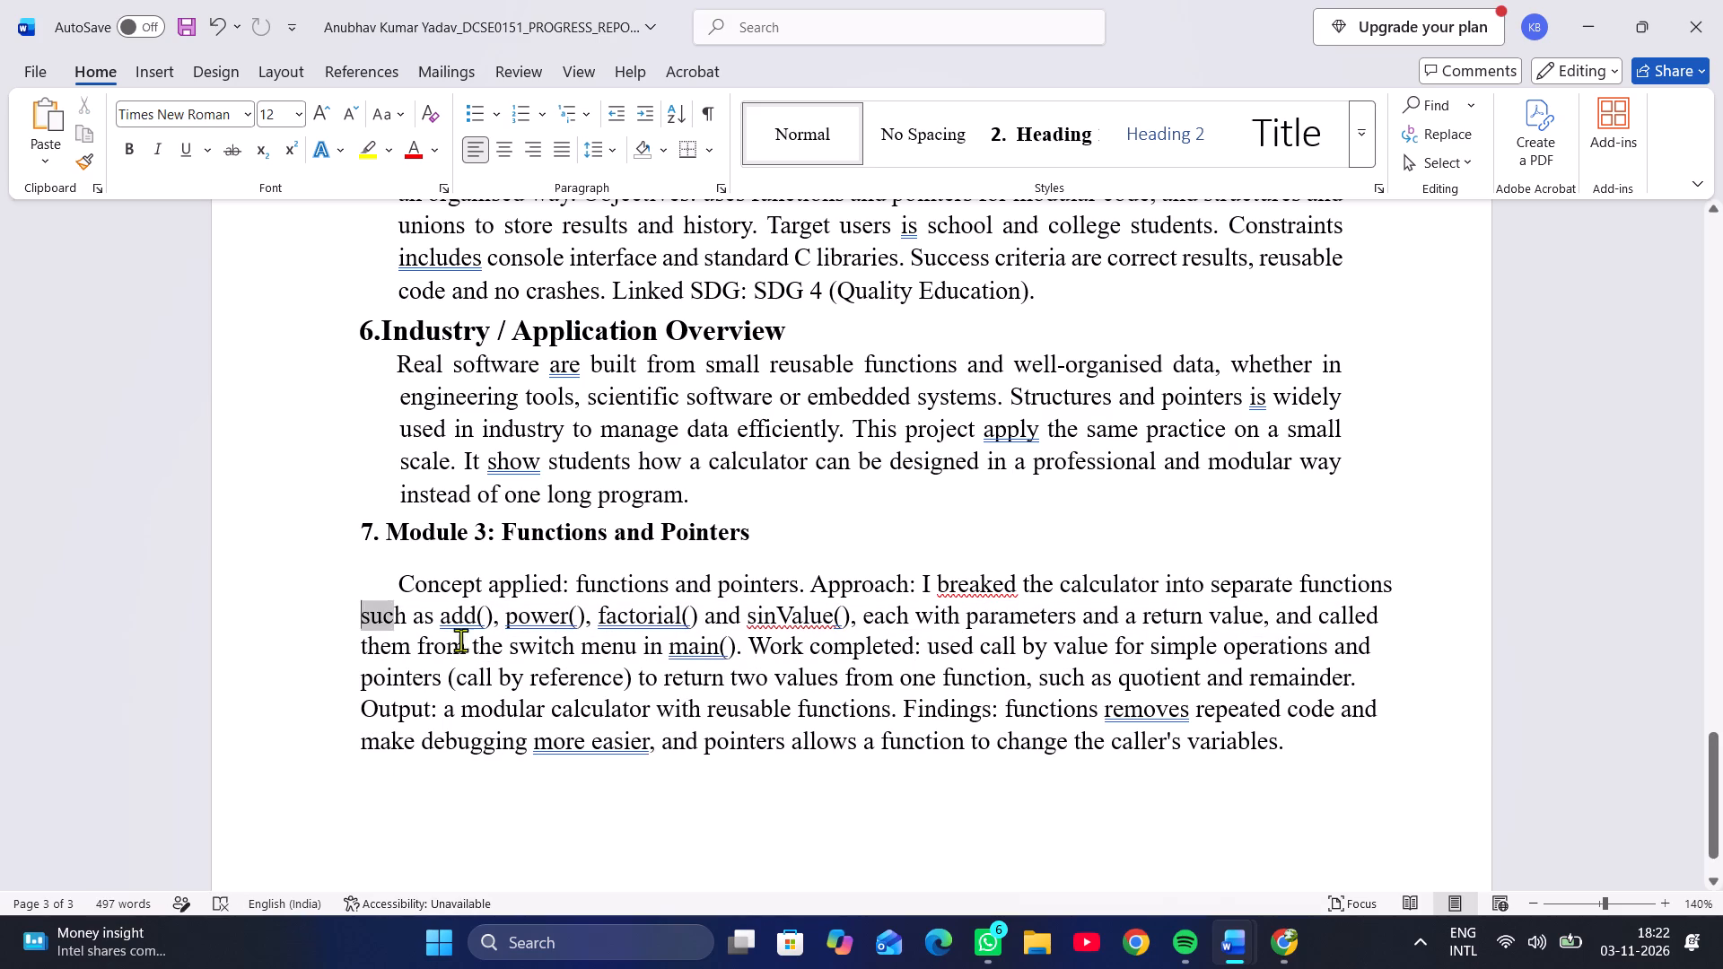
pyautogui.moveTo(460, 640); pyautogui.dragTo(1281, 746)
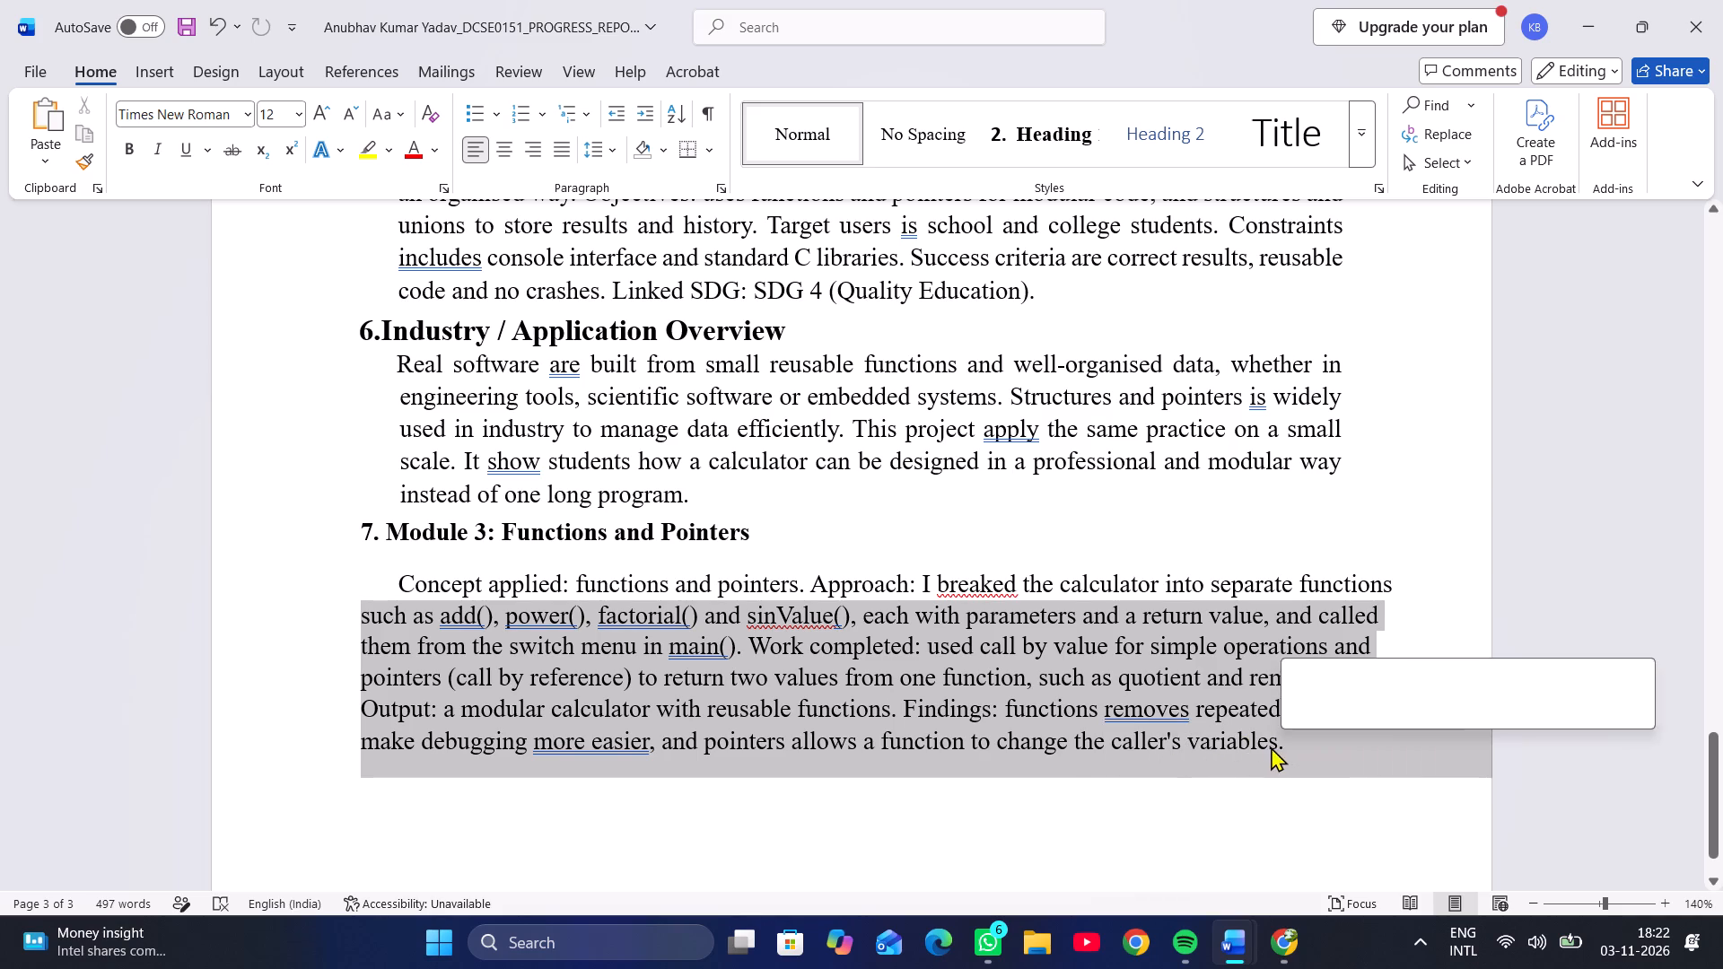
pyautogui.press('BackSpace')
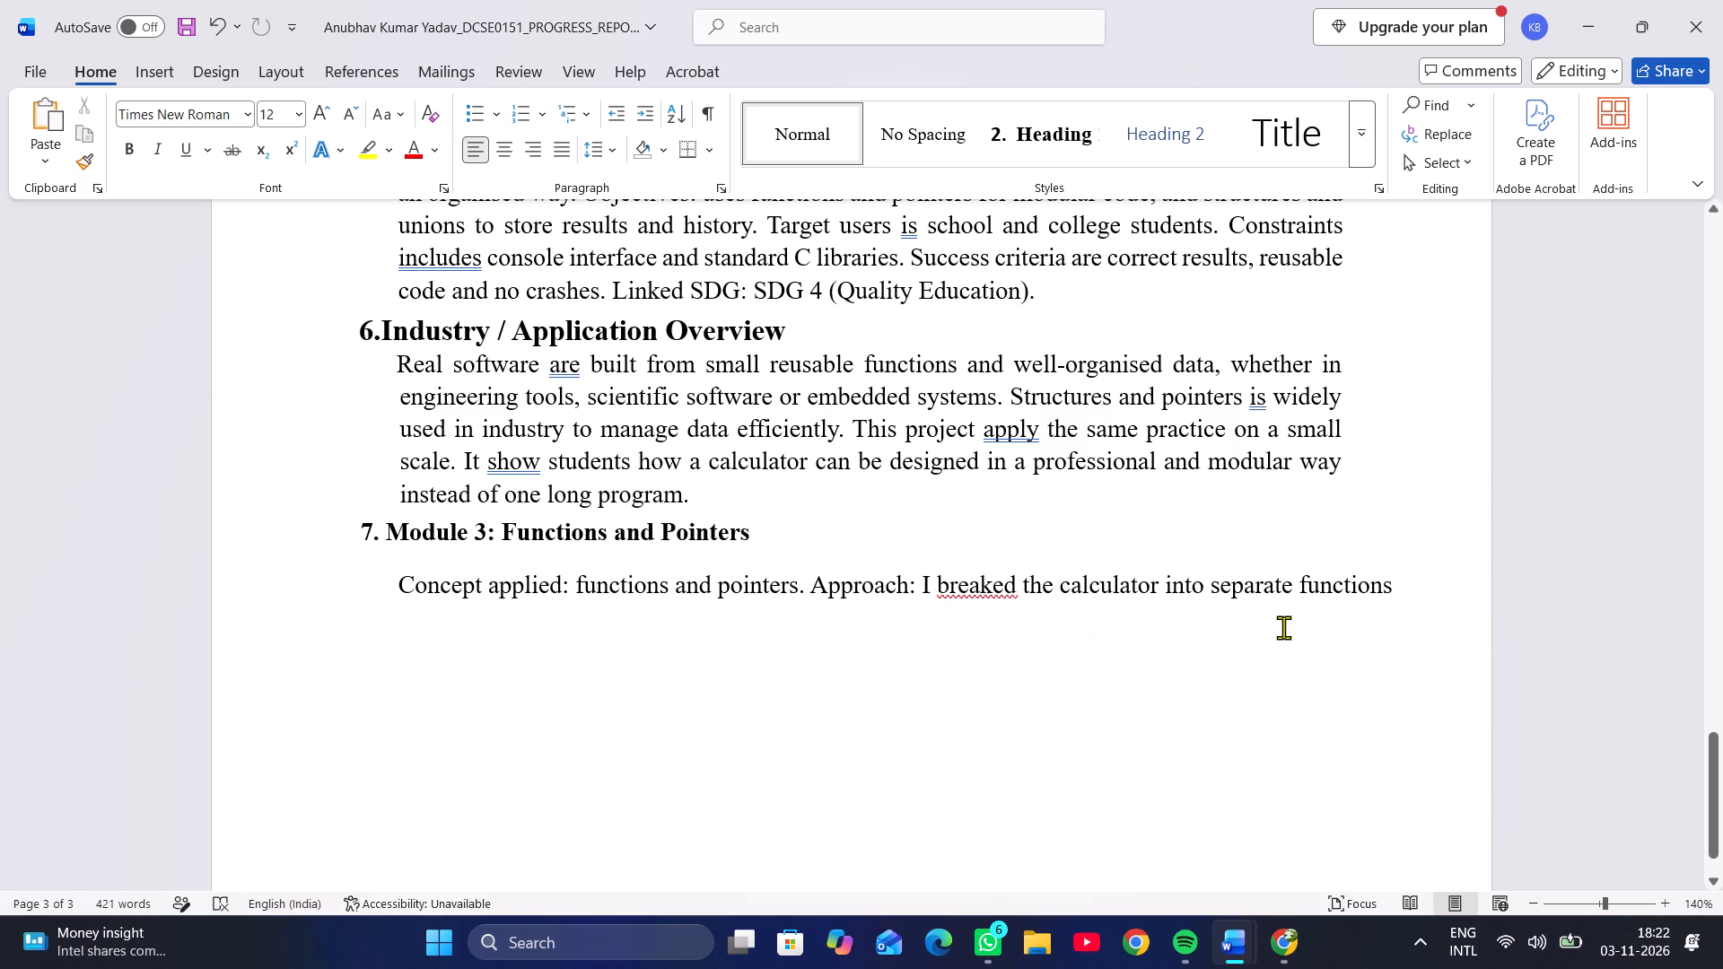
# Start a new paragraph after "into separate functions" in the Module 3 section.
pyautogui.click(1404, 587)
pyautogui.press('Return')
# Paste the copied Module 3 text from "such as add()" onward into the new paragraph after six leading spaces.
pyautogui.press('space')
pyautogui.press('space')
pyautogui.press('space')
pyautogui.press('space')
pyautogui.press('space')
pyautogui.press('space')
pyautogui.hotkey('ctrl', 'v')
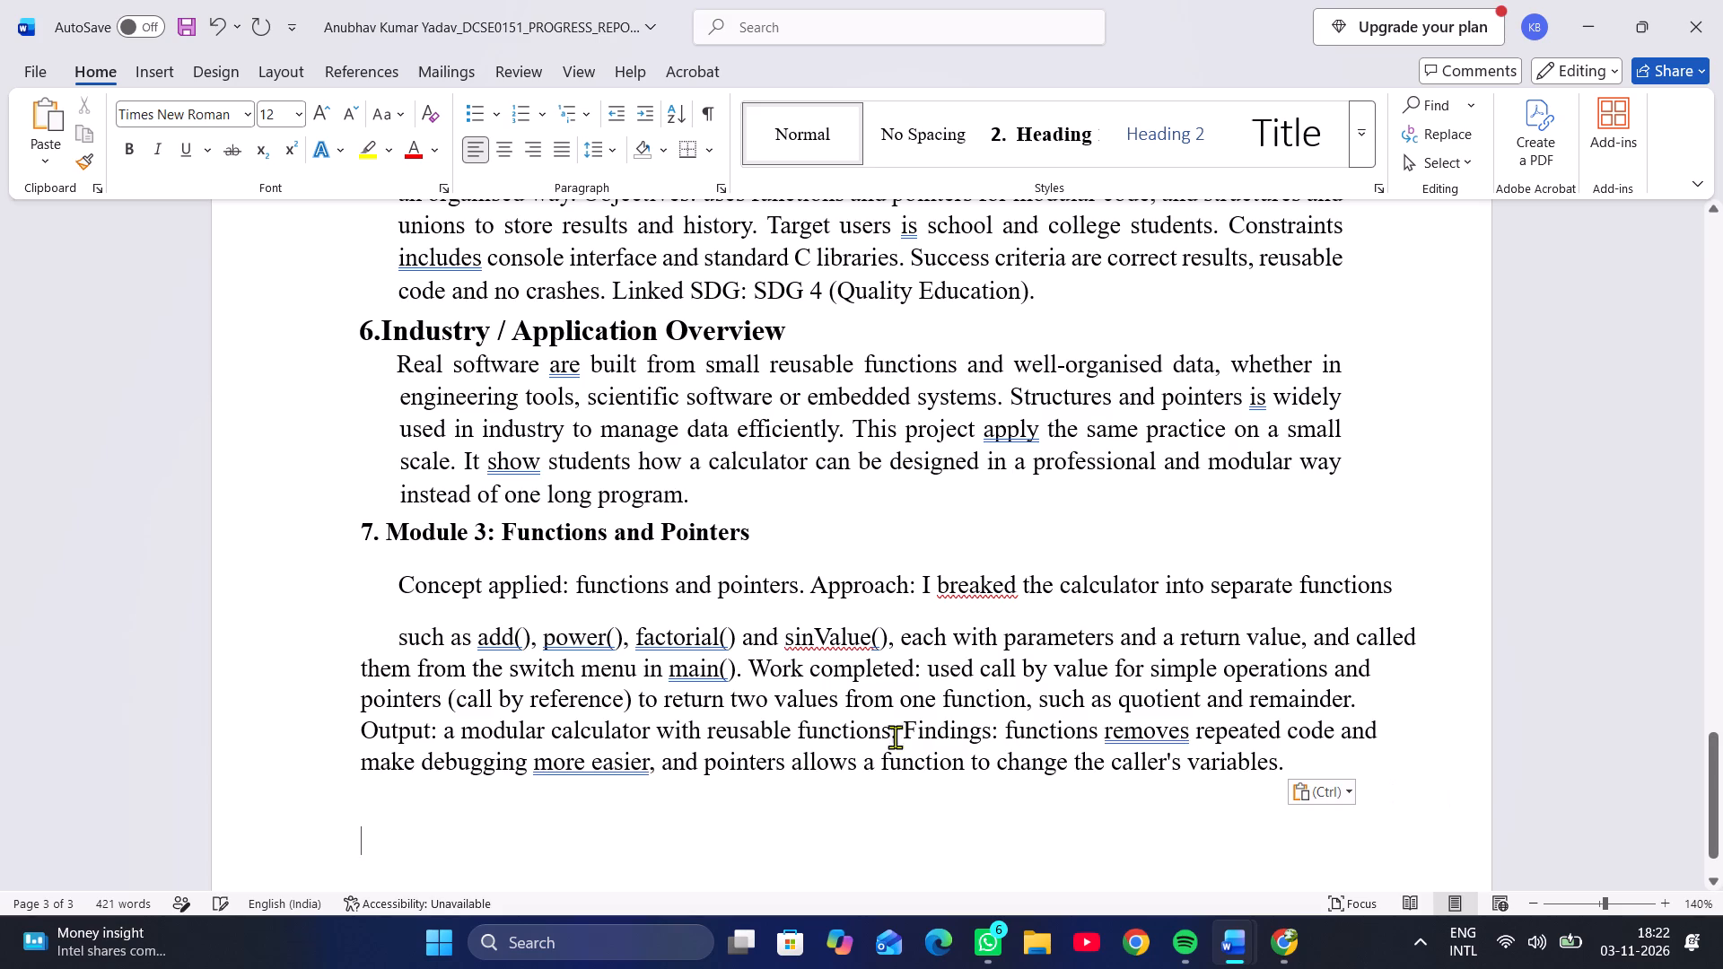
# Delete all body text under the "7. Module 3: Functions and Pointers" heading.
pyautogui.click(399, 613)
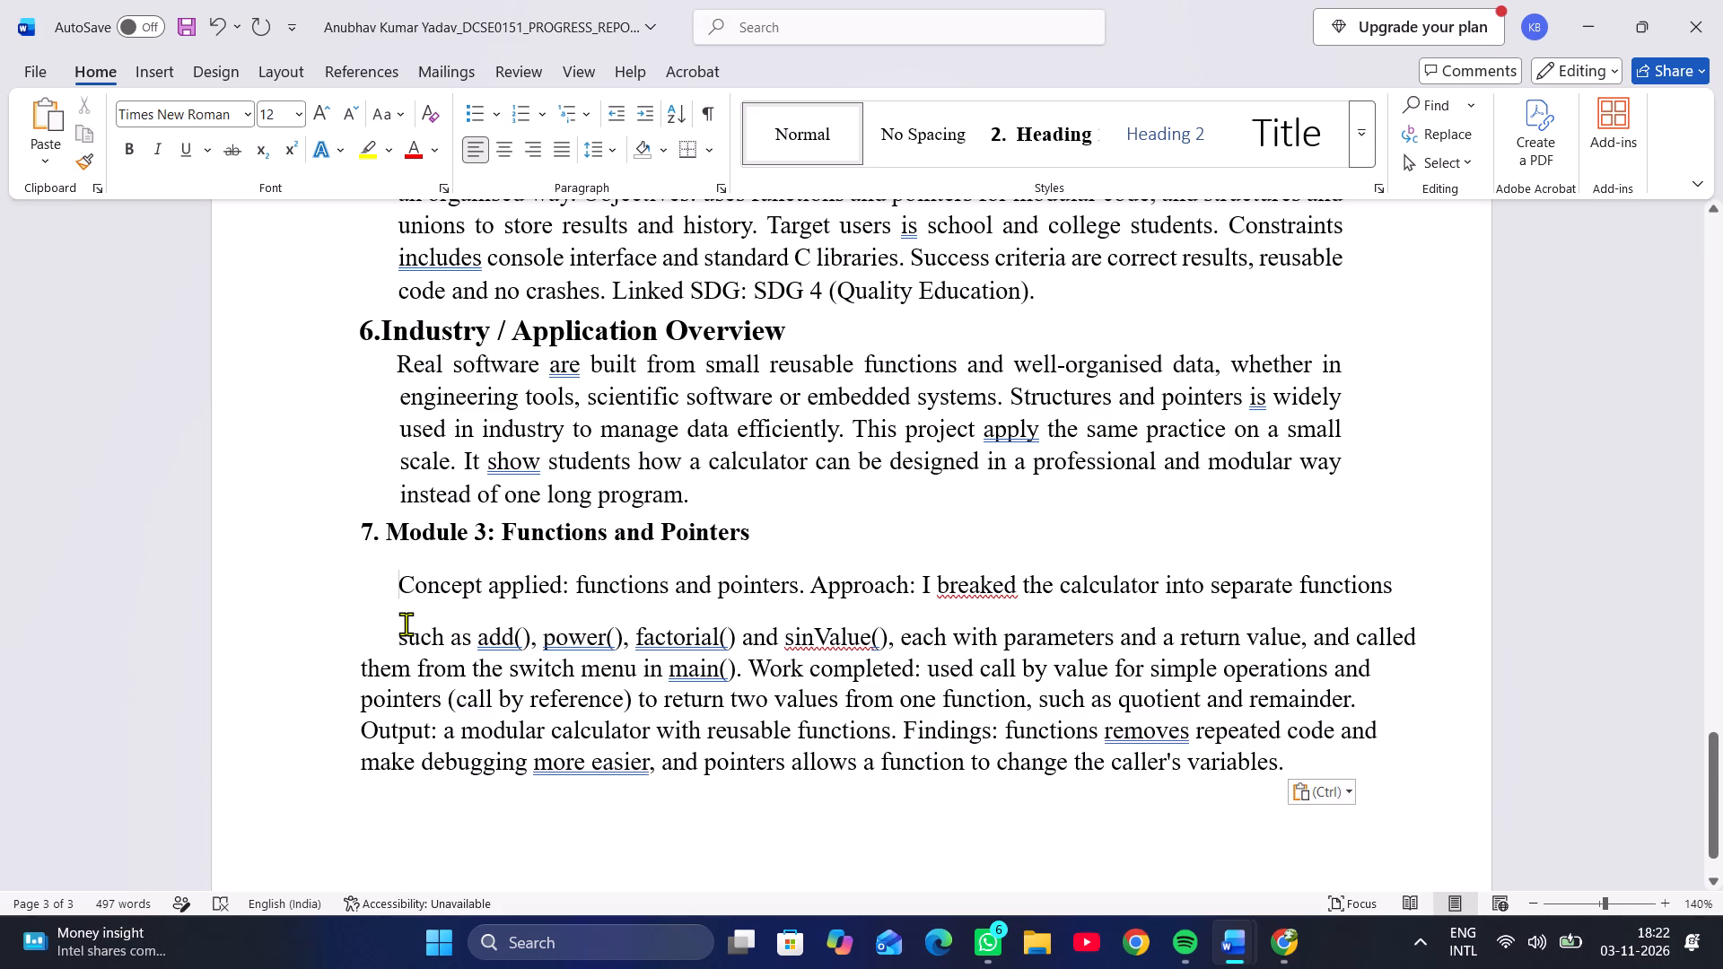
pyautogui.click(406, 624)
pyautogui.moveTo(392, 639); pyautogui.dragTo(1322, 844)
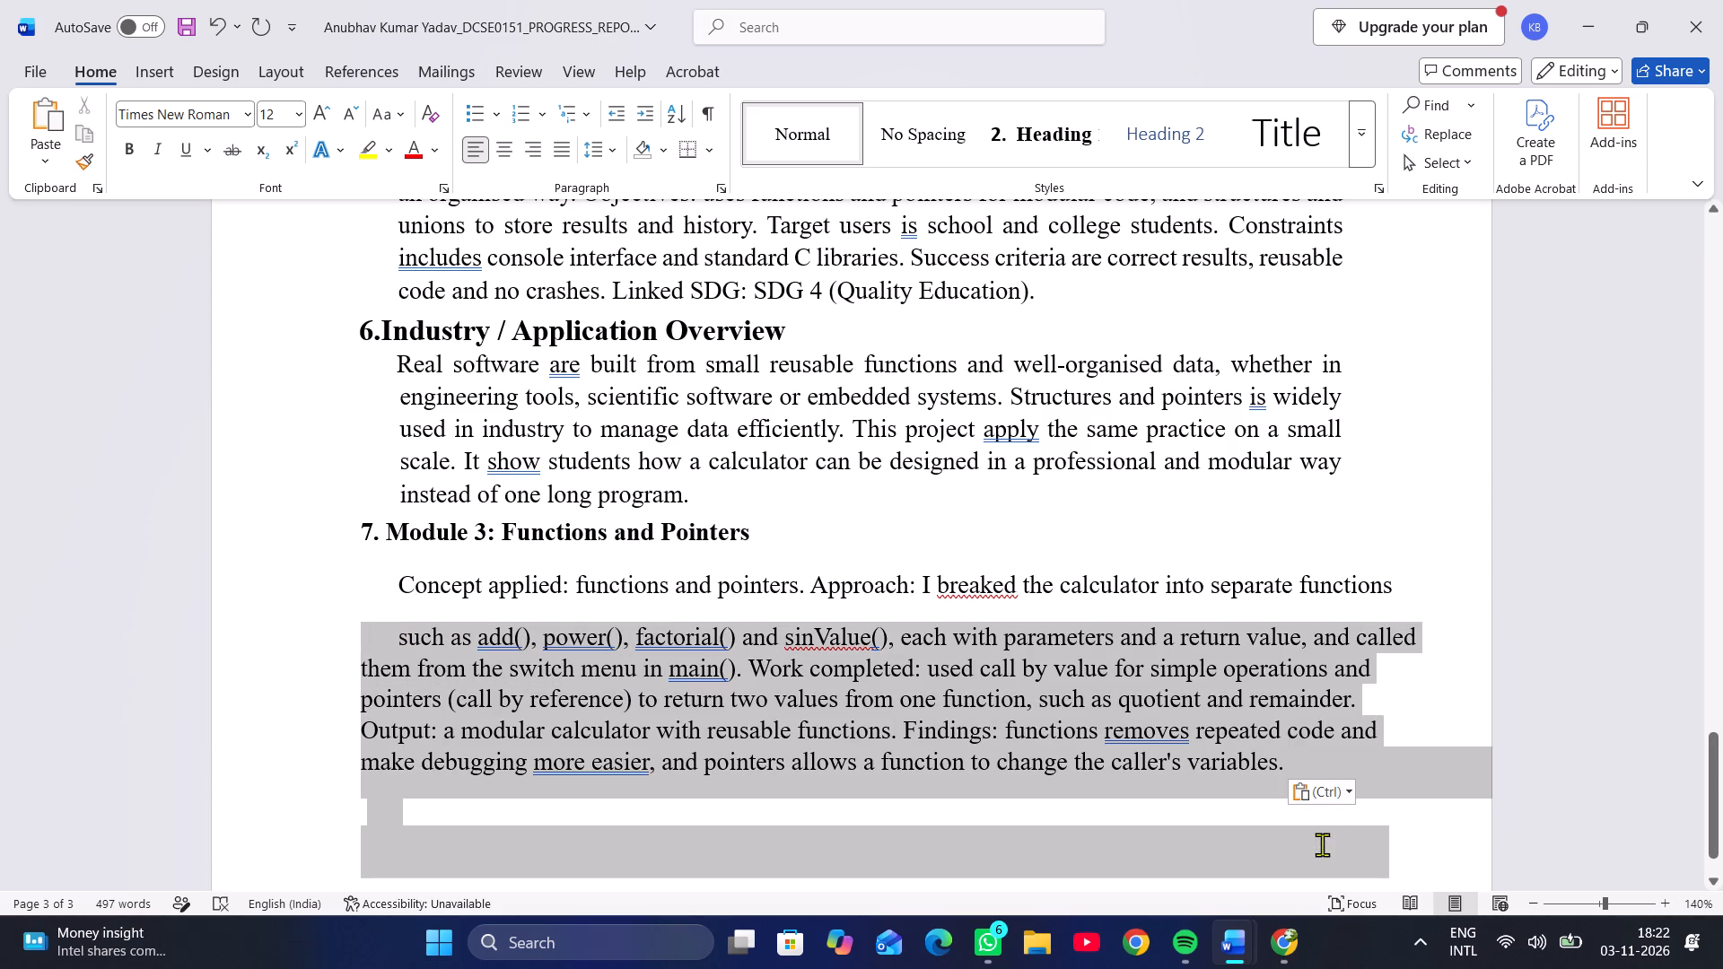
pyautogui.moveTo(1322, 844); pyautogui.dragTo(1304, 764)
pyautogui.press('BackSpace')
pyautogui.press('BackSpace')
pyautogui.press('BackSpace')
pyautogui.press('BackSpace')
pyautogui.press('BackSpace')
pyautogui.press('BackSpace')
pyautogui.press('BackSpace')
pyautogui.press('BackSpace')
pyautogui.press('BackSpace')
pyautogui.press('BackSpace')
pyautogui.press('BackSpace')
pyautogui.press('BackSpace')
pyautogui.press('BackSpace')
pyautogui.press('BackSpace')
pyautogui.press('BackSpace')
pyautogui.press('BackSpace')
pyautogui.press('BackSpace')
pyautogui.press('BackSpace')
pyautogui.press('BackSpace')
pyautogui.press('BackSpace')
pyautogui.press('BackSpace')
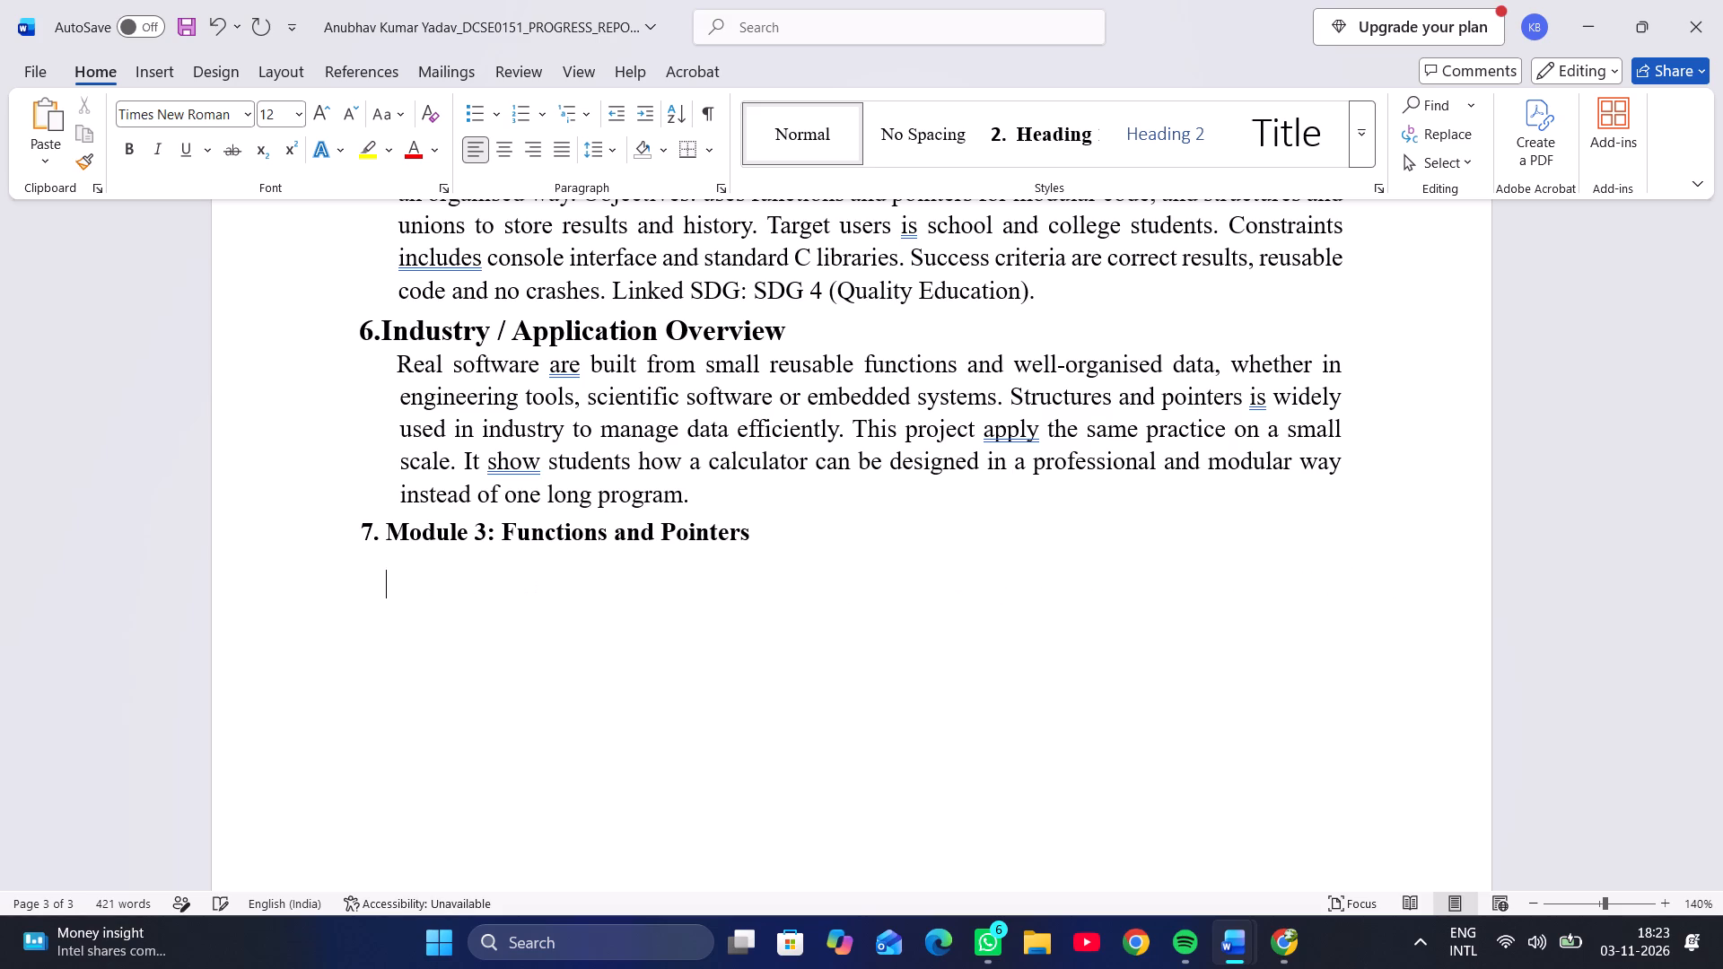
pyautogui.press('BackSpace')
pyautogui.press('BackSpace')
pyautogui.press('BackSpace')
pyautogui.press('BackSpace')
pyautogui.press('BackSpace')
pyautogui.press('BackSpace')
pyautogui.press('BackSpace')
# Retype the end of the Module 3 heading as "Pointers" and start a new paragraph below it with five leading spaces.
pyautogui.press('BackSpace')
pyautogui.press('BackSpace')
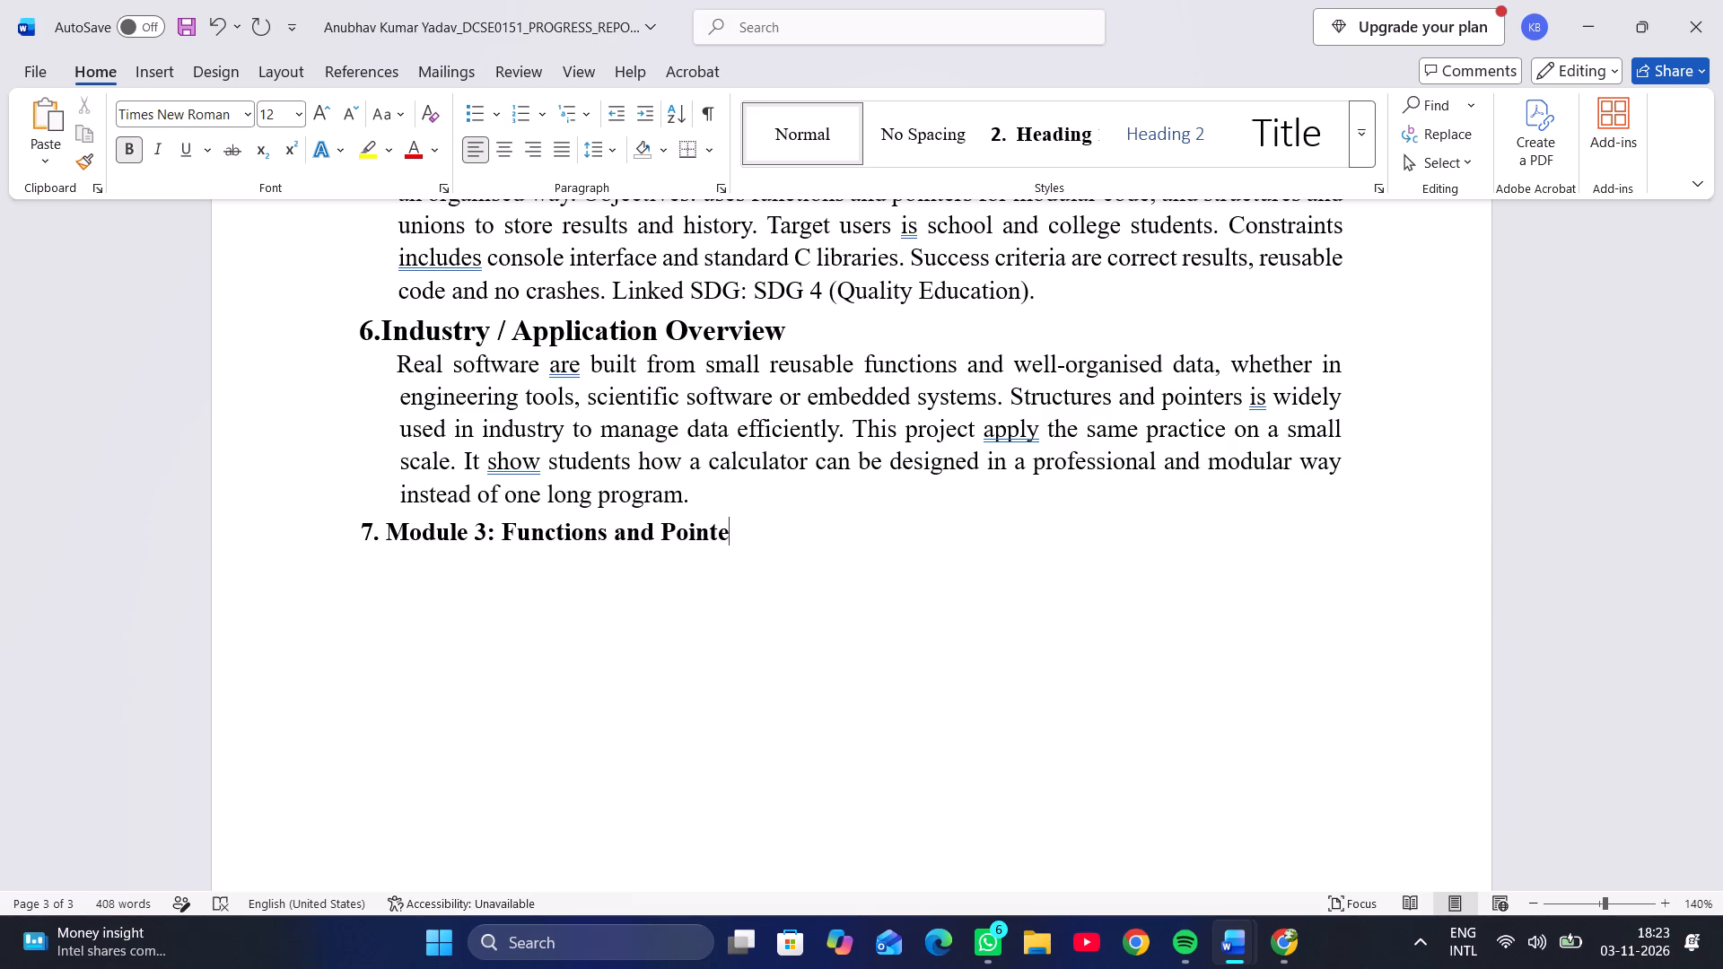
pyautogui.write('ers')
pyautogui.press('BackSpace')
pyautogui.press('BackSpace')
pyautogui.press('BackSpace')
pyautogui.write('rs')
pyautogui.press('Return')
pyautogui.press('space')
pyautogui.press('space')
pyautogui.press('space')
pyautogui.press('space')
pyautogui.press('space')
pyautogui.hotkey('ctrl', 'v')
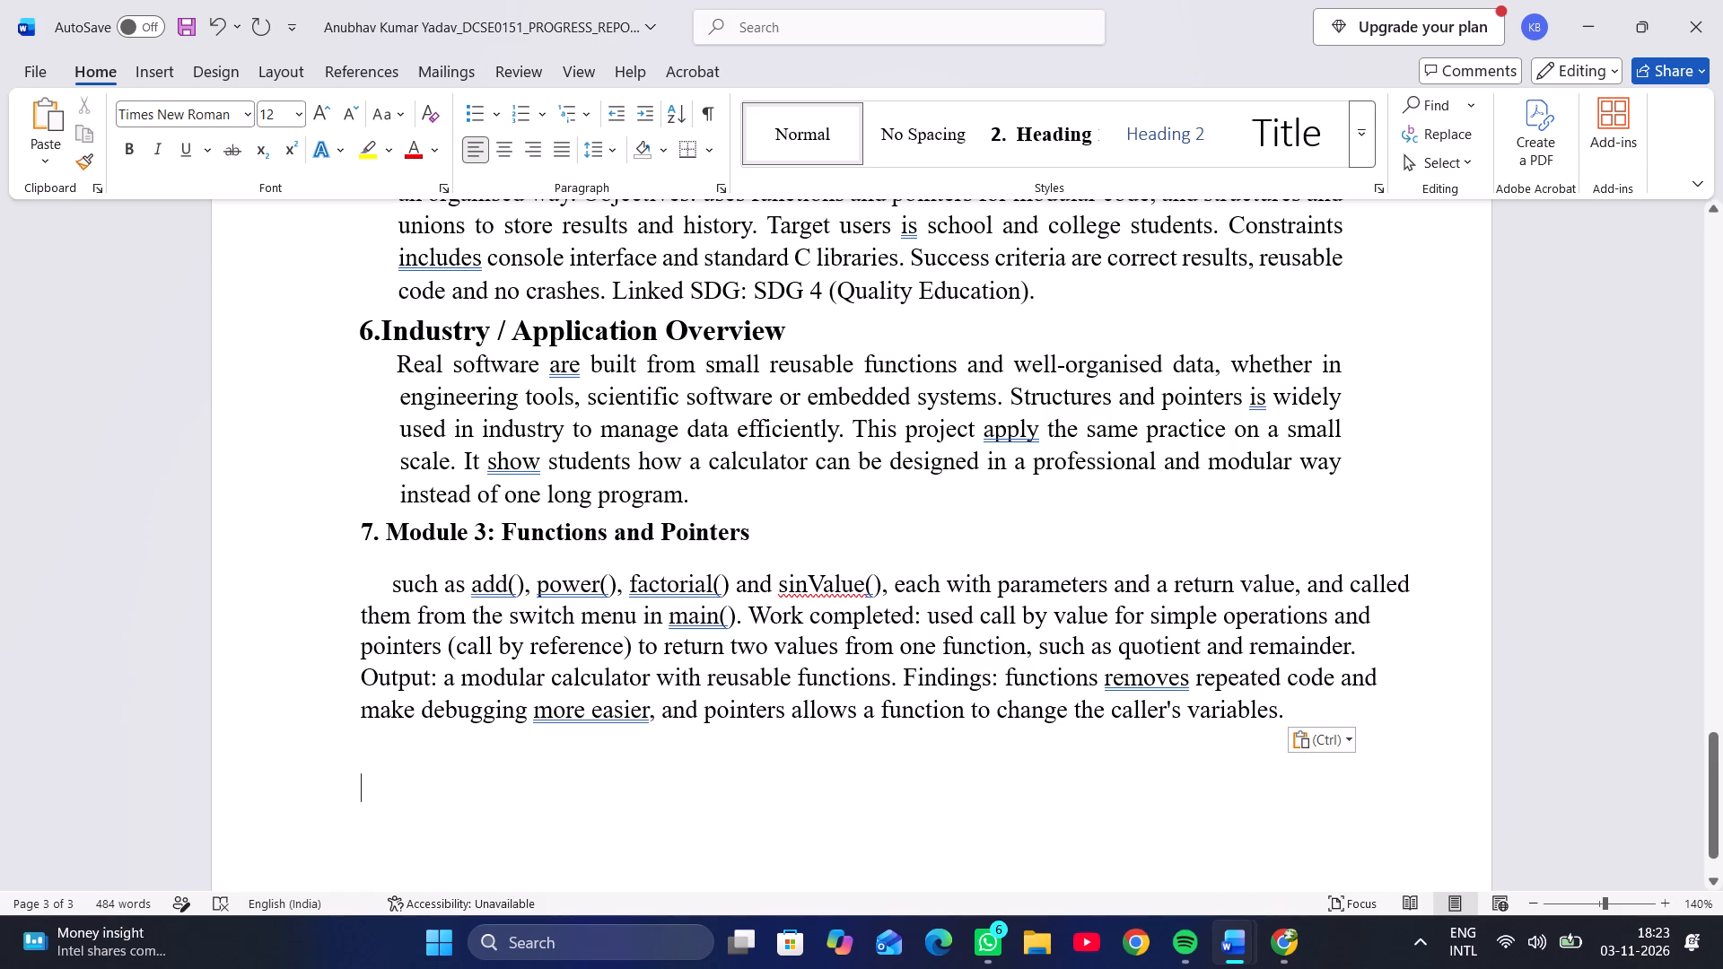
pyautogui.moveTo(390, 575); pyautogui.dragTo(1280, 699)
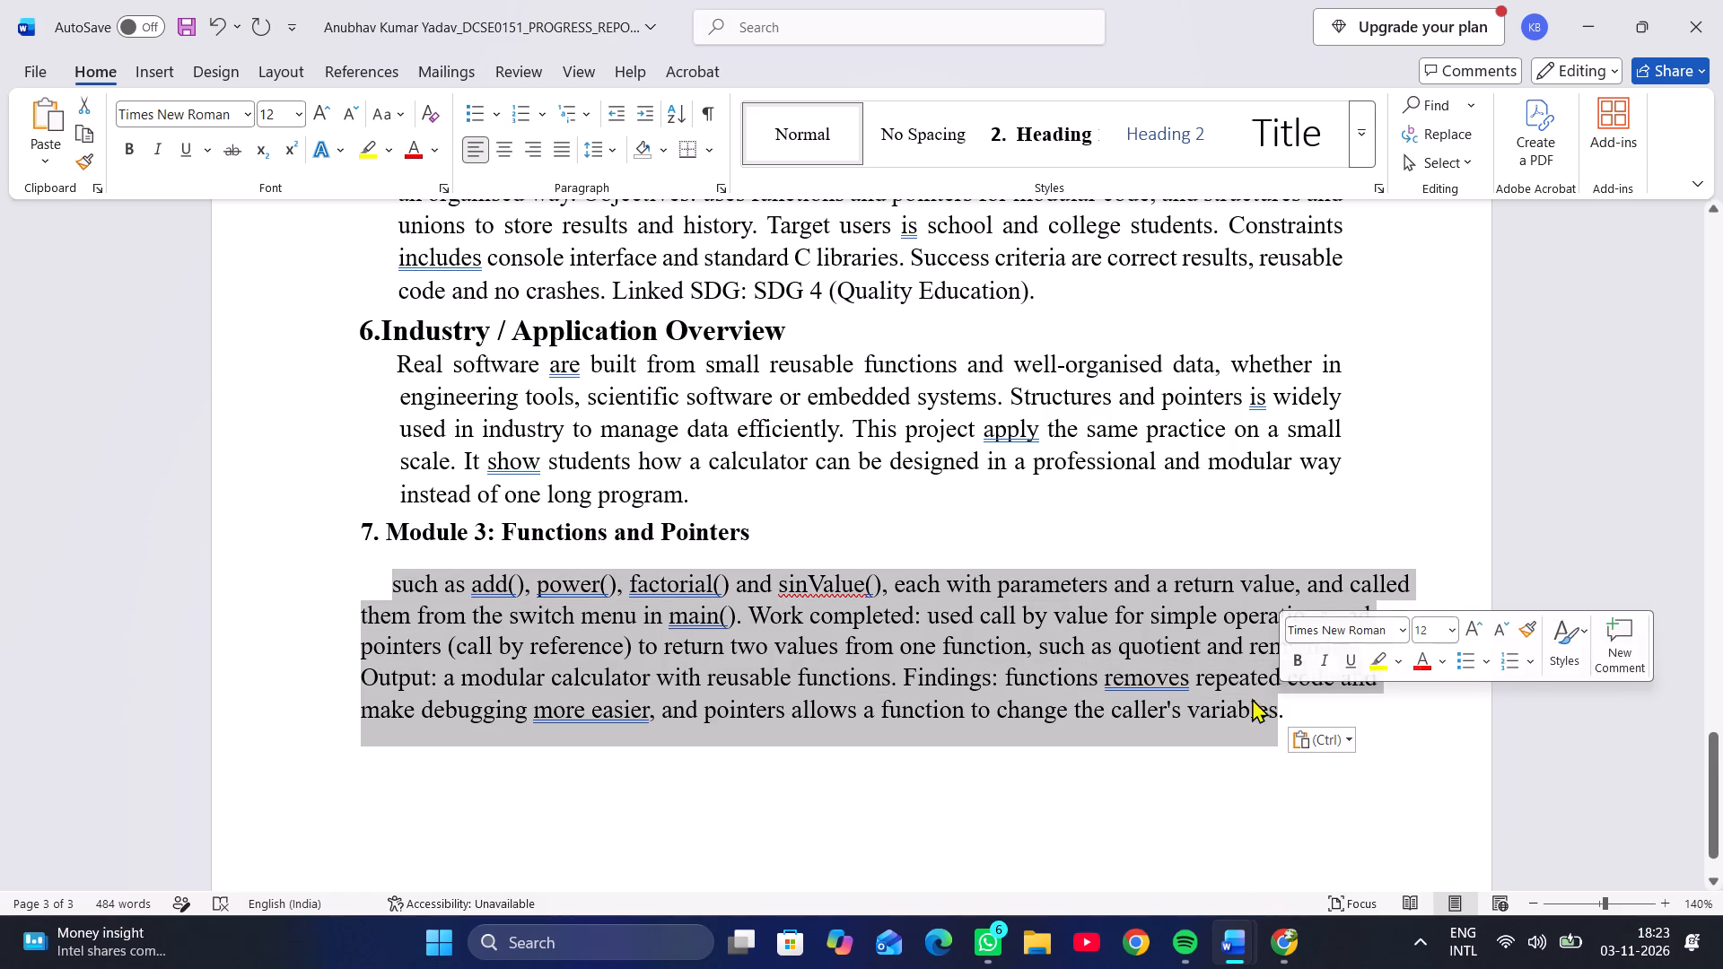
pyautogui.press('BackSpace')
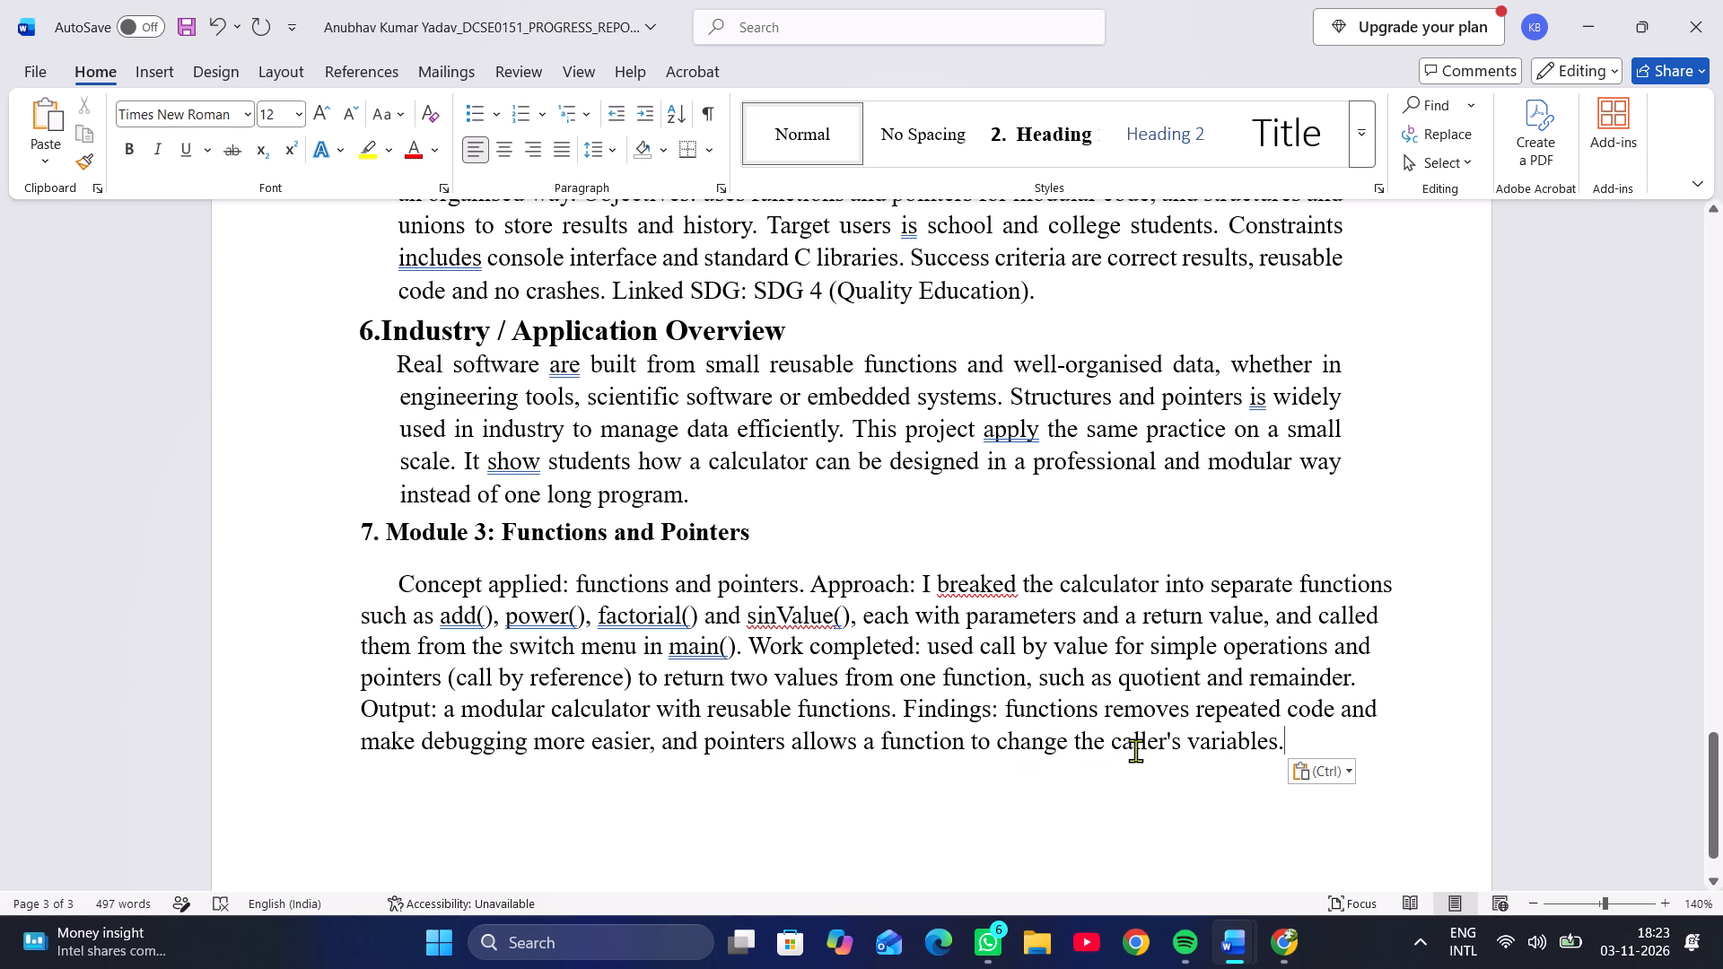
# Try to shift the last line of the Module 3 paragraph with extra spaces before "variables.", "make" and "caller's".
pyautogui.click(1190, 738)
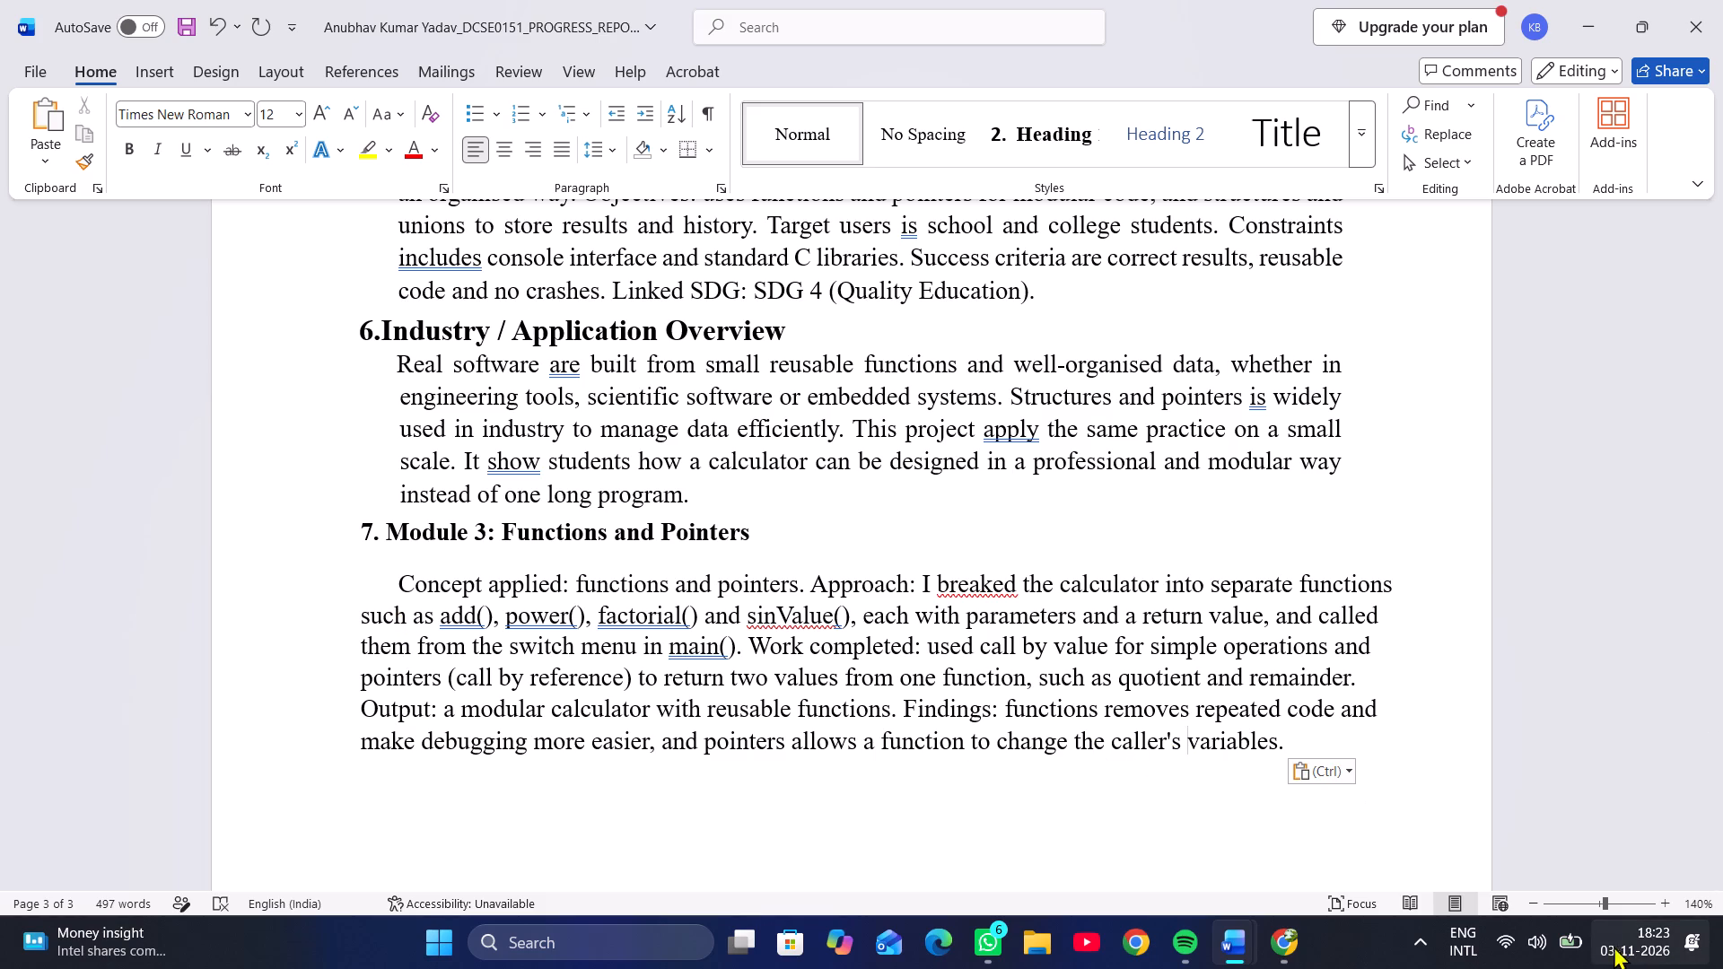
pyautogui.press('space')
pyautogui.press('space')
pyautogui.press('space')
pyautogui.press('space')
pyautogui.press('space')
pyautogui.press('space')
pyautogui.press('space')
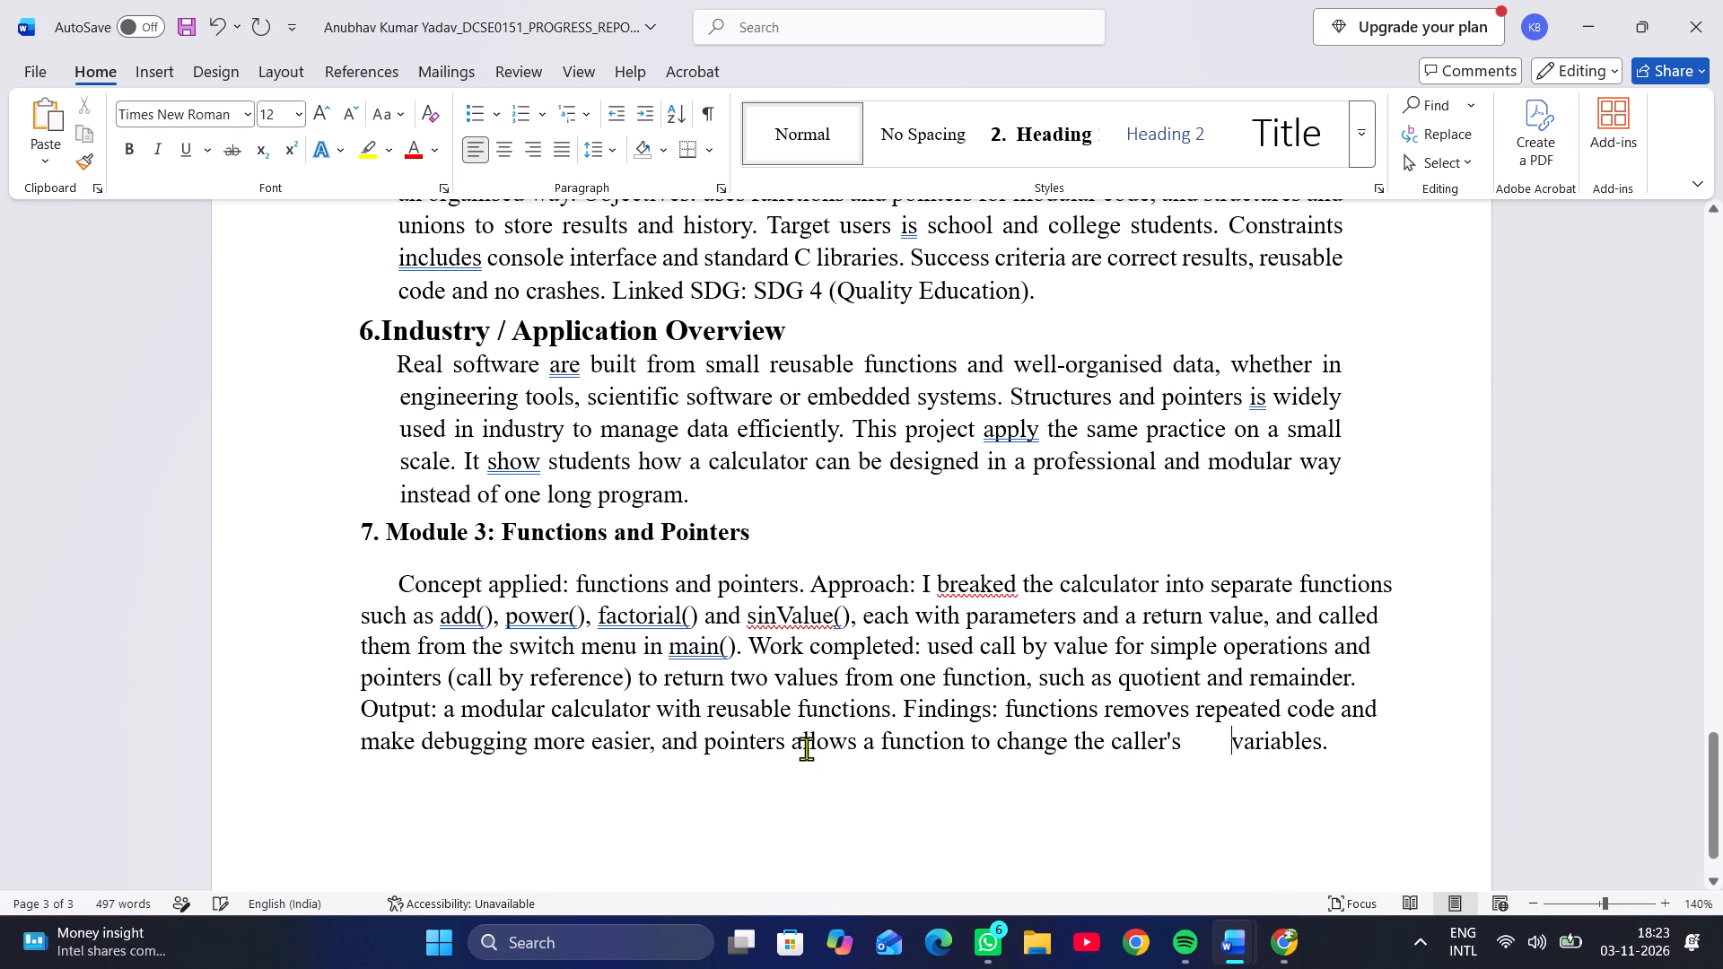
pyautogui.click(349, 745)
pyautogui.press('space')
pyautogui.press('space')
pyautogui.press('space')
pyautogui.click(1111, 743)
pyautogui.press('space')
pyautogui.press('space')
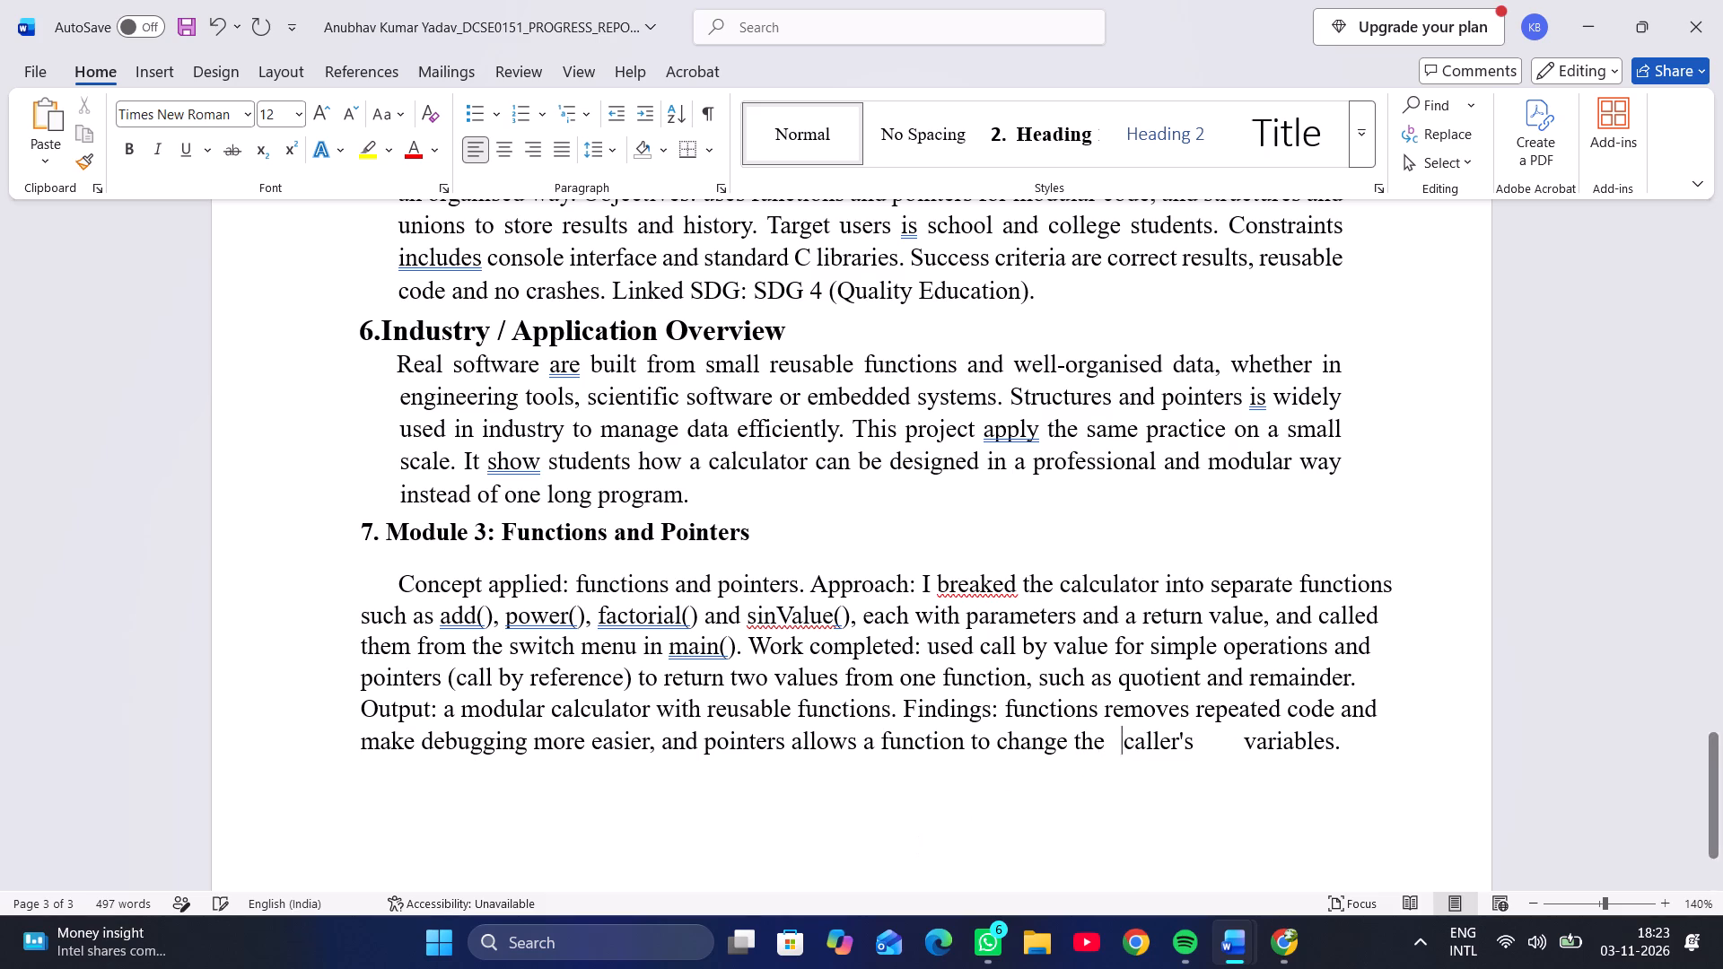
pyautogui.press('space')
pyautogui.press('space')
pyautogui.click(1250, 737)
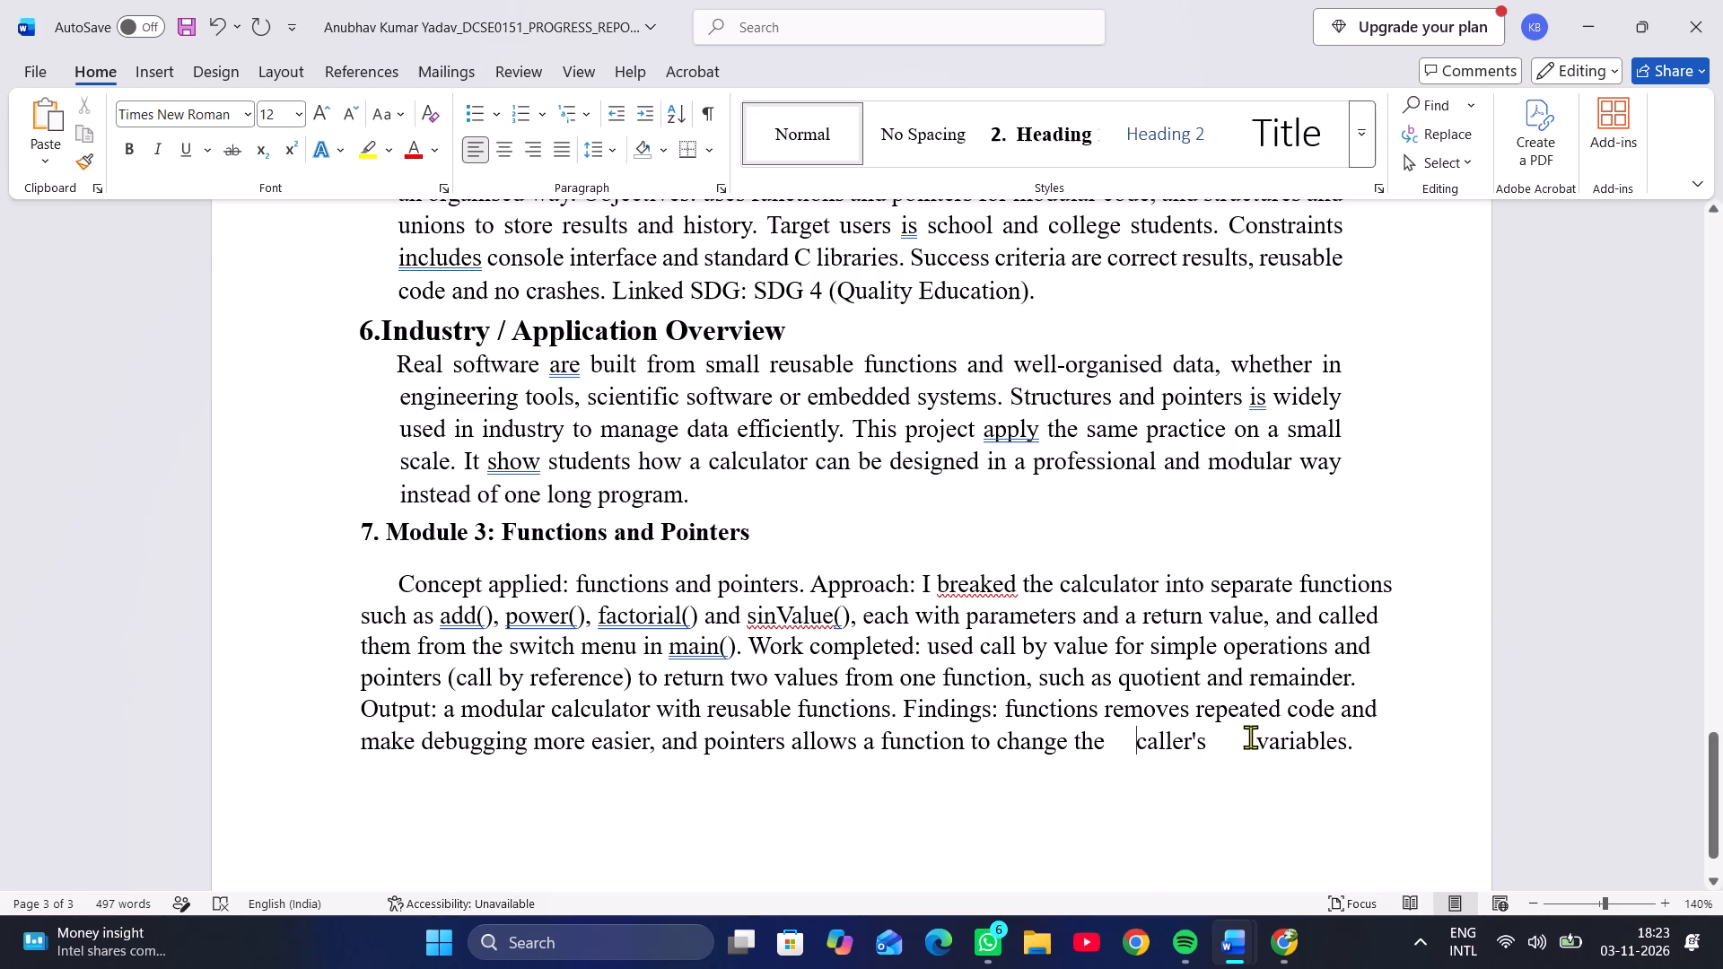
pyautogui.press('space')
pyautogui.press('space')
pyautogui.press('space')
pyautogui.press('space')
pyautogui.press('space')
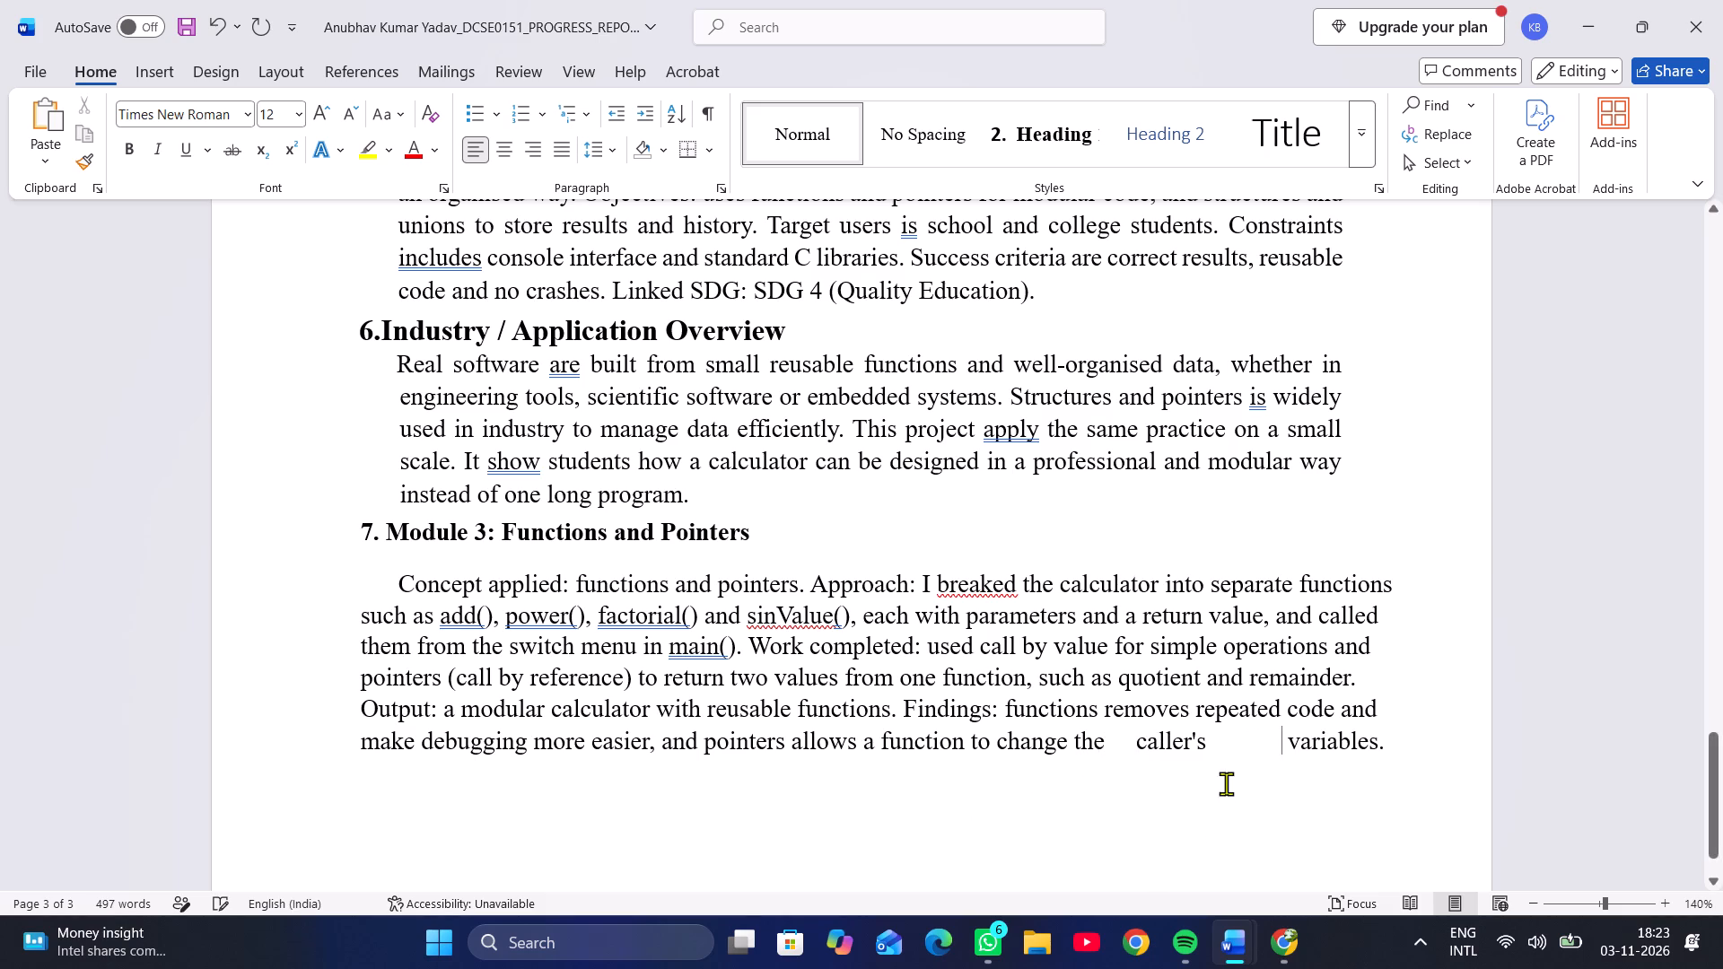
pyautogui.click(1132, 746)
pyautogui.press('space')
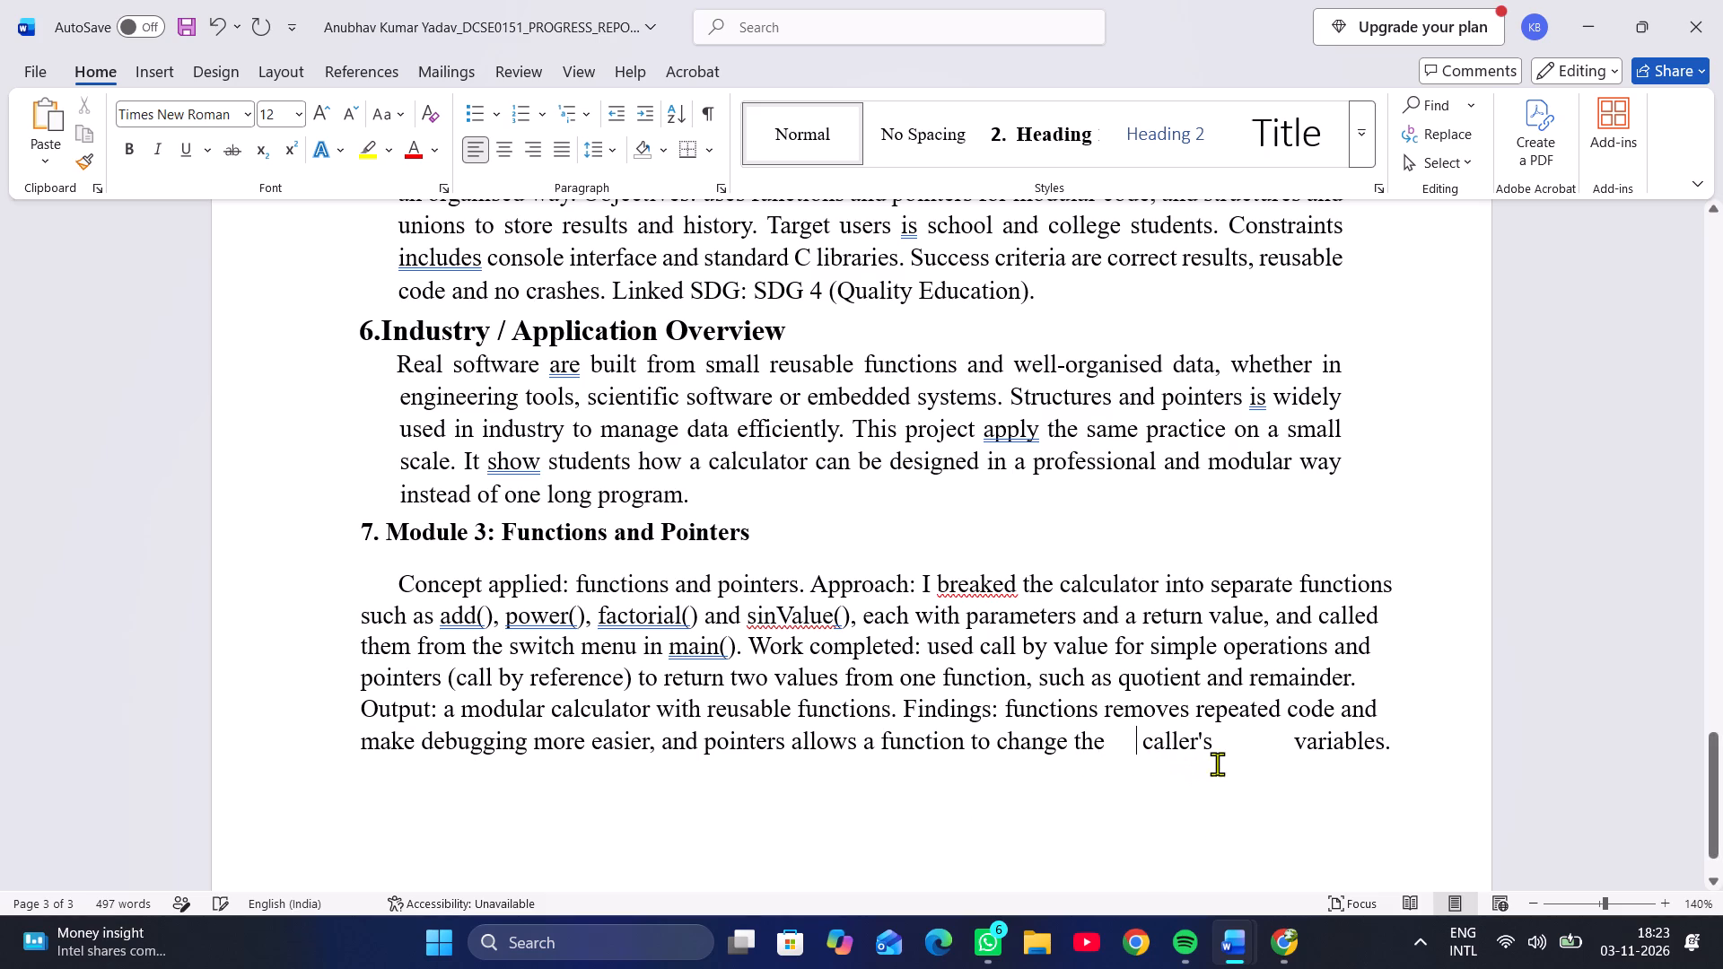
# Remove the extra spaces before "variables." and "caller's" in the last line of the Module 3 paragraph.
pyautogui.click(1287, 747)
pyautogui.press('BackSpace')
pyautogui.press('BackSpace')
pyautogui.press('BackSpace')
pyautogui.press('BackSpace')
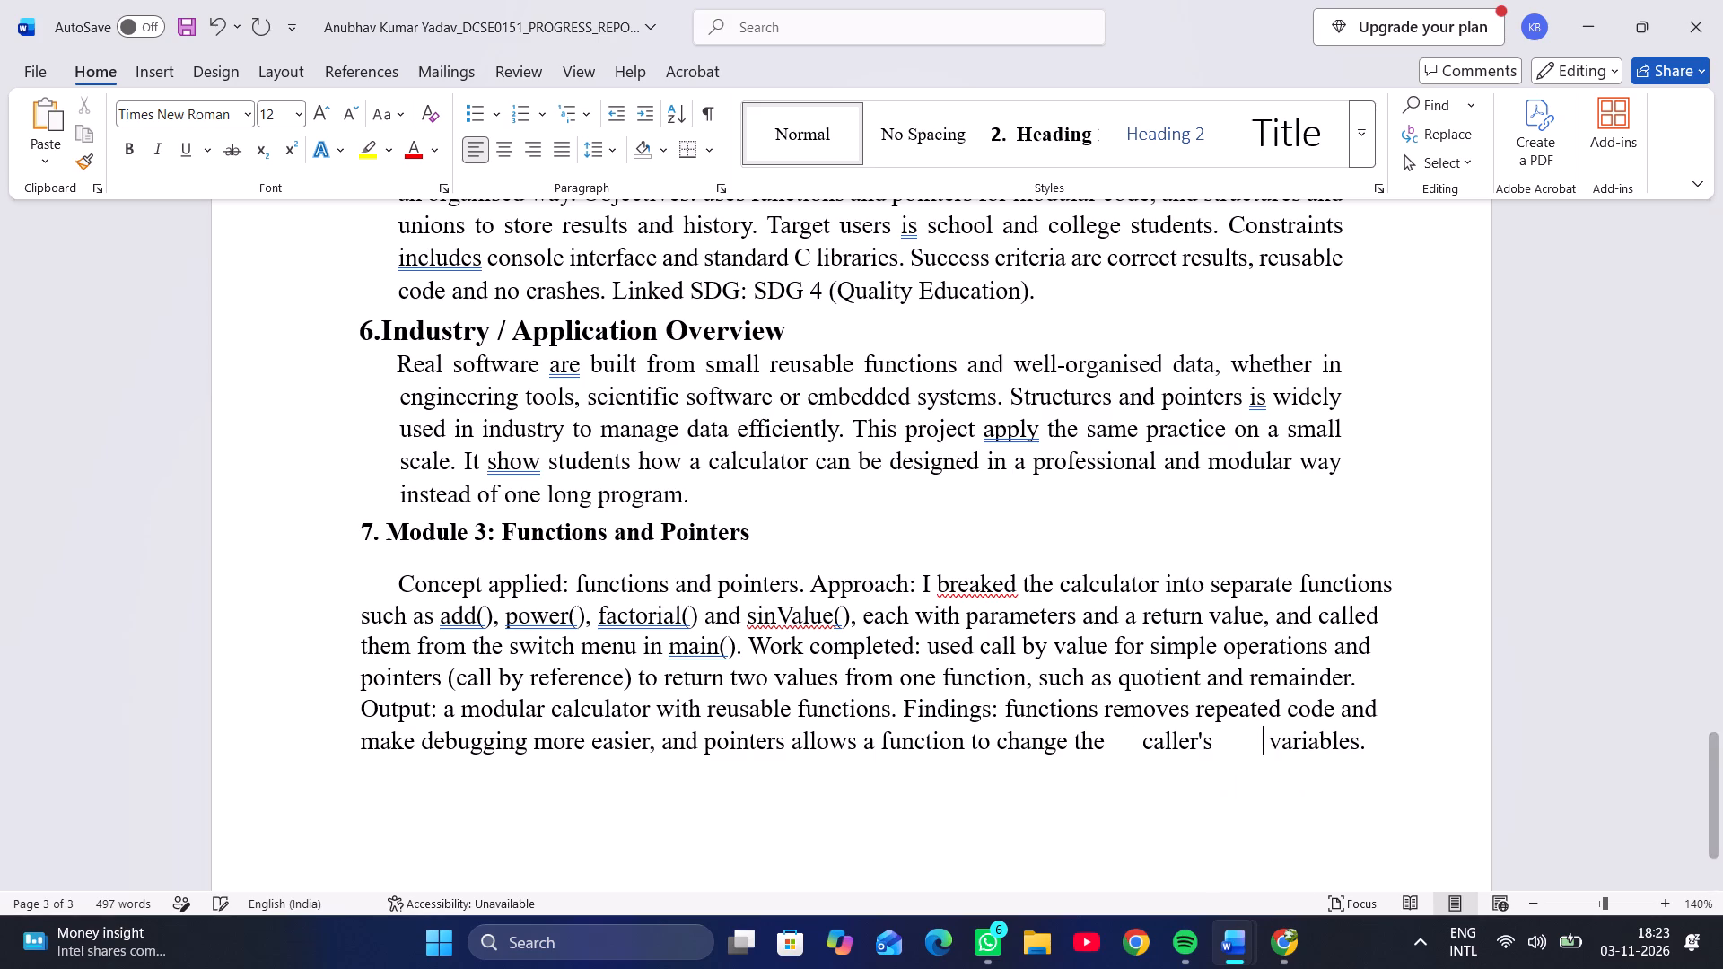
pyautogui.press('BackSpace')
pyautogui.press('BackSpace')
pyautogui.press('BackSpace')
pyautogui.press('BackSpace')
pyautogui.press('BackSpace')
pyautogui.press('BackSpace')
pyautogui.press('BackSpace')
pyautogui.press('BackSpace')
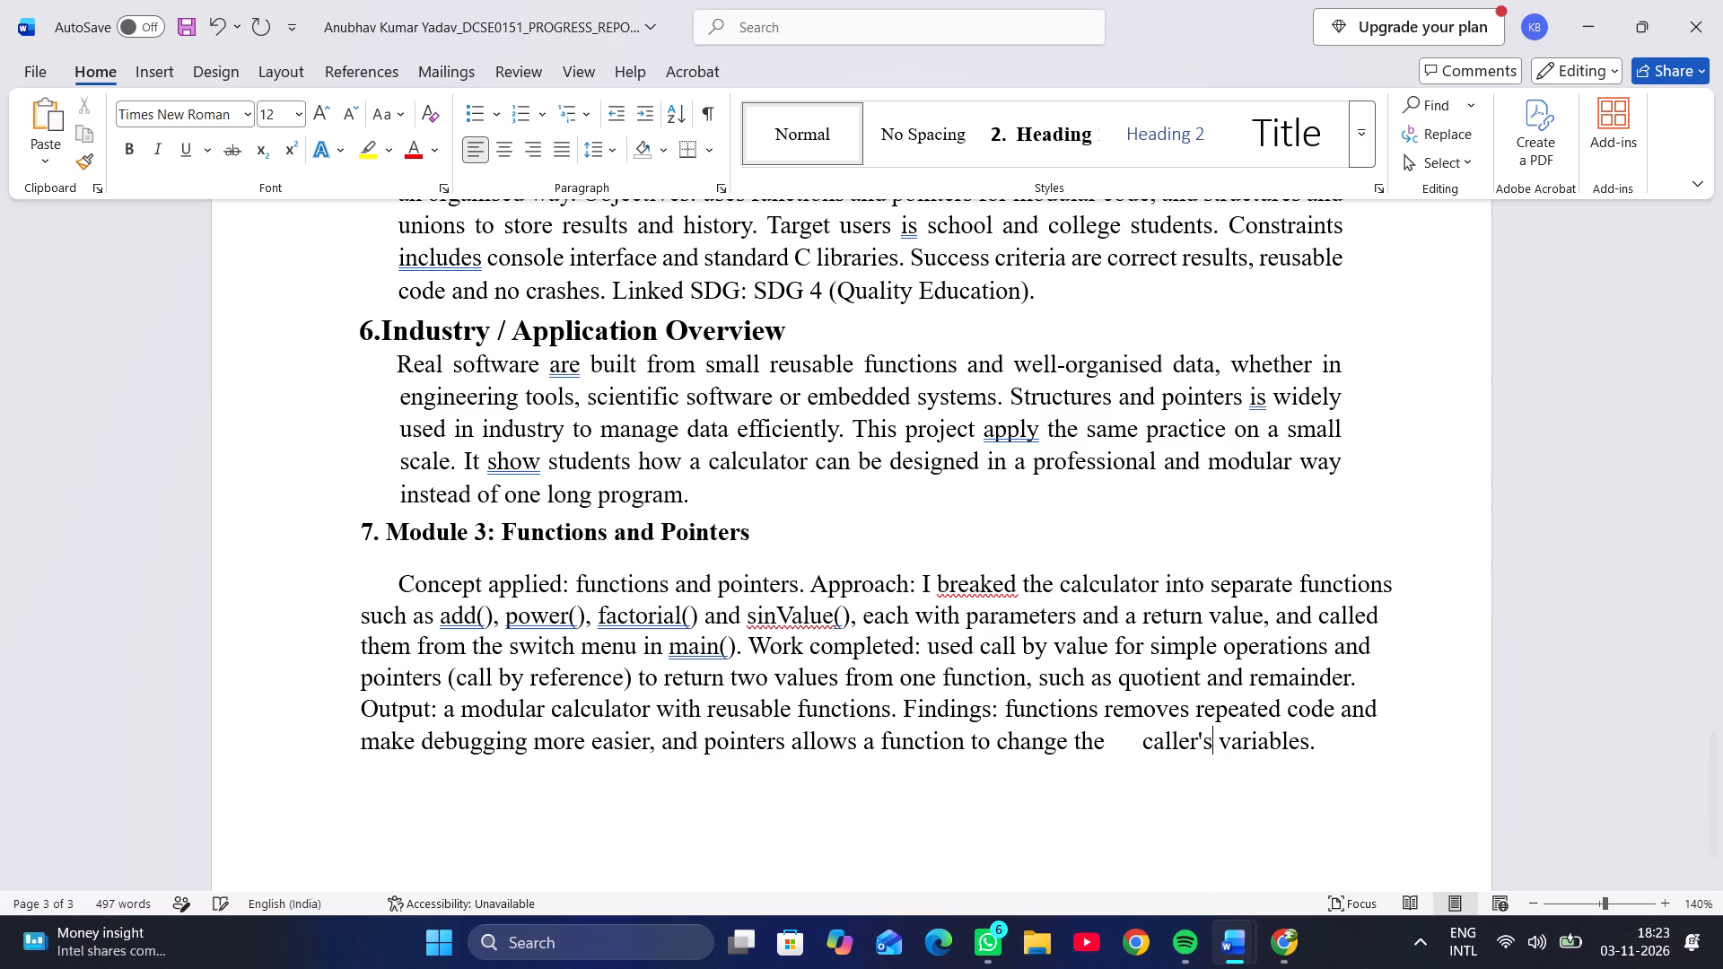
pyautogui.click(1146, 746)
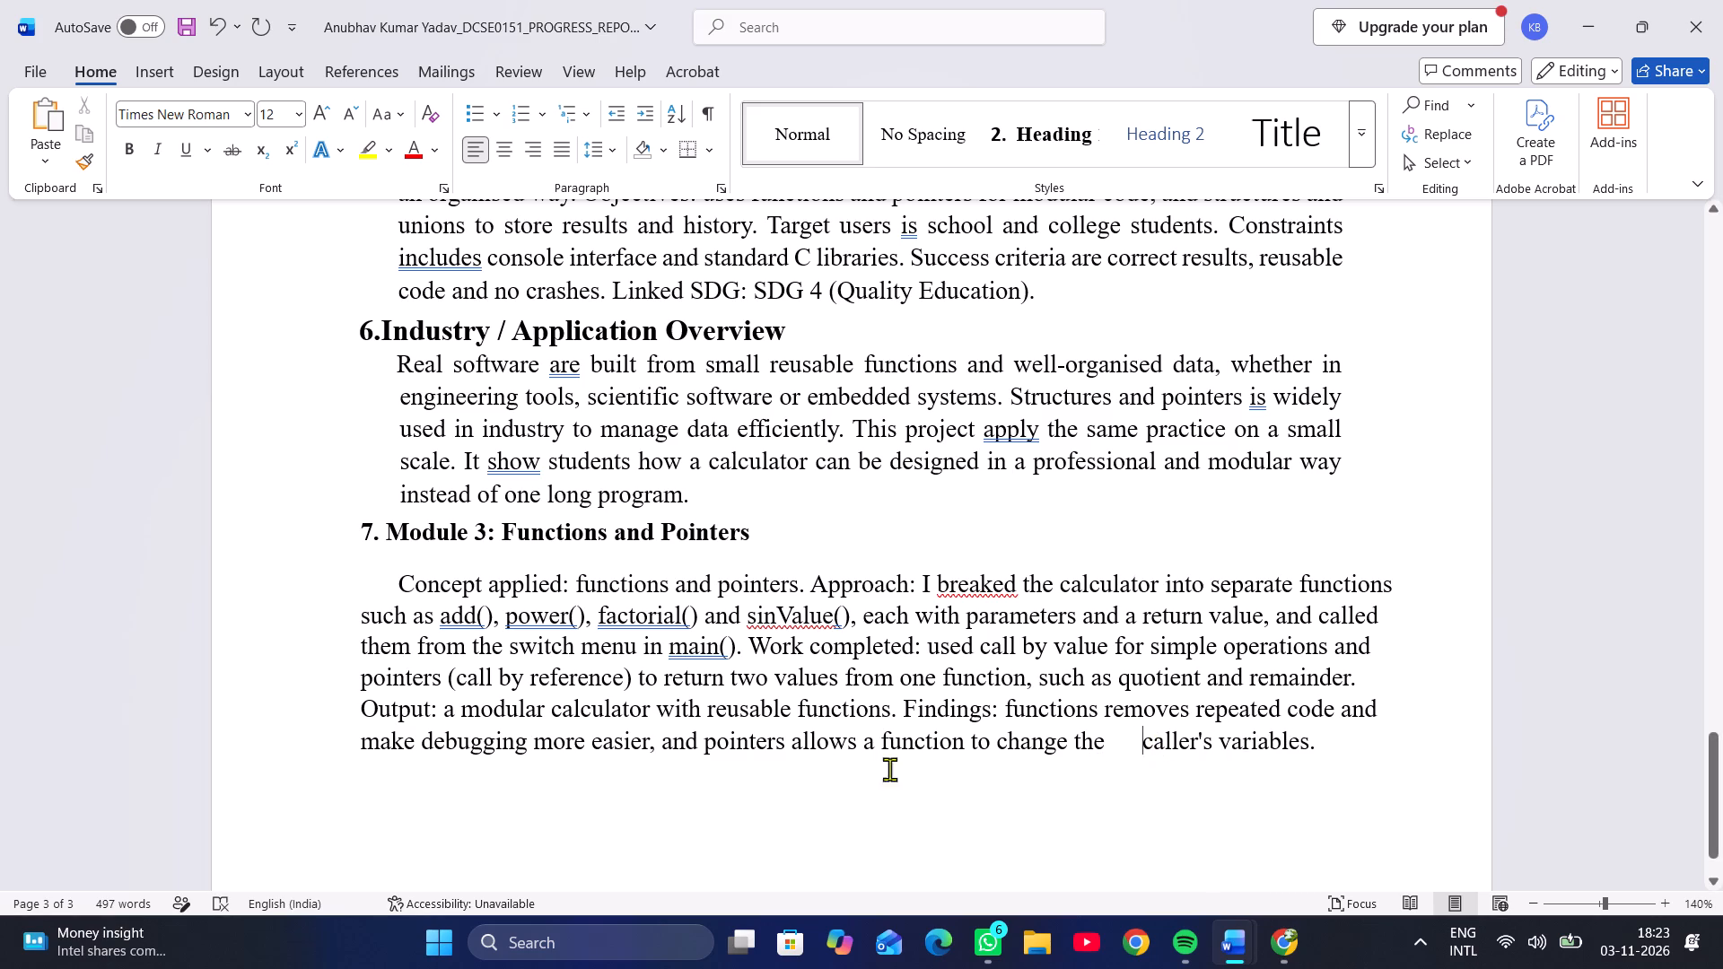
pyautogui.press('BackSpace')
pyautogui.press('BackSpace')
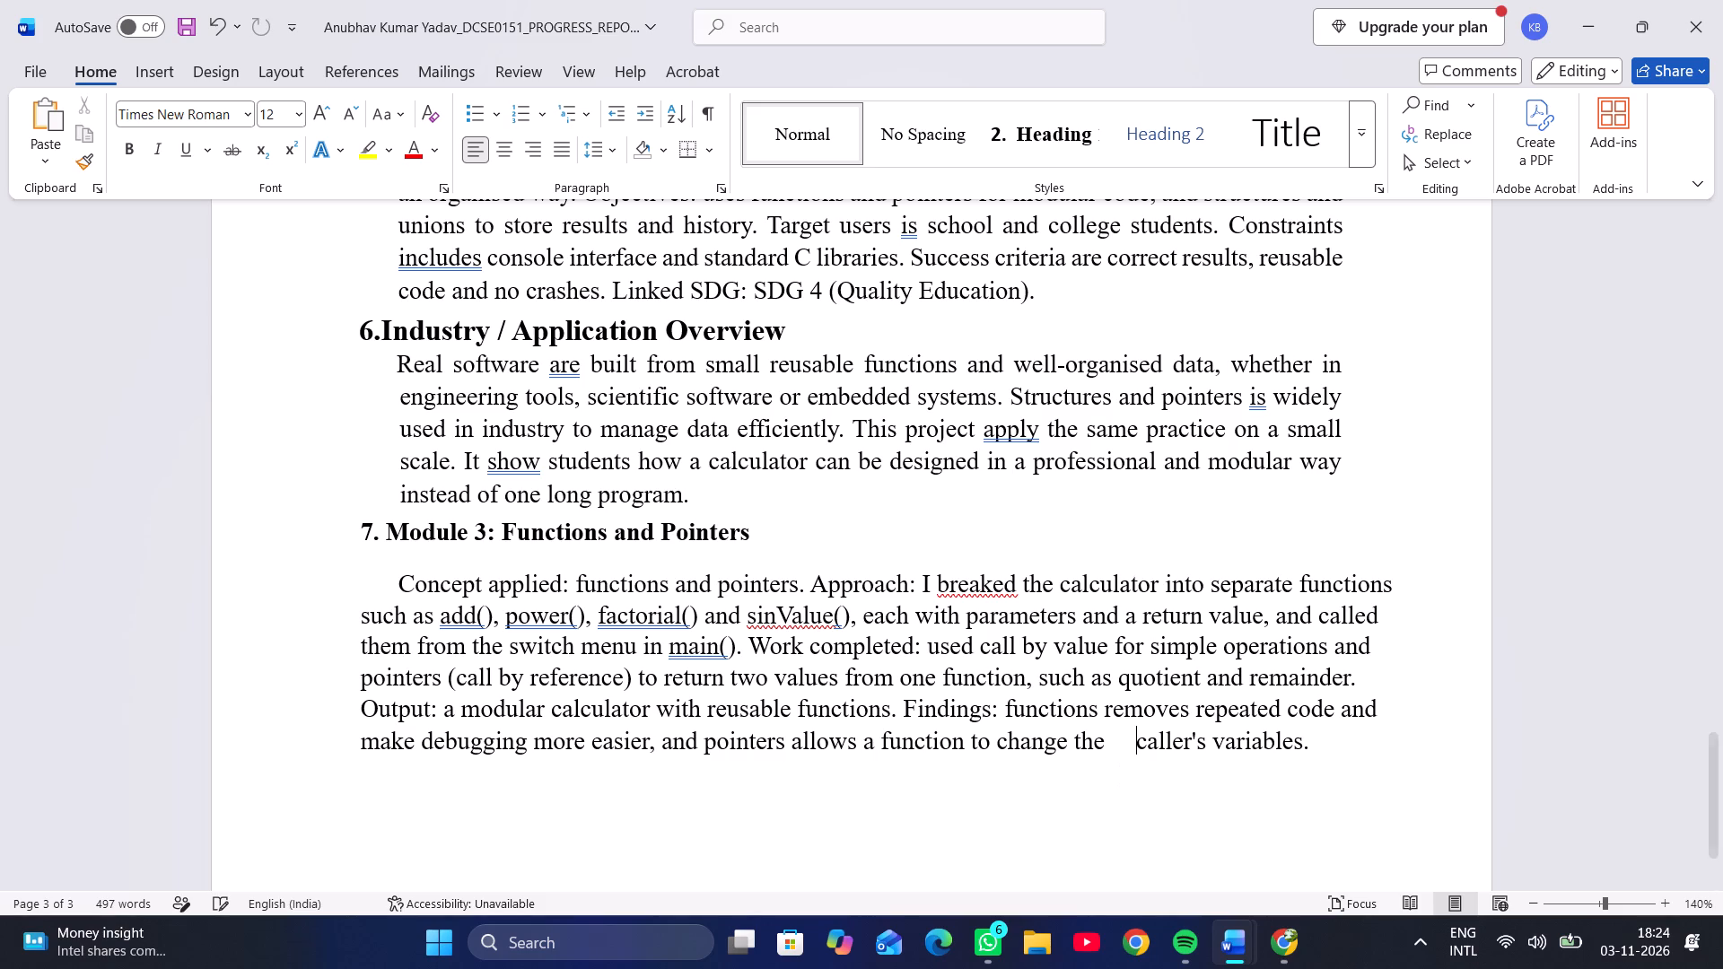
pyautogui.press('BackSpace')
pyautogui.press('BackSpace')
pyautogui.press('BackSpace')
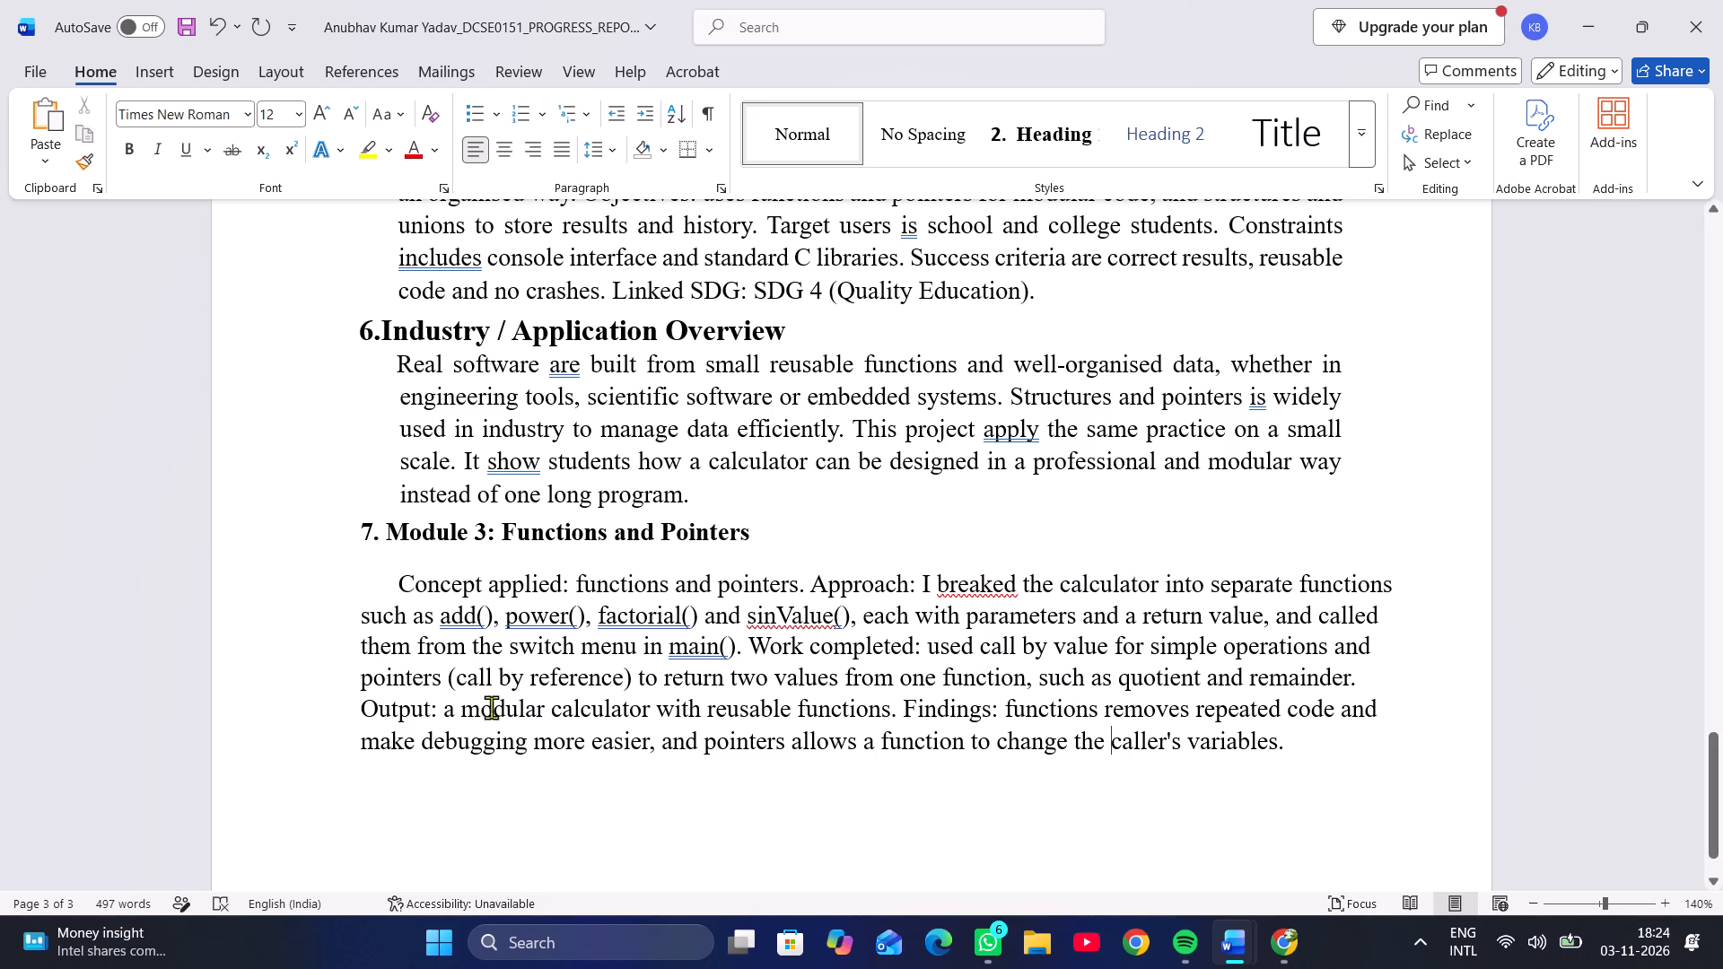
# Insert 15 extra spaces between "make" and "debugging" in the last line of the Module 3 paragraph.
pyautogui.click(422, 742)
pyautogui.press('space')
pyautogui.press('space')
pyautogui.press('space')
pyautogui.press('space')
pyautogui.press('space')
pyautogui.press('space')
pyautogui.press('space')
pyautogui.press('space')
pyautogui.press('space')
pyautogui.press('space')
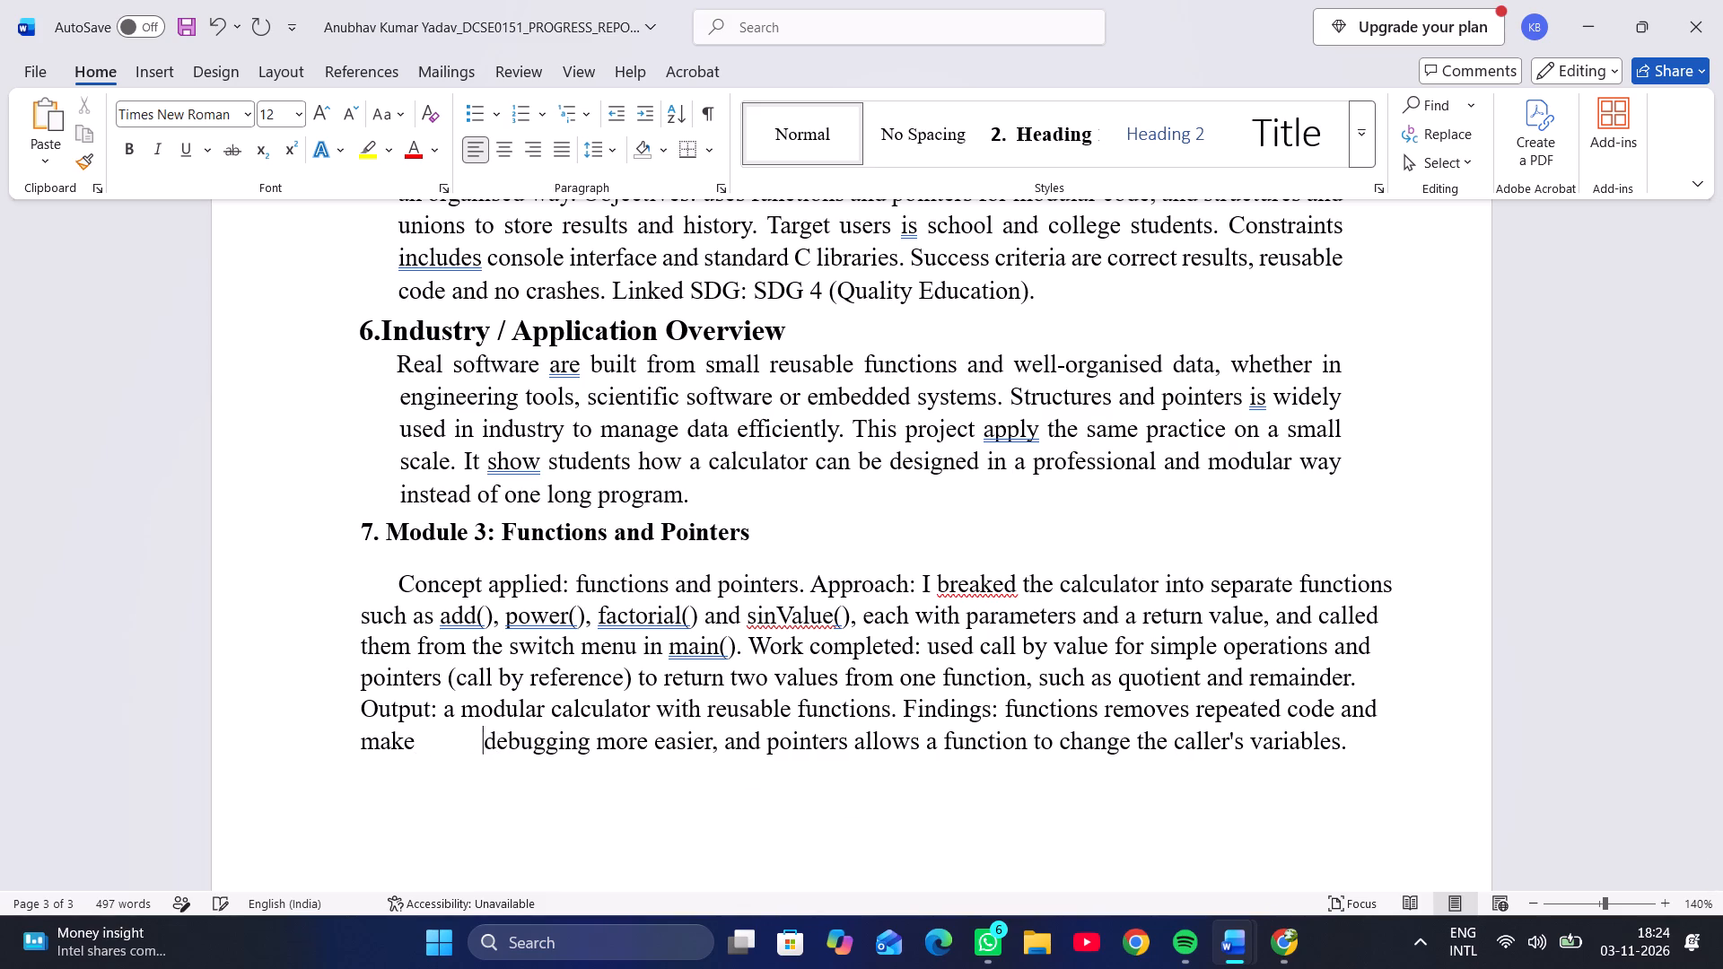
pyautogui.press('space')
pyautogui.press('space')
pyautogui.press('space')
pyautogui.press('space')
pyautogui.press('space')
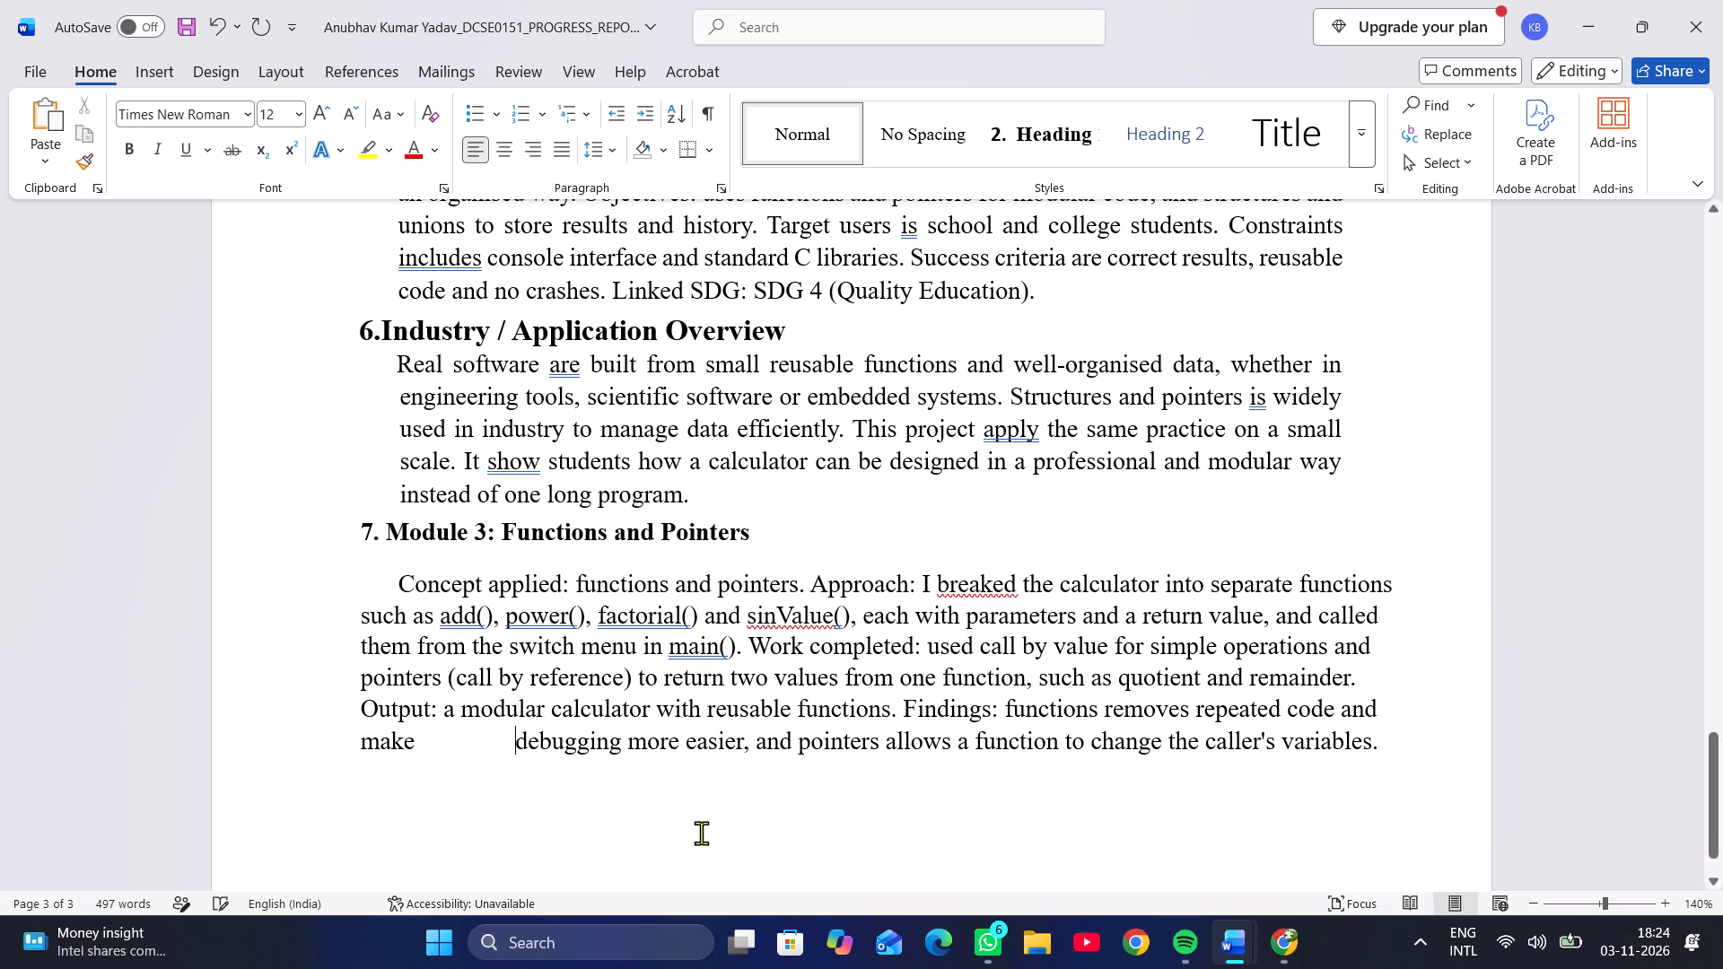
# Try to indent the last line of the Module 3 paragraph with five spaces before "make".
pyautogui.click(361, 746)
pyautogui.press('space')
pyautogui.press('space')
pyautogui.press('space')
pyautogui.press('space')
pyautogui.press('space')
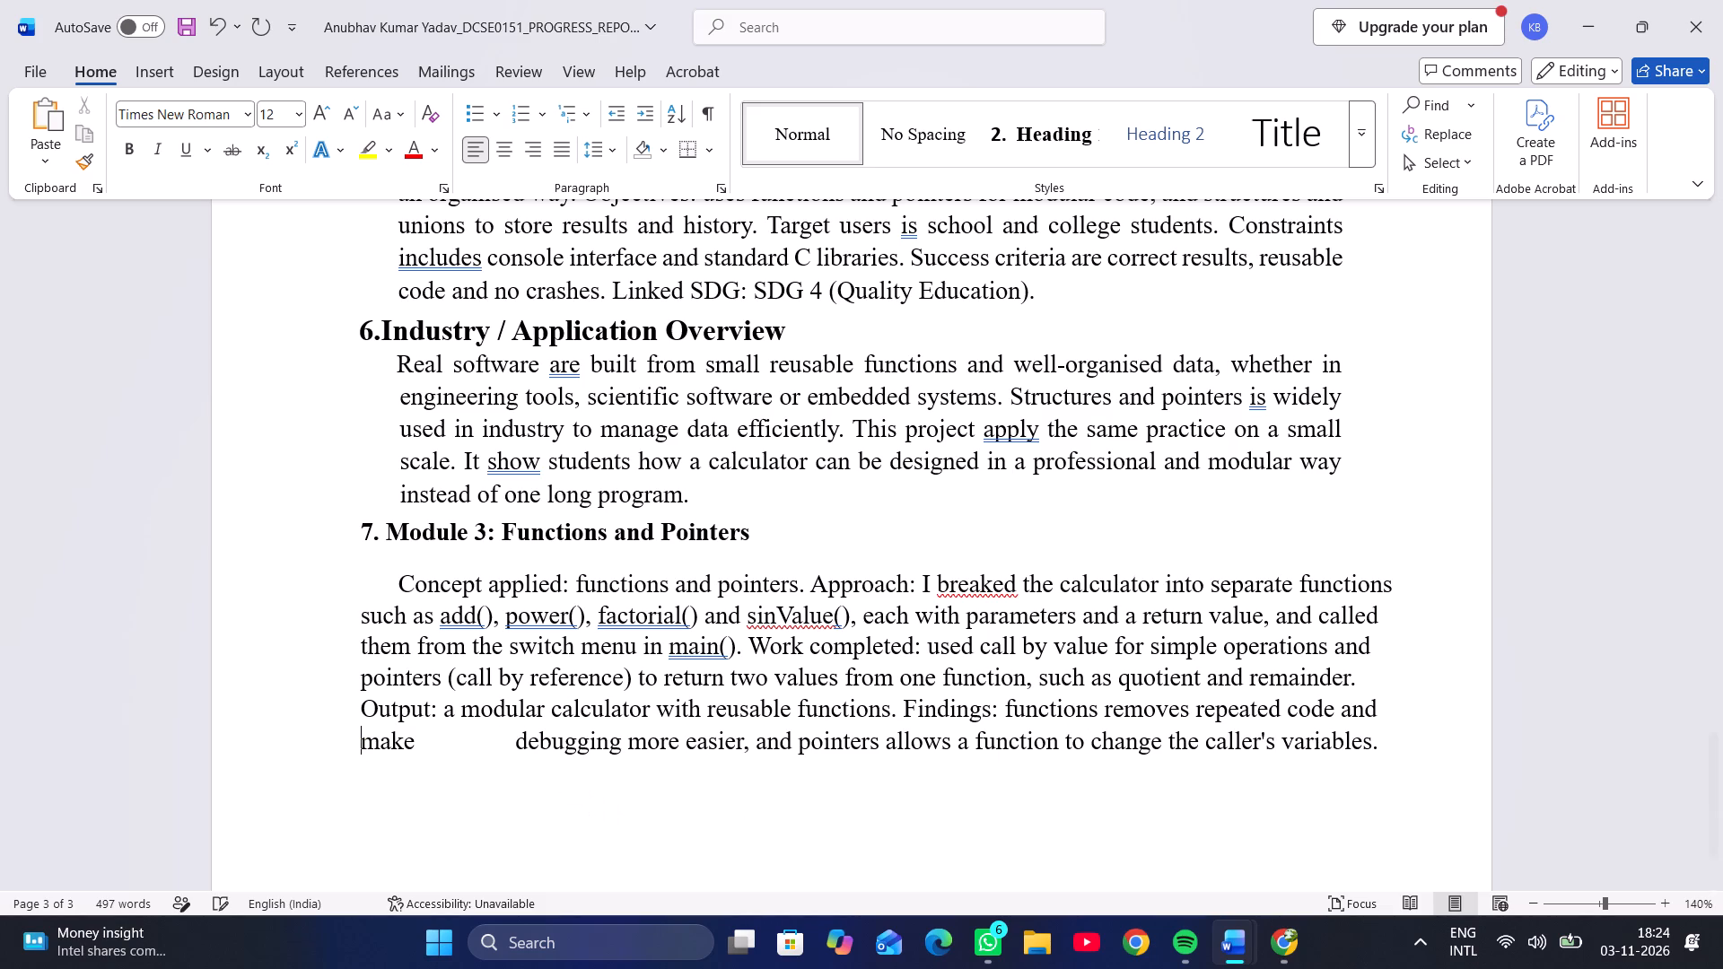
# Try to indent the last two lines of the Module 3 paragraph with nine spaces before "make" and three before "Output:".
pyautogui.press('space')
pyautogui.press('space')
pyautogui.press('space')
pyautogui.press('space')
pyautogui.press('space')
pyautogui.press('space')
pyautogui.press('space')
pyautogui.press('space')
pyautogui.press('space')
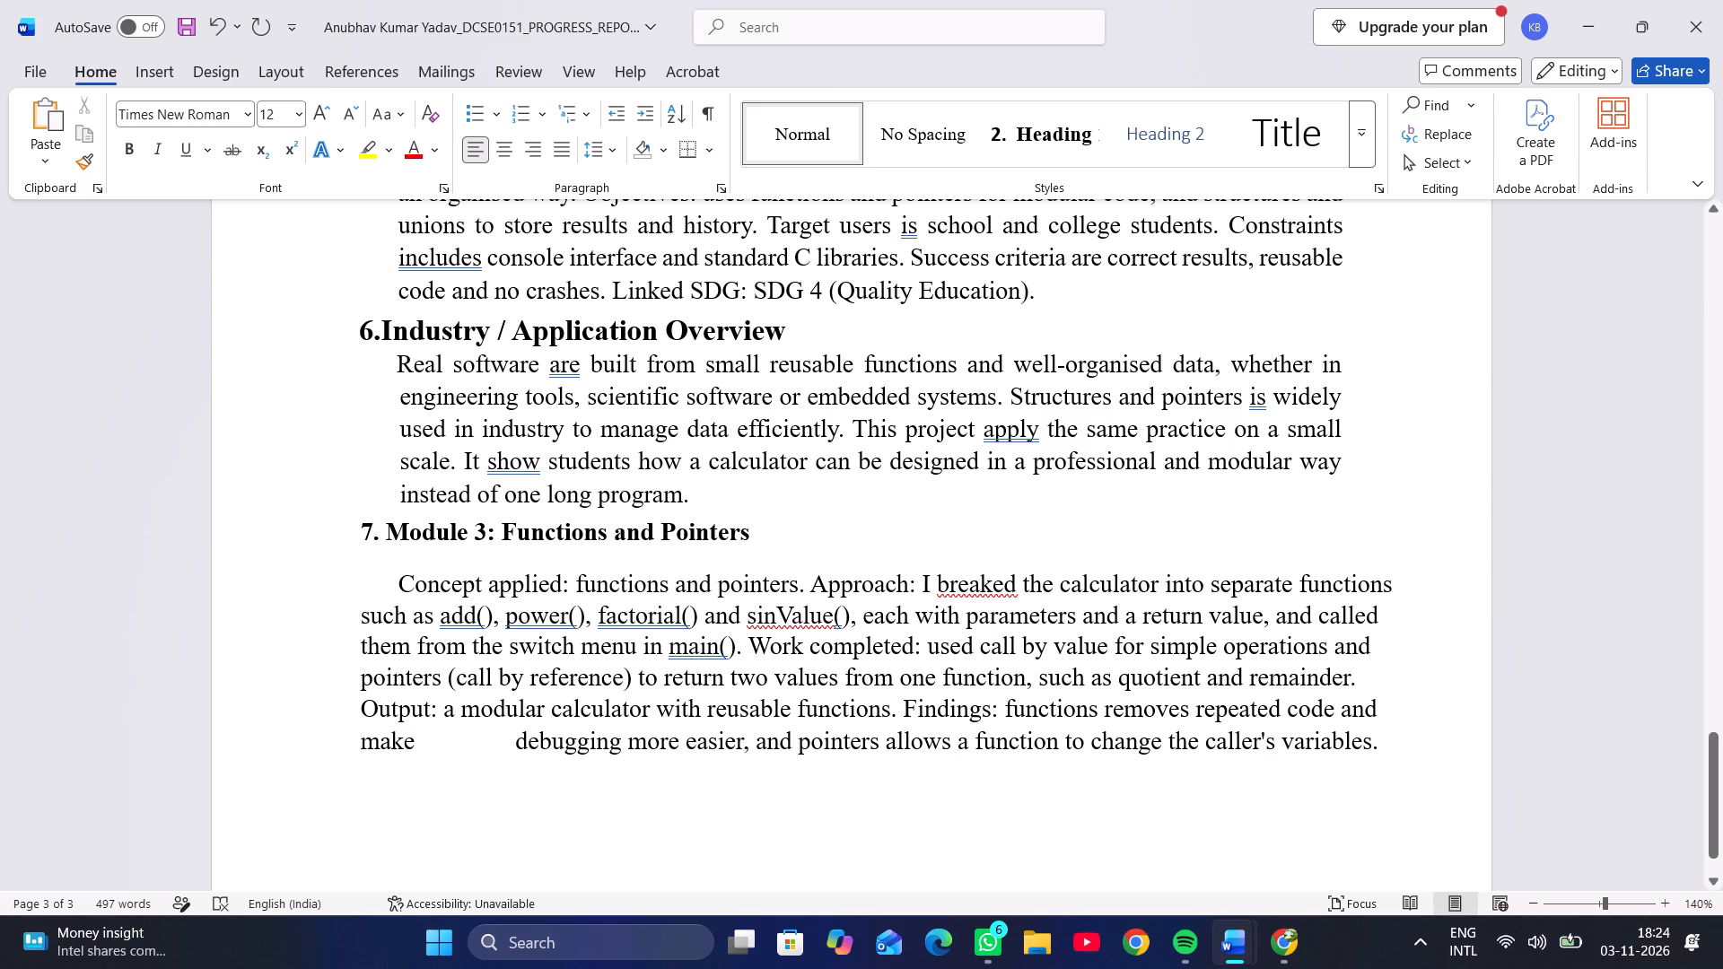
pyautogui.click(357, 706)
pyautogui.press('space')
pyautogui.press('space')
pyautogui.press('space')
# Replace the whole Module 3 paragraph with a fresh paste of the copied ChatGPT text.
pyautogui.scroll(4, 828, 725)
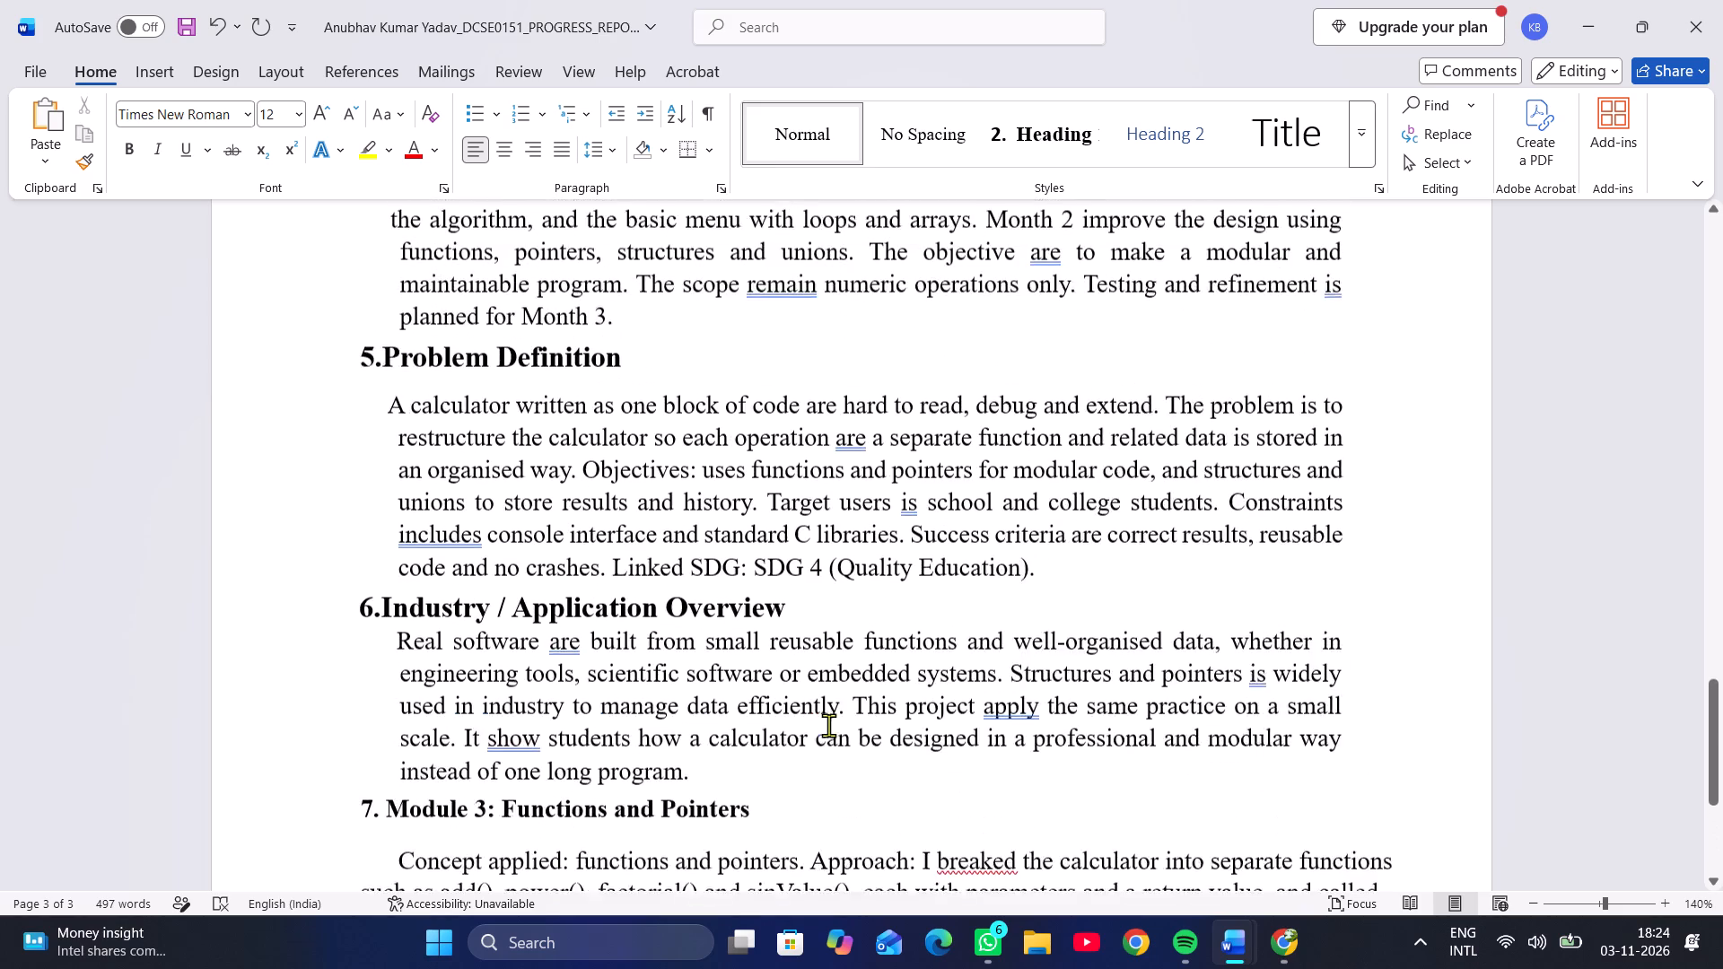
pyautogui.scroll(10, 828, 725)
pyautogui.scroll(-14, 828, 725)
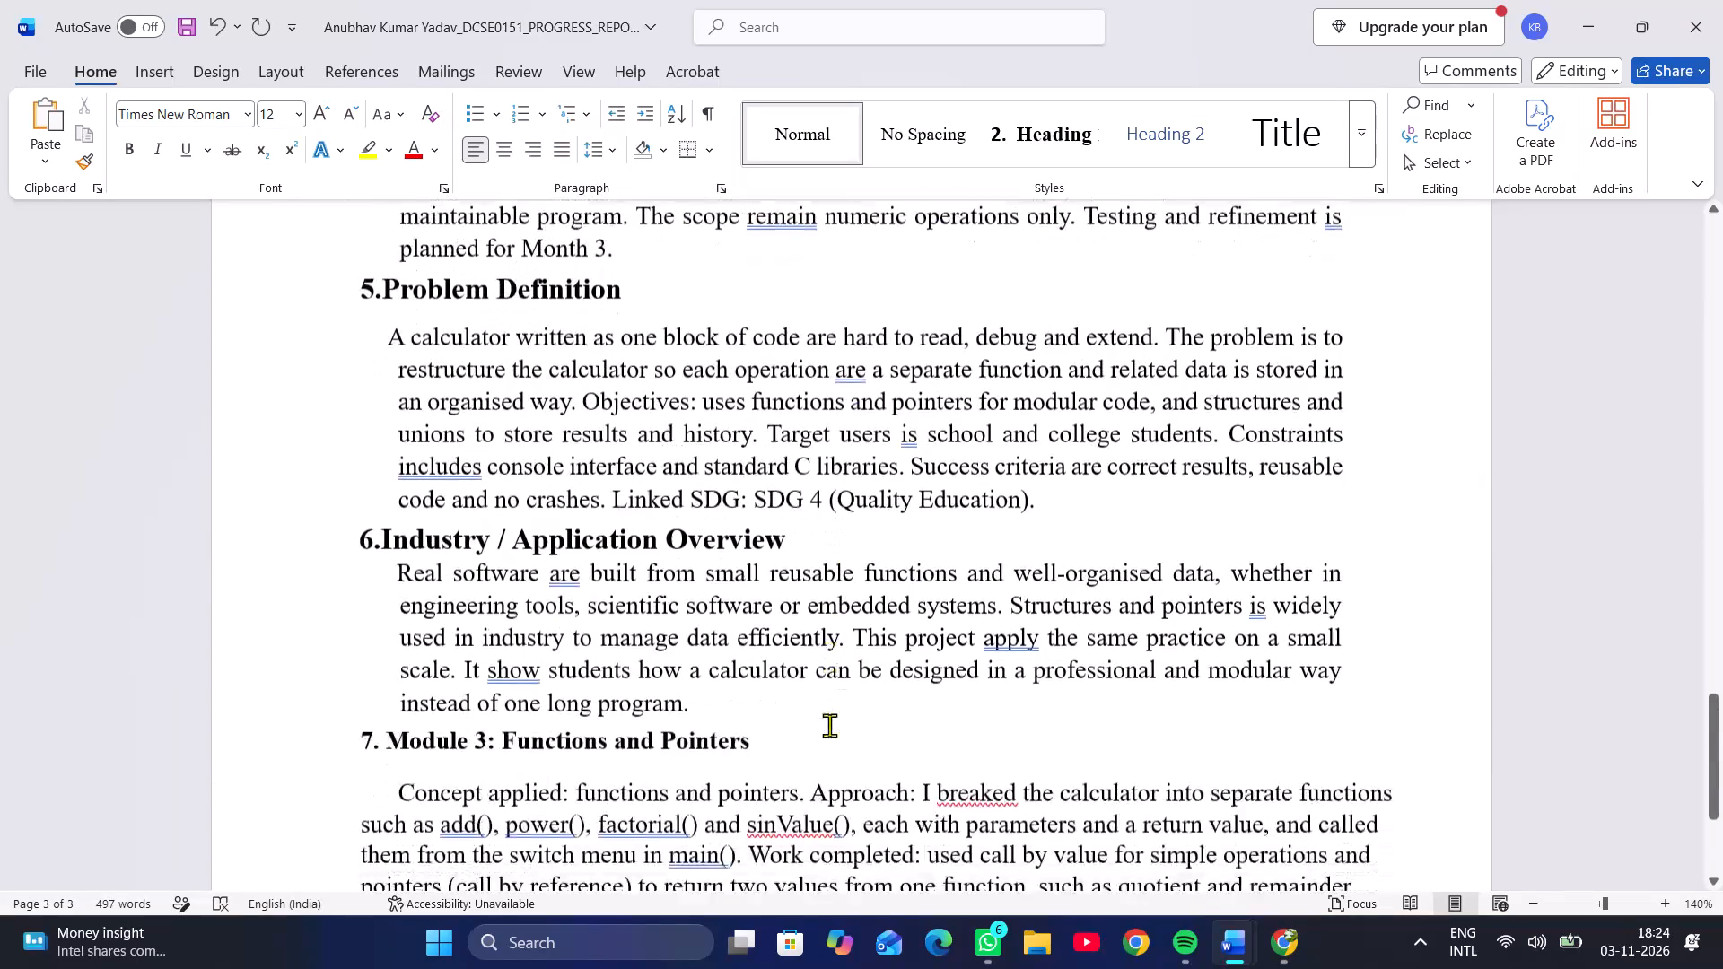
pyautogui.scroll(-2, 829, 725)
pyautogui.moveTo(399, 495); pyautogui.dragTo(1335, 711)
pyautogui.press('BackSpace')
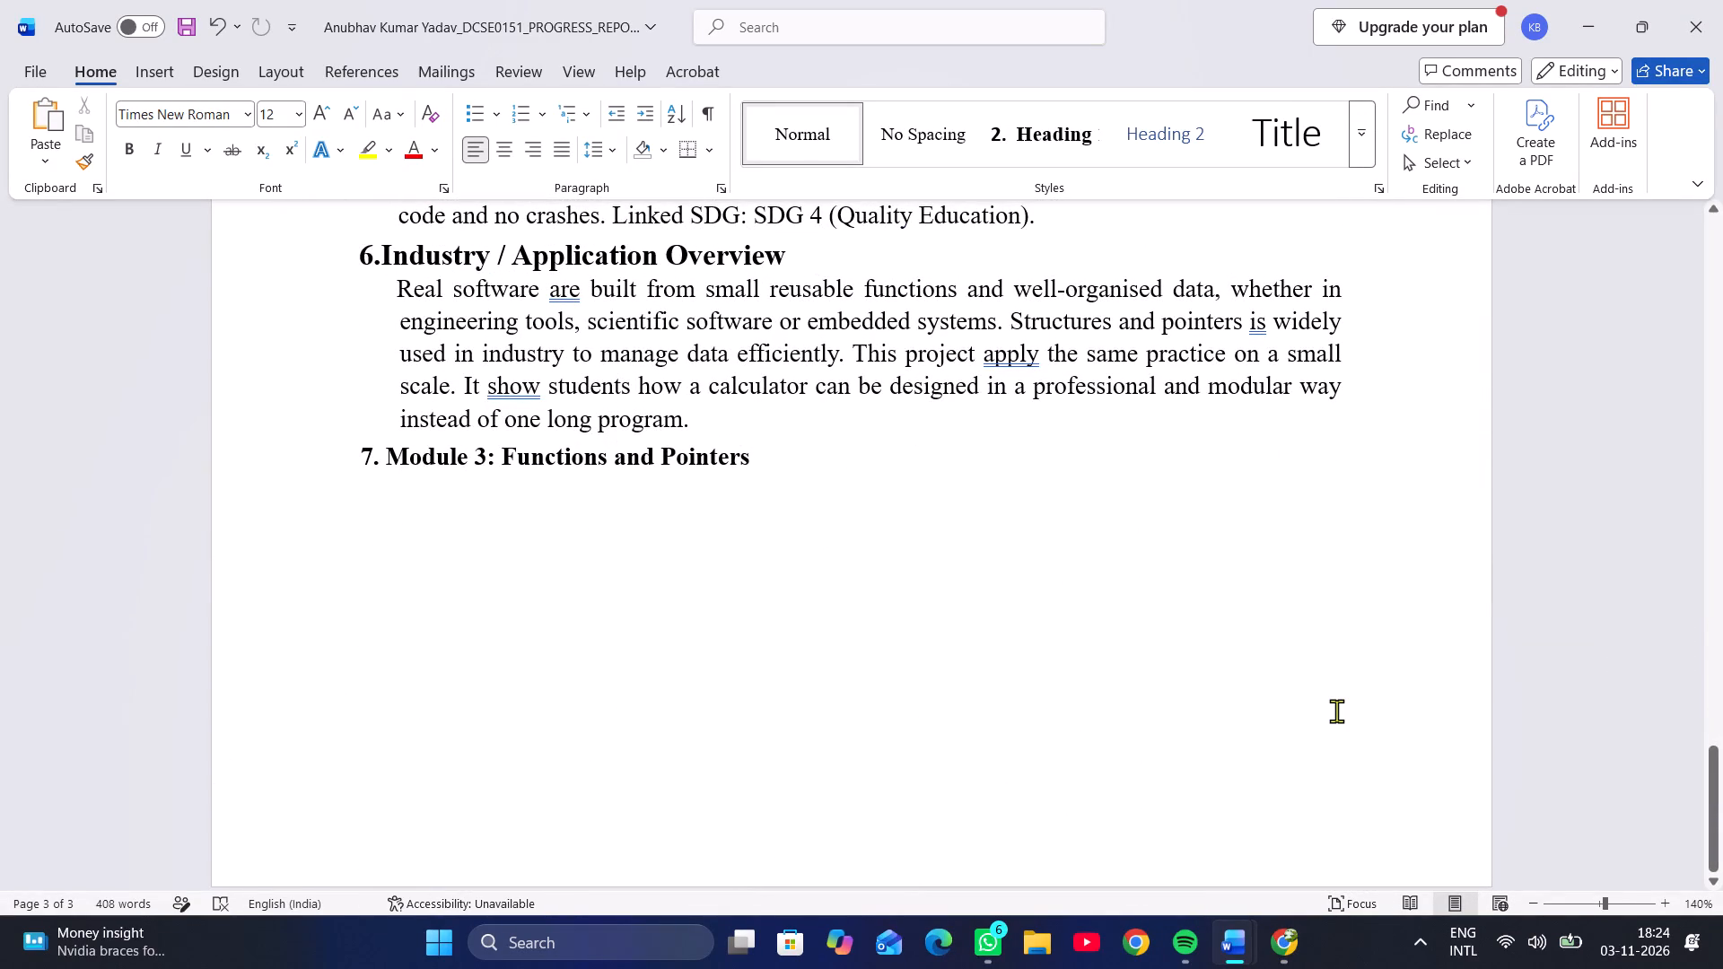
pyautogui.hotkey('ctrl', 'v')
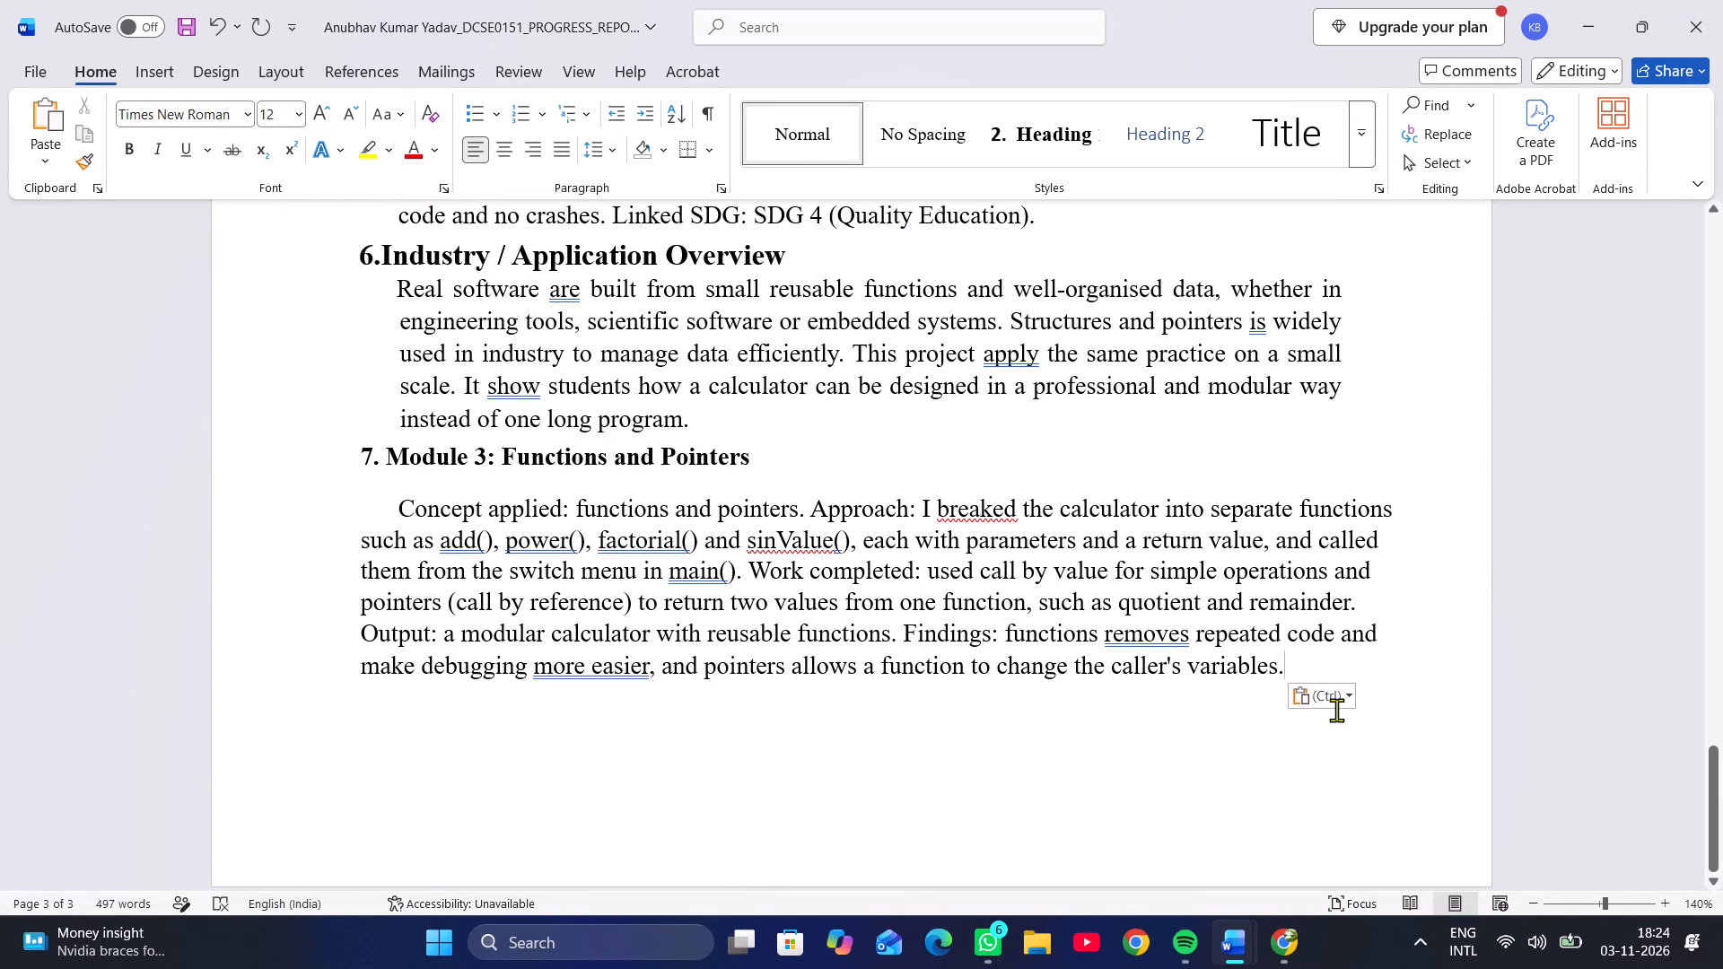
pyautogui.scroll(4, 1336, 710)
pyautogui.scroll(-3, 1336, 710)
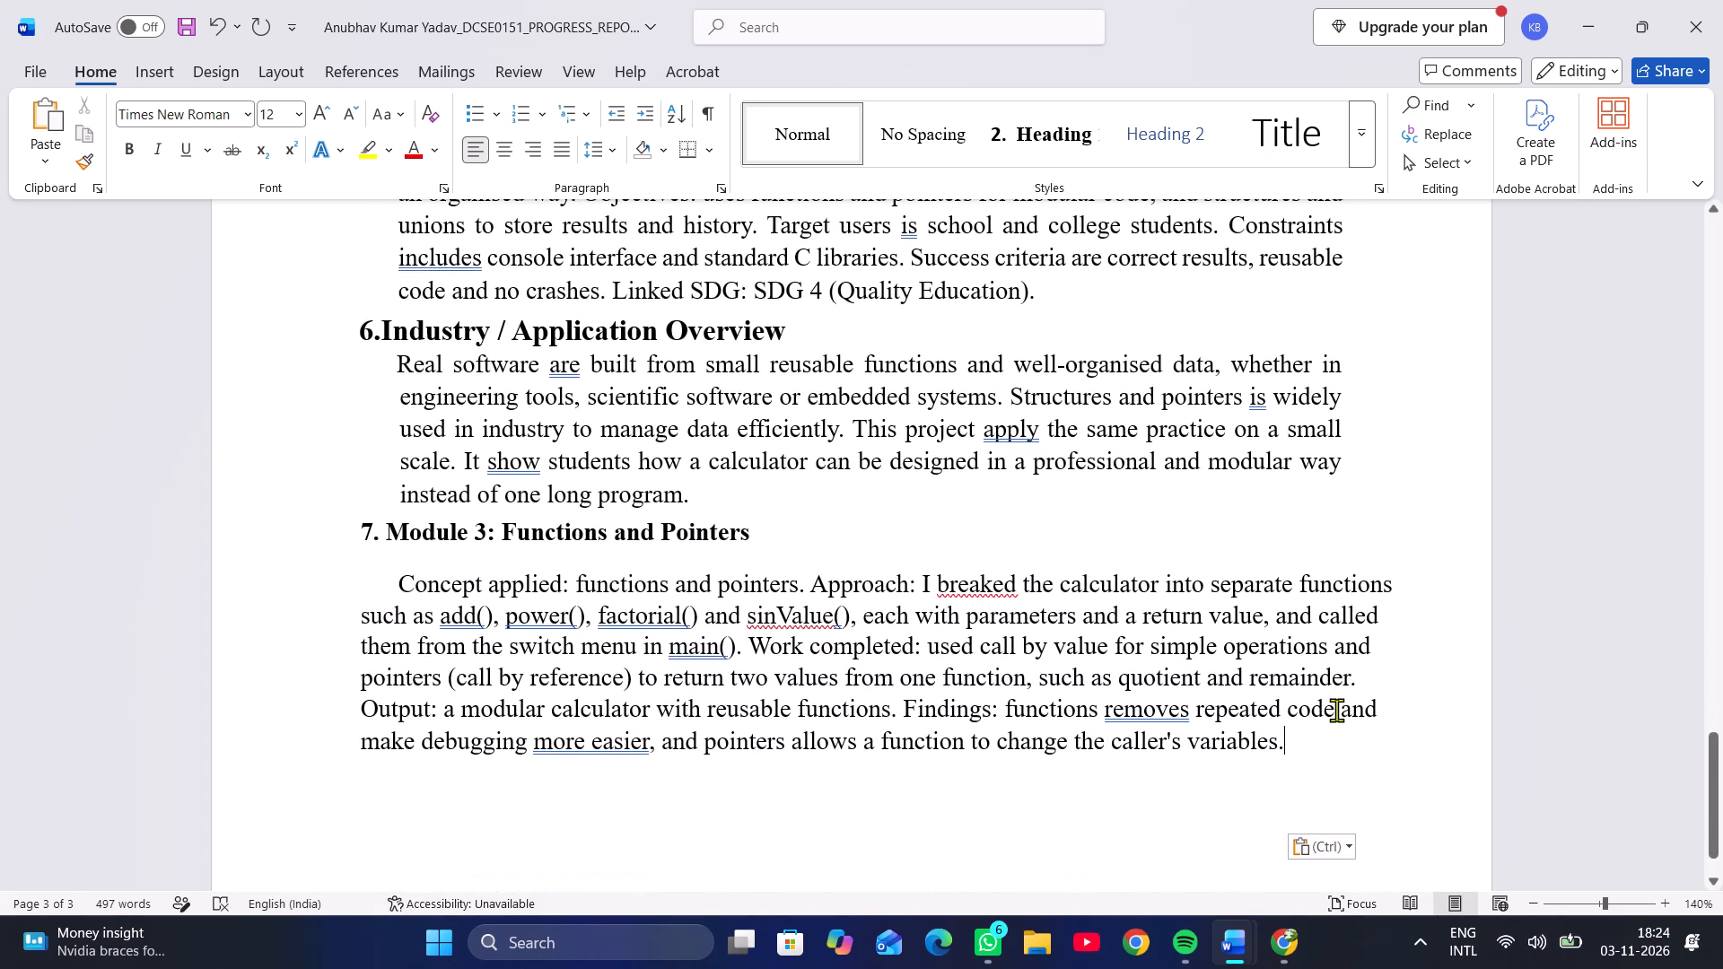
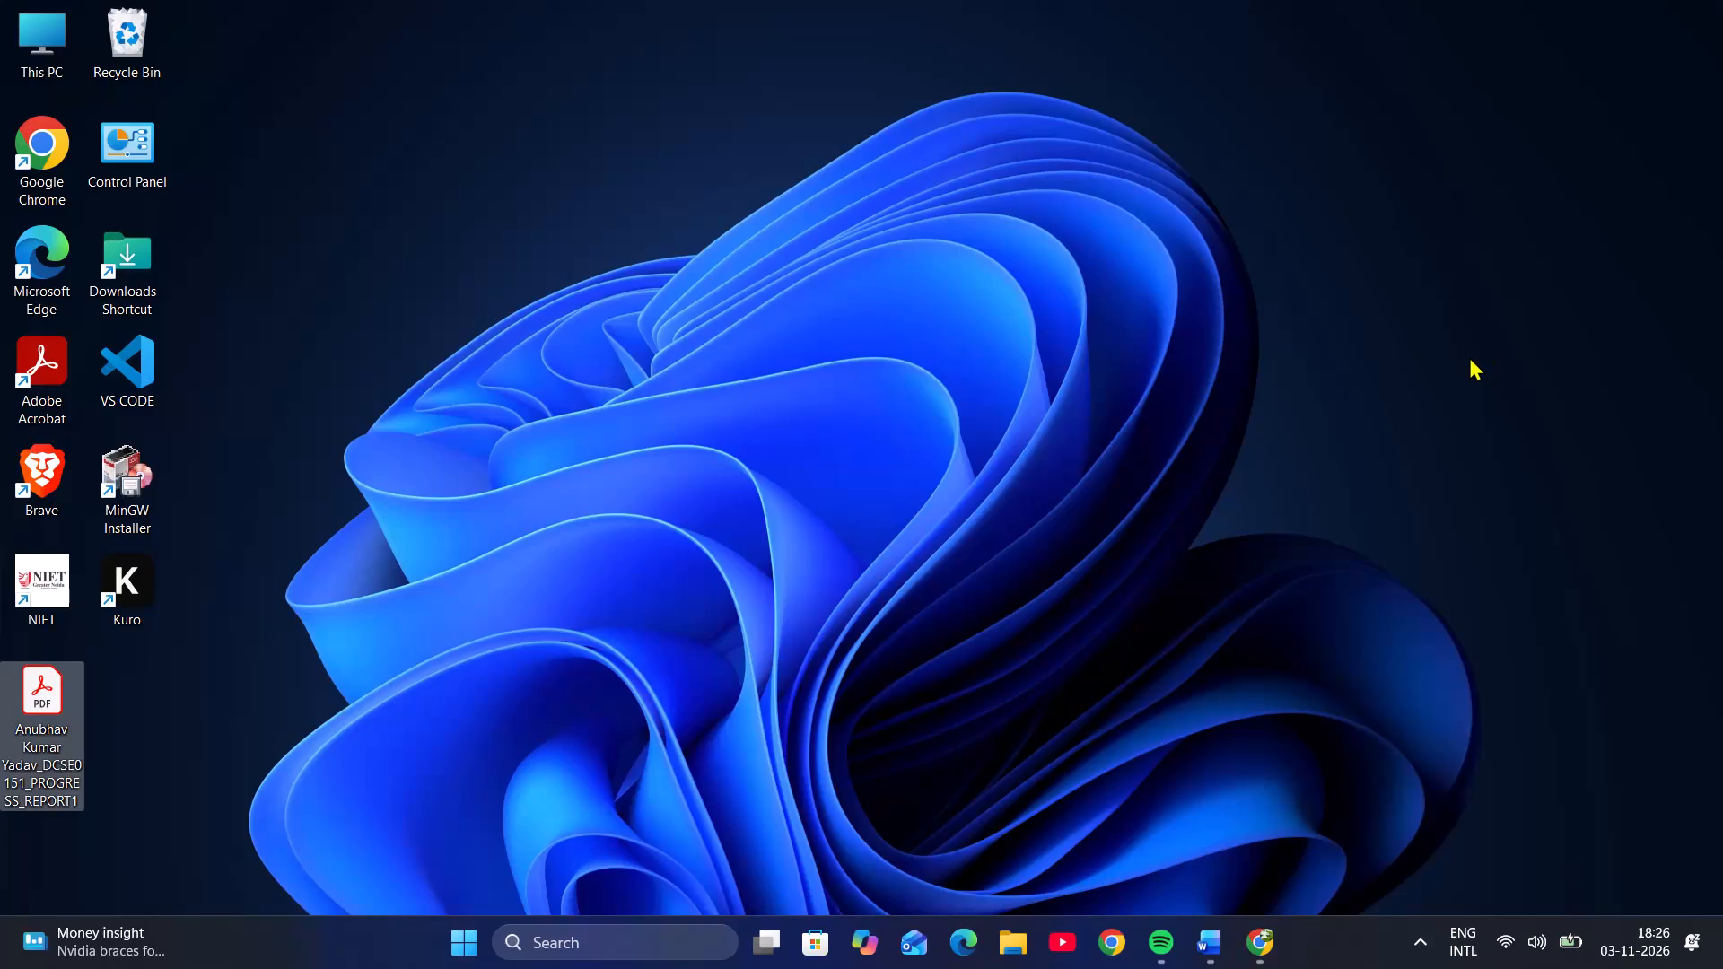
# Open the PROGRESS_REPORT1 PDF from the desktop in Word, for this one time only.
pyautogui.rightClick(74, 724)
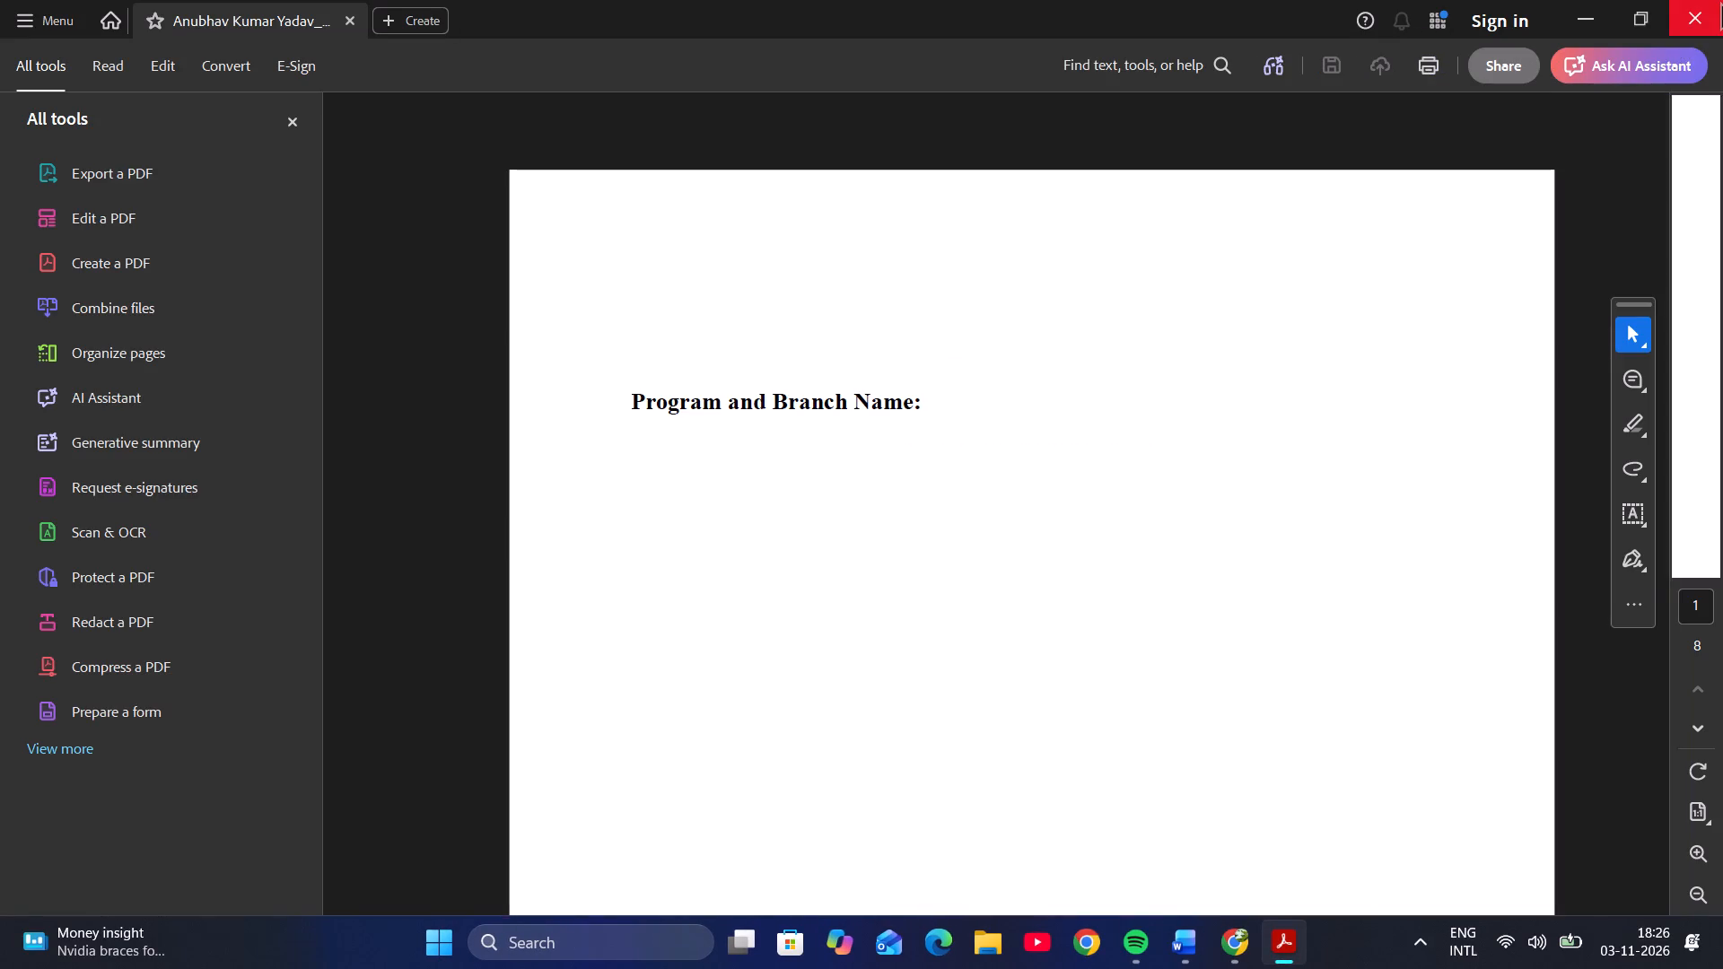
pyautogui.click(1722, 6)
pyautogui.rightClick(31, 677)
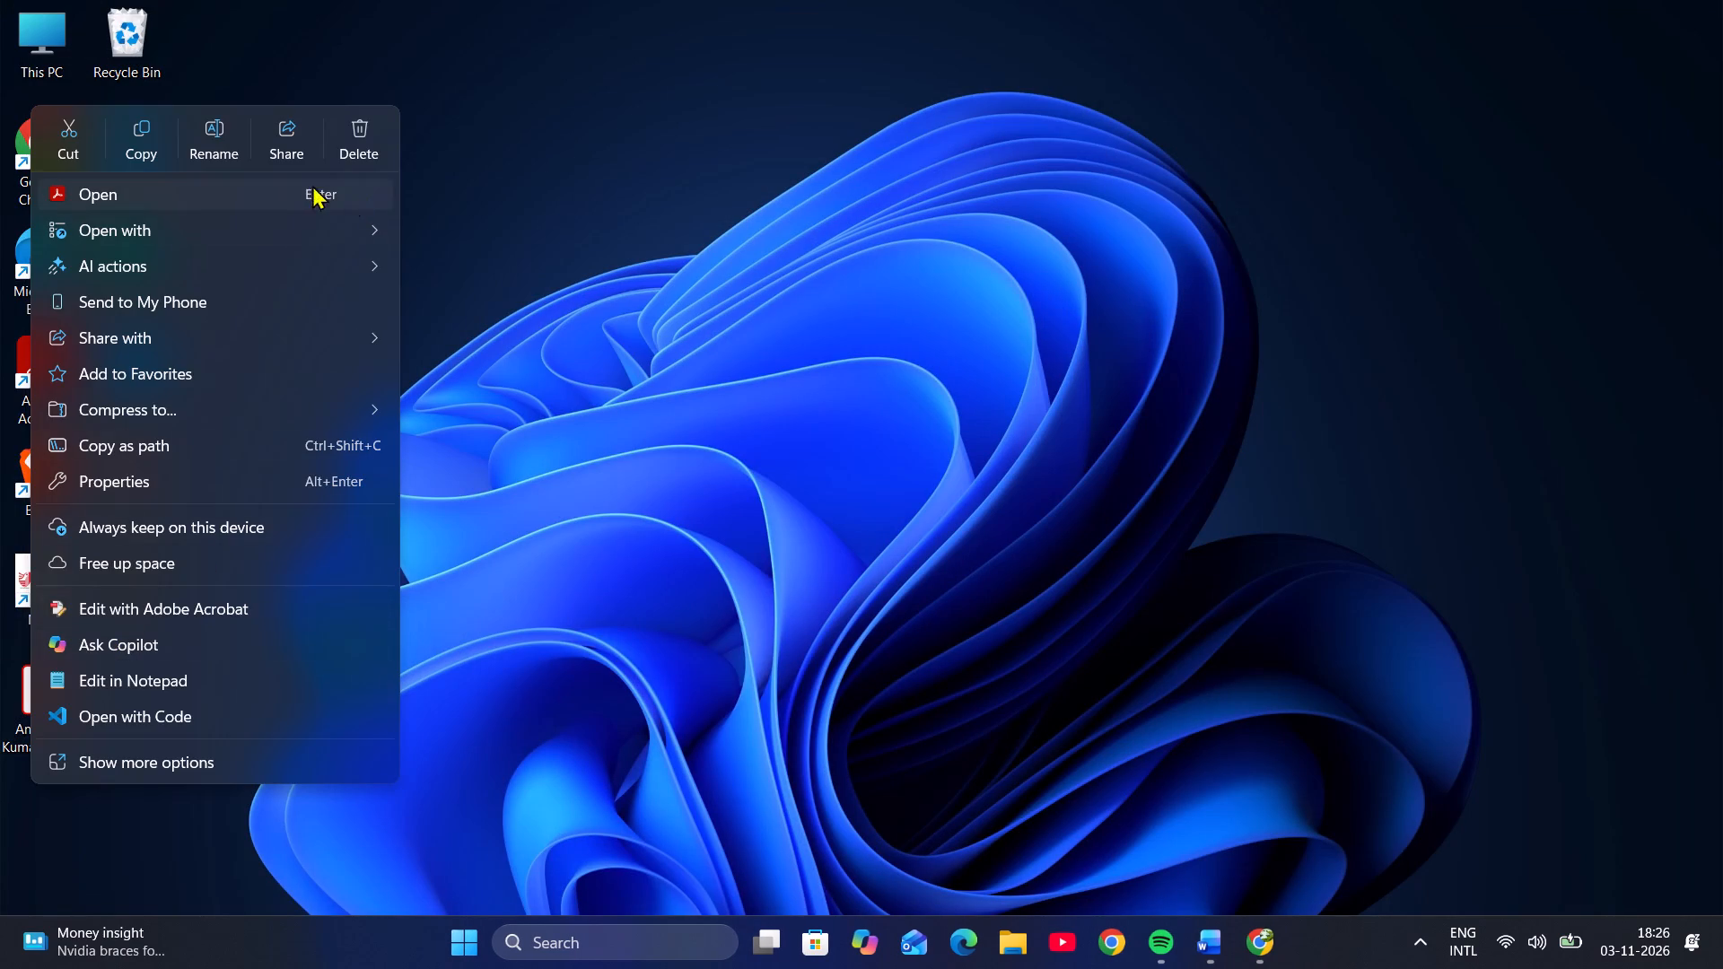
pyautogui.click(288, 231)
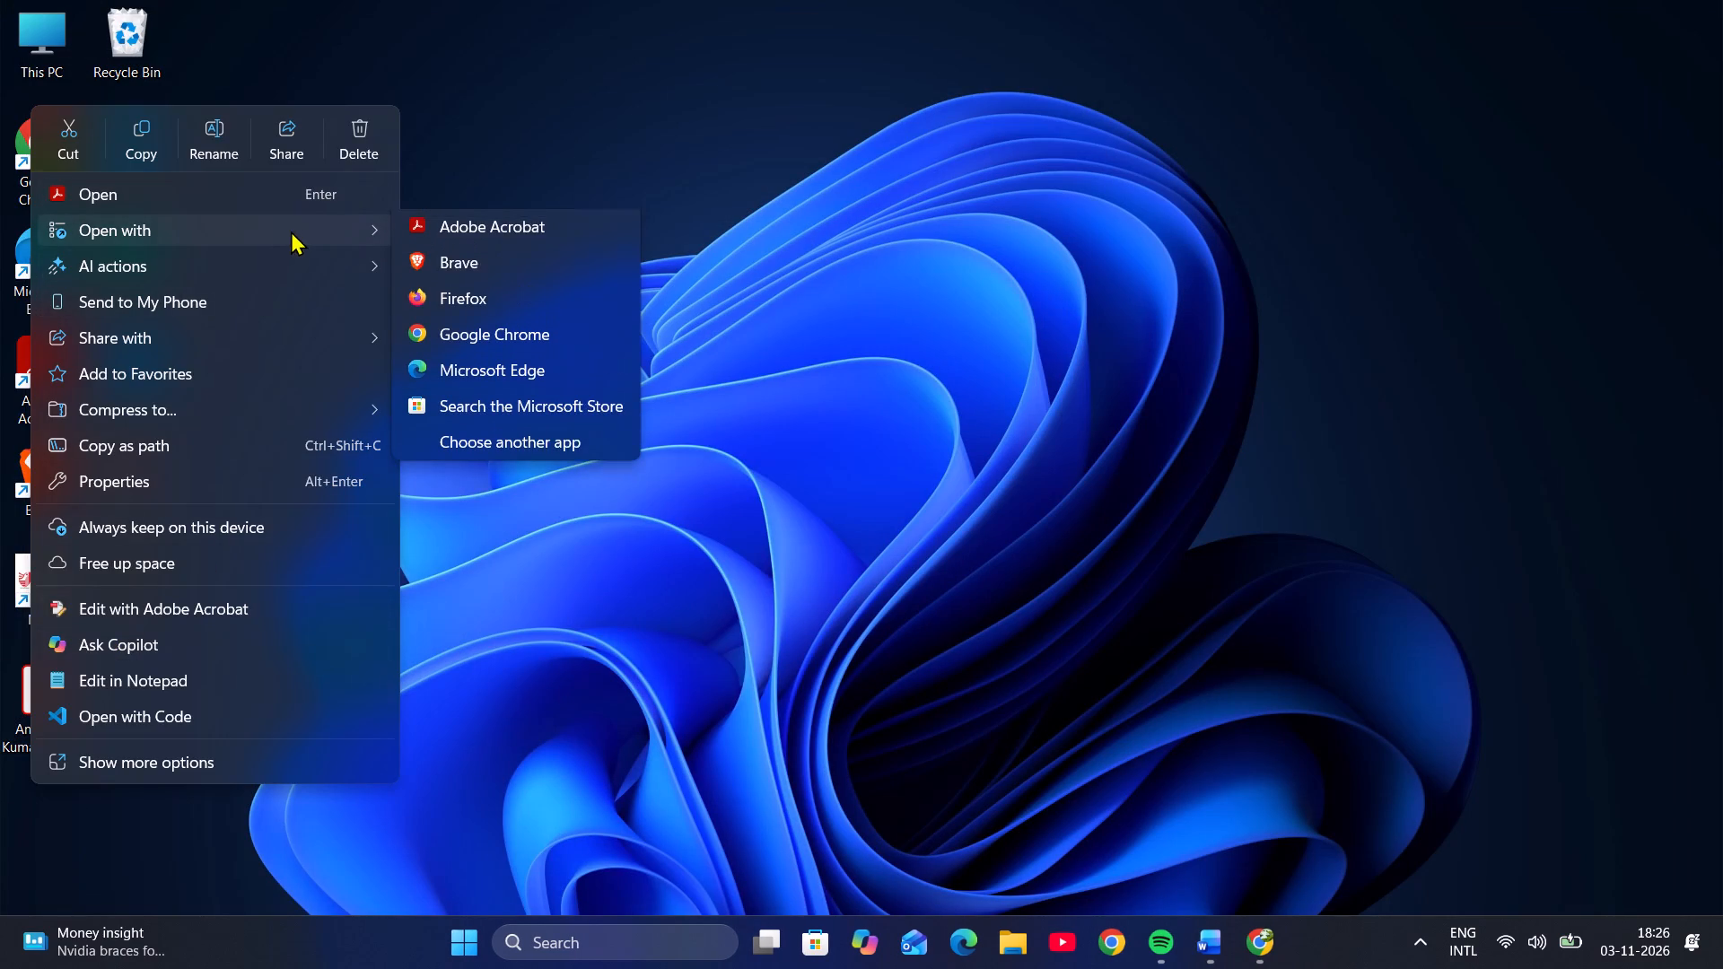
pyautogui.click(465, 433)
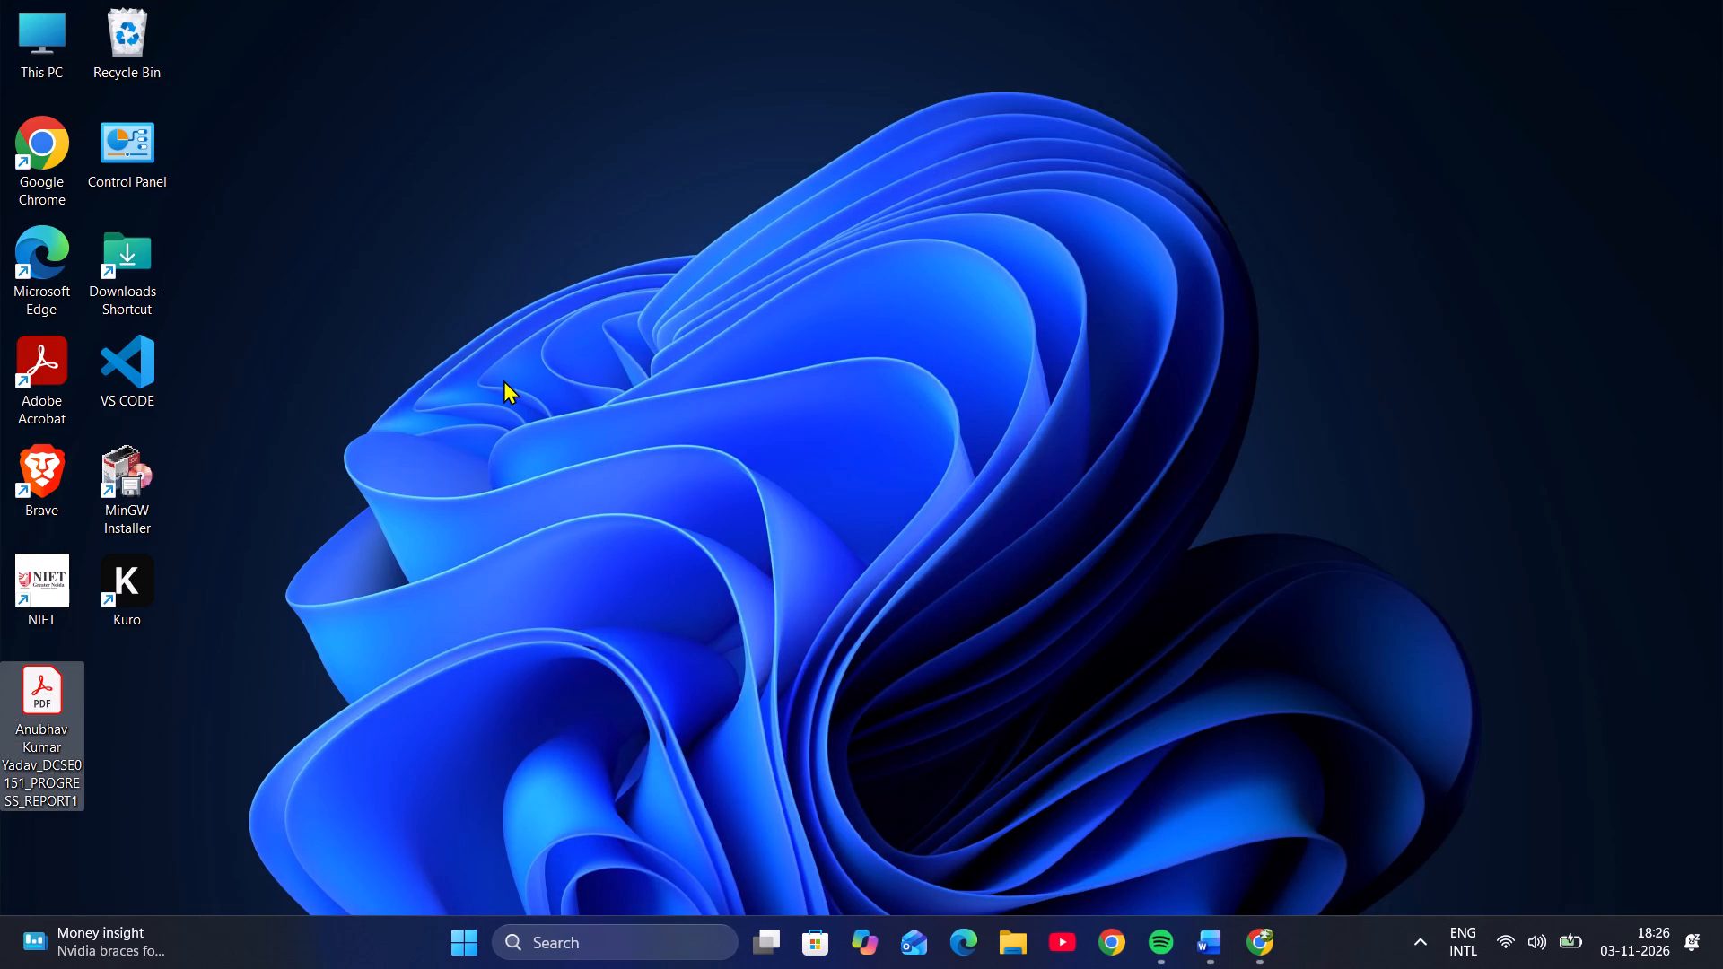
pyautogui.scroll(-5, 642, 428)
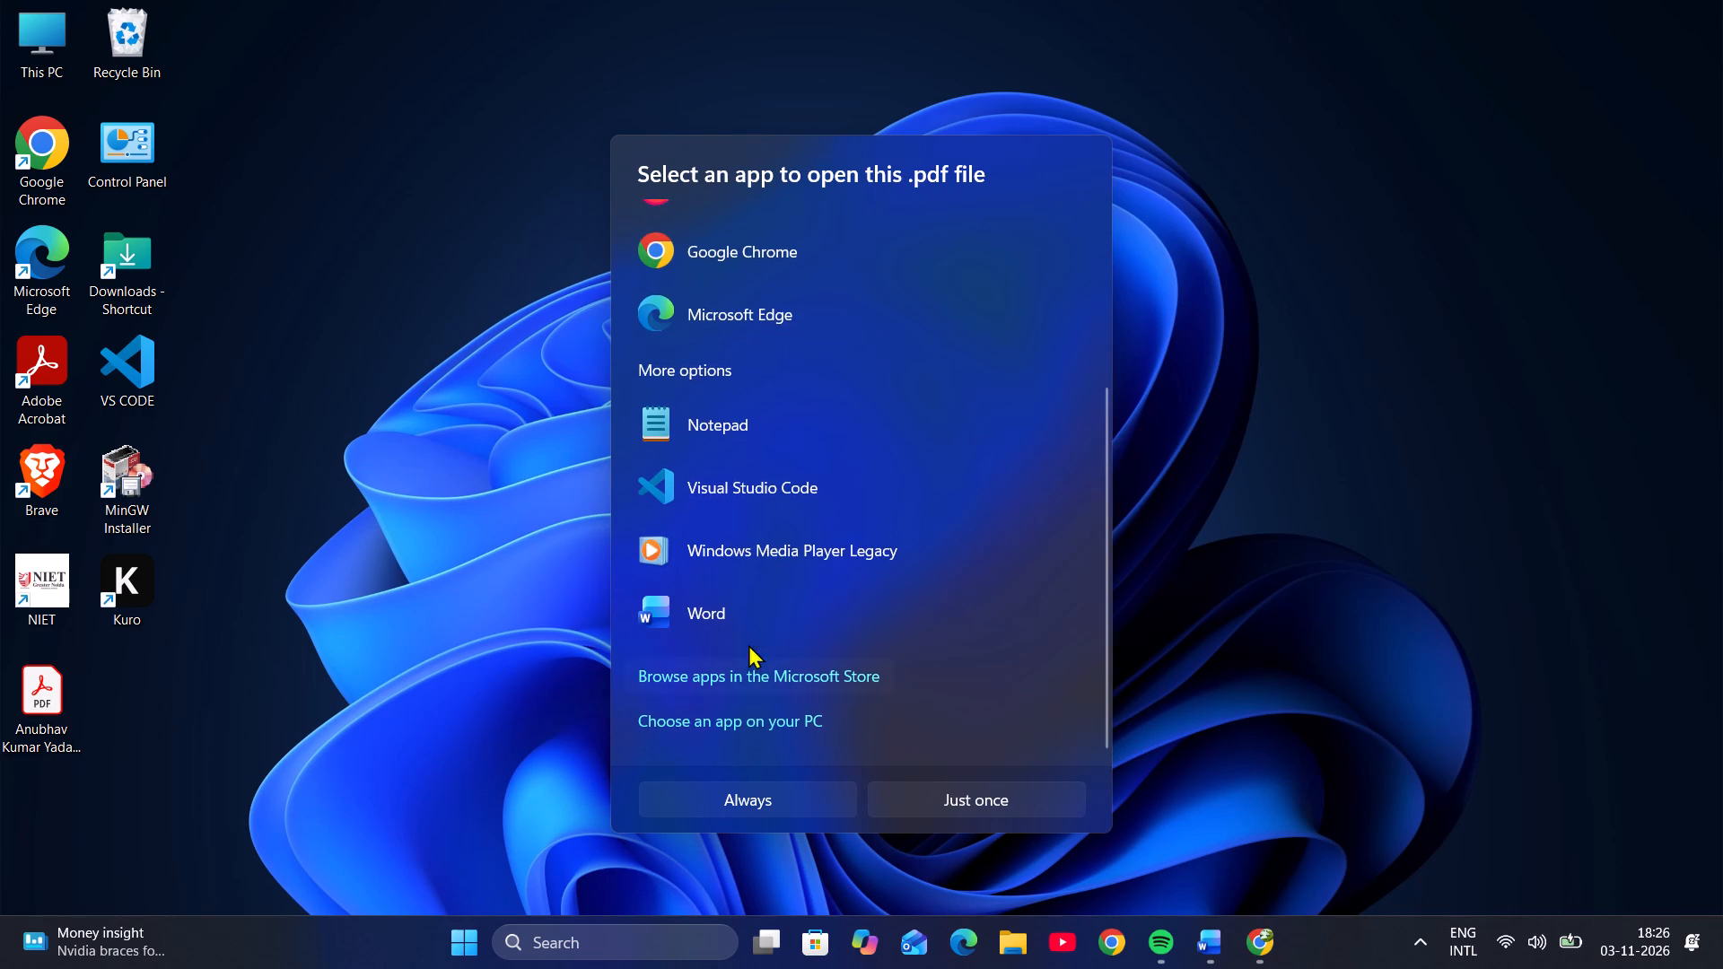
pyautogui.click(757, 611)
pyautogui.click(911, 792)
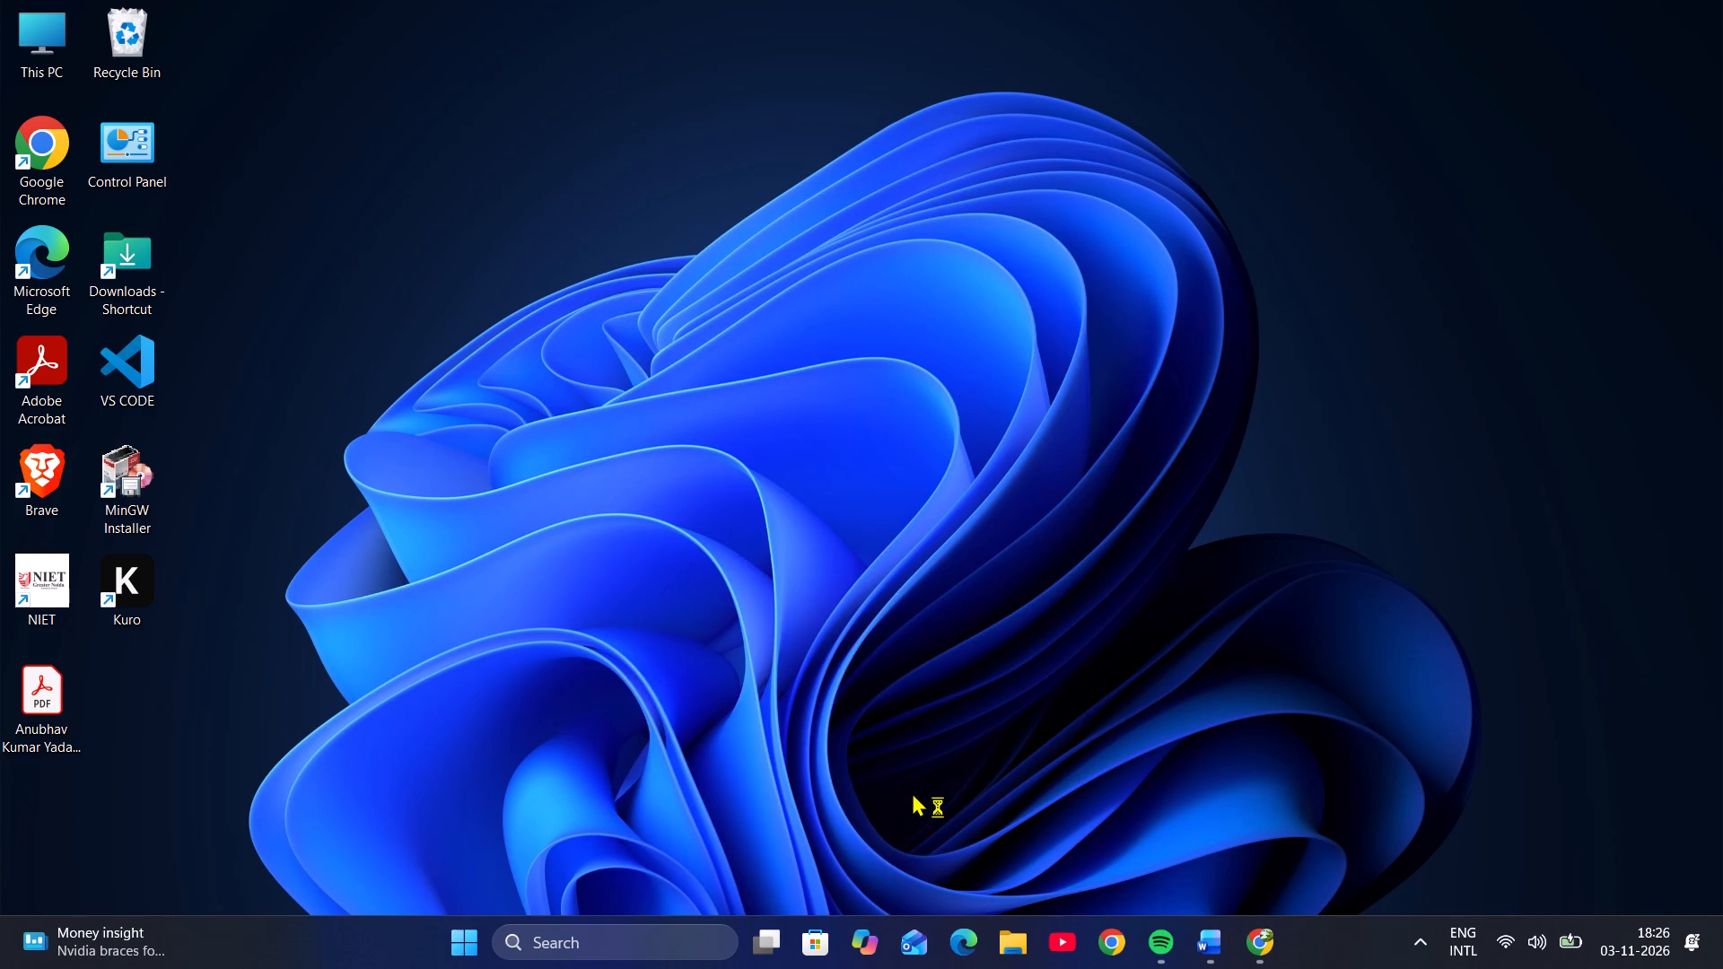
# Look through the reference report and the opened Month 1 report's details table, student declaration and student details.
pyautogui.scroll(3, 931, 730)
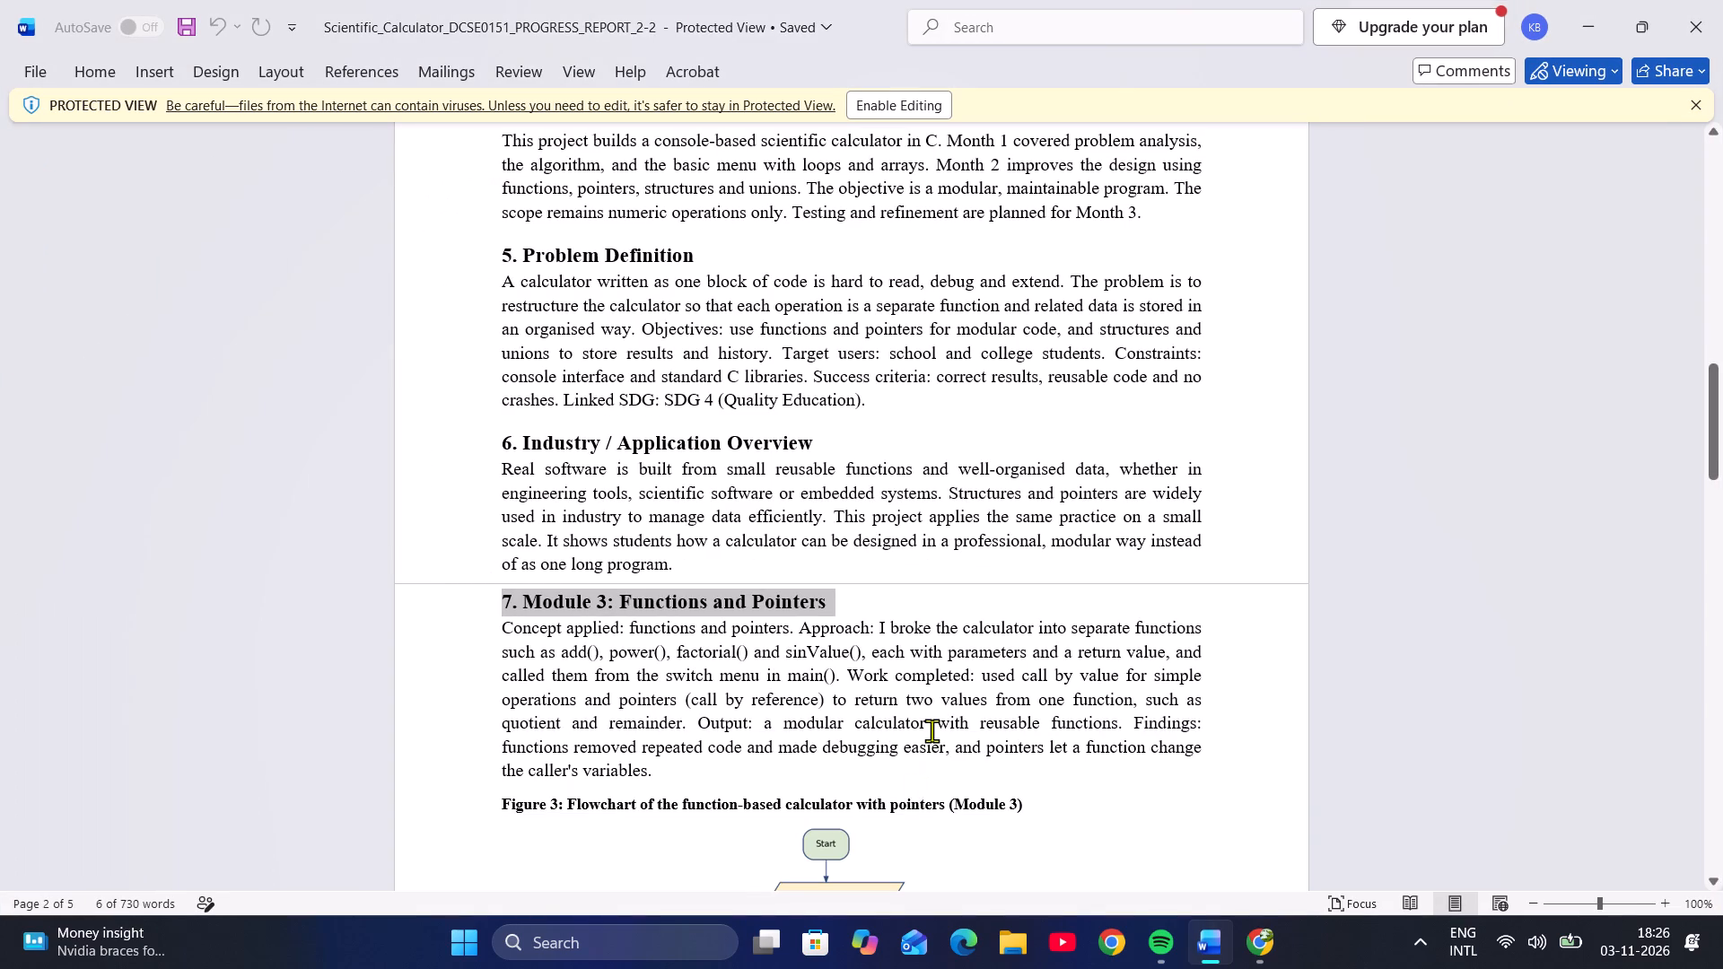
pyautogui.scroll(4, 931, 730)
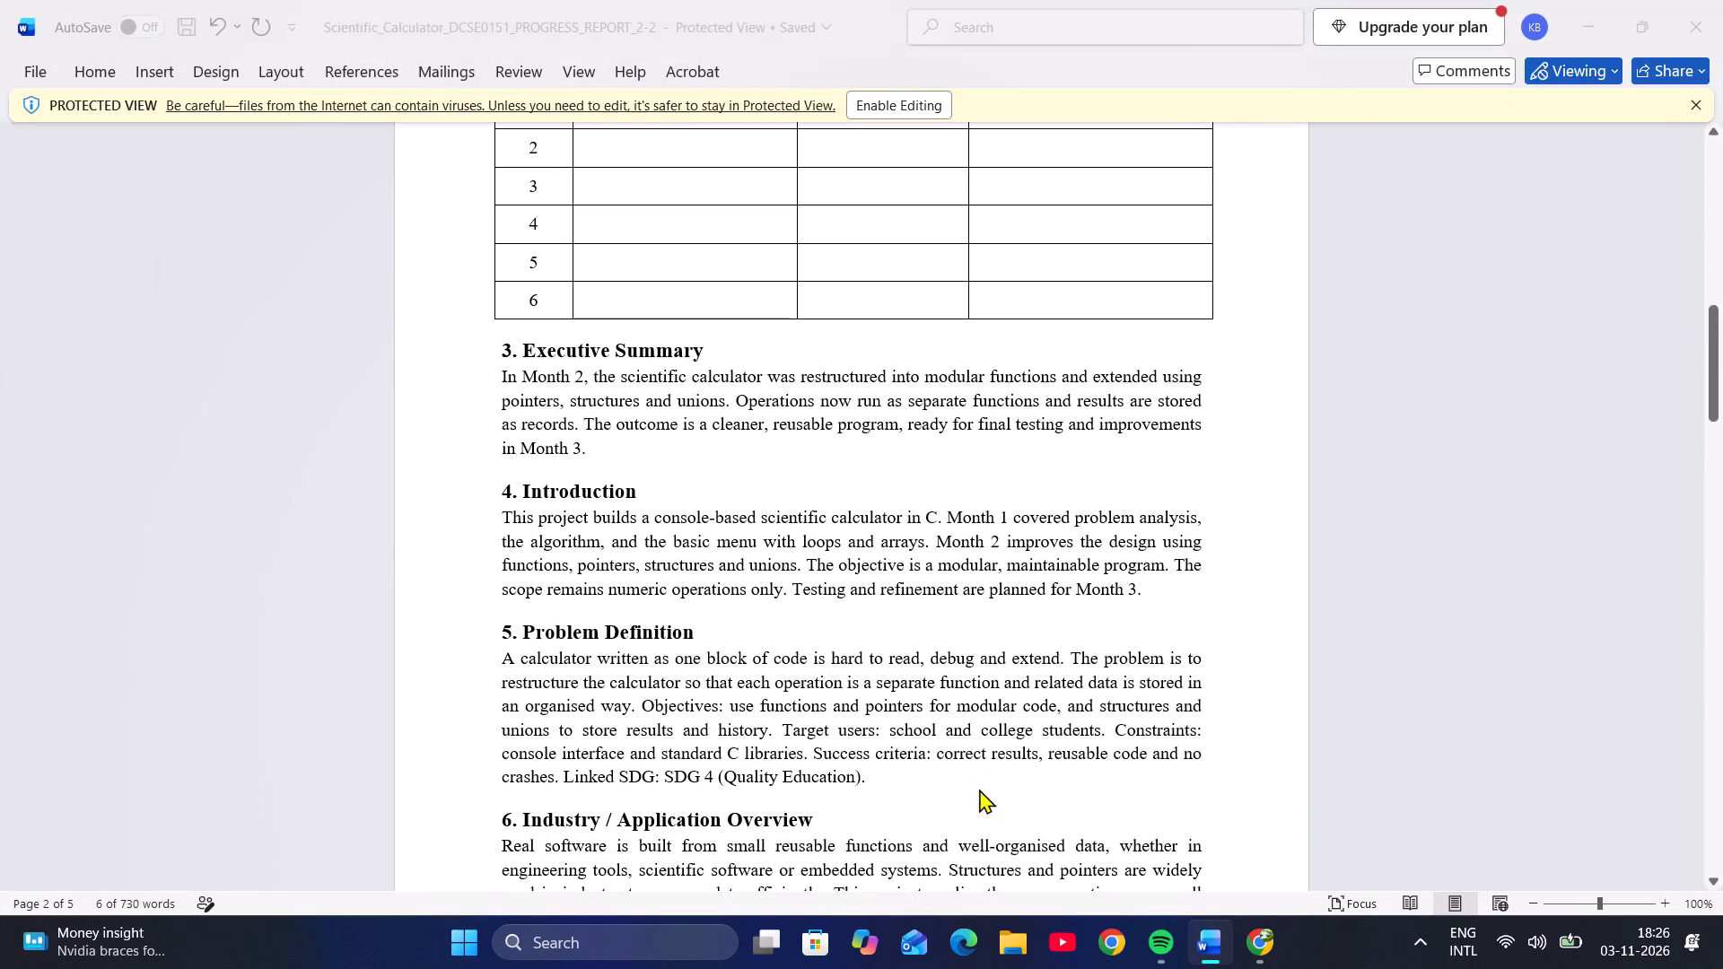
pyautogui.scroll(2, 978, 789)
pyautogui.scroll(-5, 978, 789)
pyautogui.scroll(2, 977, 789)
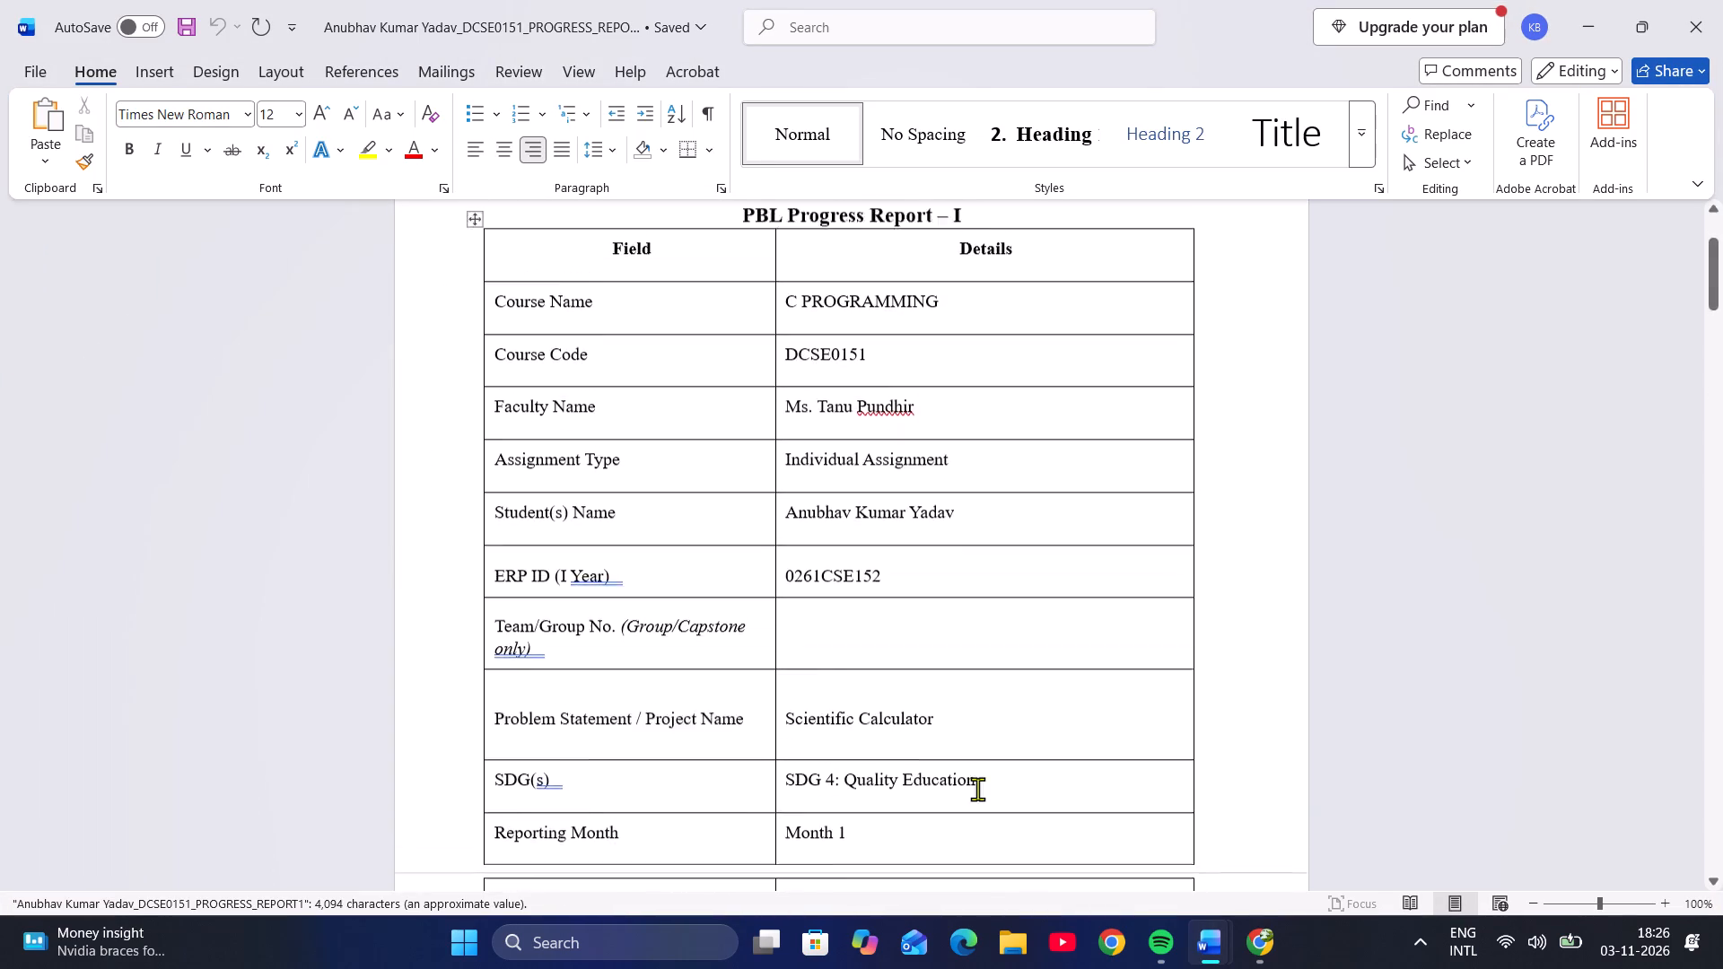
pyautogui.scroll(2, 977, 789)
pyautogui.scroll(-20, 977, 789)
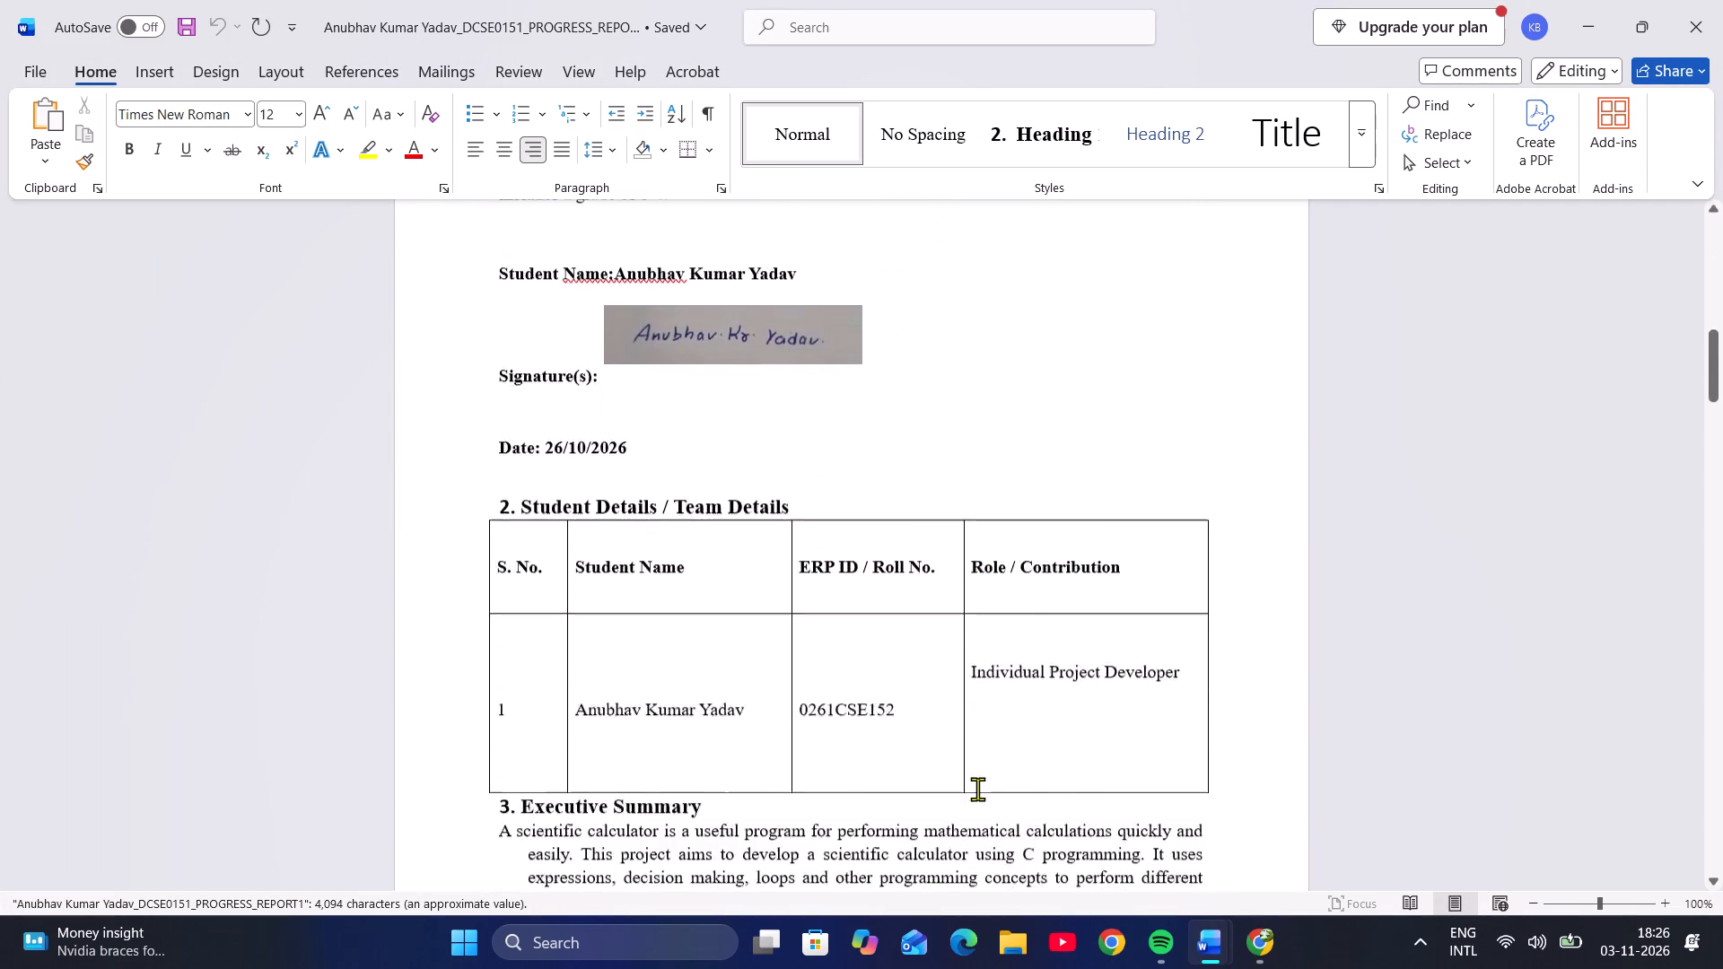
pyautogui.scroll(-2, 977, 789)
pyautogui.scroll(17, 977, 789)
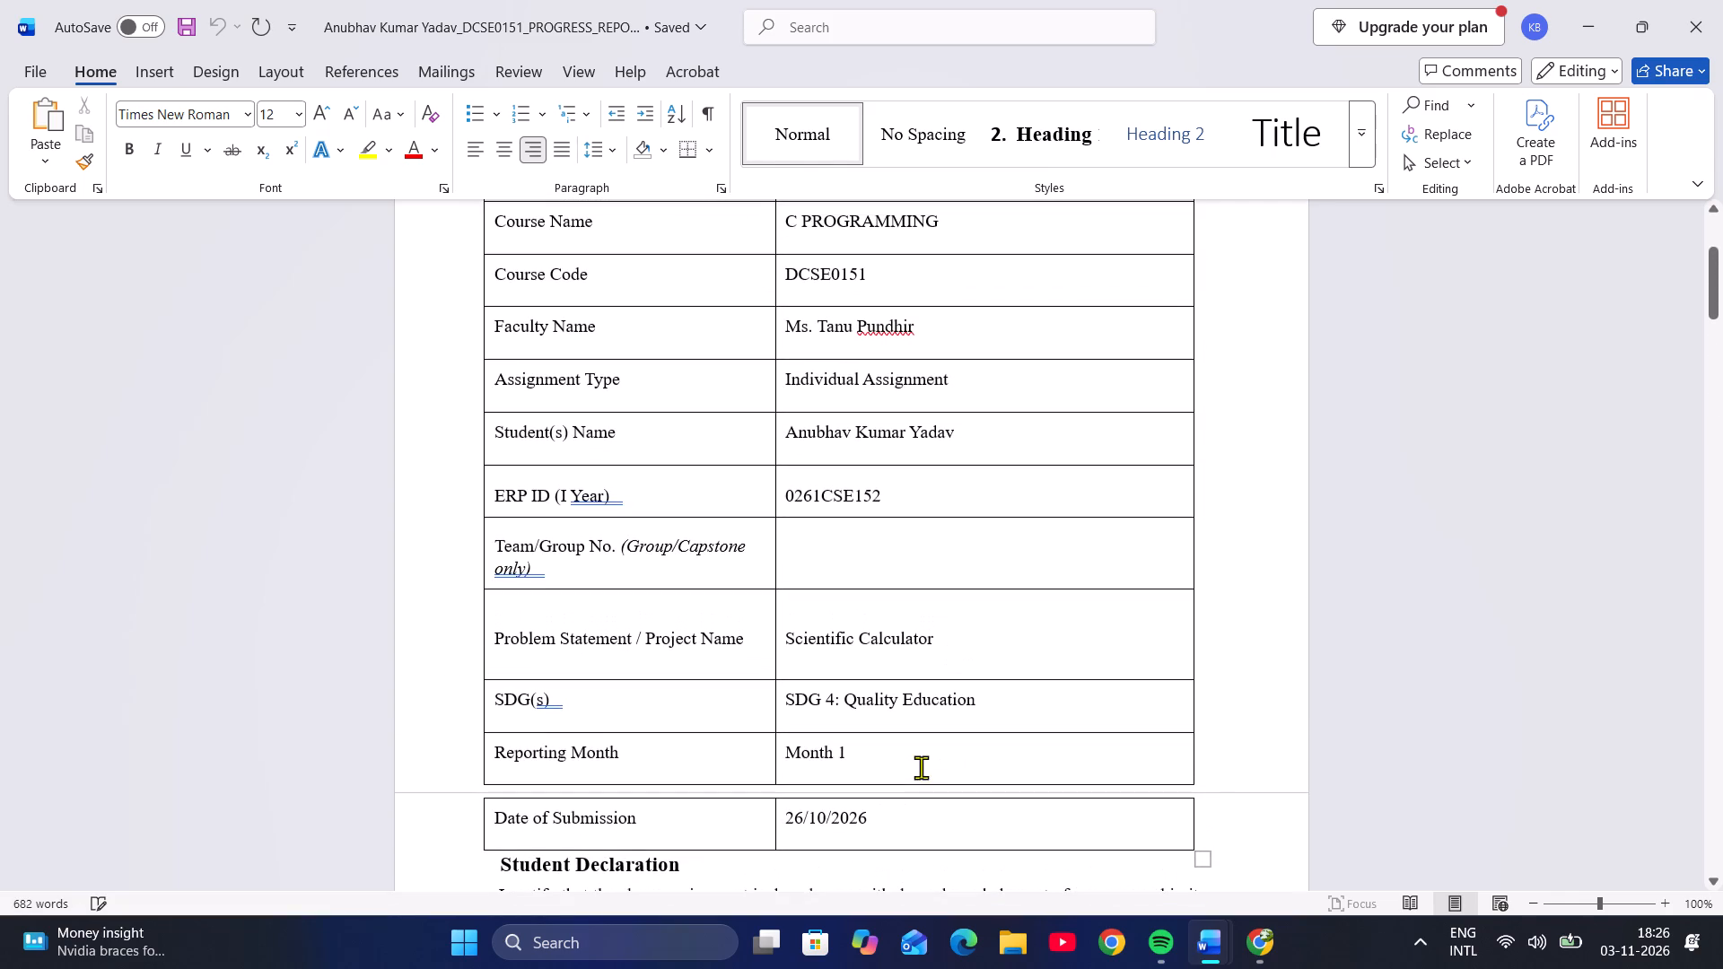
pyautogui.scroll(1, 957, 708)
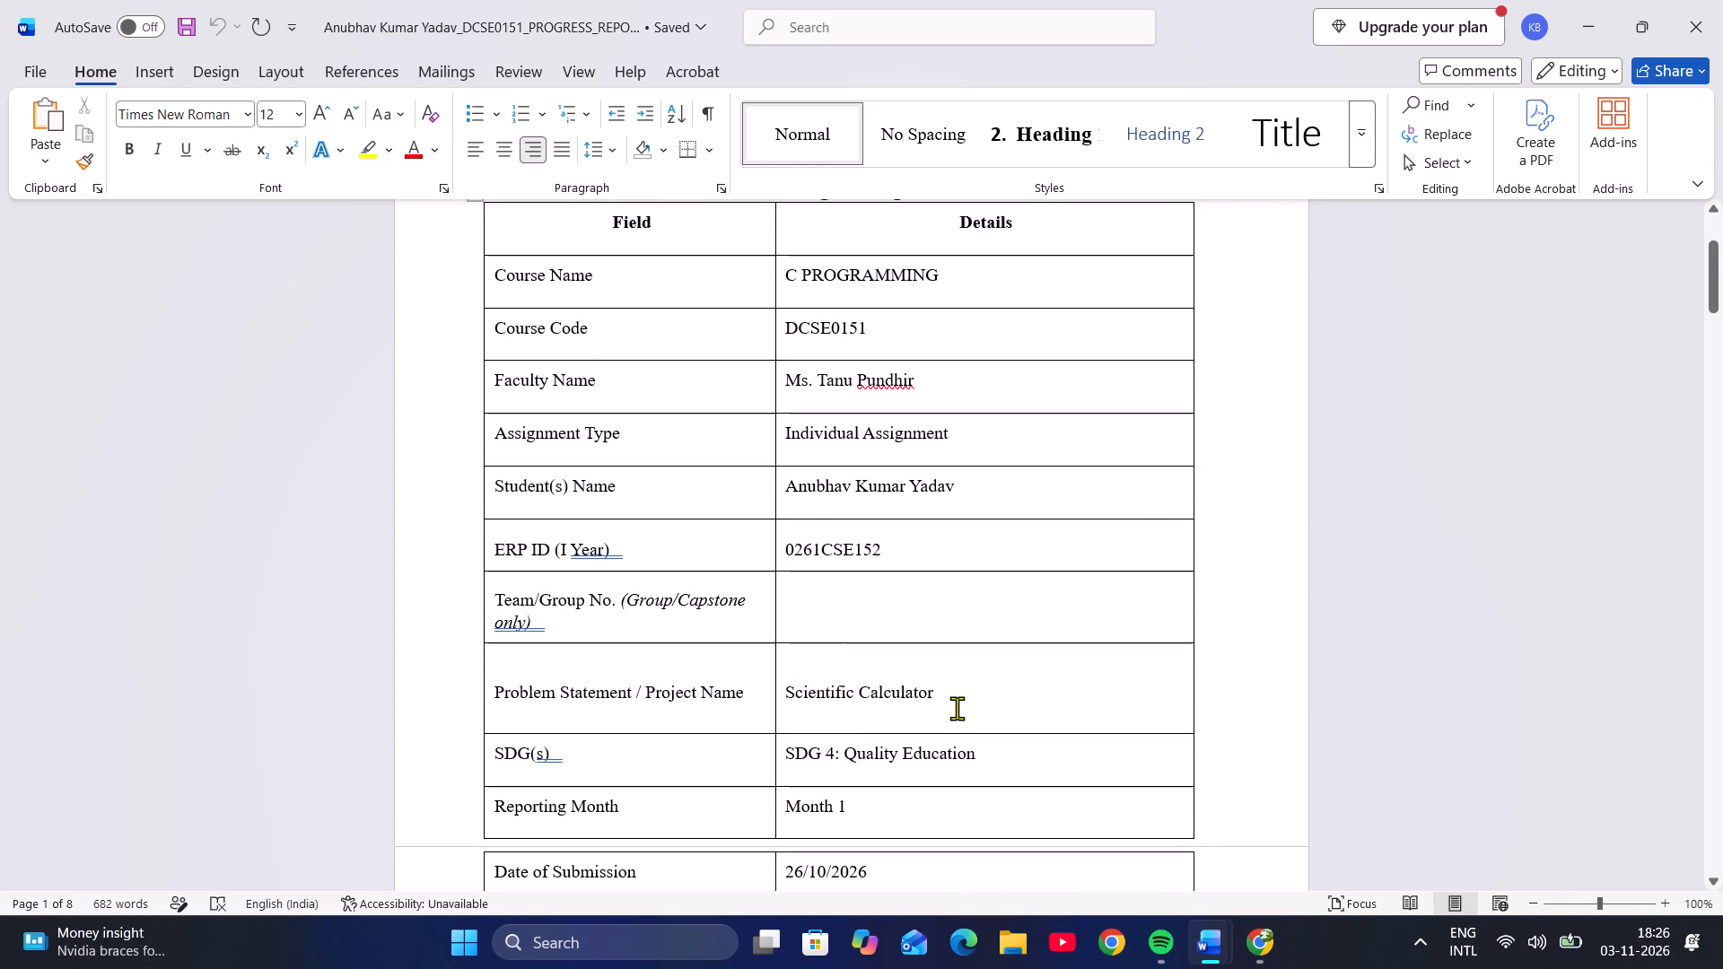
# Change the numeral in the report title so it reads "PBL Progress Report – II".
pyautogui.click(856, 808)
pyautogui.scroll(5, 874, 803)
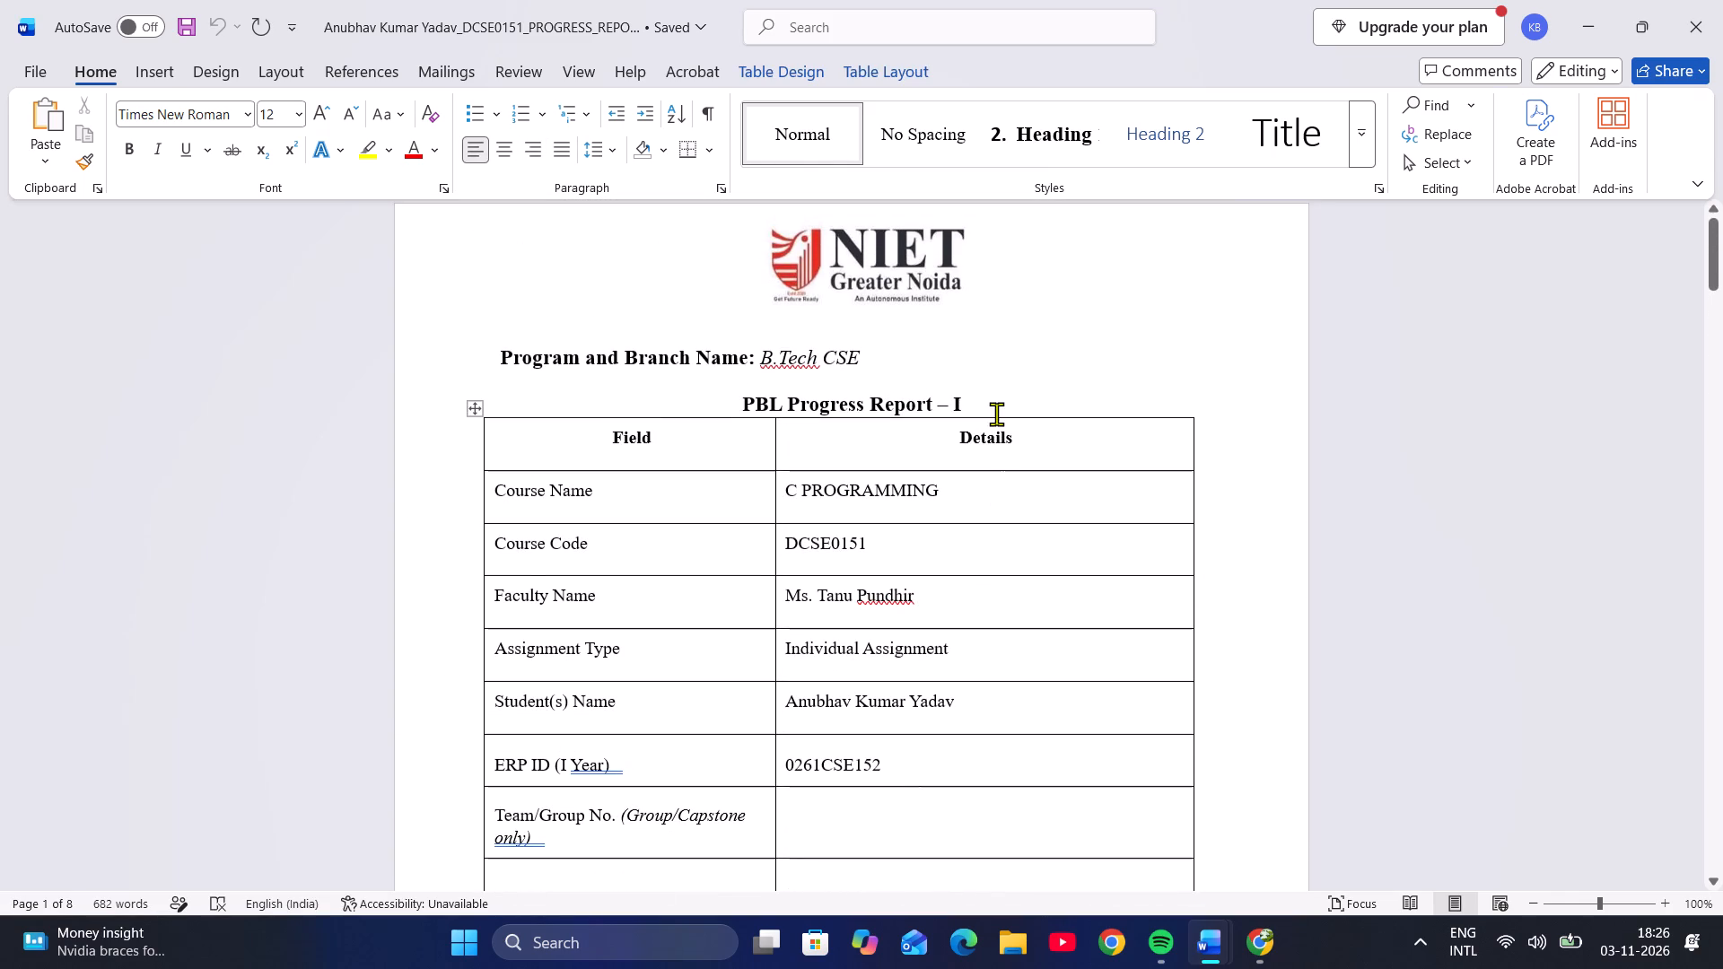
pyautogui.click(996, 408)
pyautogui.press('BackSpace')
pyautogui.press('BackSpace')
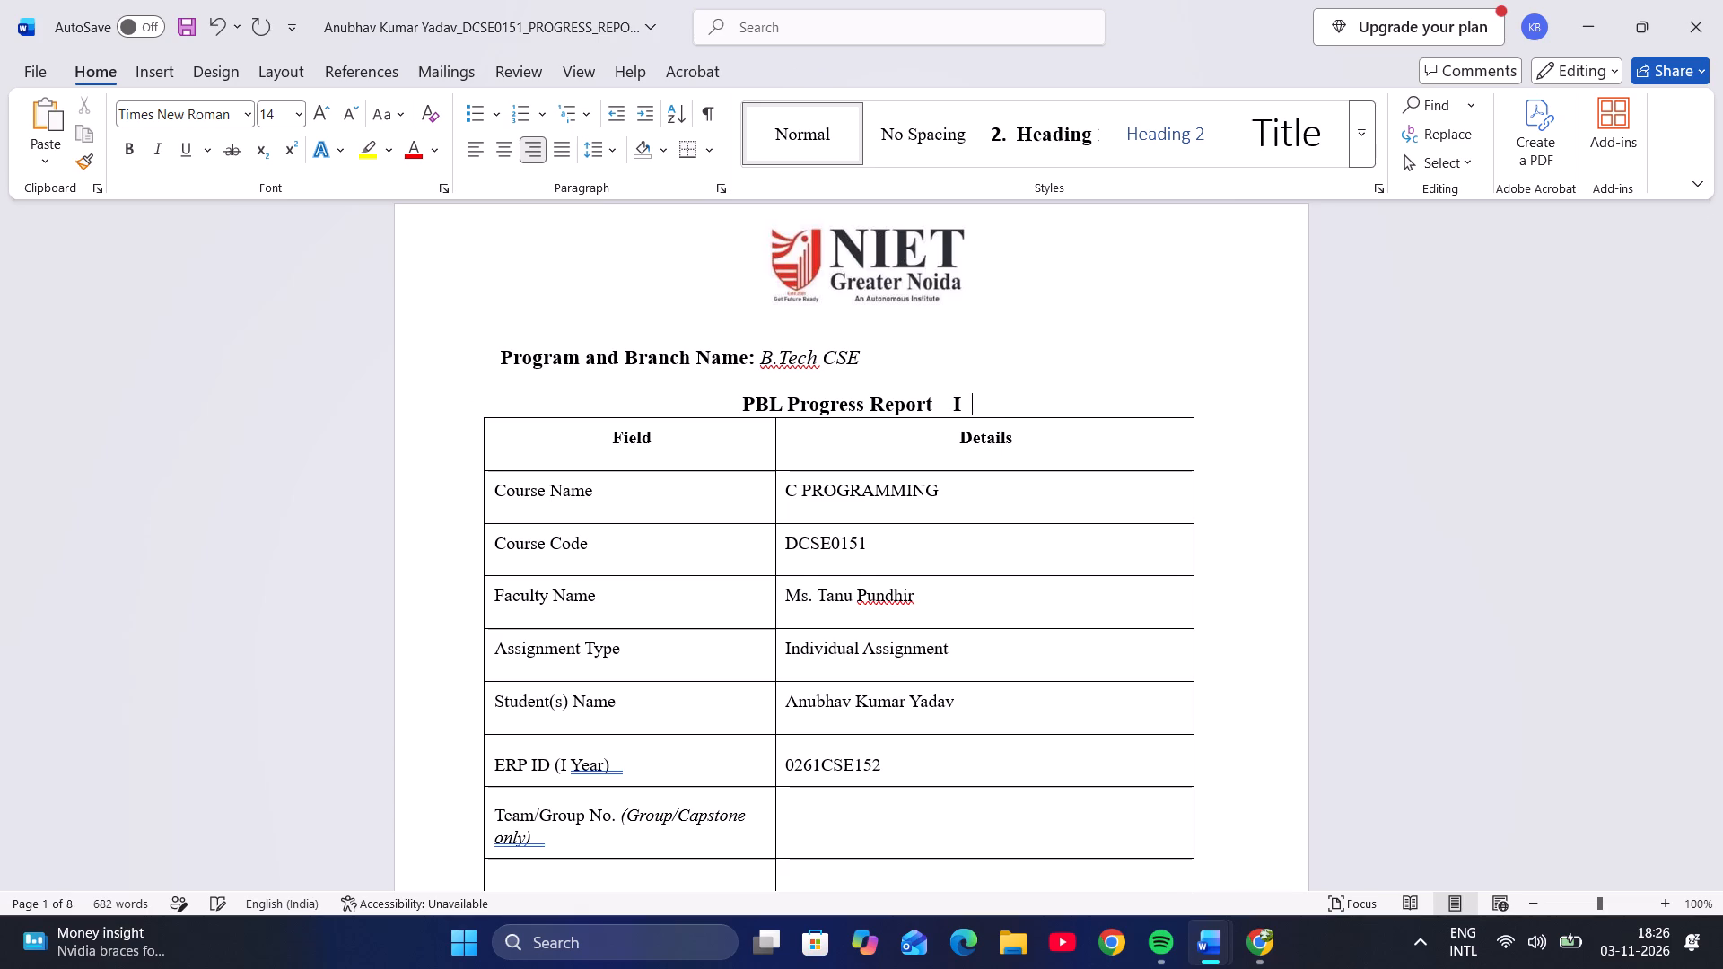
pyautogui.press('BackSpace')
pyautogui.press('BackSpace')
pyautogui.press('BackSpace')
pyautogui.write('II')
# Delete the number after "Month" in the Reporting Month row of the details table.
pyautogui.press('Down')
pyautogui.press('Down')
pyautogui.press('Down')
pyautogui.press('Down')
pyautogui.press('Down')
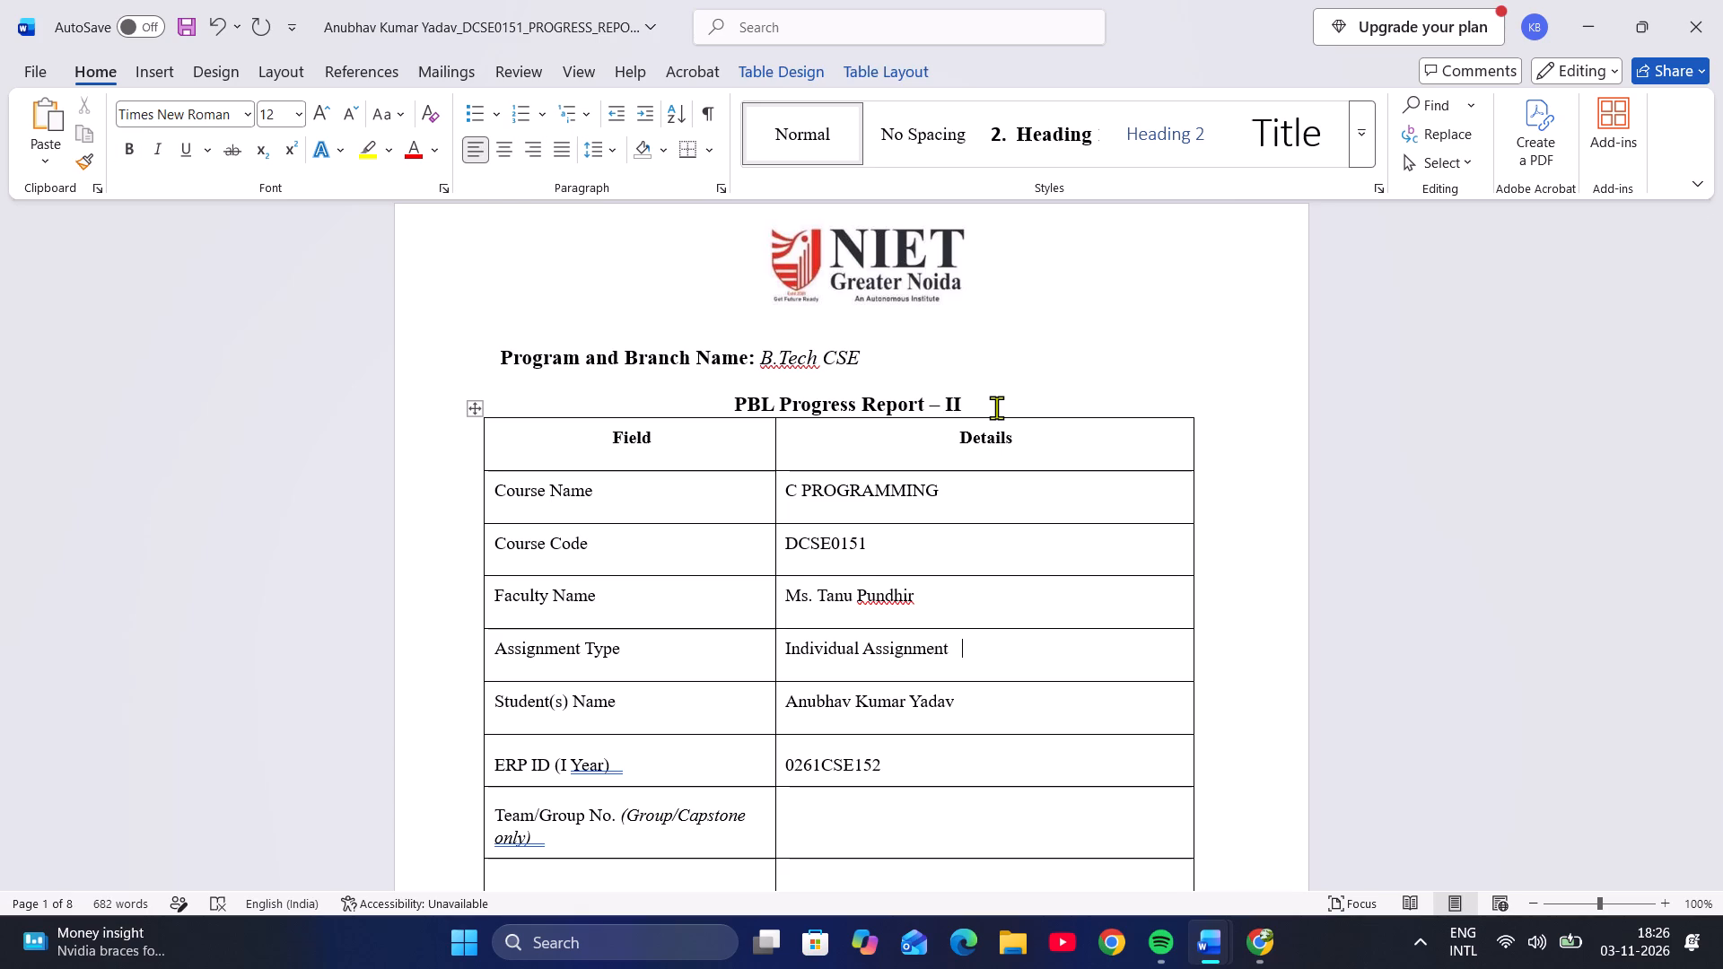
pyautogui.scroll(-3, 984, 385)
pyautogui.scroll(-1, 946, 537)
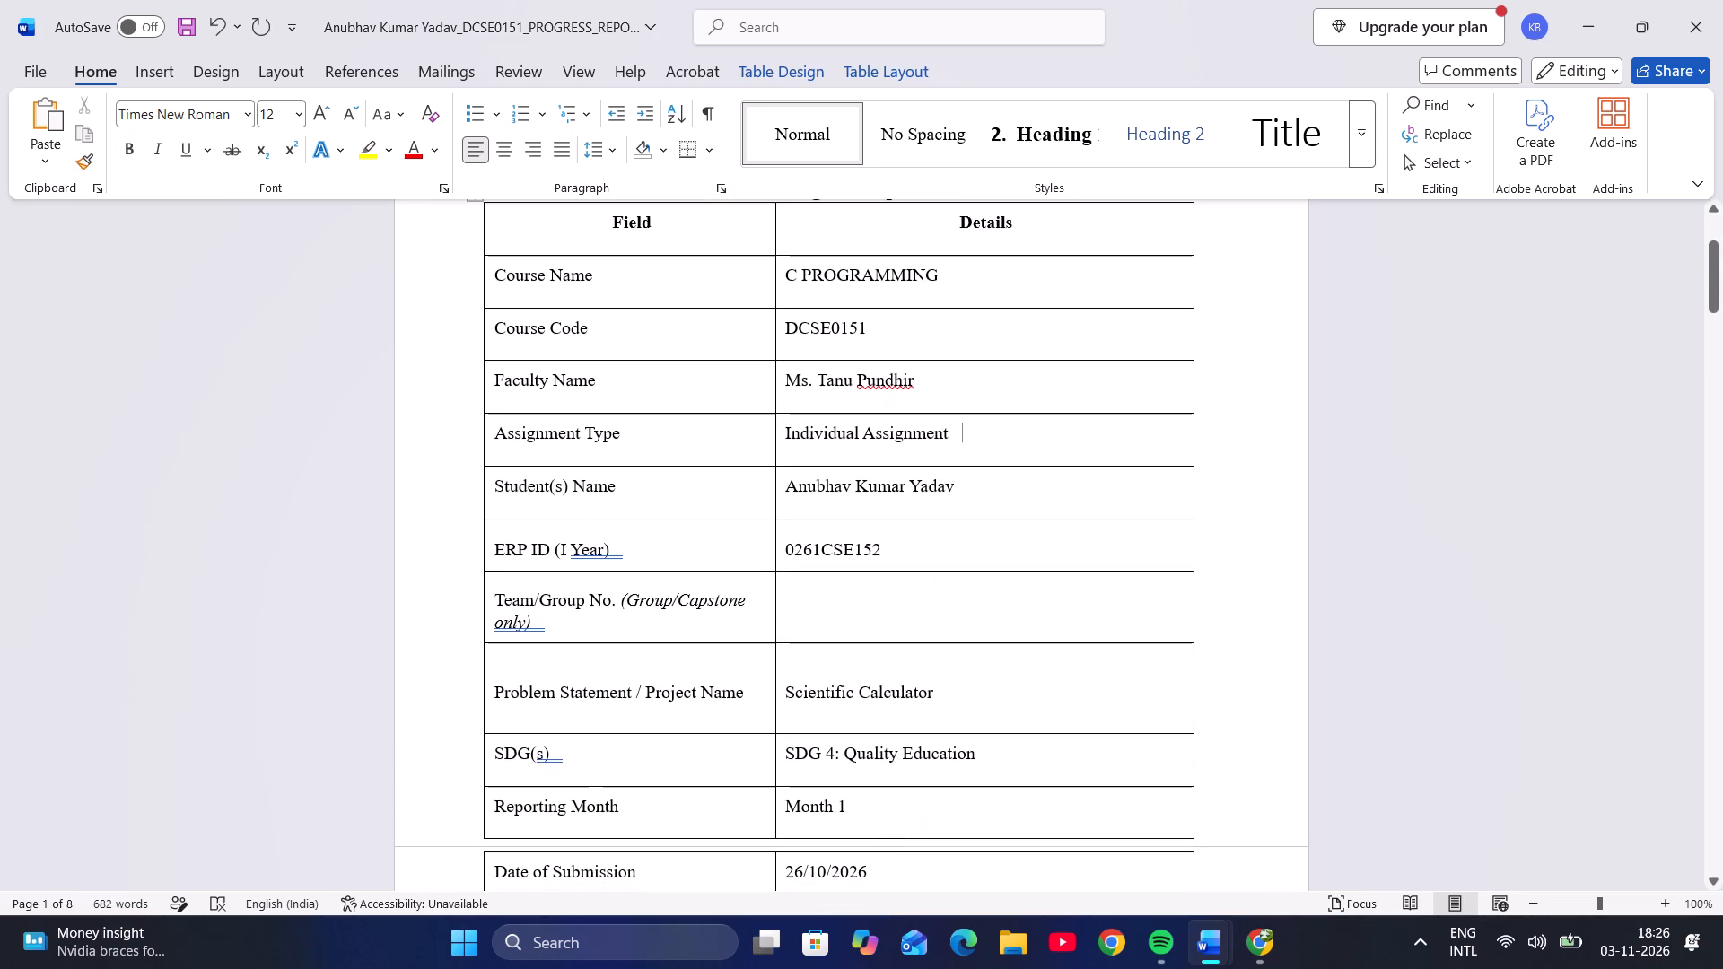
pyautogui.click(892, 815)
pyautogui.press('BackSpace')
pyautogui.press('BackSpace')
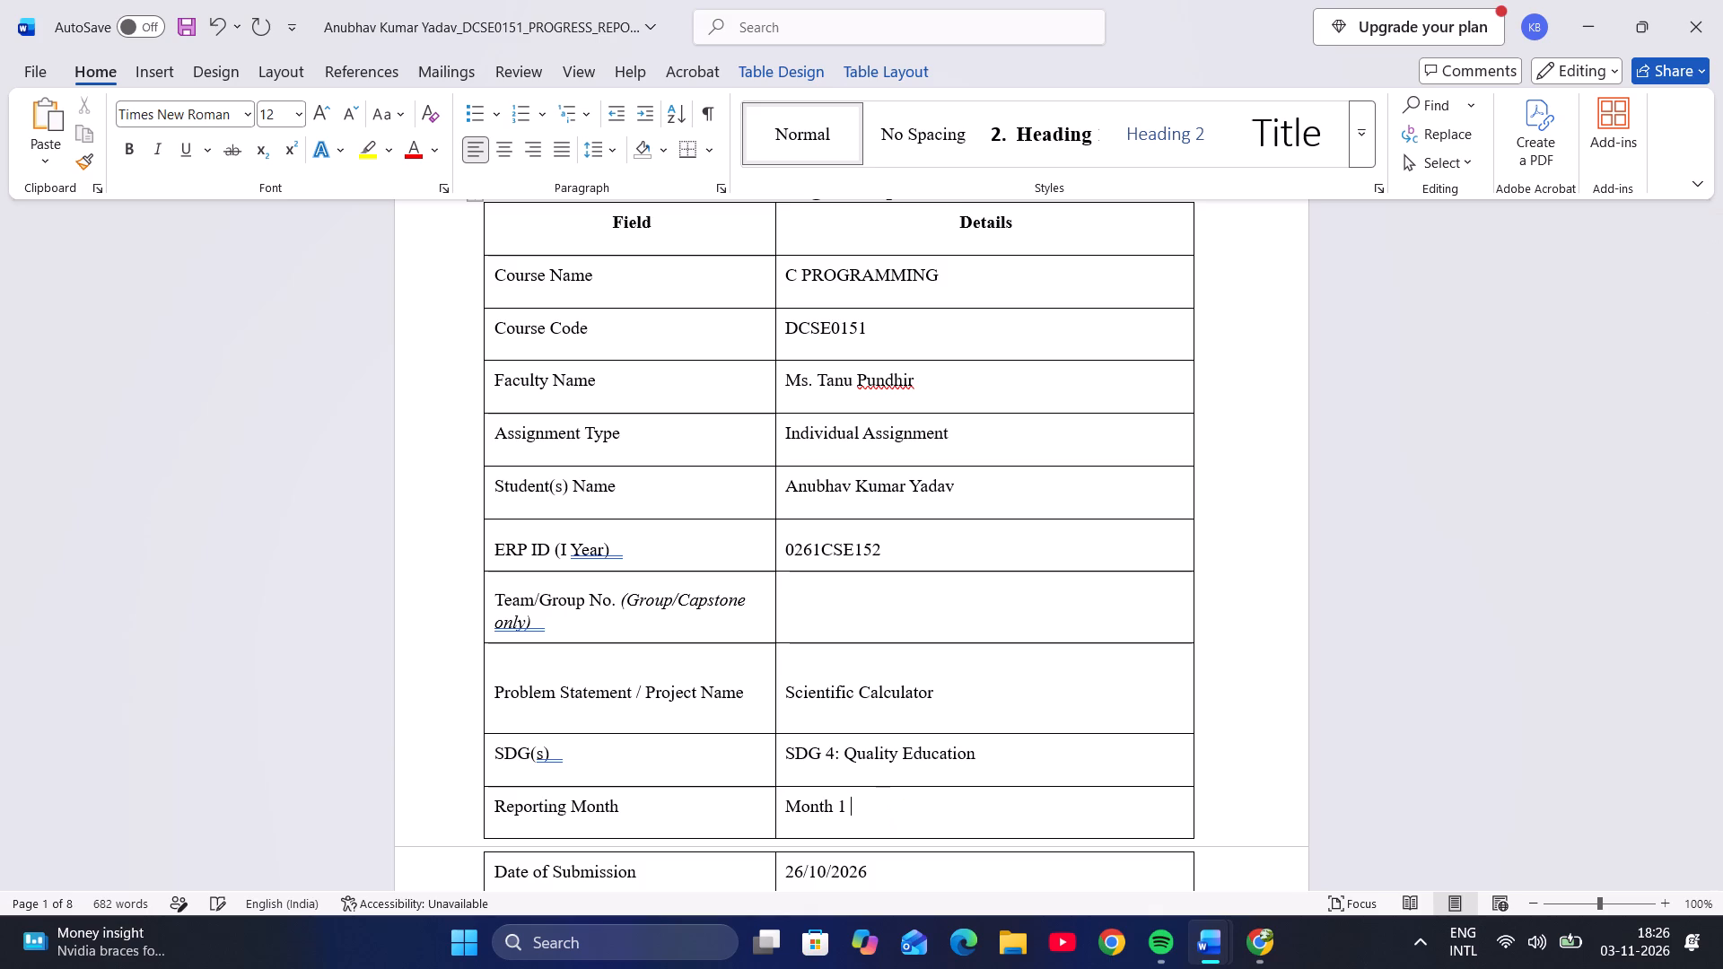
pyautogui.press('BackSpace')
pyautogui.press('BackSpace')
# Set the Date of Submission in the details table to 04/11/2026.
pyautogui.press('Down')
pyautogui.press('Down')
pyautogui.press('Up')
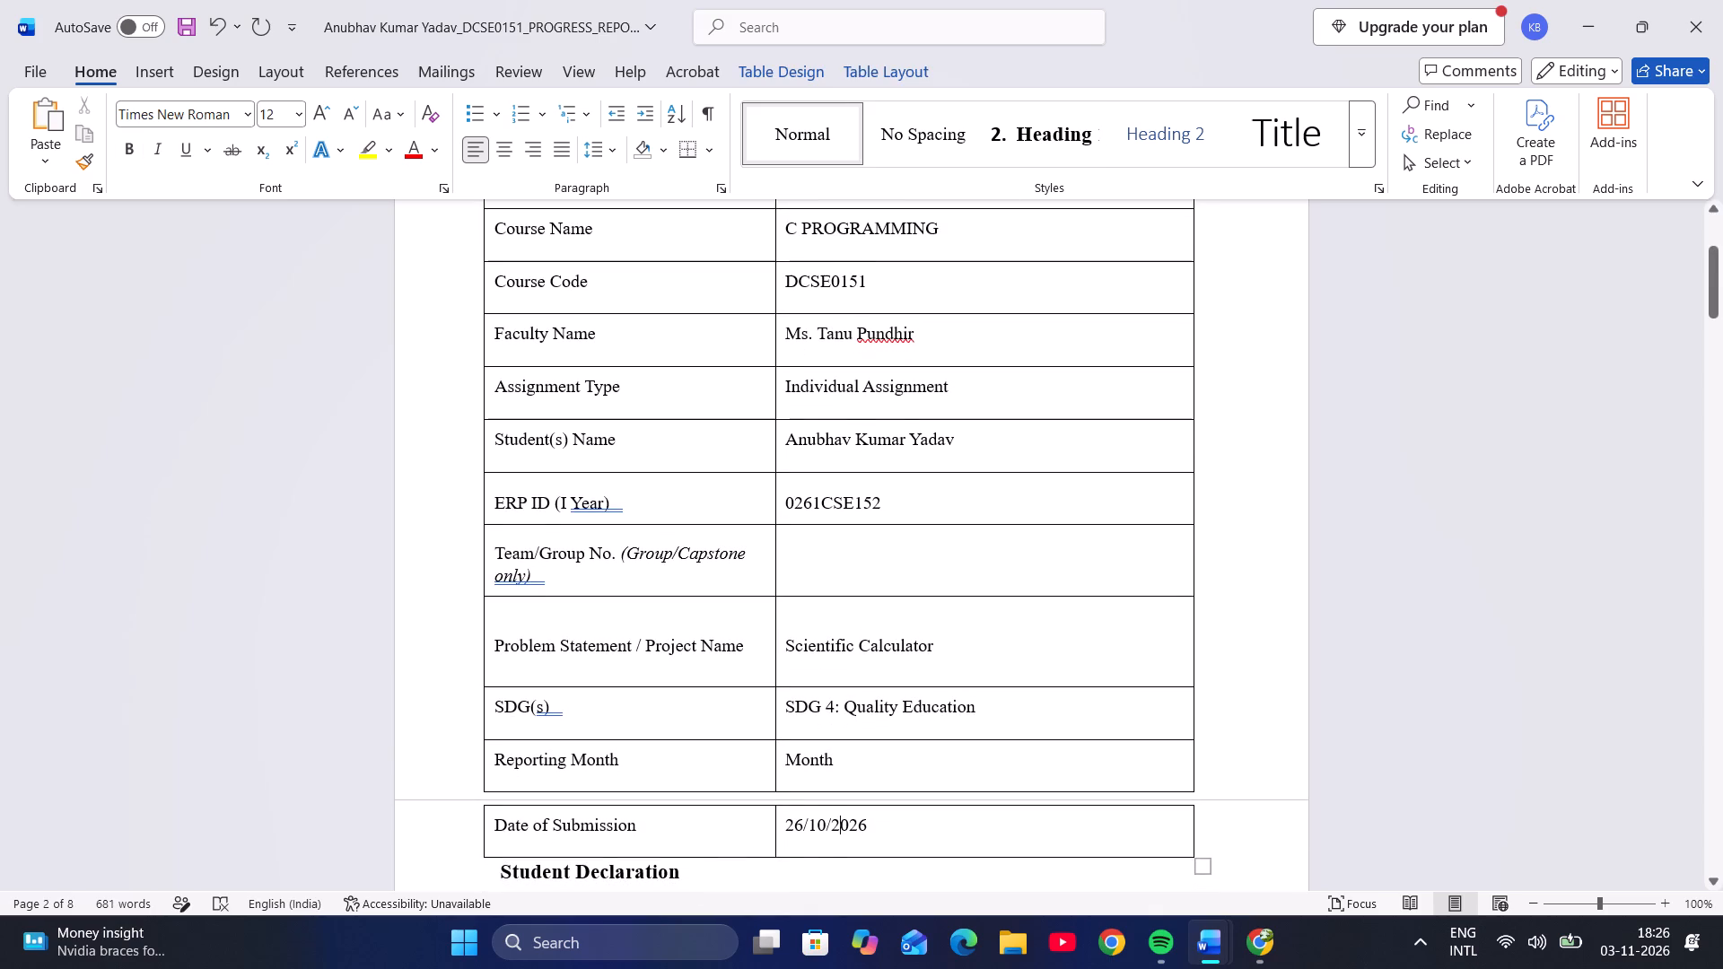
pyautogui.click(829, 825)
pyautogui.press('BackSpace')
pyautogui.press('BackSpace')
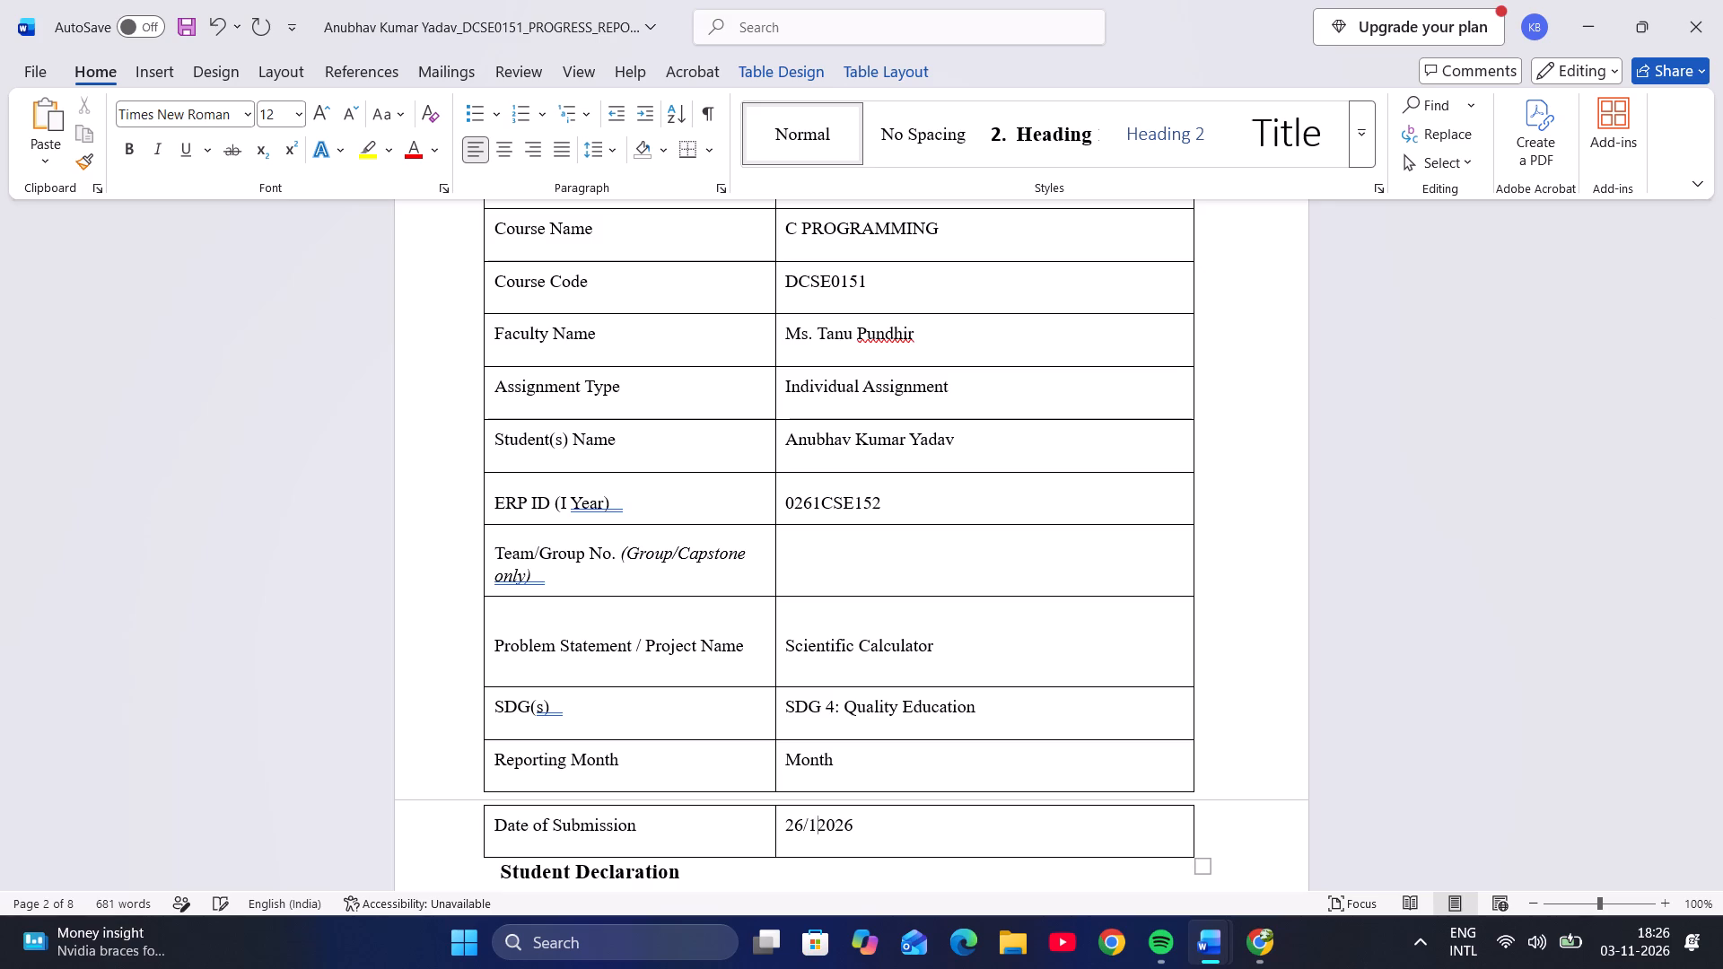
pyautogui.press('End')
pyautogui.press('/')
pyautogui.press('BackSpace')
pyautogui.press('BackSpace')
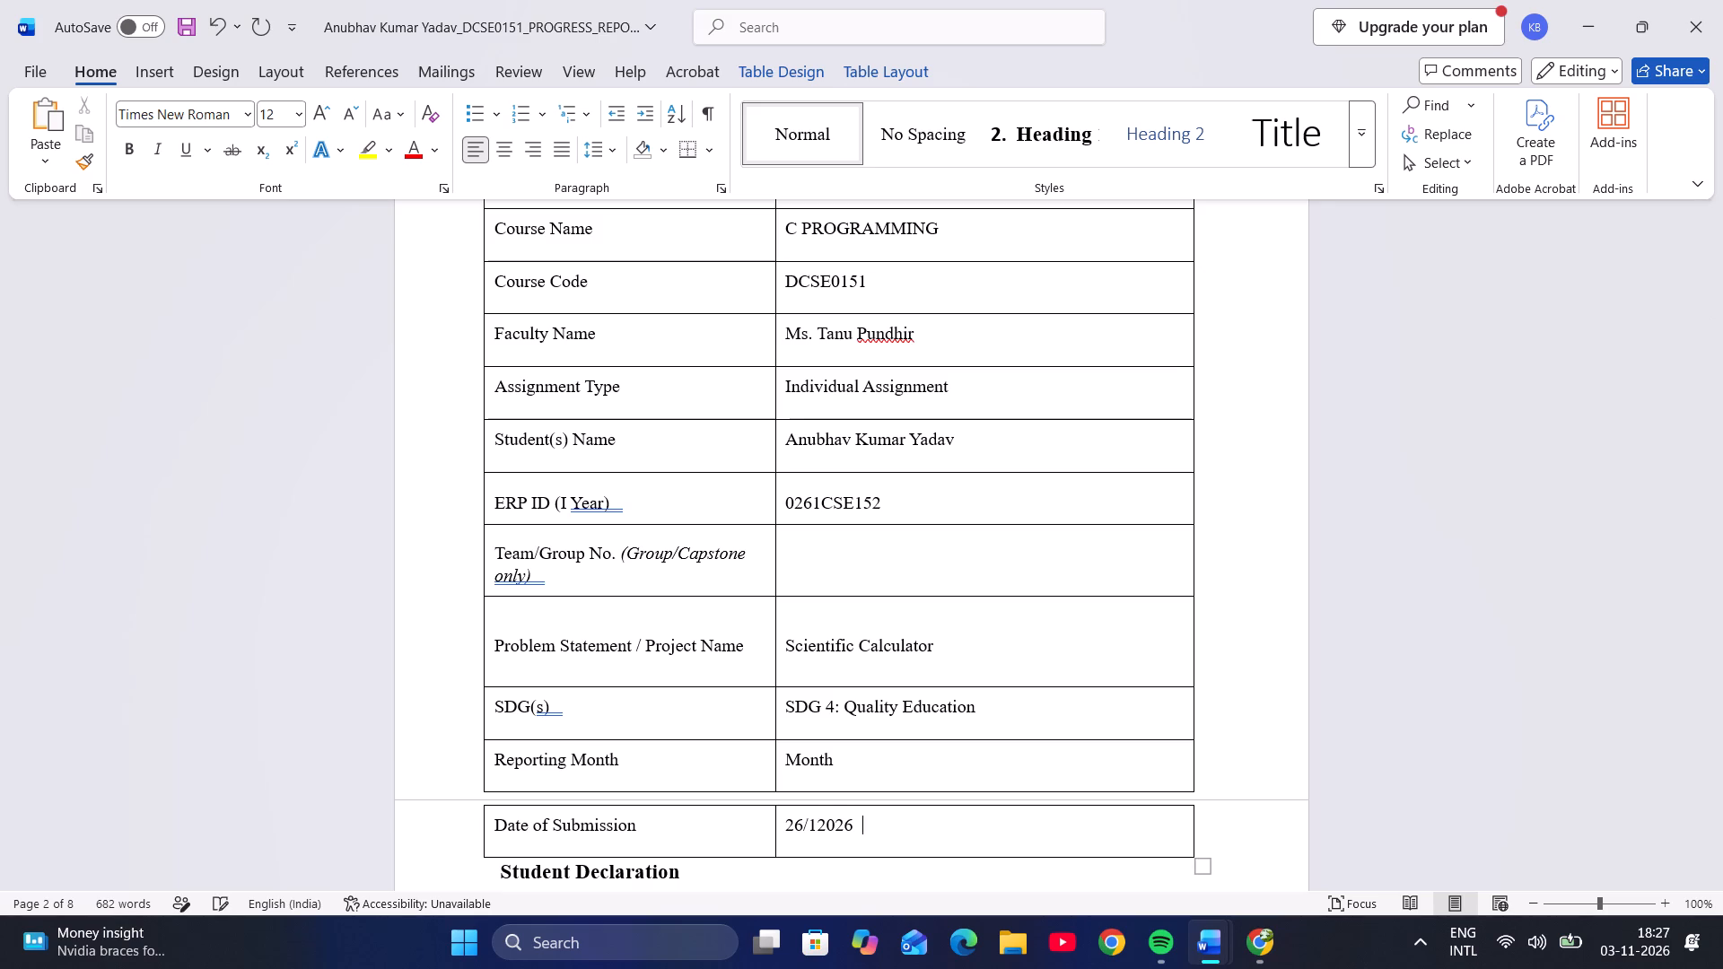
pyautogui.press('BackSpace')
pyautogui.press('BackSpace')
pyautogui.press('Left')
pyautogui.press('Left')
pyautogui.press('Left')
pyautogui.press('Left')
pyautogui.press('/')
pyautogui.press('Left')
pyautogui.press('End')
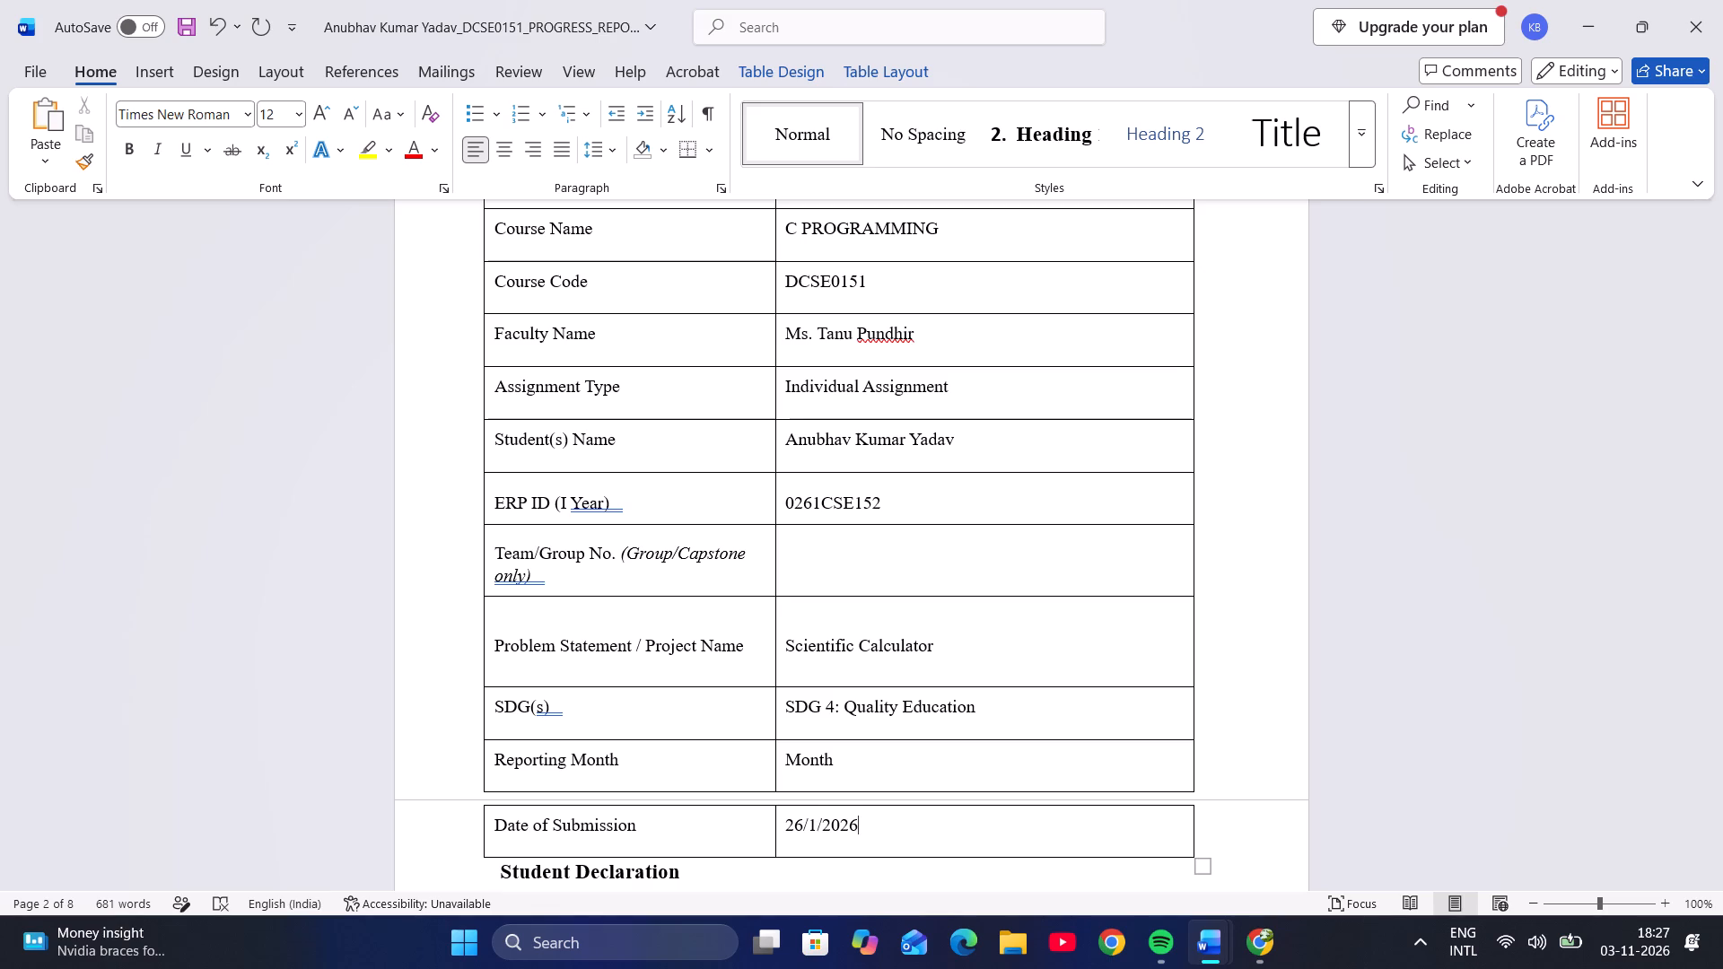
pyautogui.click(820, 826)
pyautogui.click(810, 824)
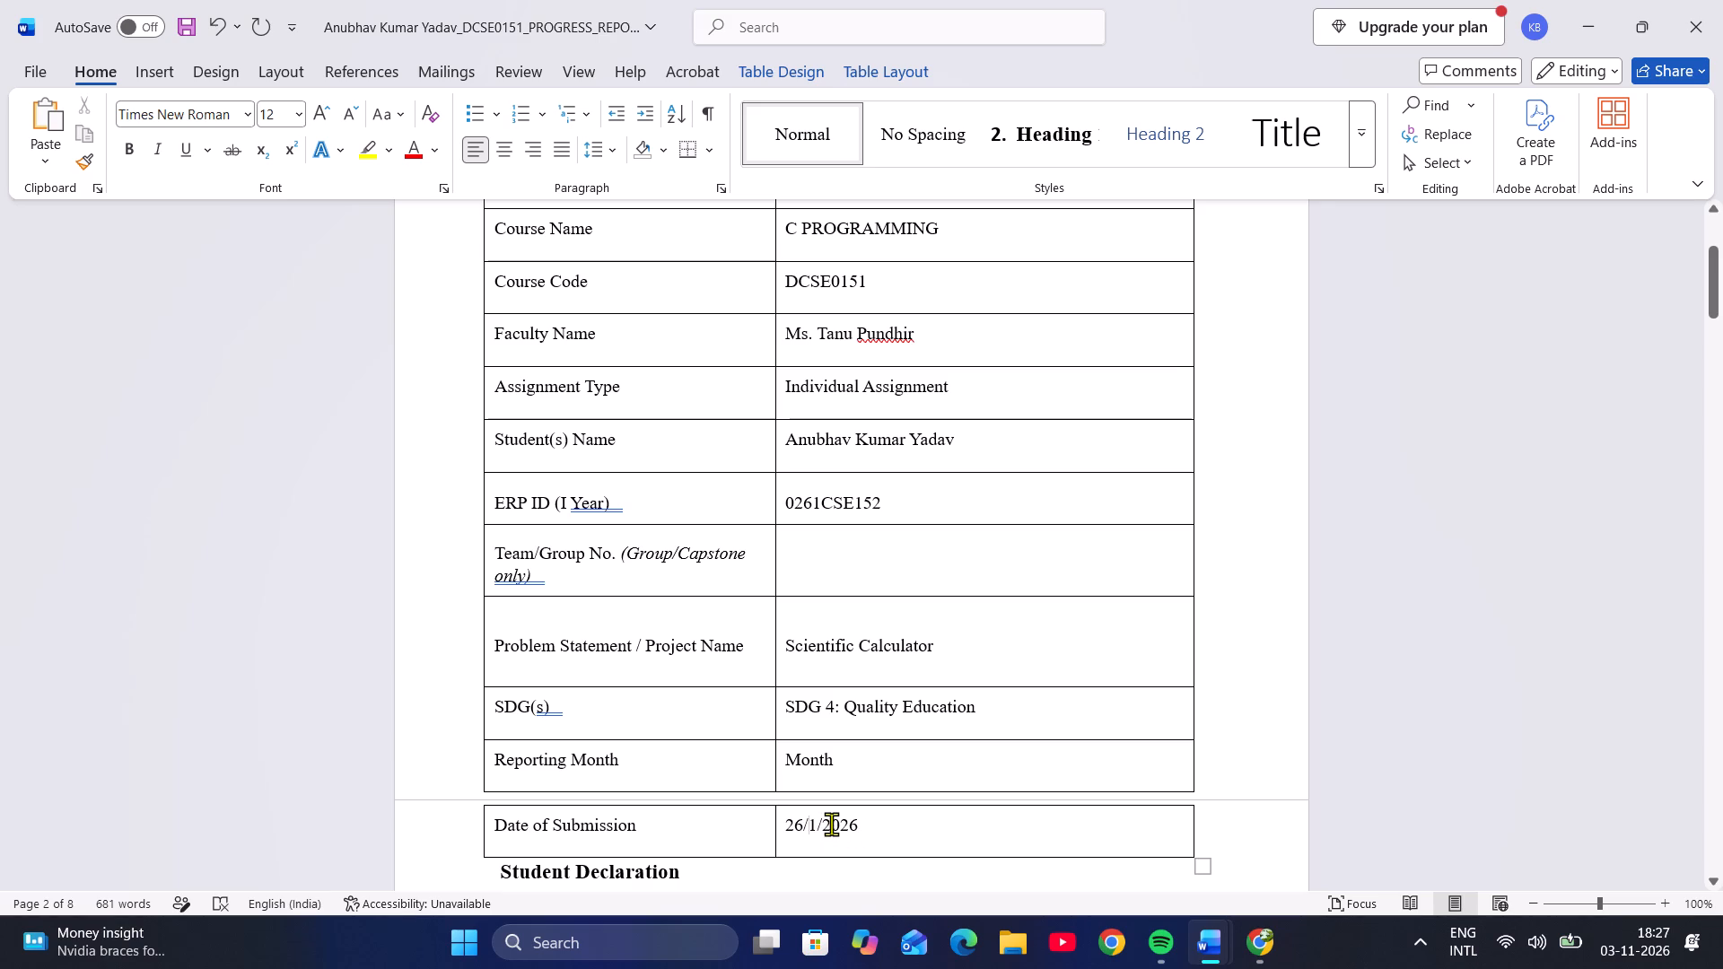
pyautogui.press('1')
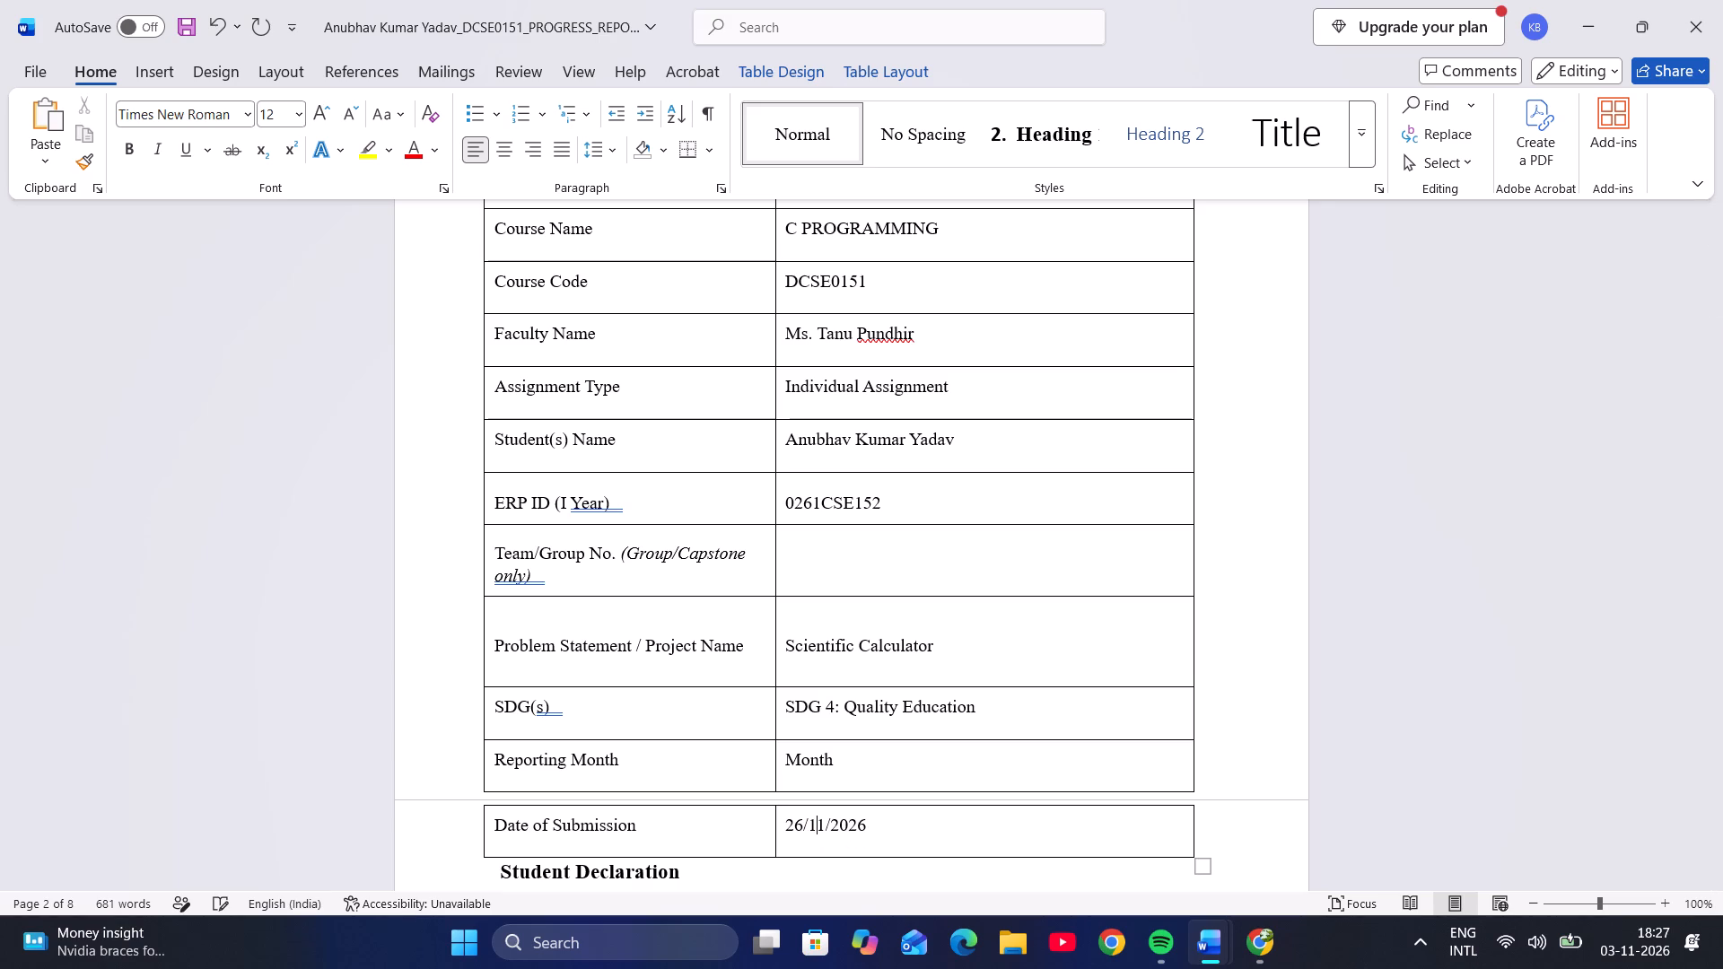
pyautogui.click(805, 825)
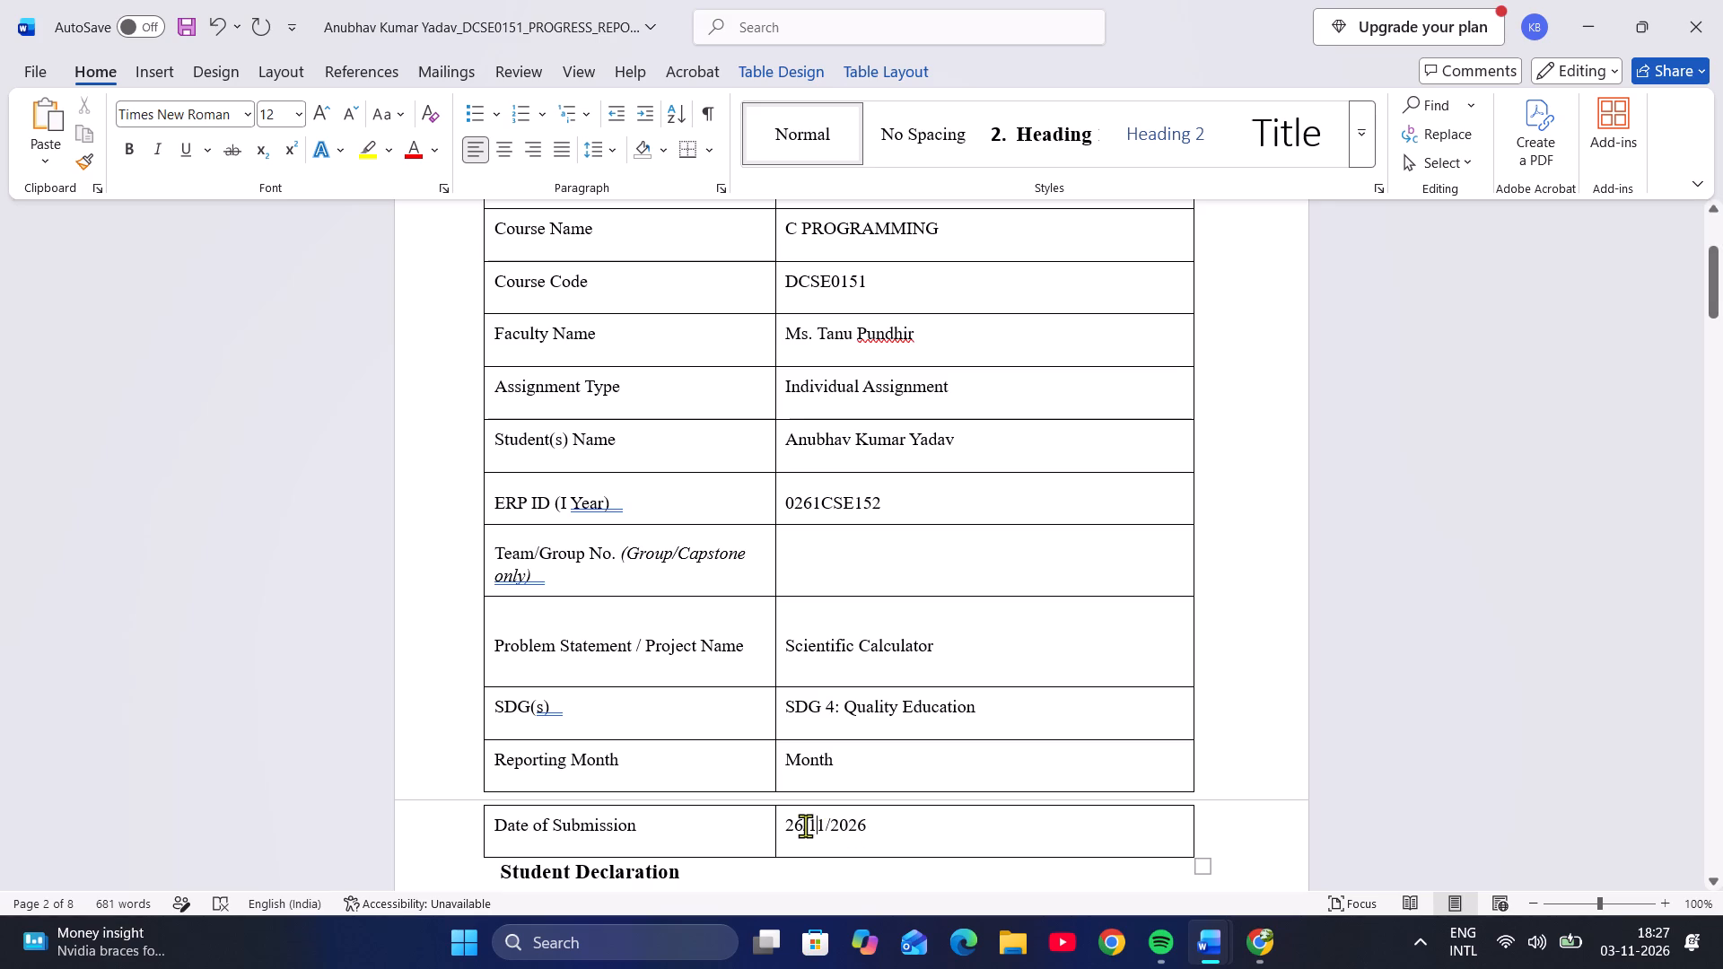
pyautogui.press('BackSpace')
pyautogui.press('BackSpace')
pyautogui.write('04')
# Set the date below the signature in the Student Declaration to 04/11/2026.
pyautogui.scroll(-5, 860, 788)
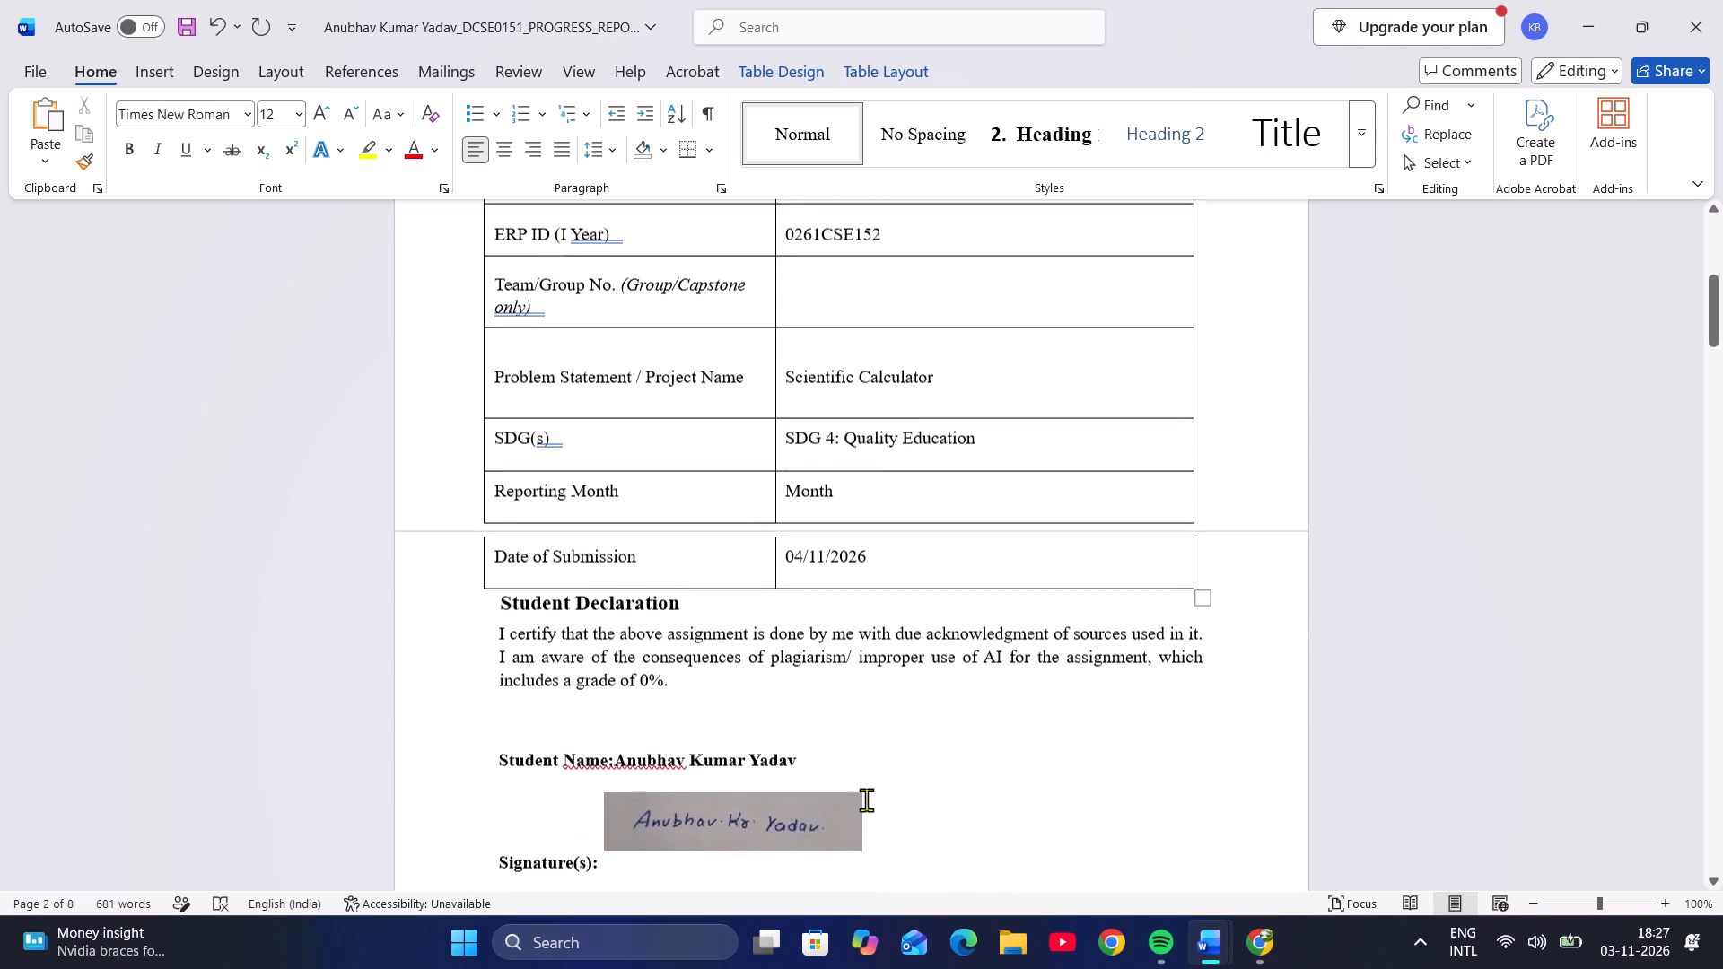
pyautogui.scroll(-3, 864, 803)
pyautogui.click(584, 774)
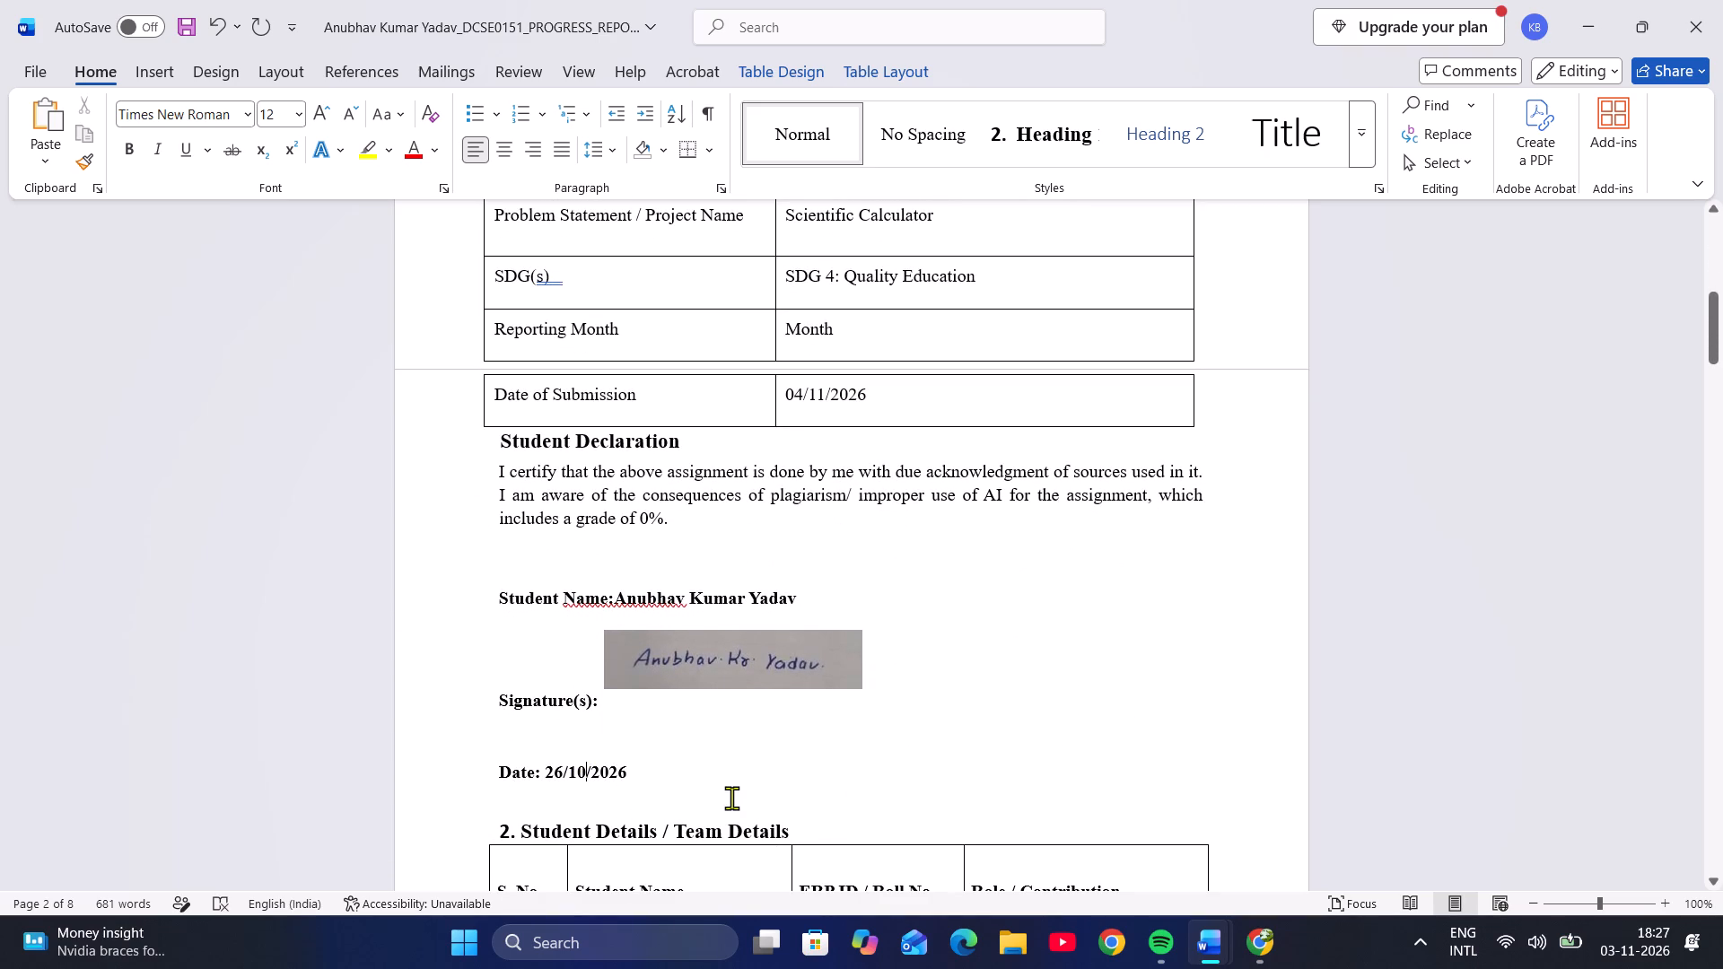
pyautogui.press('BackSpace')
pyautogui.press('1')
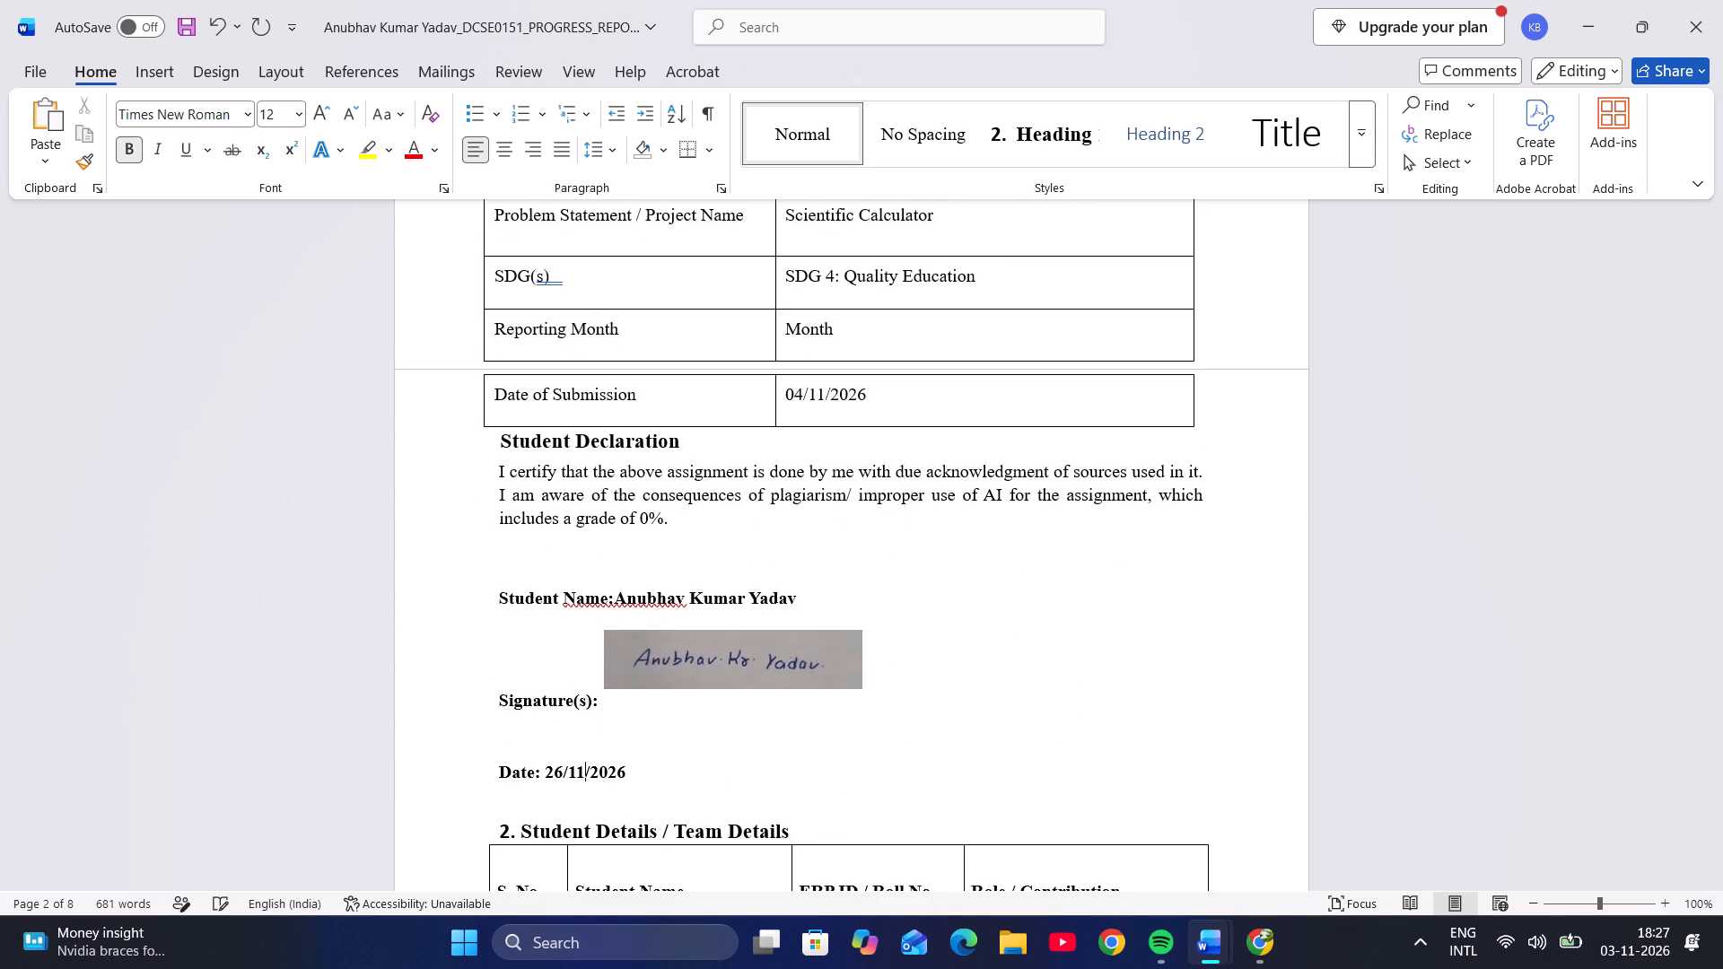
pyautogui.press('Left')
pyautogui.press('Left')
pyautogui.press('Left')
pyautogui.press('BackSpace')
pyautogui.press('BackSpace')
pyautogui.write('04')
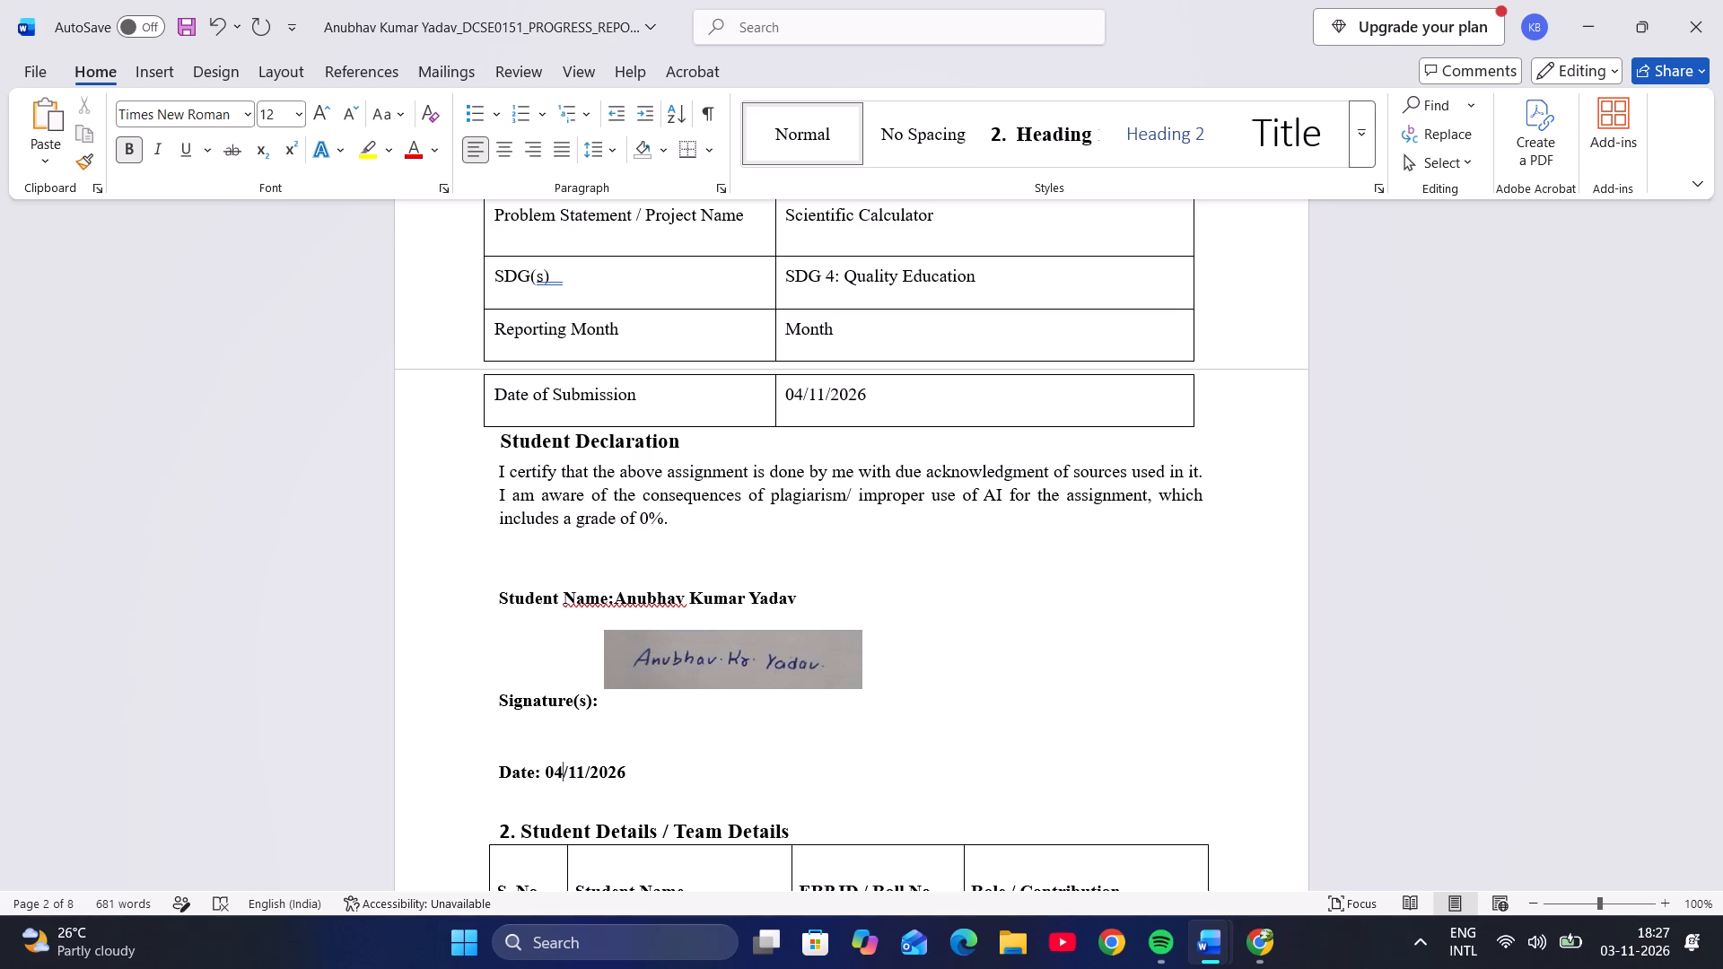
# Delete the old Executive Summary paragraph and start an empty, slightly indented body line under its heading.
pyautogui.scroll(-10, 683, 721)
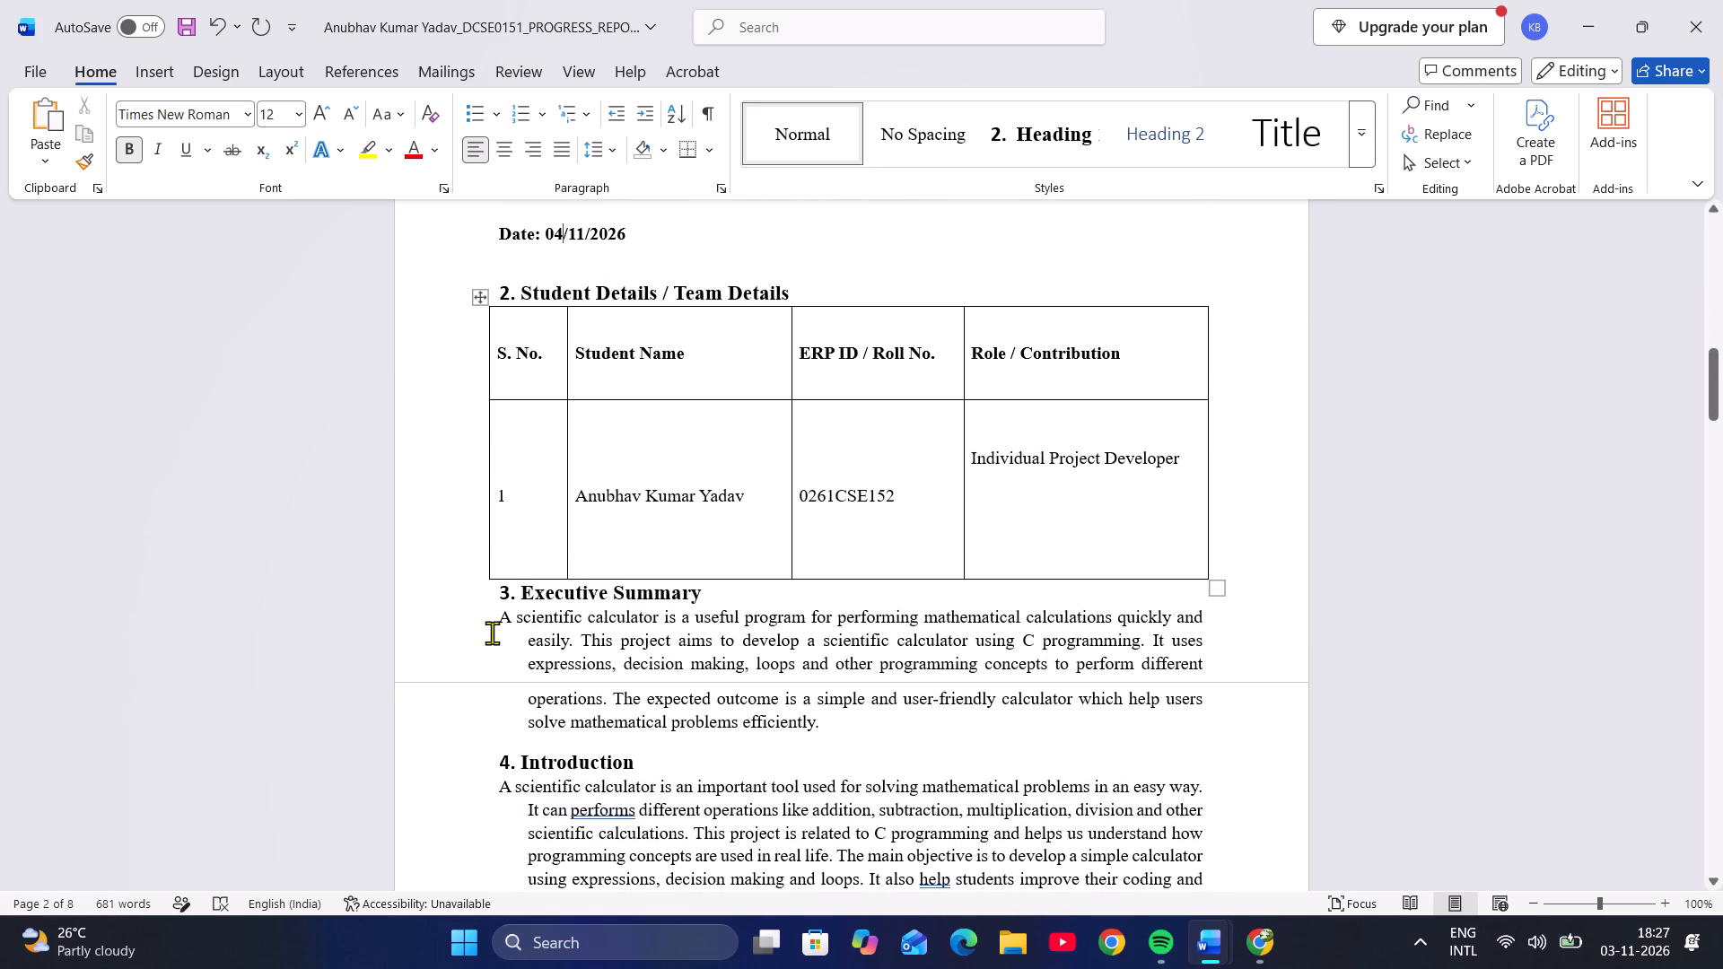
pyautogui.moveTo(499, 615); pyautogui.dragTo(821, 728)
pyautogui.press('BackSpace')
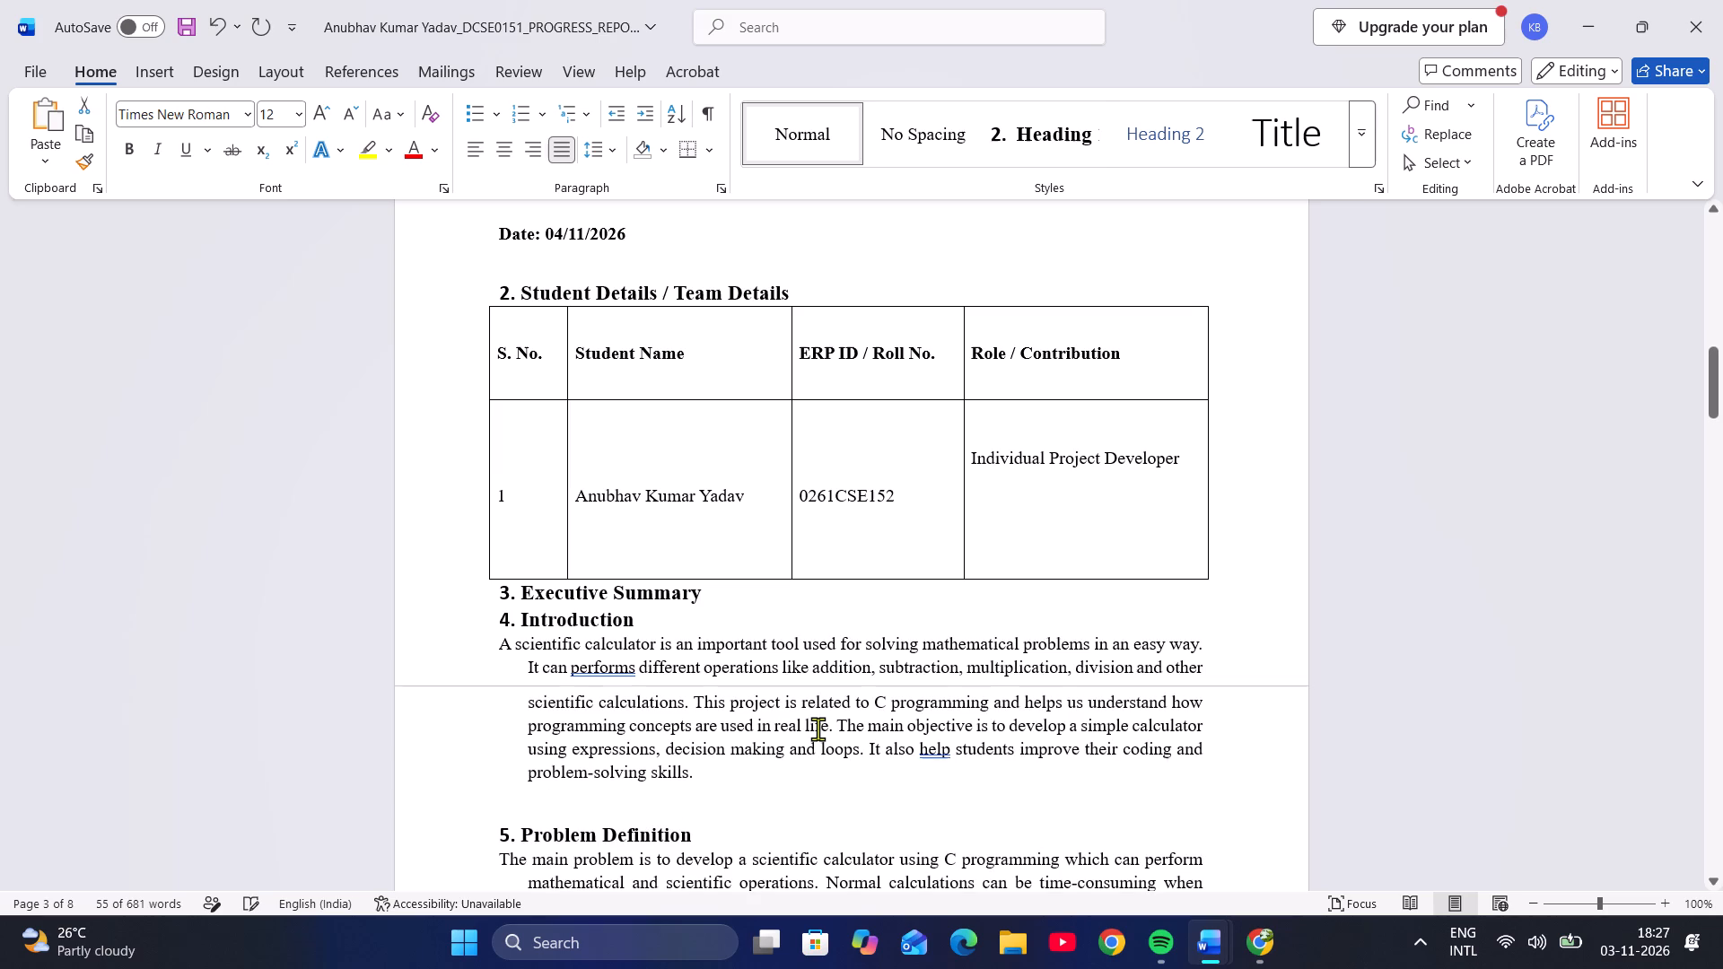
pyautogui.click(739, 591)
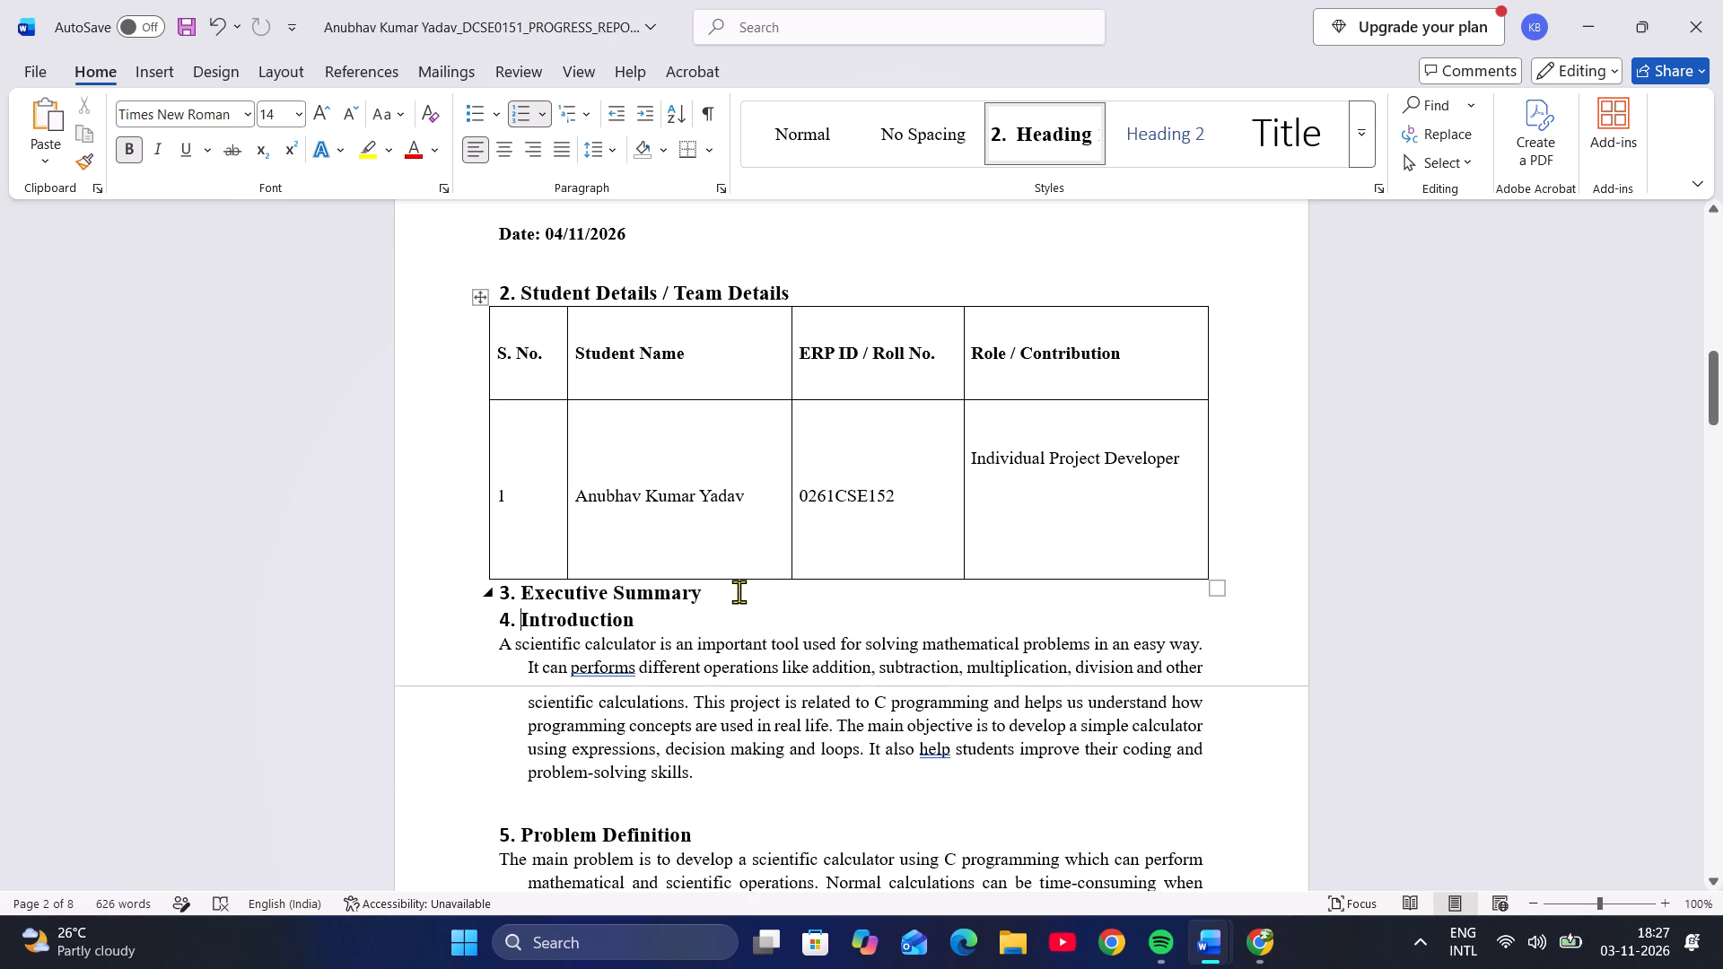
pyautogui.press('Return')
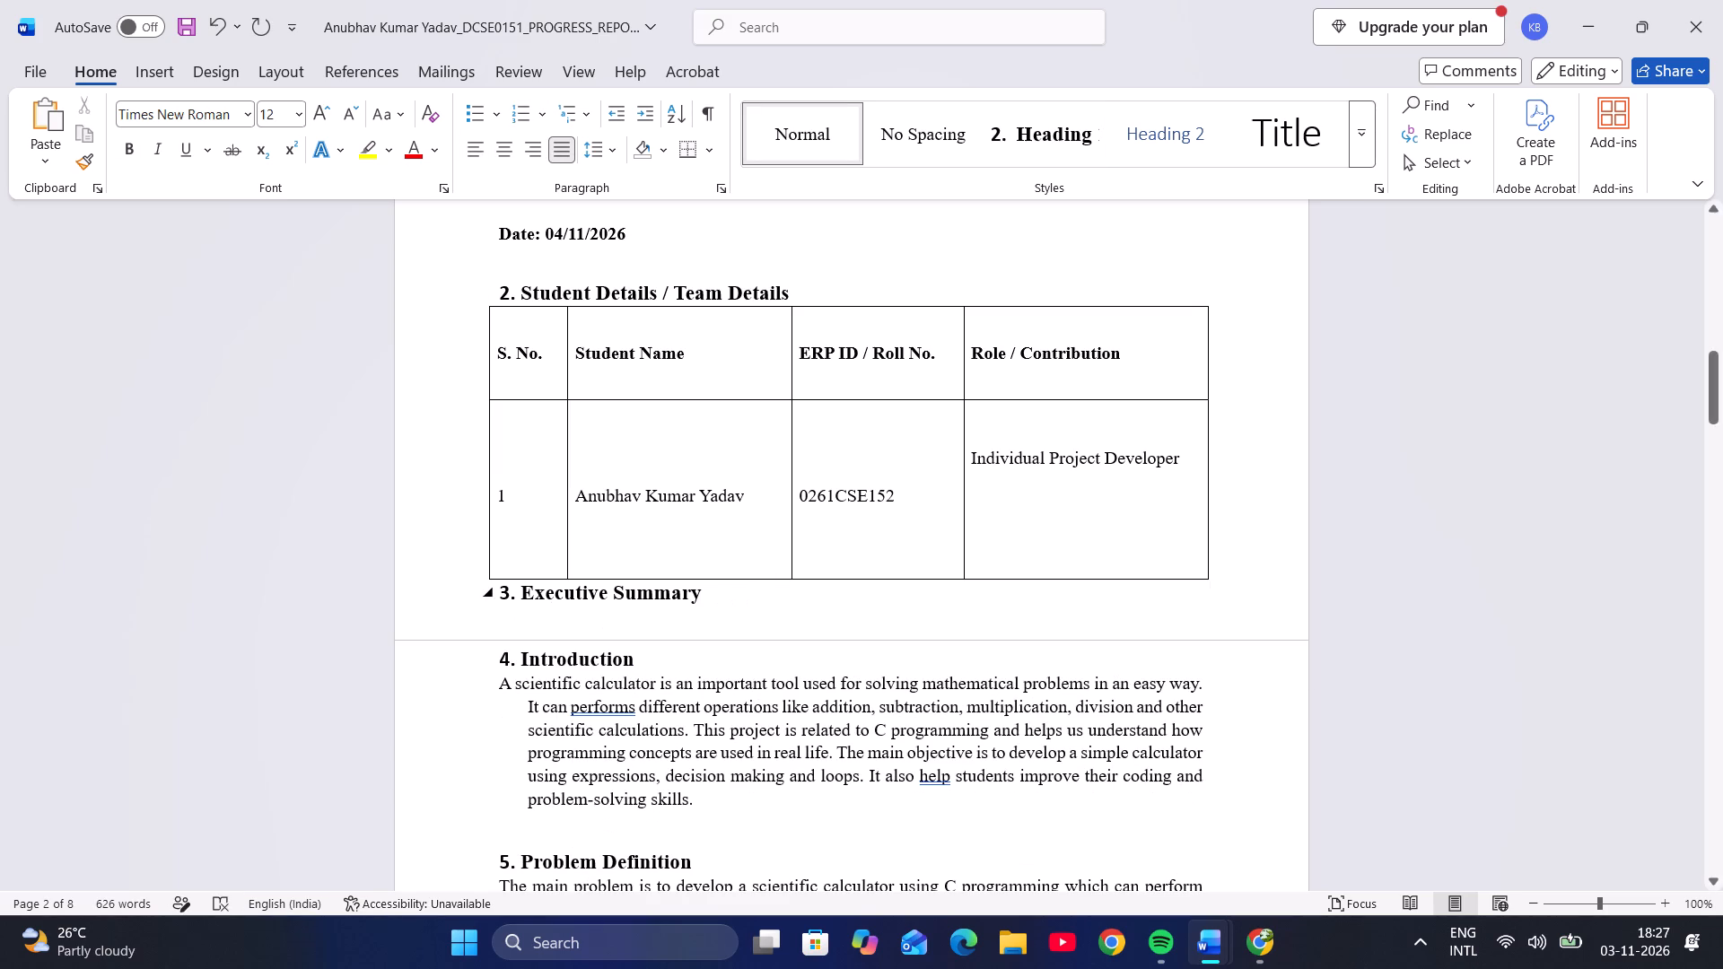
pyautogui.press('space')
pyautogui.press('space')
pyautogui.press('space')
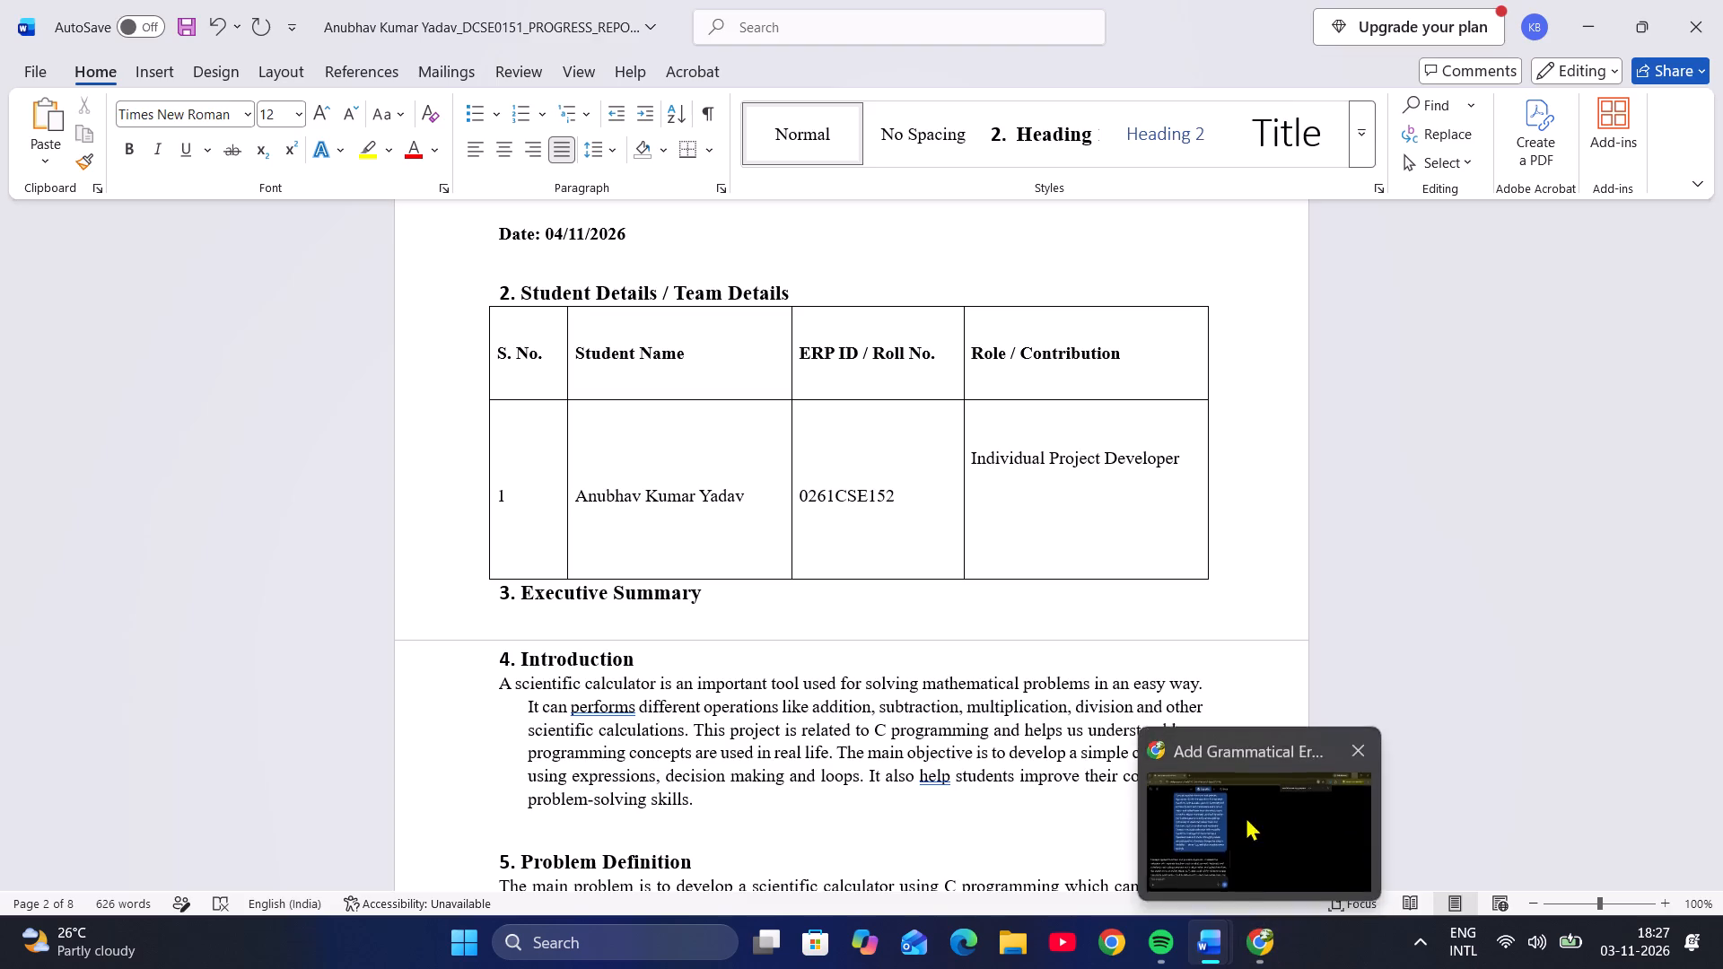
# Switch to ChatGPT in Chrome and go to the reworded Month 2 summary at the start of the conversation.
pyautogui.click(1246, 816)
pyautogui.click(585, 337)
pyautogui.scroll(6, 585, 339)
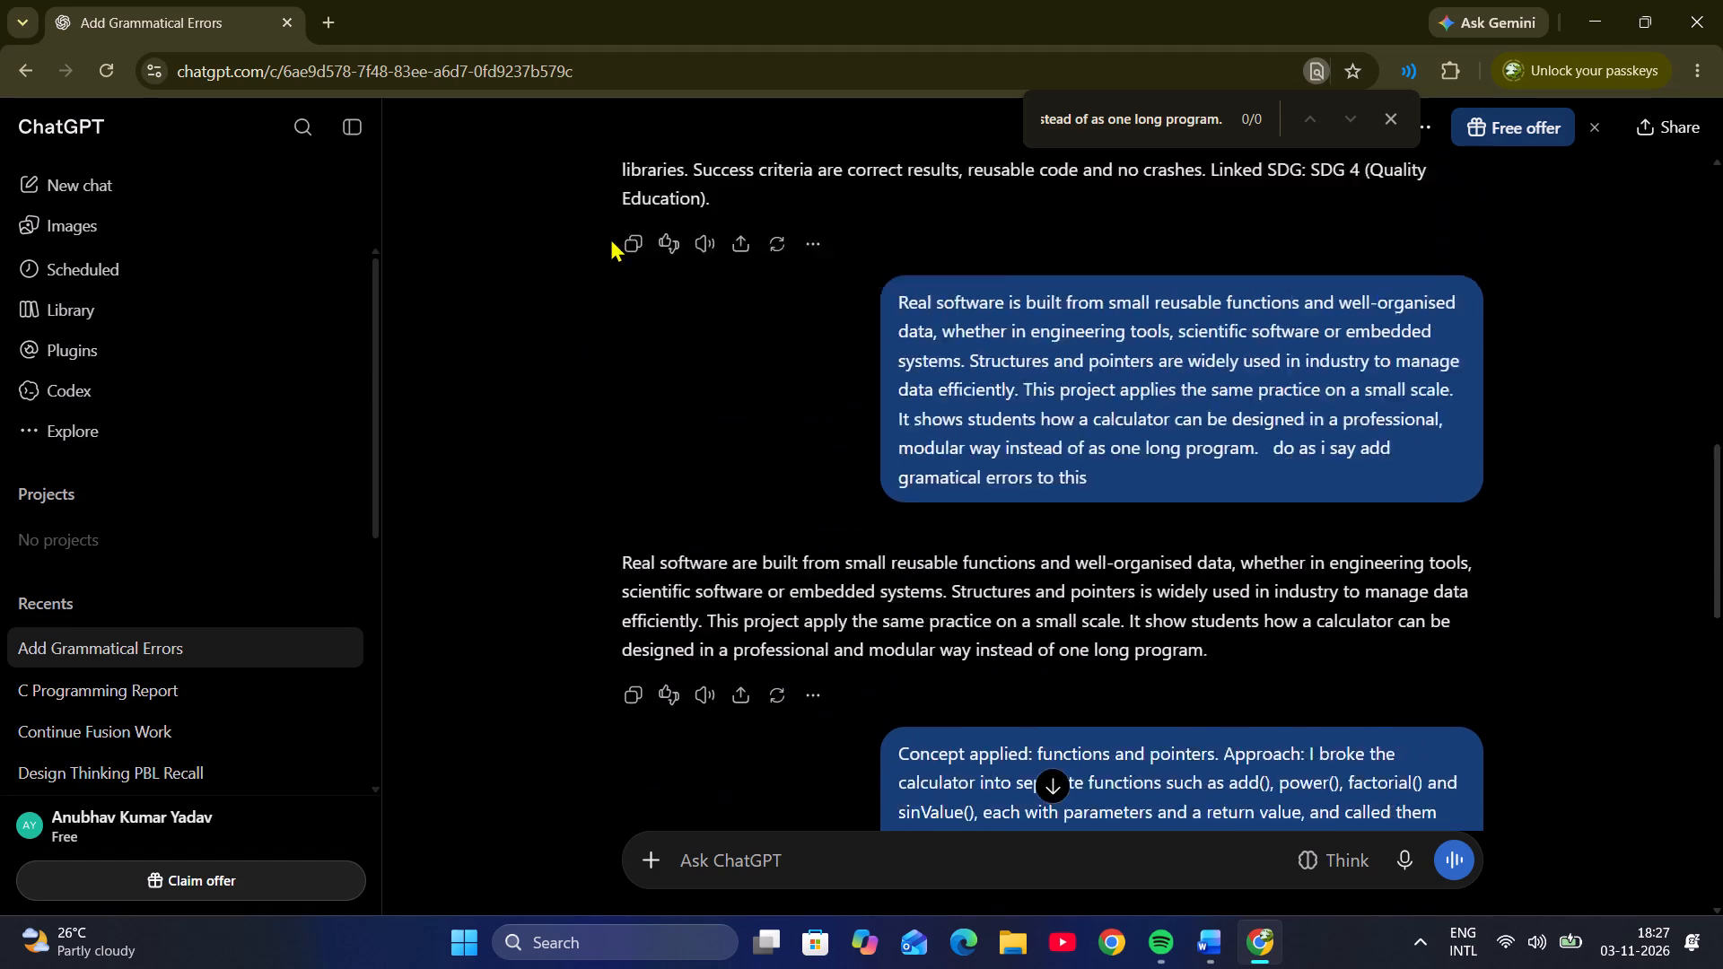
pyautogui.scroll(19, 610, 238)
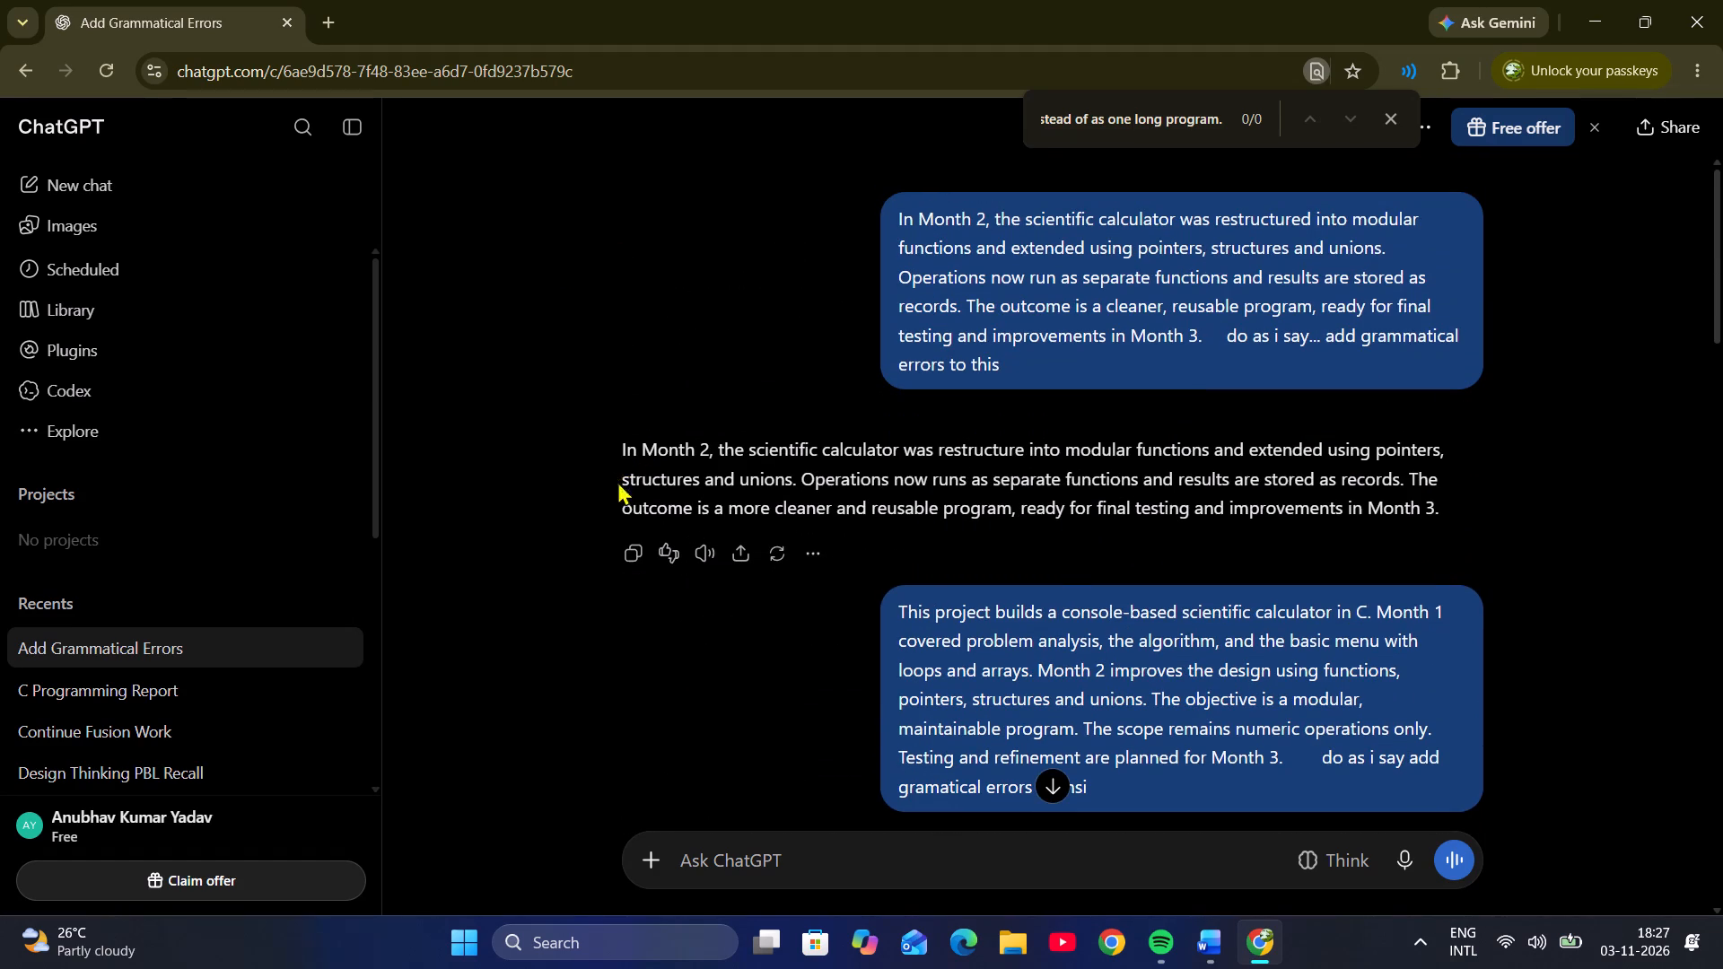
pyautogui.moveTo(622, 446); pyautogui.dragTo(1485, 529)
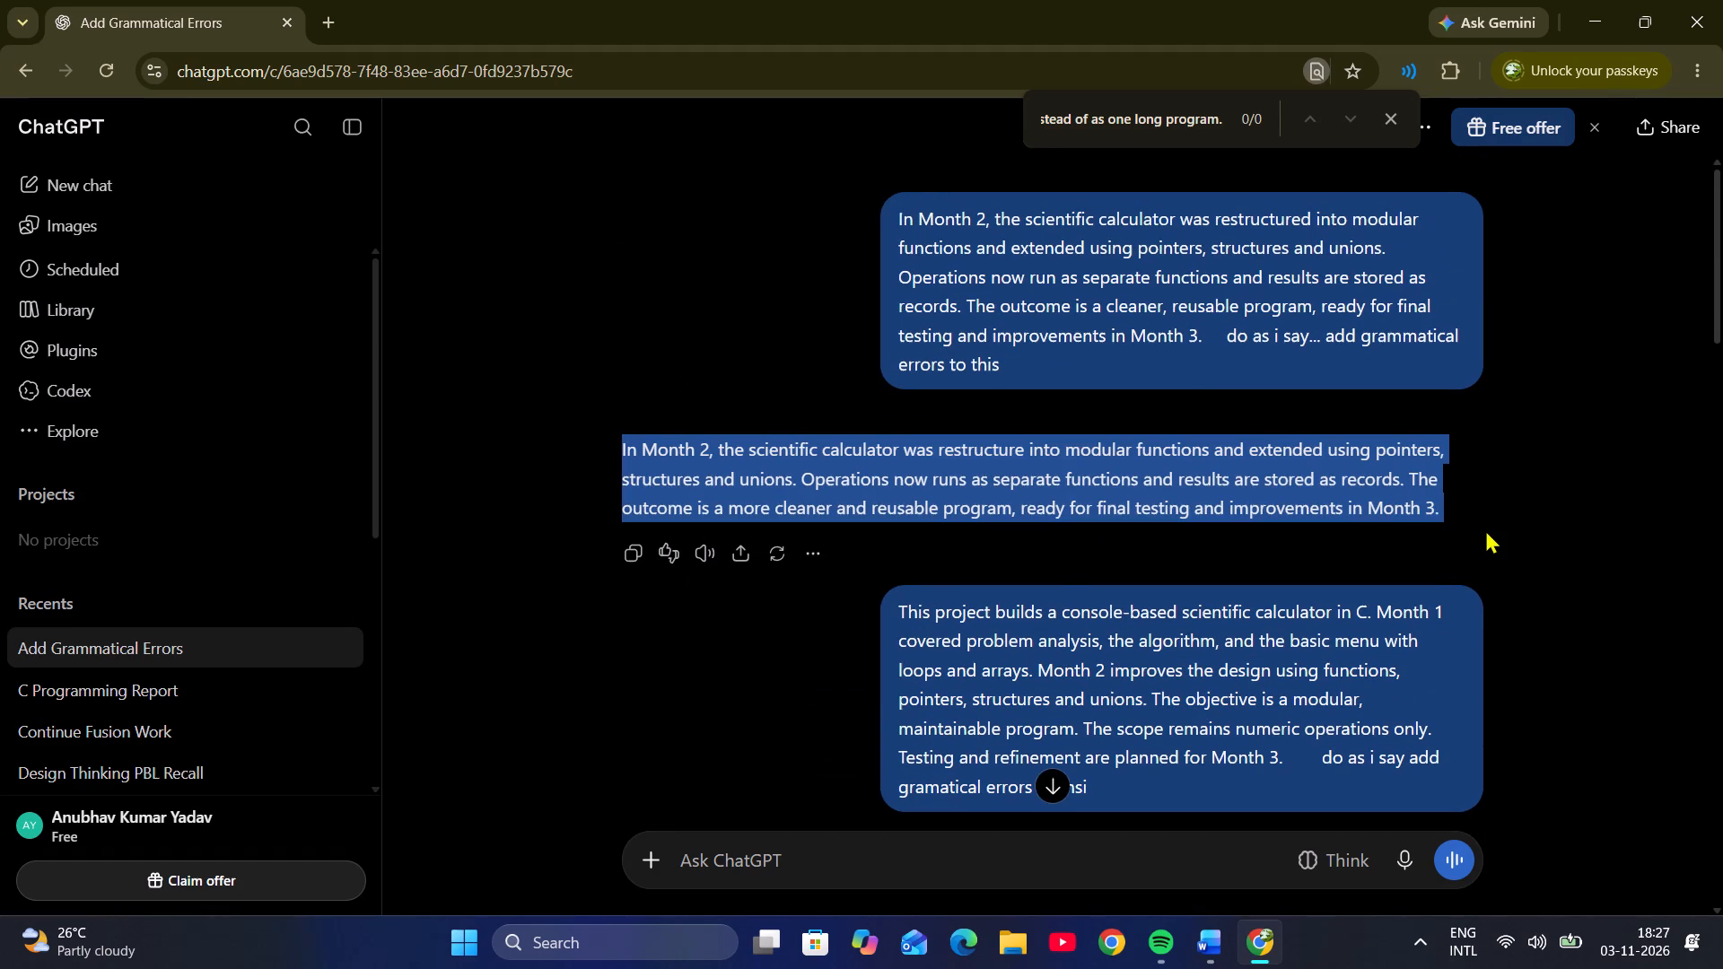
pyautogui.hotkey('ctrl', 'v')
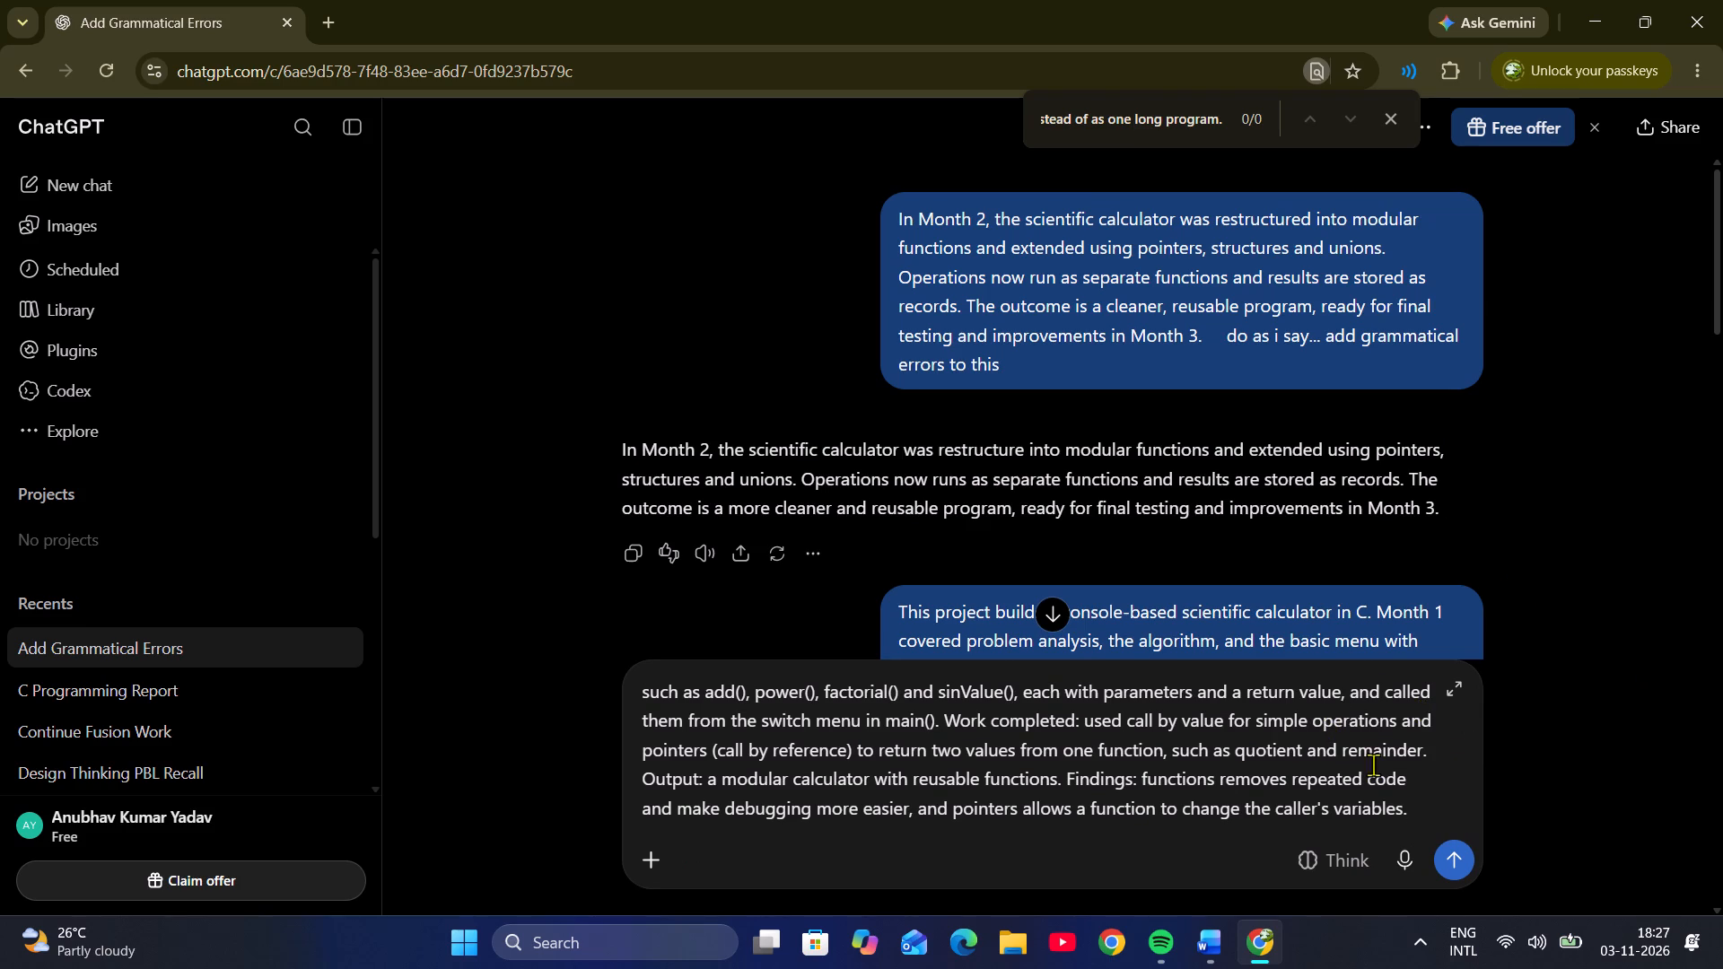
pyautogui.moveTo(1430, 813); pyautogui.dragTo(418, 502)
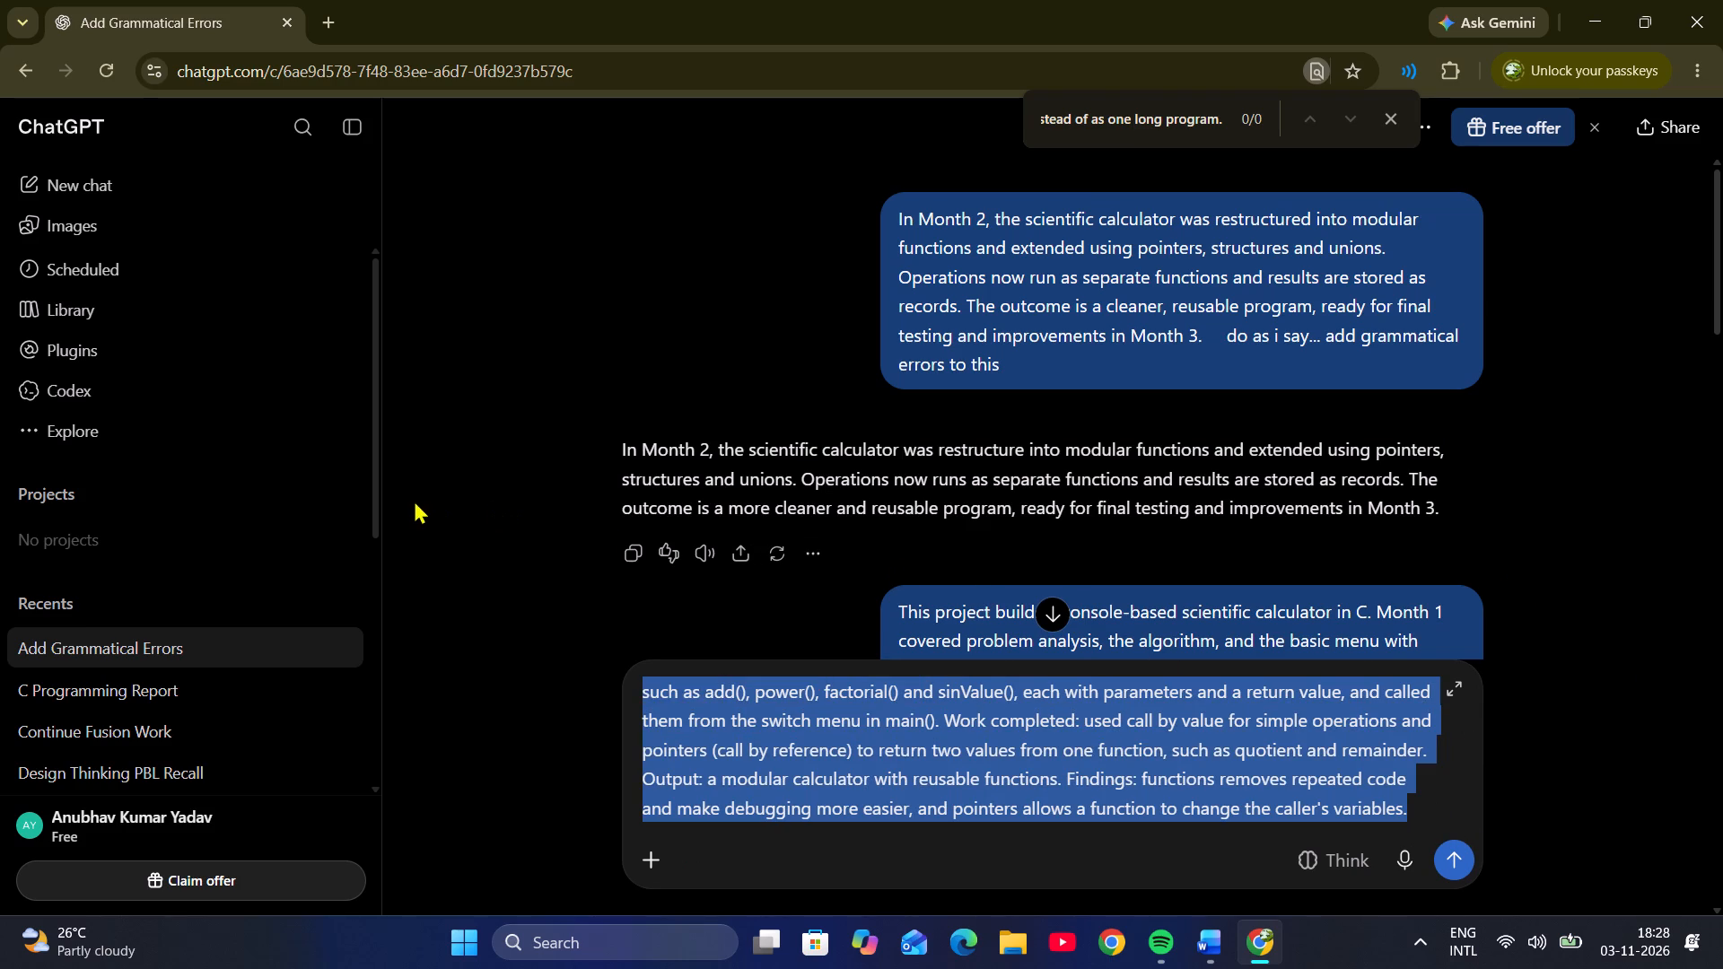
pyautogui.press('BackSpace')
# Copy ChatGPT's reworded "In Month 2, the scientific calculator…" paragraph into the empty line under Executive Summary in the Word report being edited.
pyautogui.moveTo(608, 439); pyautogui.dragTo(722, 466)
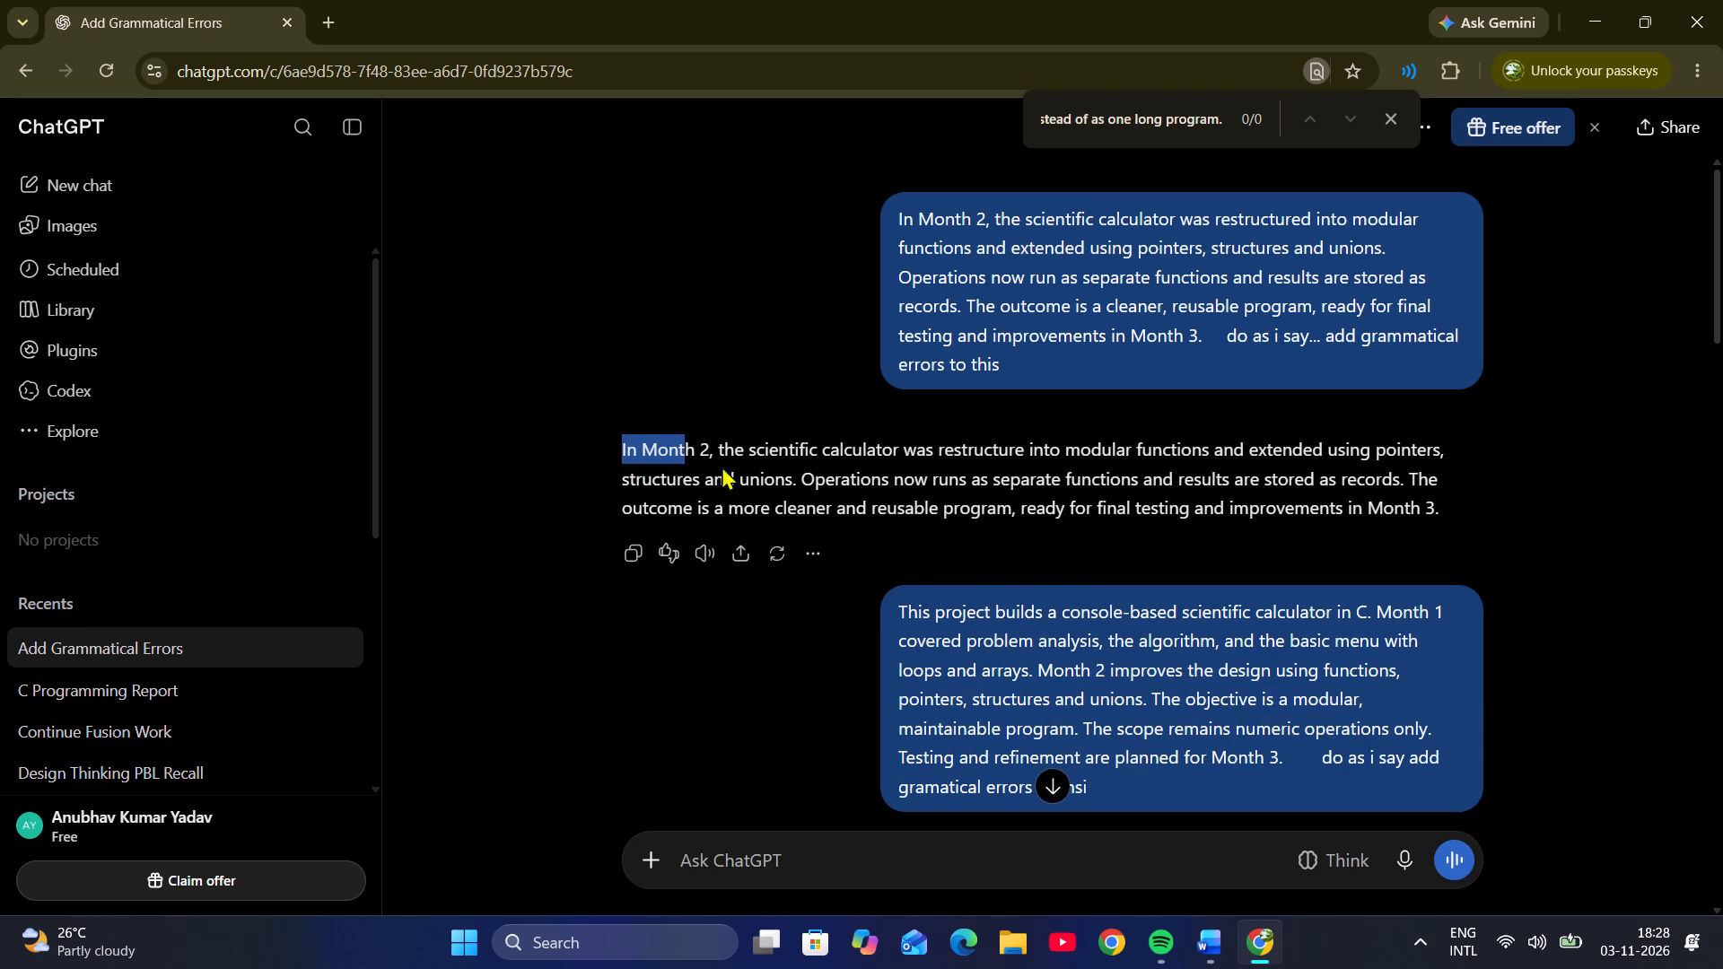
pyautogui.moveTo(722, 466); pyautogui.dragTo(1447, 514)
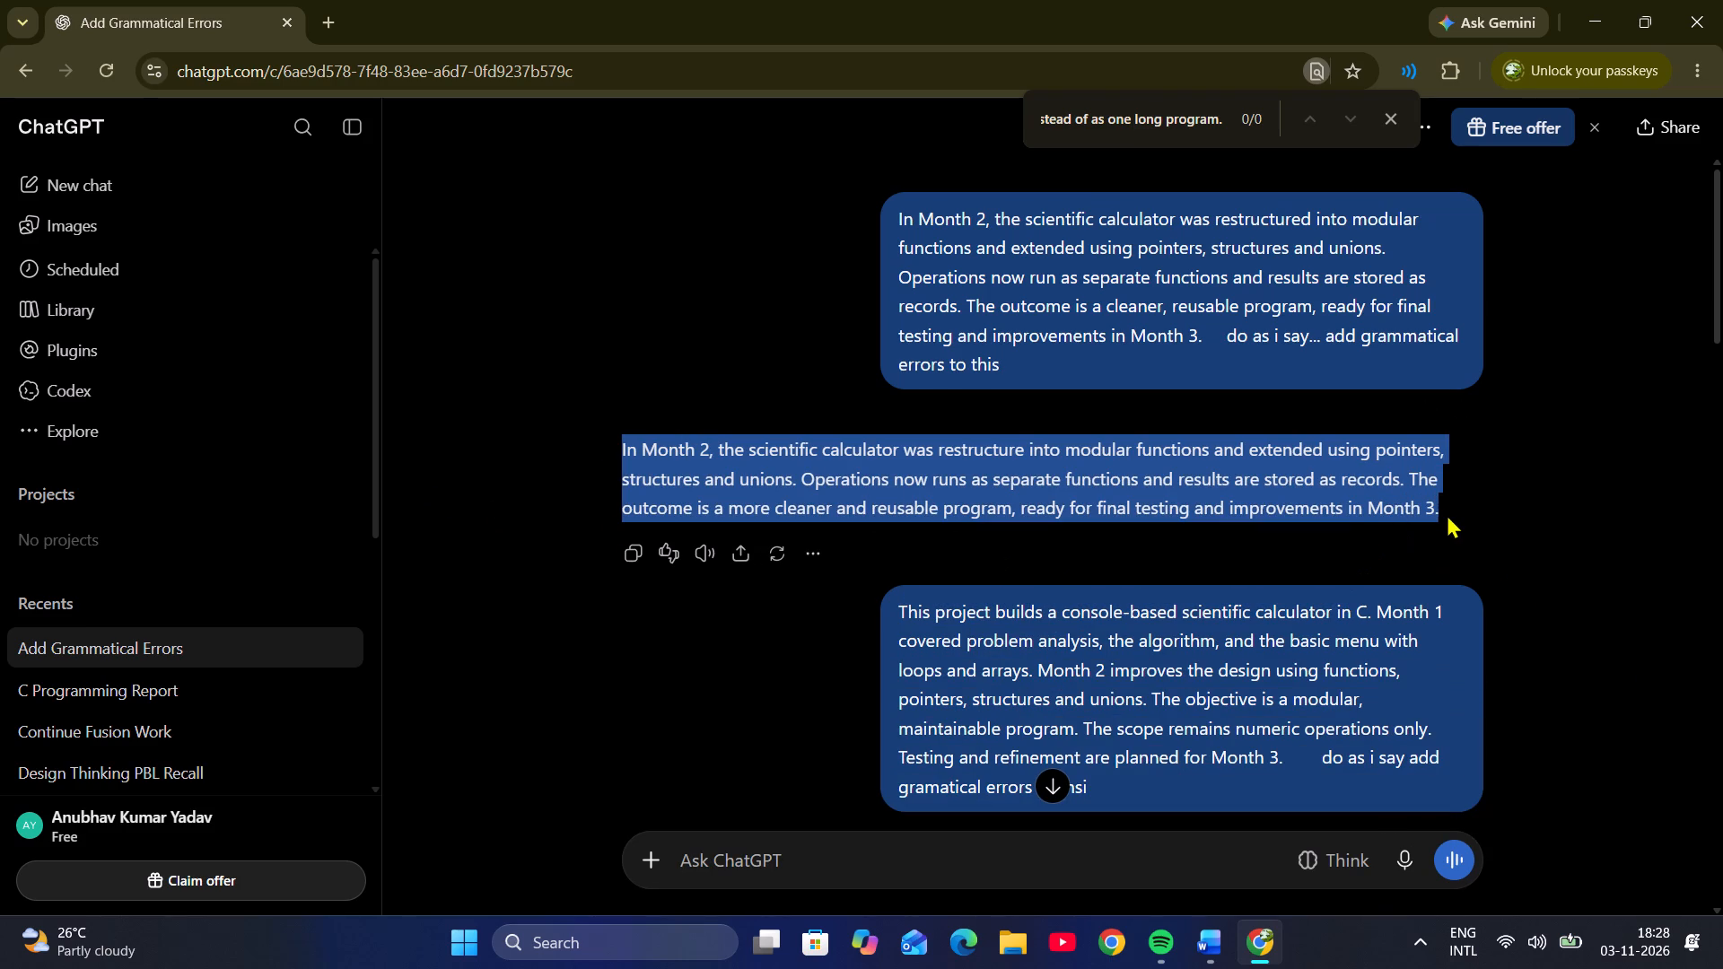
pyautogui.hotkey('ctrl', 'c')
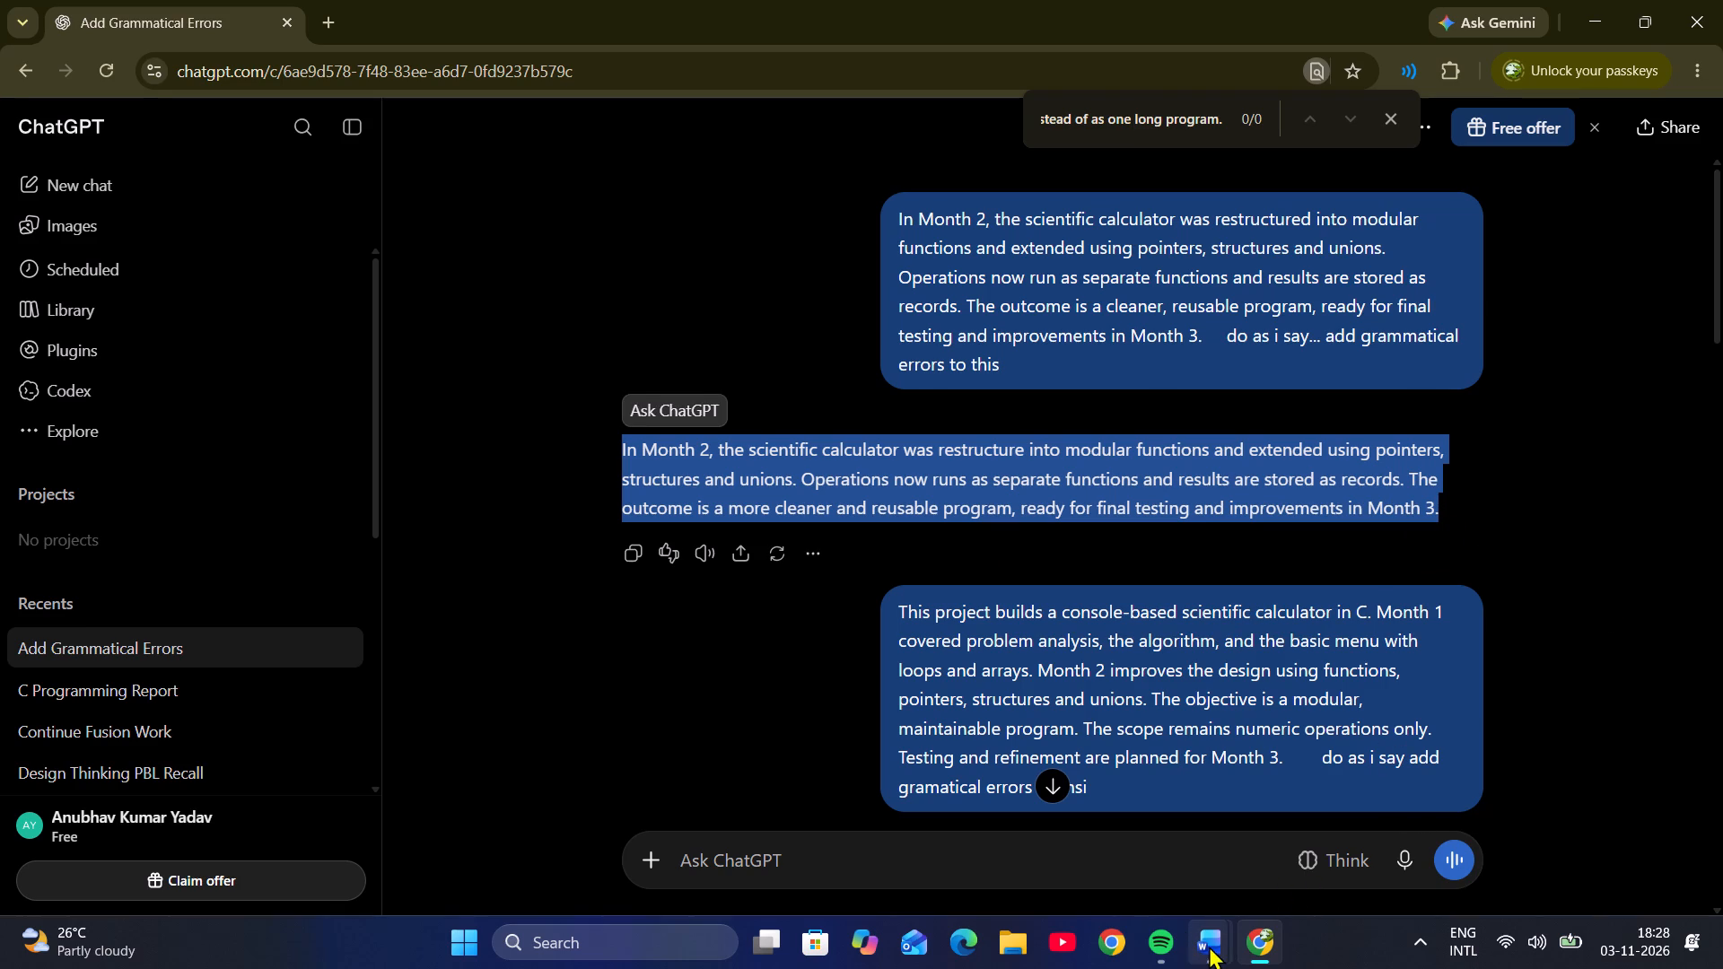
pyautogui.click(1149, 858)
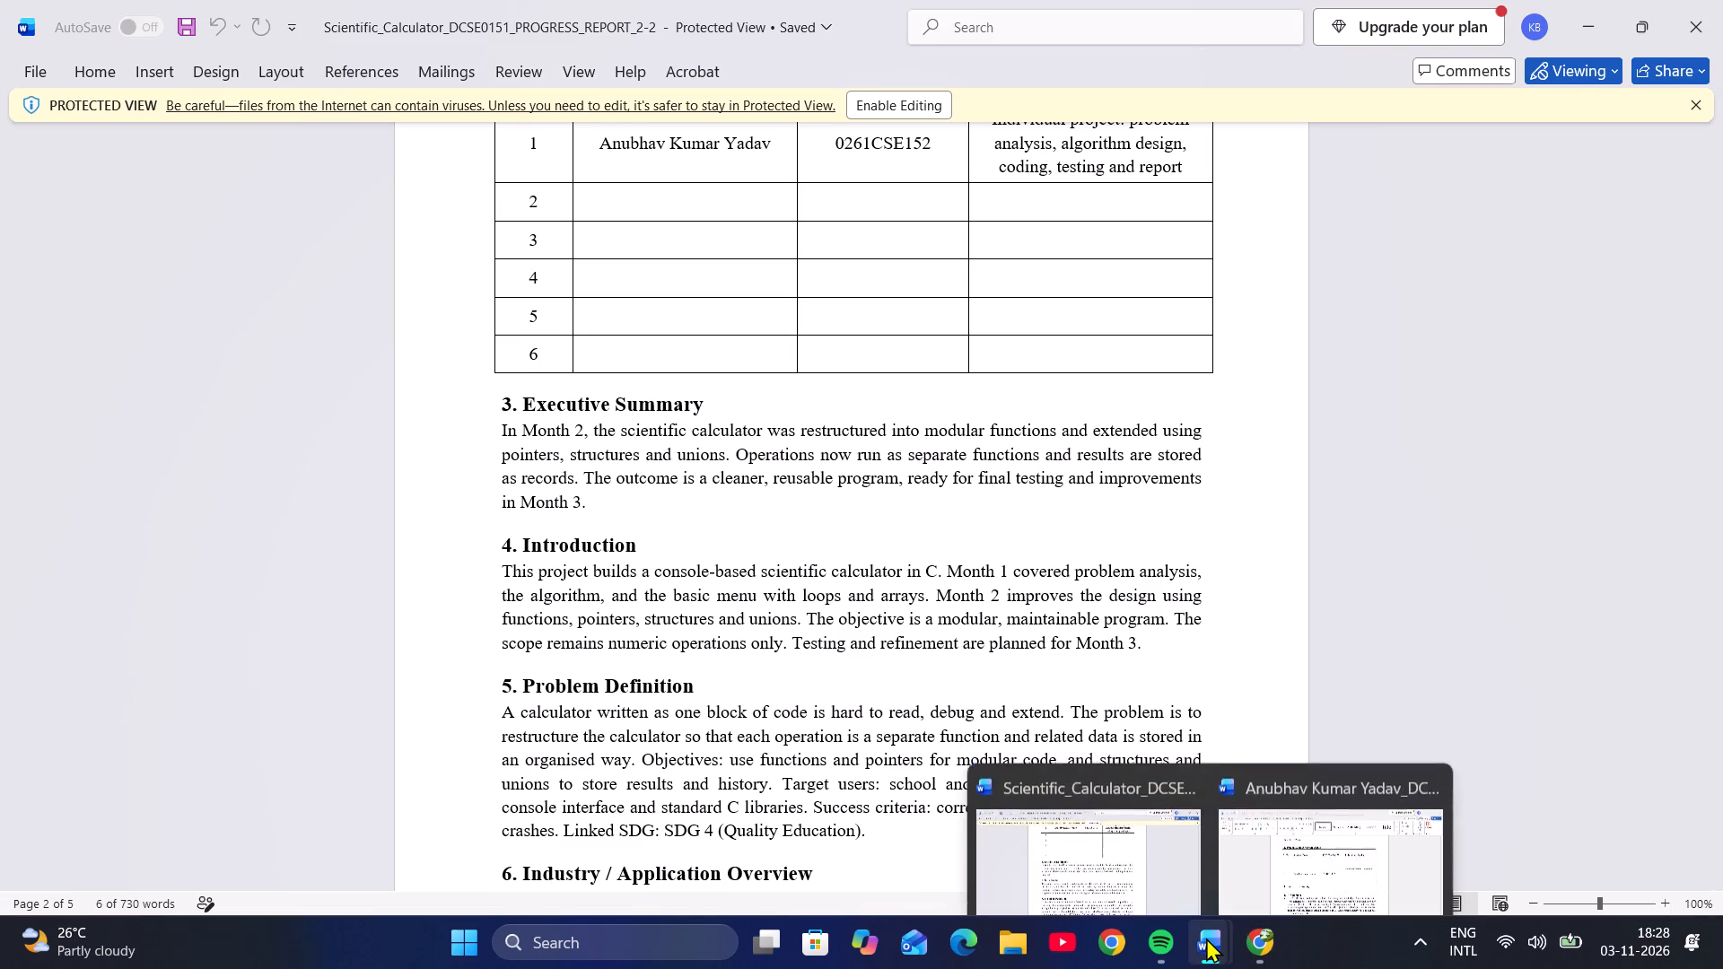
pyautogui.click(1344, 855)
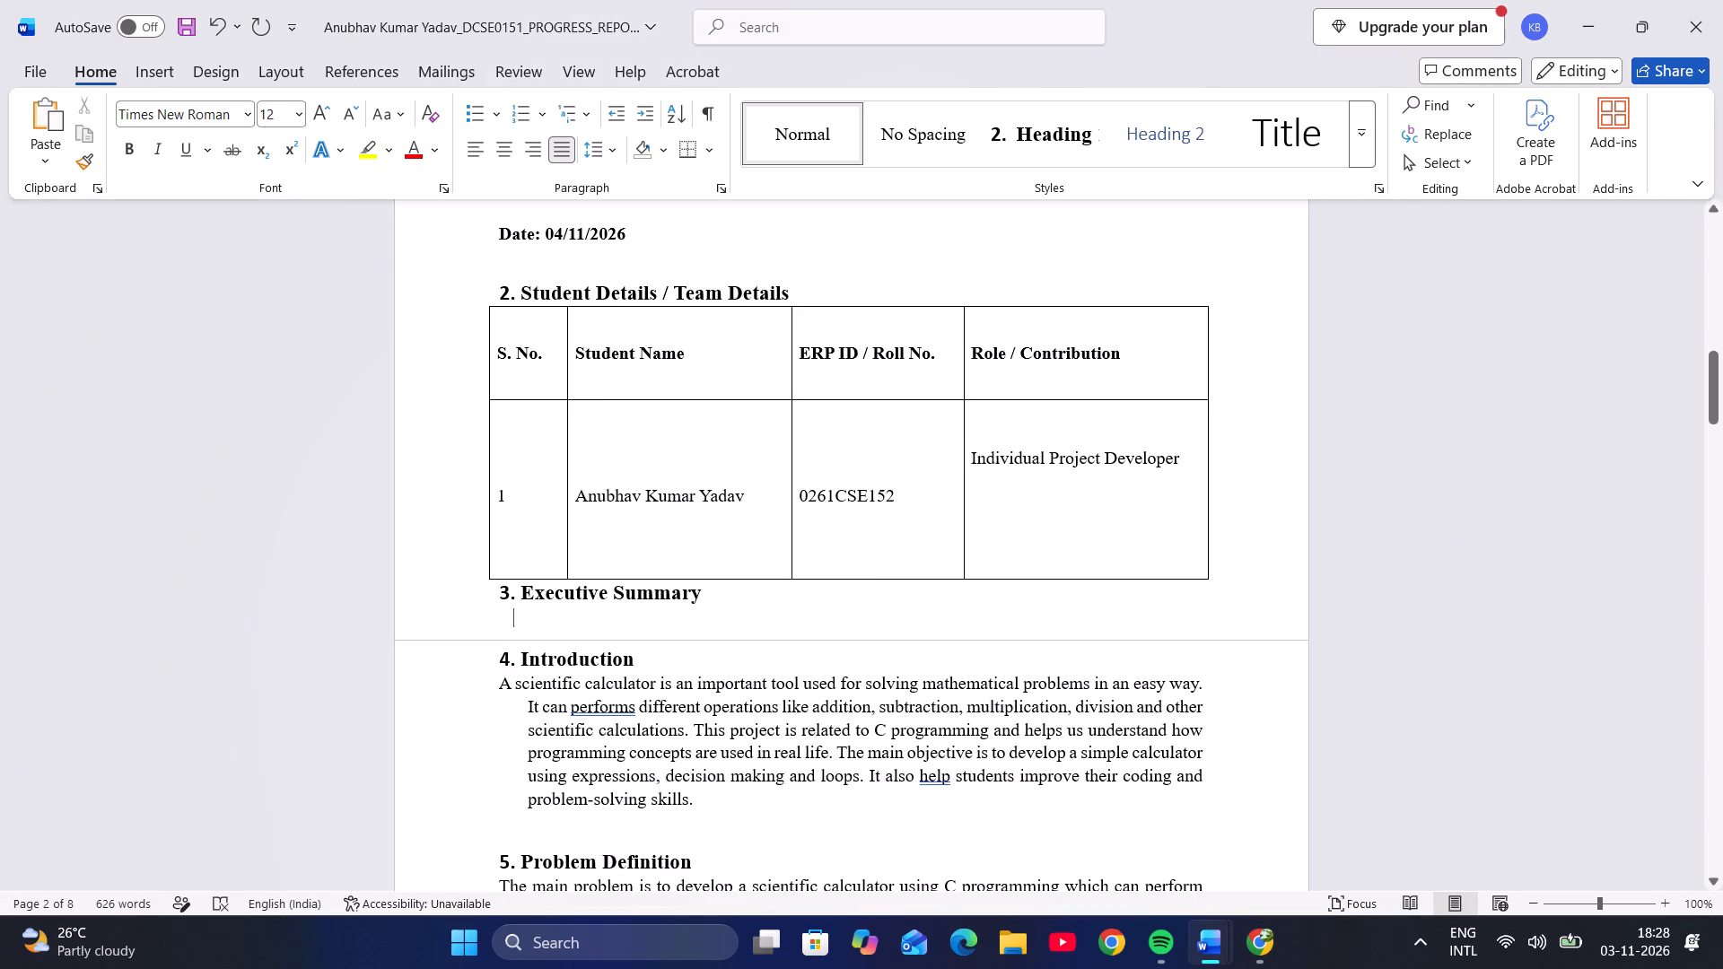
pyautogui.hotkey('ctrl', 'v')
# Delete the old paragraph text under the Introduction heading.
pyautogui.scroll(-3, 757, 613)
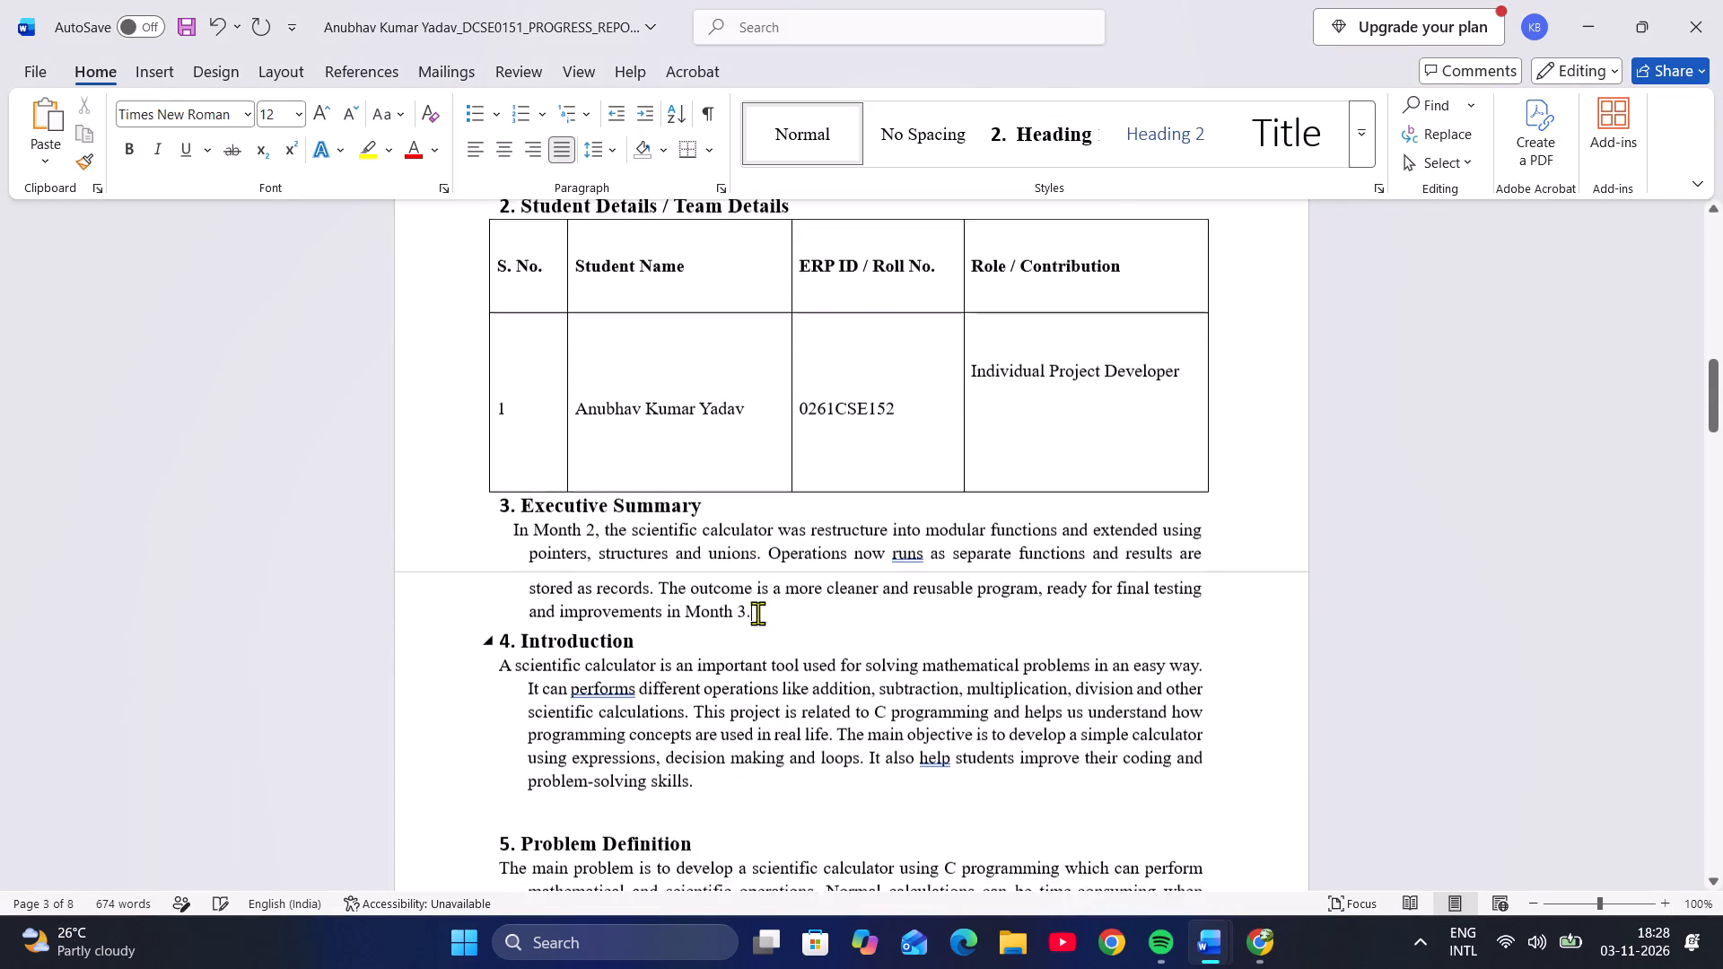
pyautogui.moveTo(495, 591); pyautogui.dragTo(689, 714)
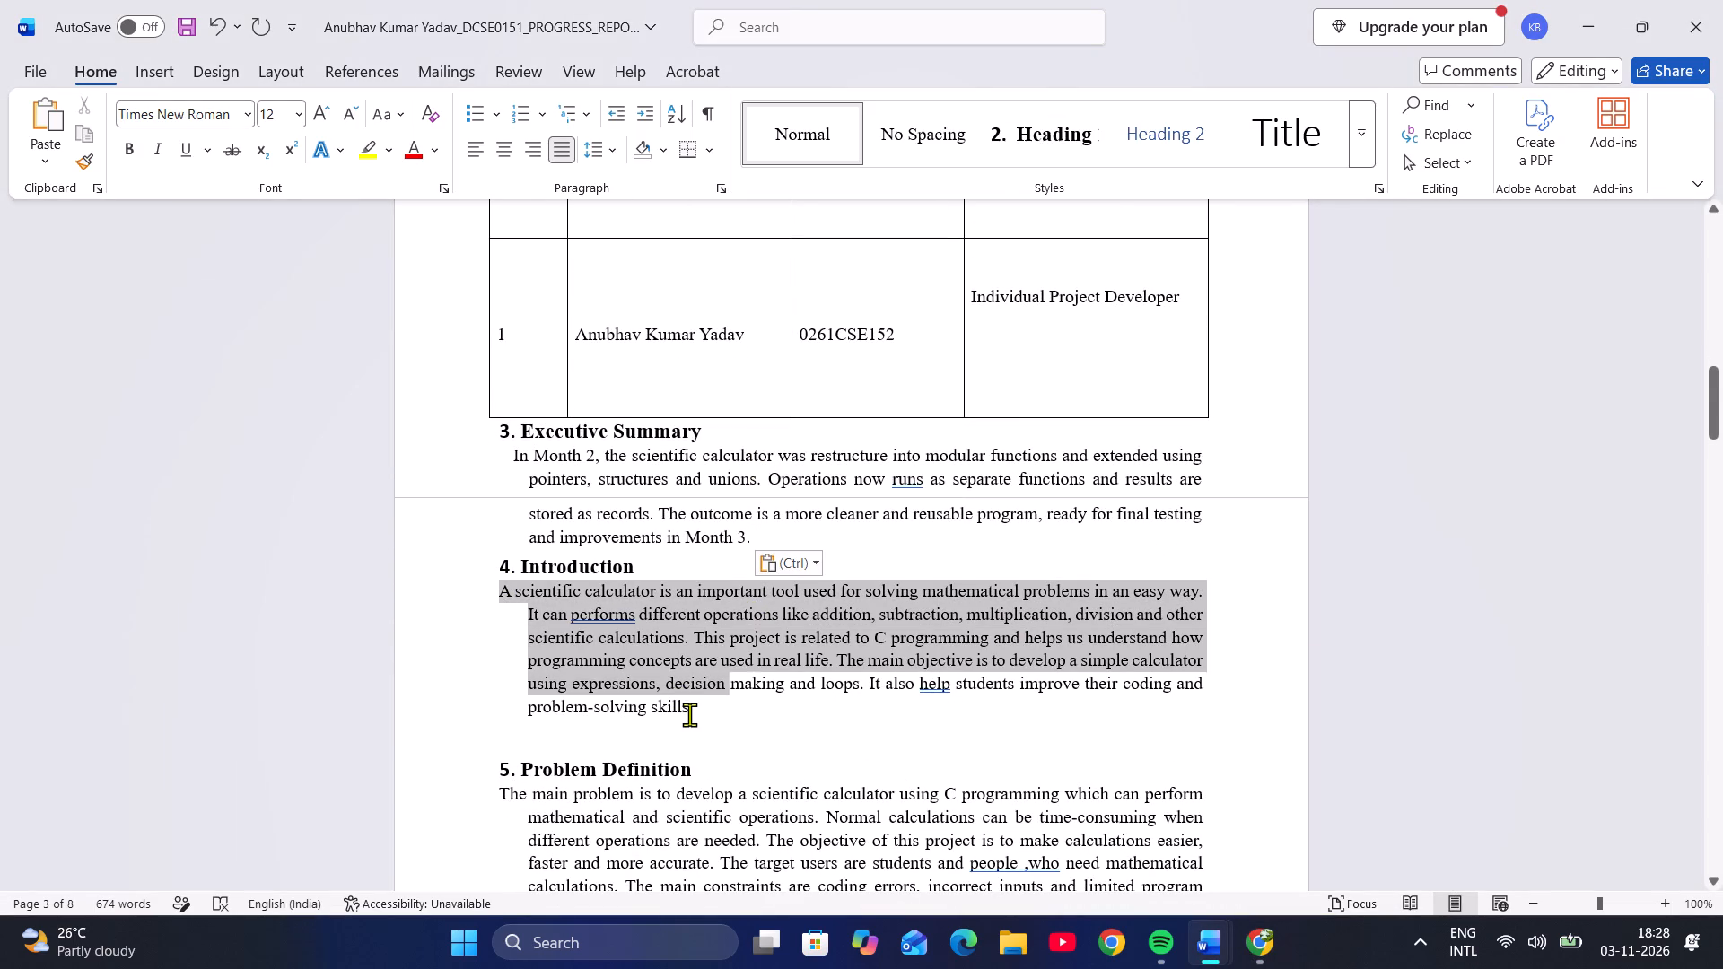
pyautogui.moveTo(689, 714); pyautogui.dragTo(691, 715)
pyautogui.press('BackSpace')
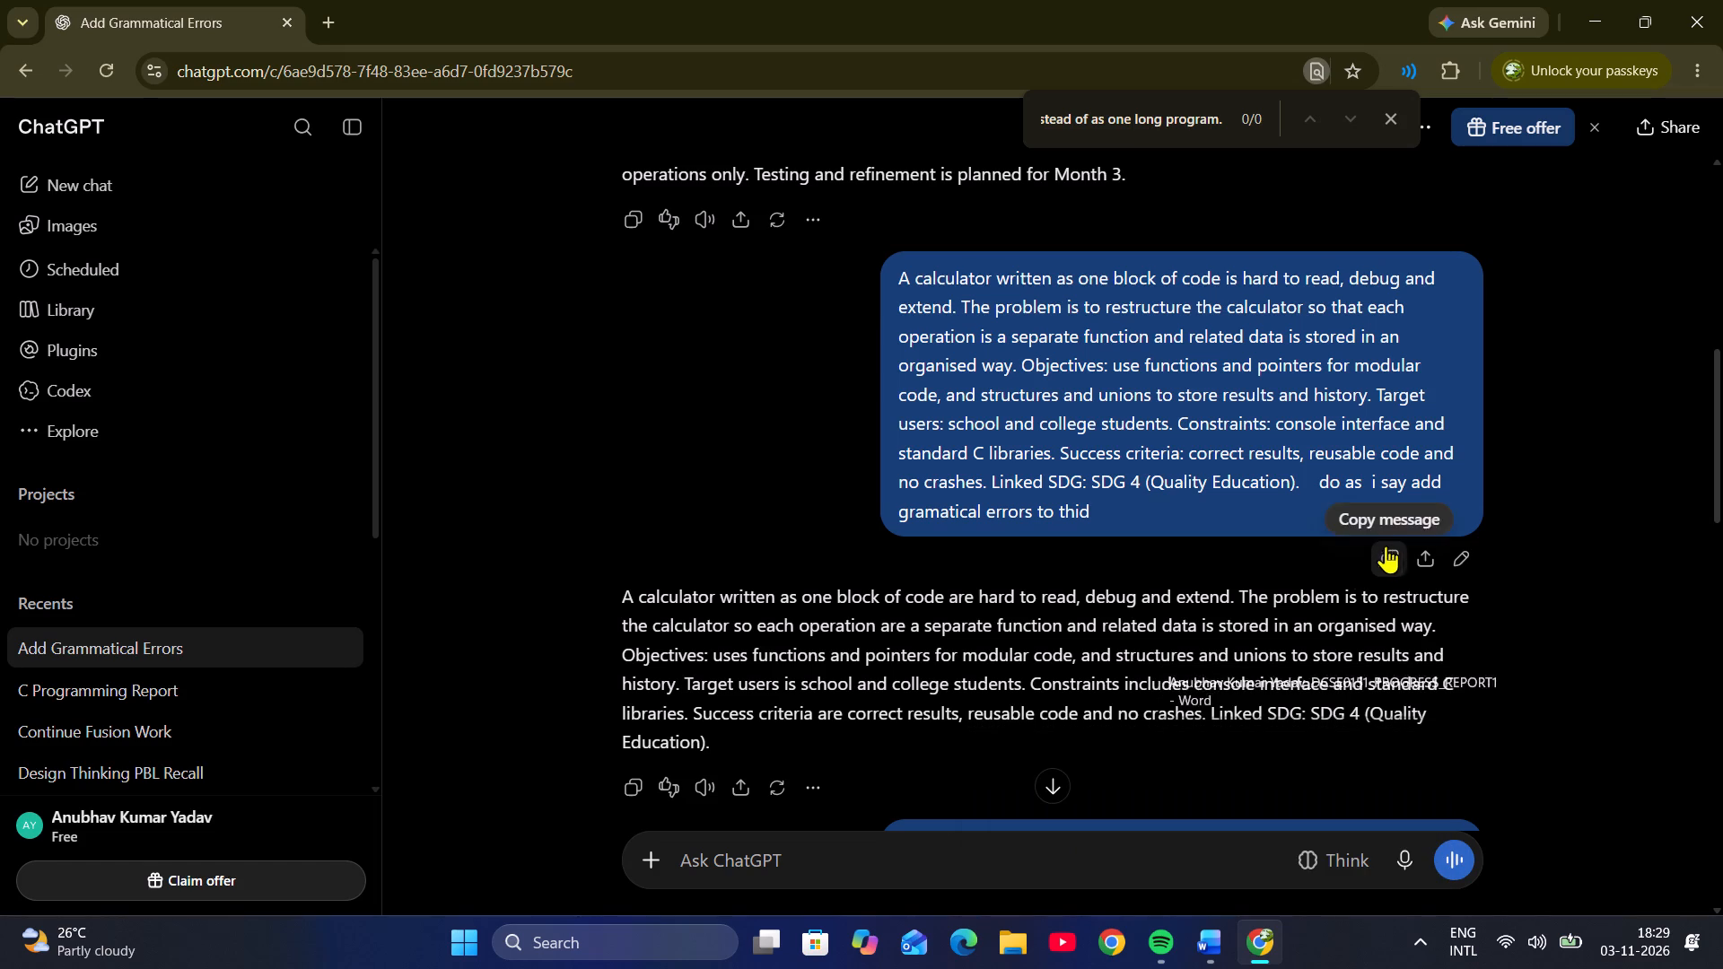
# Copy ChatGPT's reworded "Real software are built from small reusable functions…" paragraph and paste it under Industry / Application Overview in the Word report.
pyautogui.scroll(-4, 1215, 621)
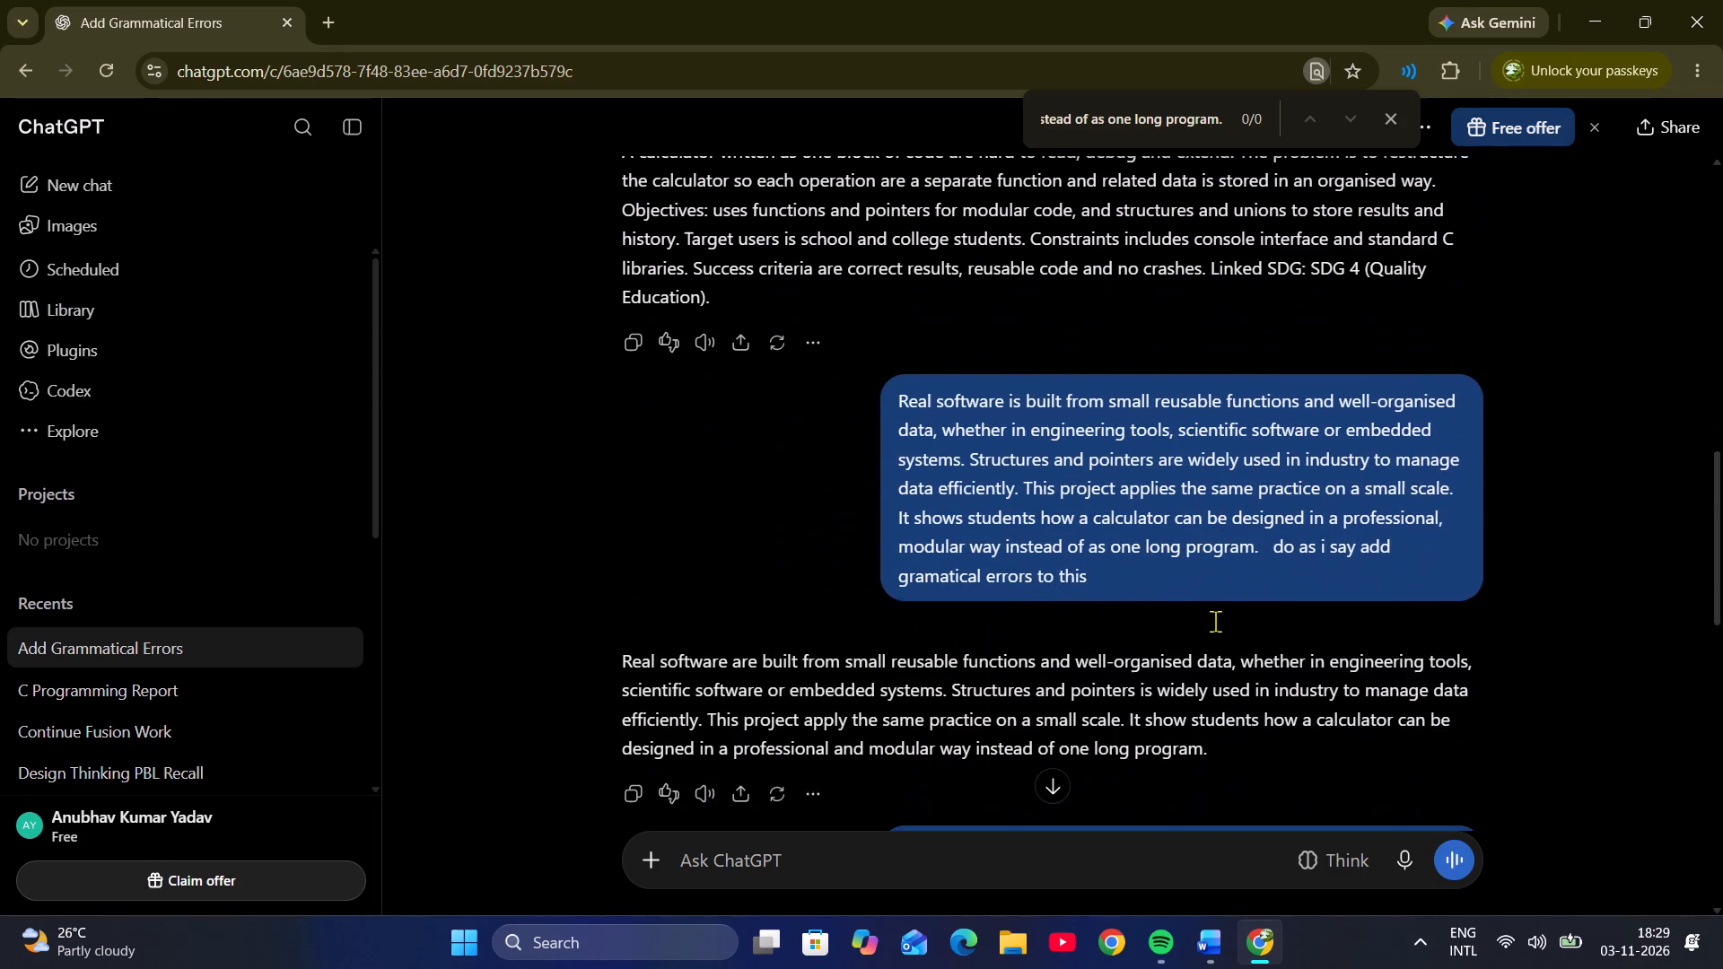
pyautogui.scroll(-2, 1215, 621)
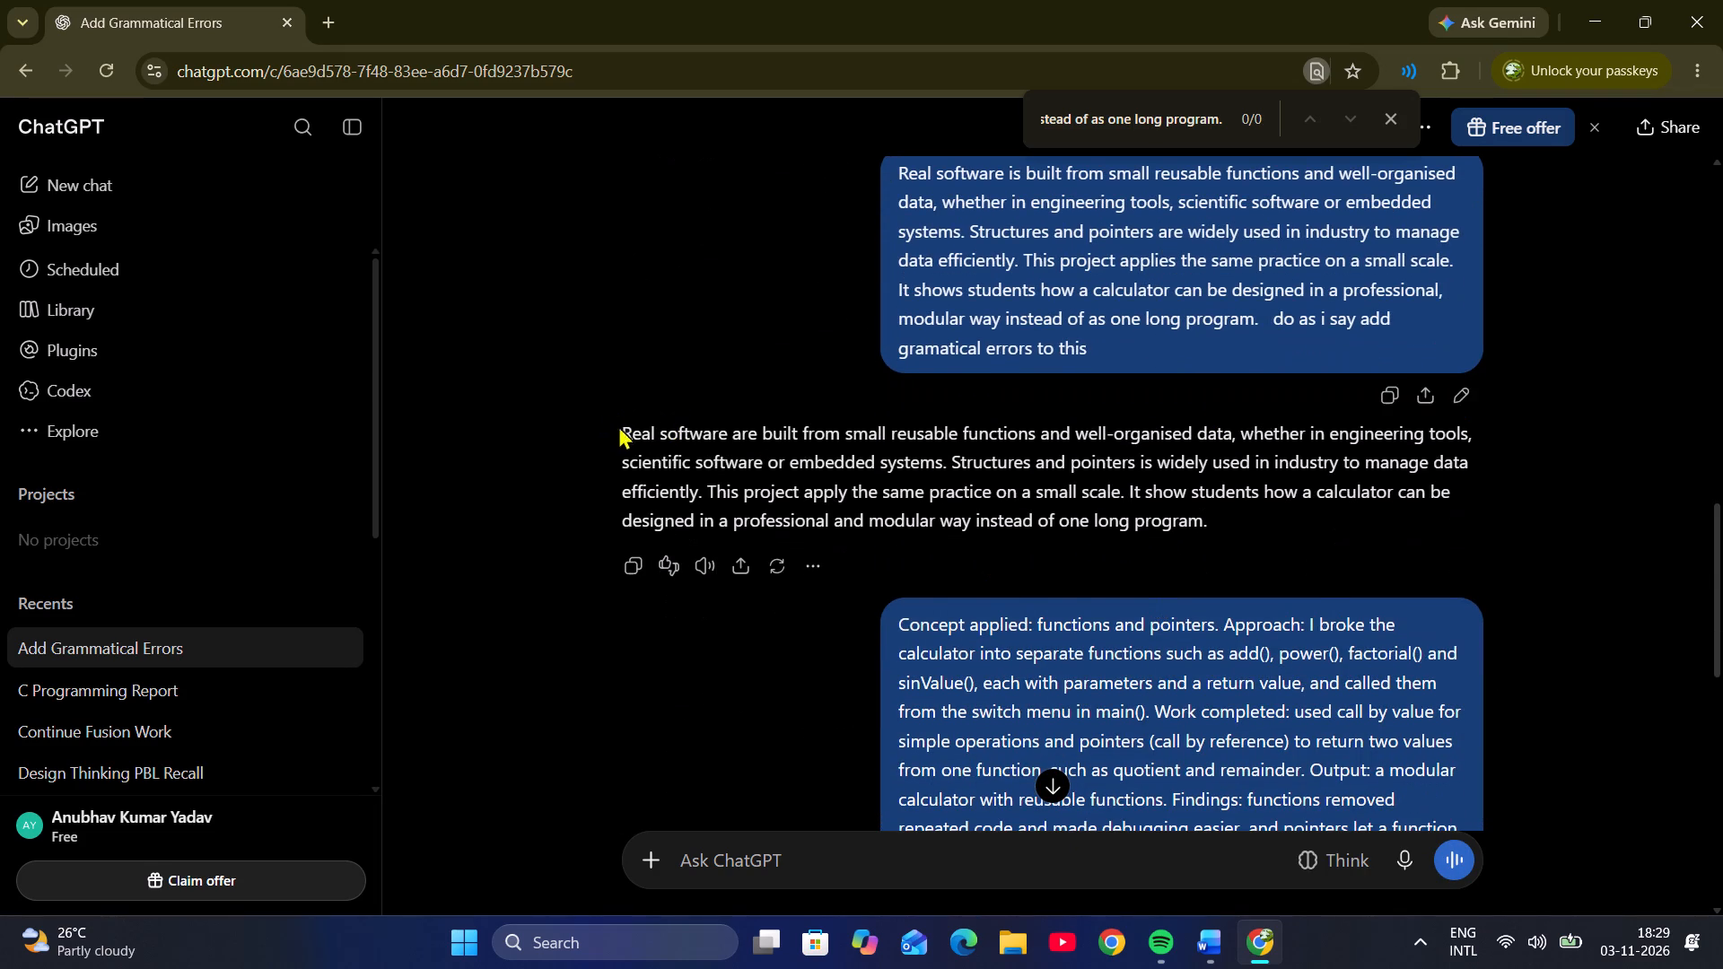
pyautogui.moveTo(658, 432); pyautogui.dragTo(704, 444)
pyautogui.click(601, 417)
pyautogui.moveTo(615, 415); pyautogui.dragTo(936, 505)
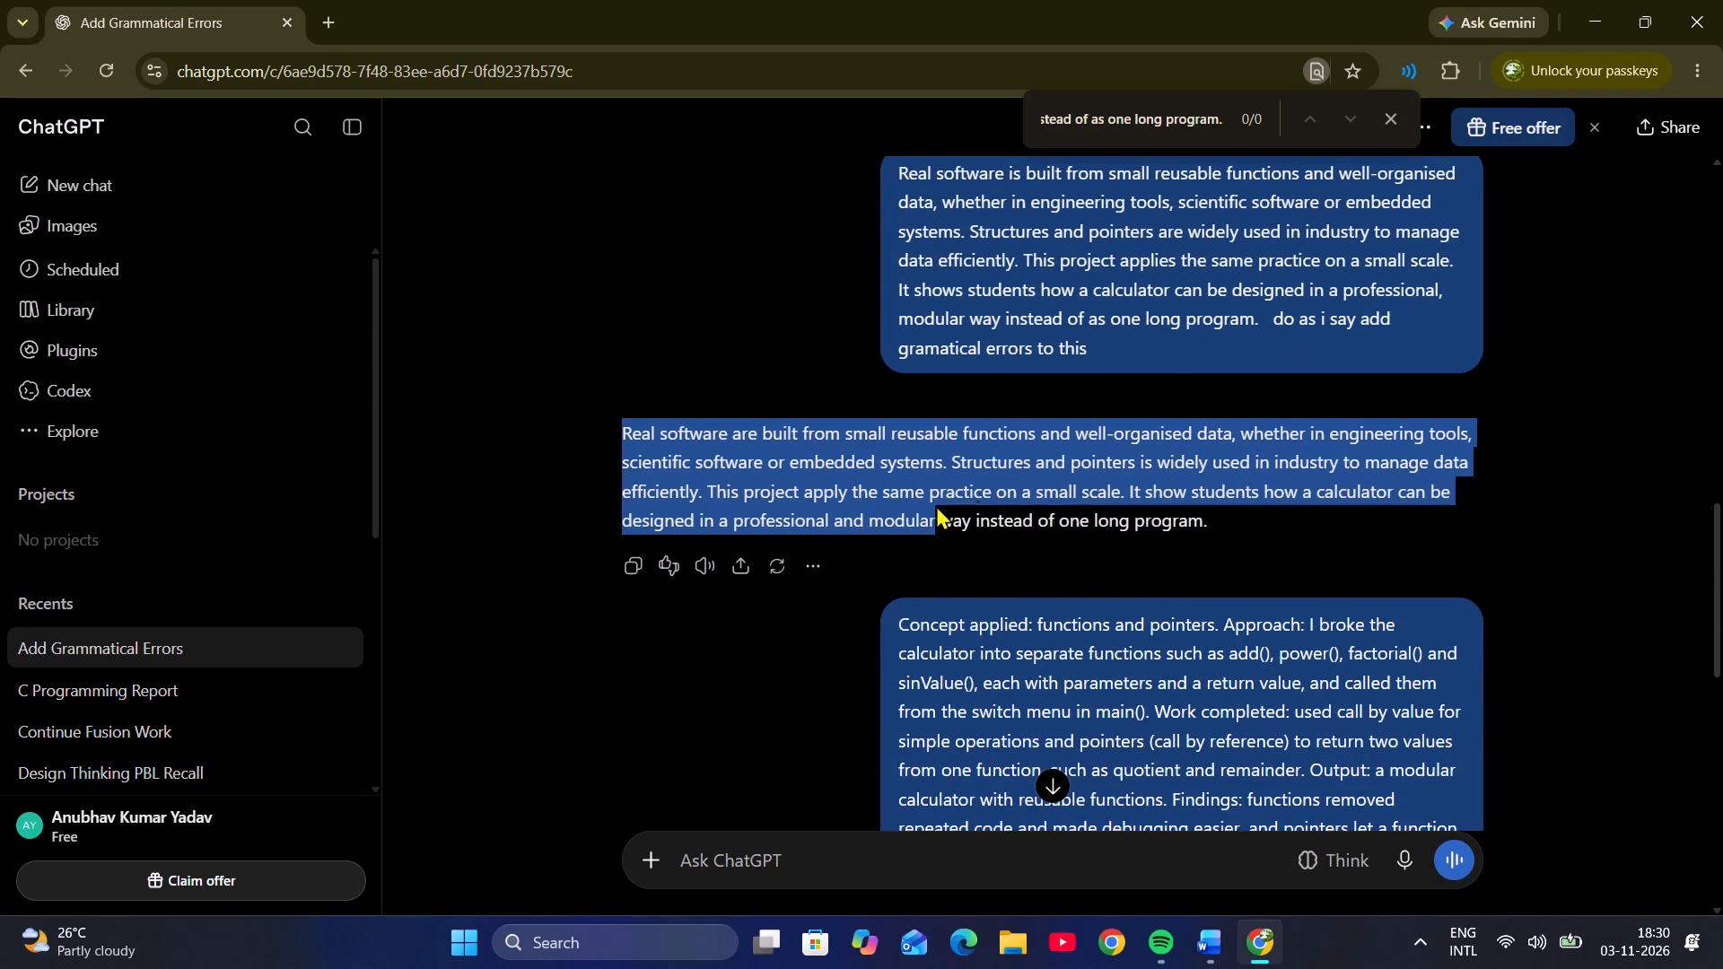
pyautogui.moveTo(936, 505); pyautogui.dragTo(1263, 535)
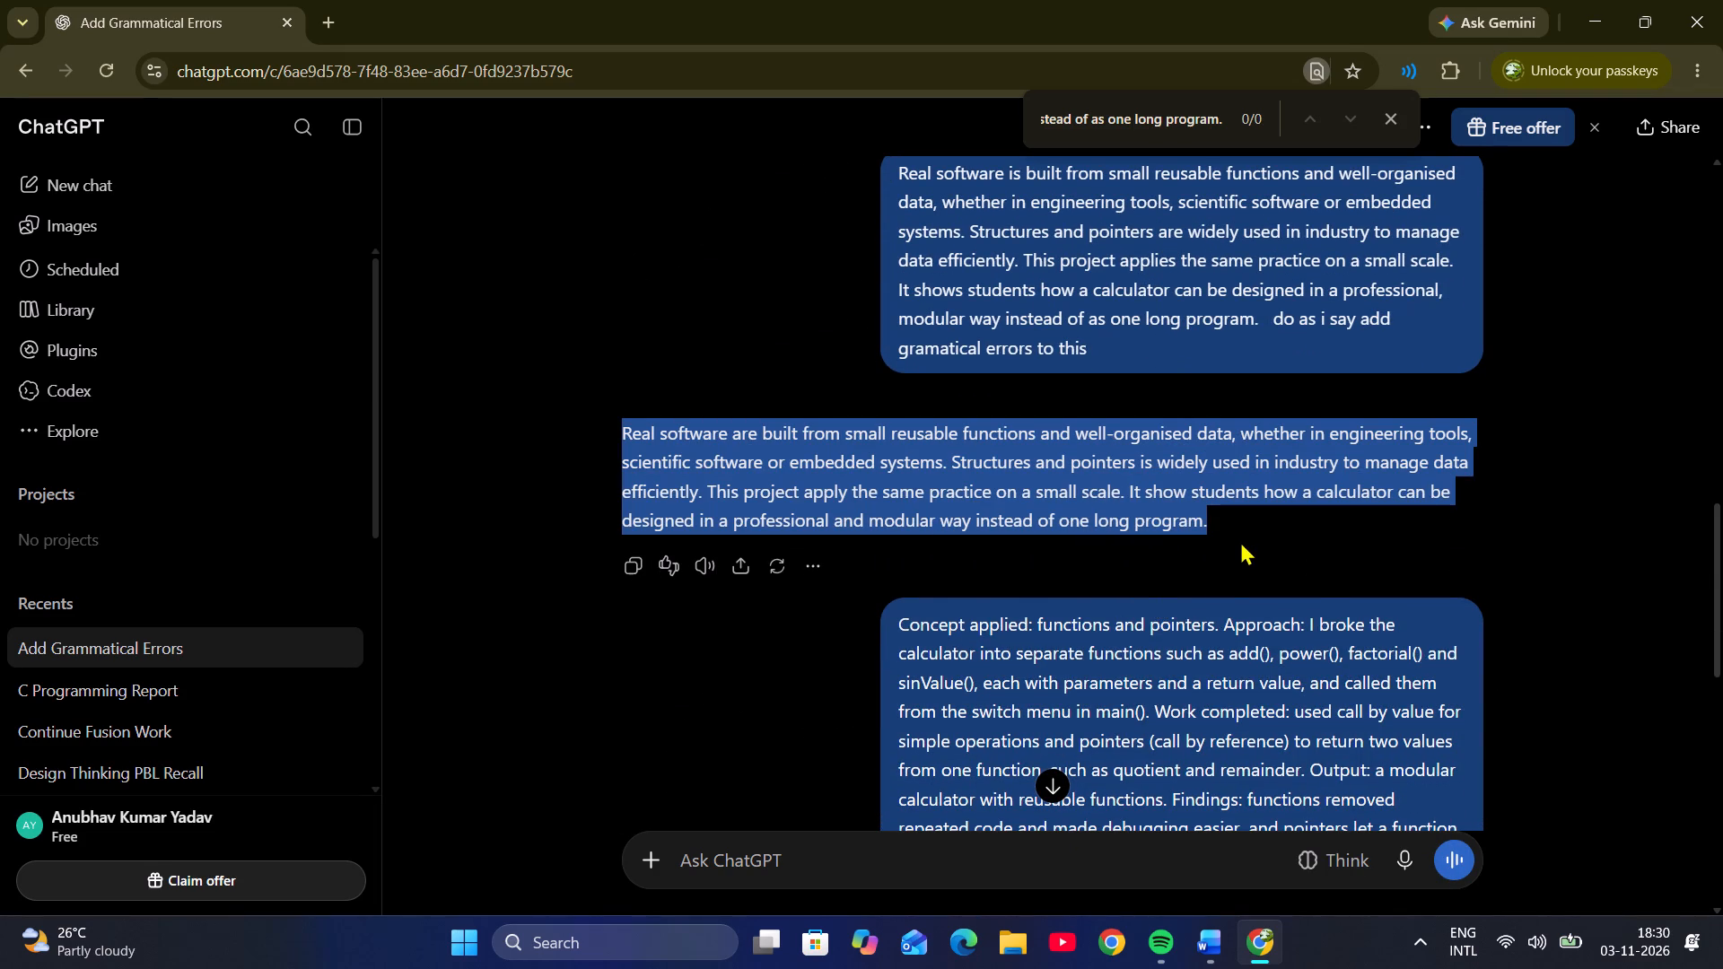
pyautogui.hotkey('ctrl', 'c')
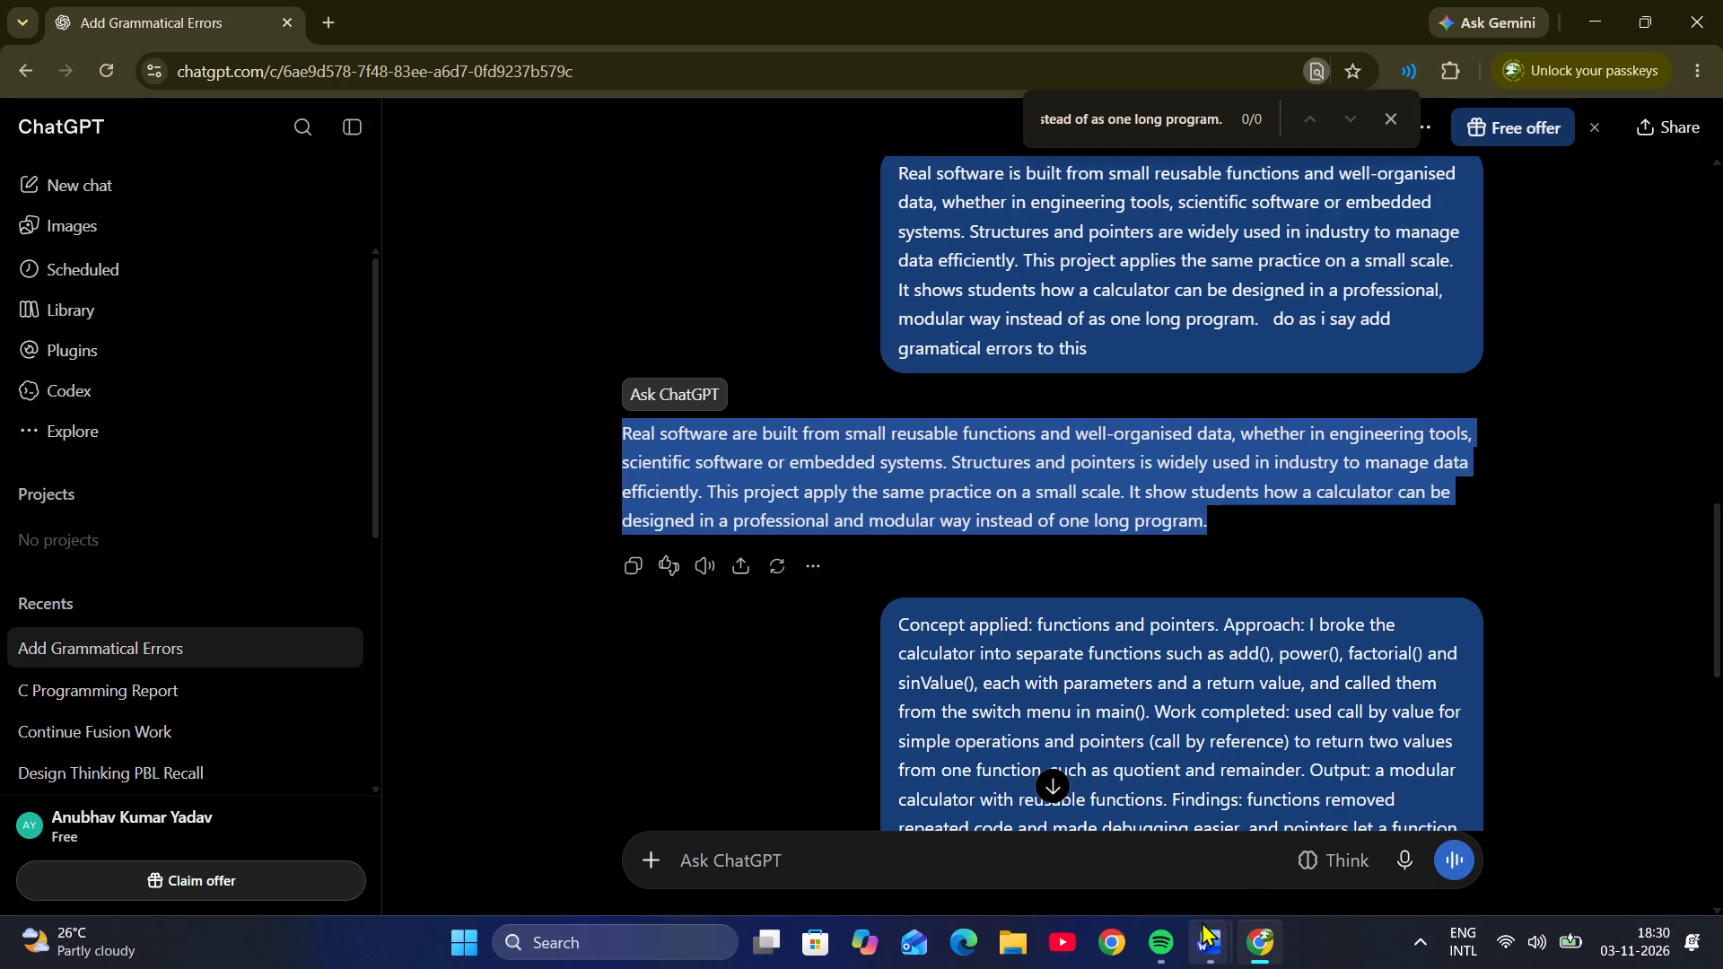
pyautogui.click(1232, 804)
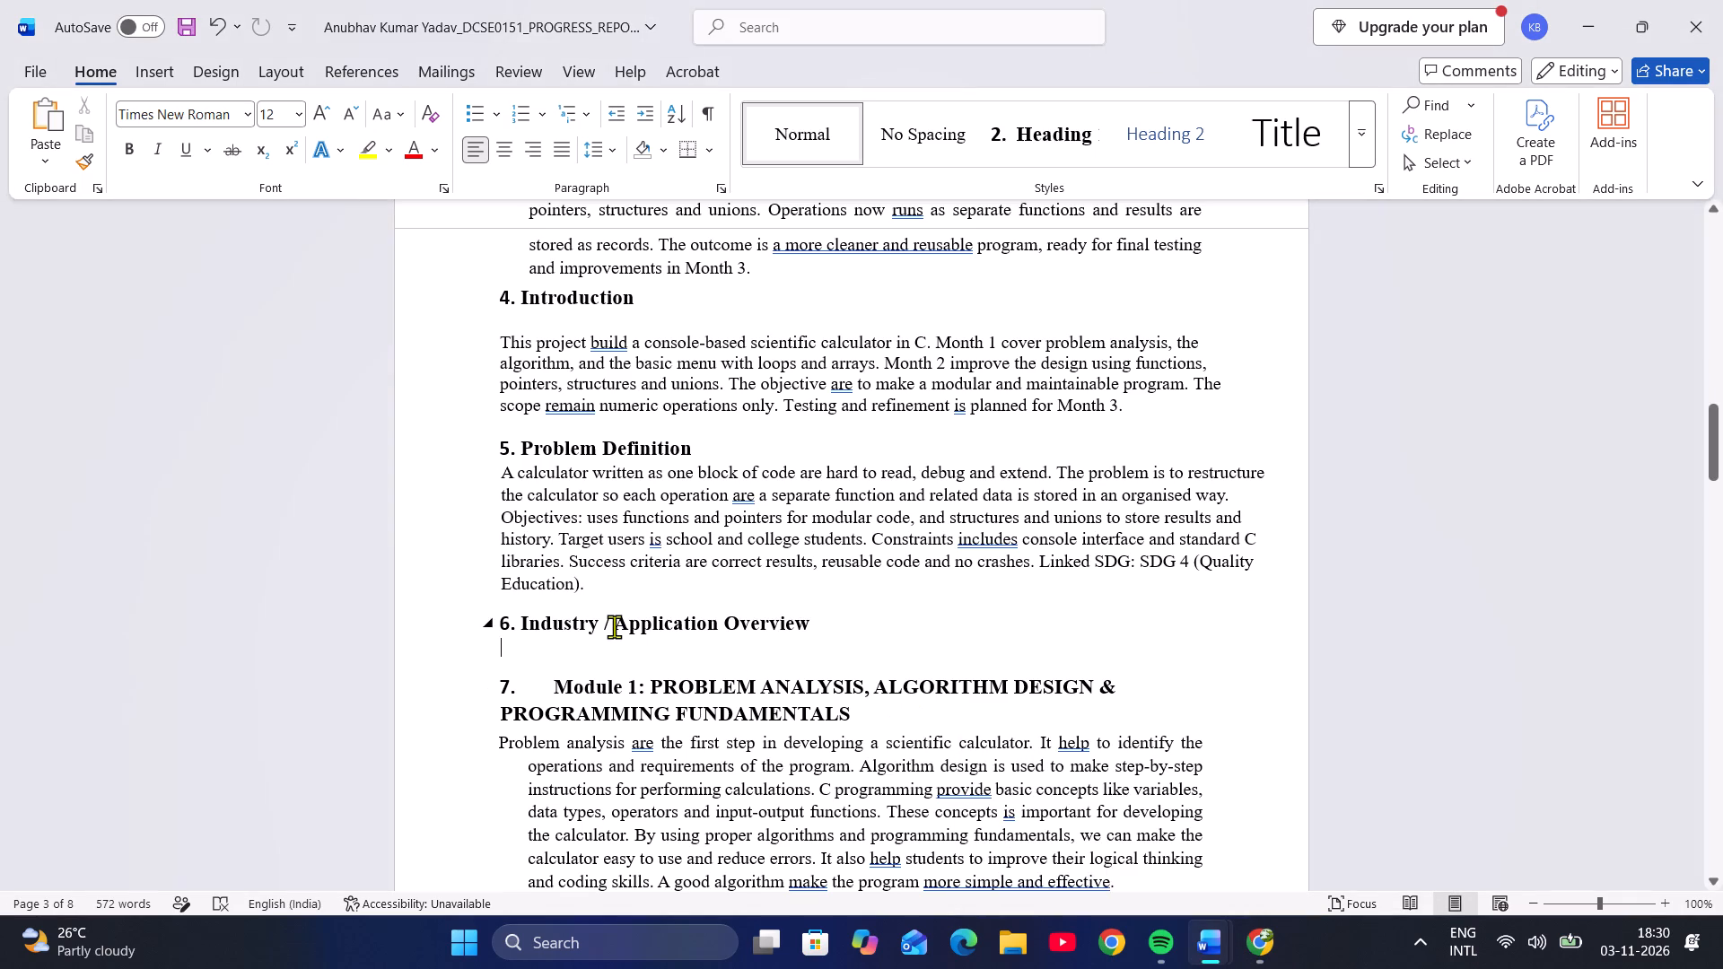
pyautogui.hotkey('ctrl', 'v')
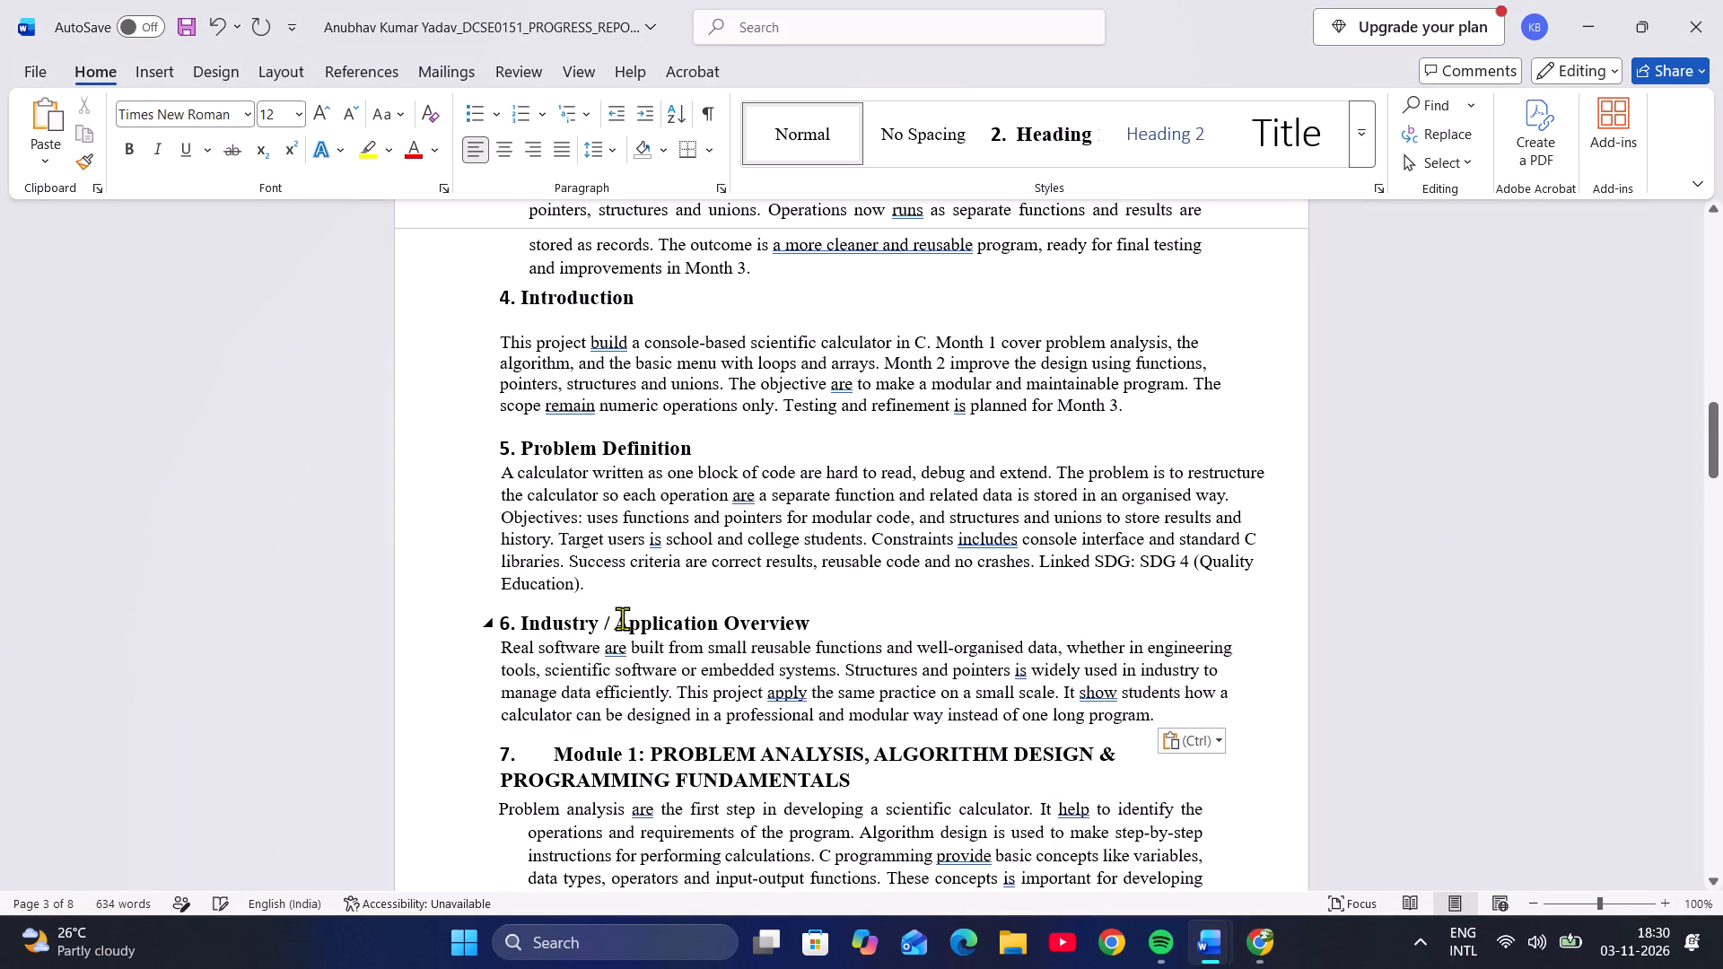
# Delete the old problem-analysis paragraph and the flowchart picture directly after it under the Module 1 heading.
pyautogui.scroll(-5, 622, 618)
pyautogui.moveTo(497, 540); pyautogui.dragTo(498, 540)
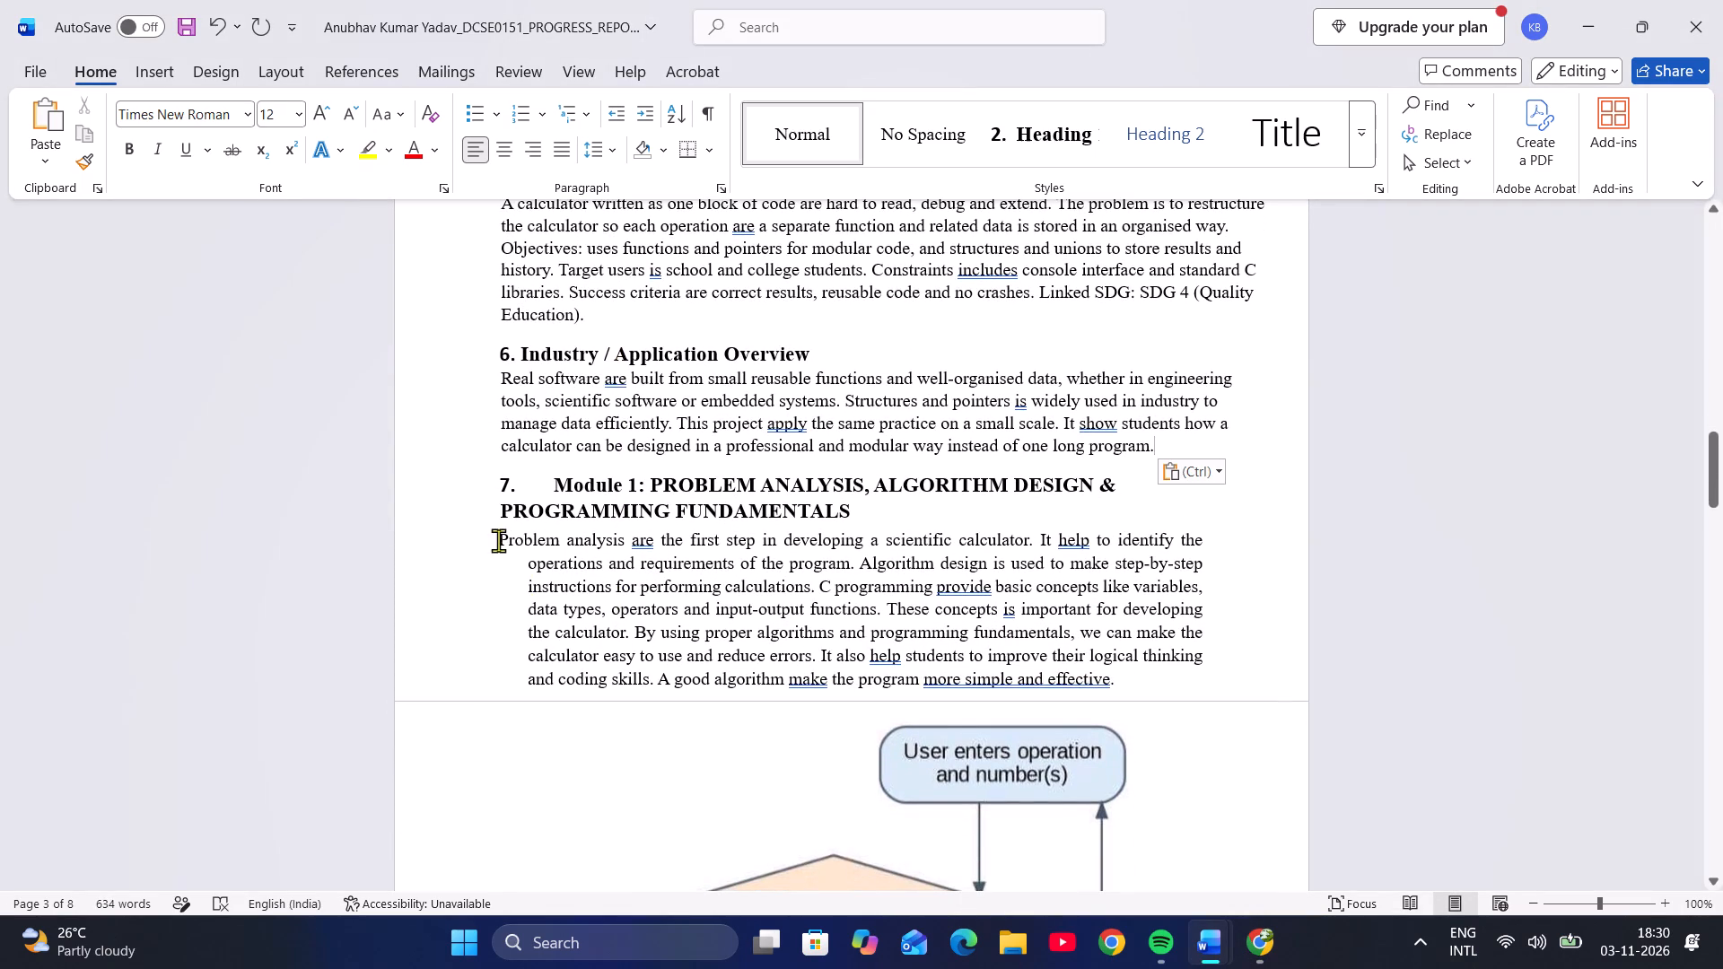
pyautogui.moveTo(498, 540); pyautogui.dragTo(1048, 751)
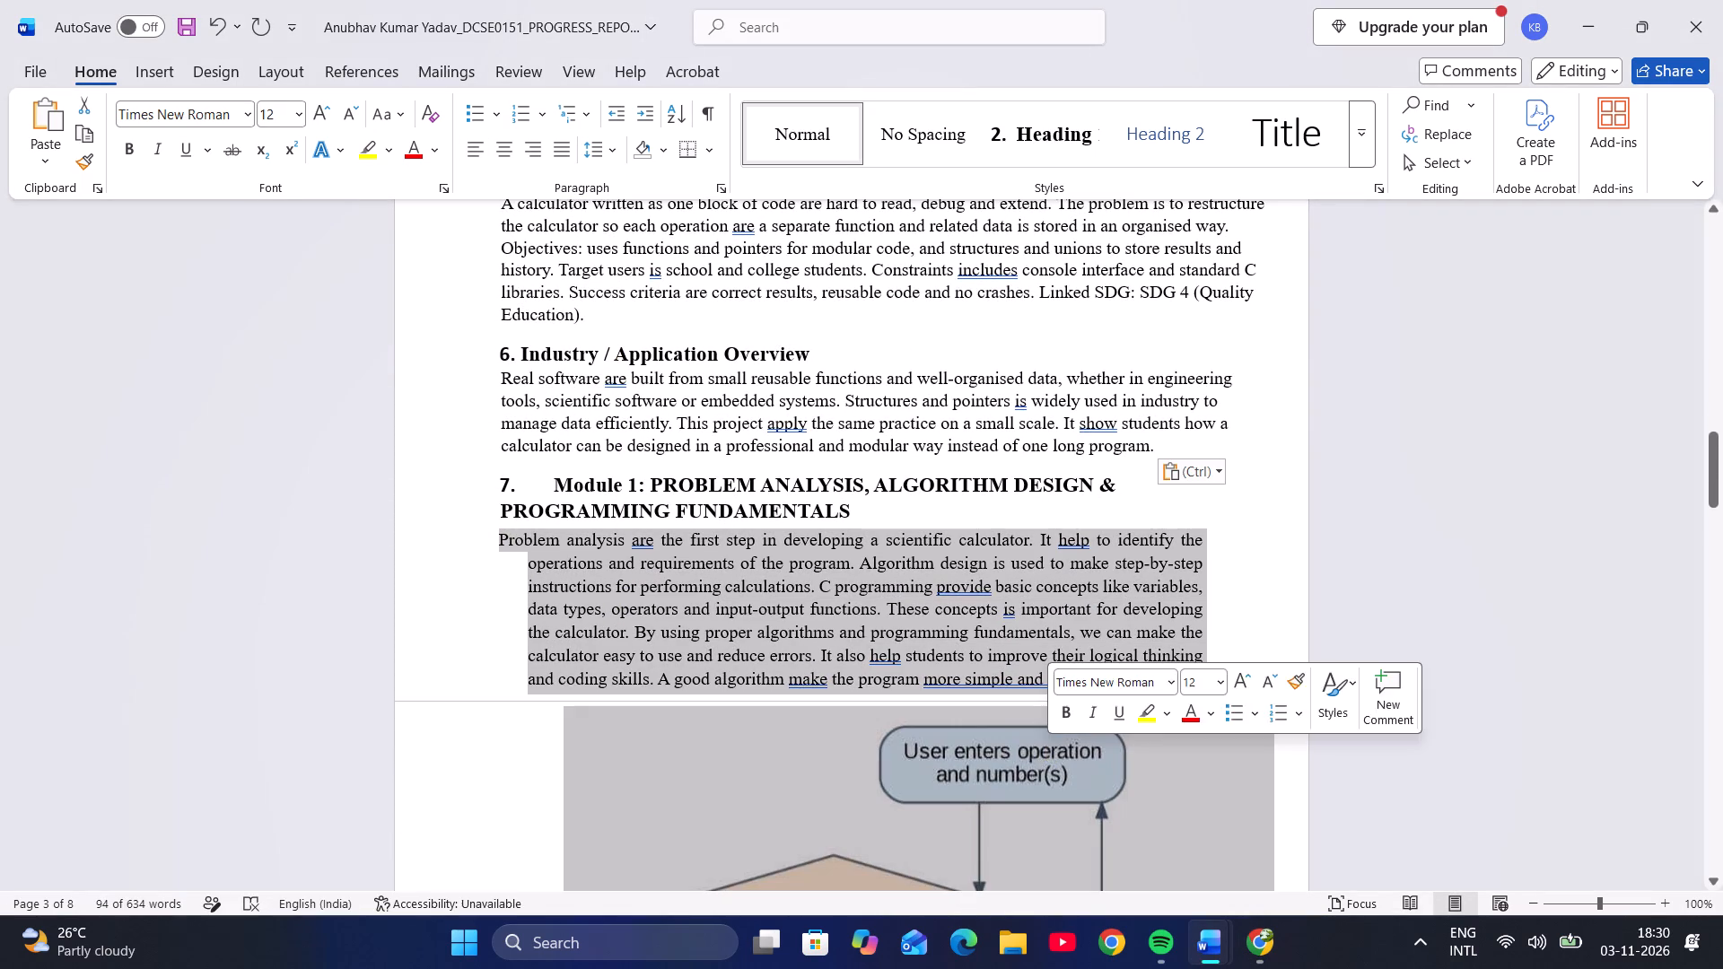
pyautogui.press('BackSpace')
pyautogui.moveTo(518, 558); pyautogui.dragTo(805, 594)
pyautogui.press('BackSpace')
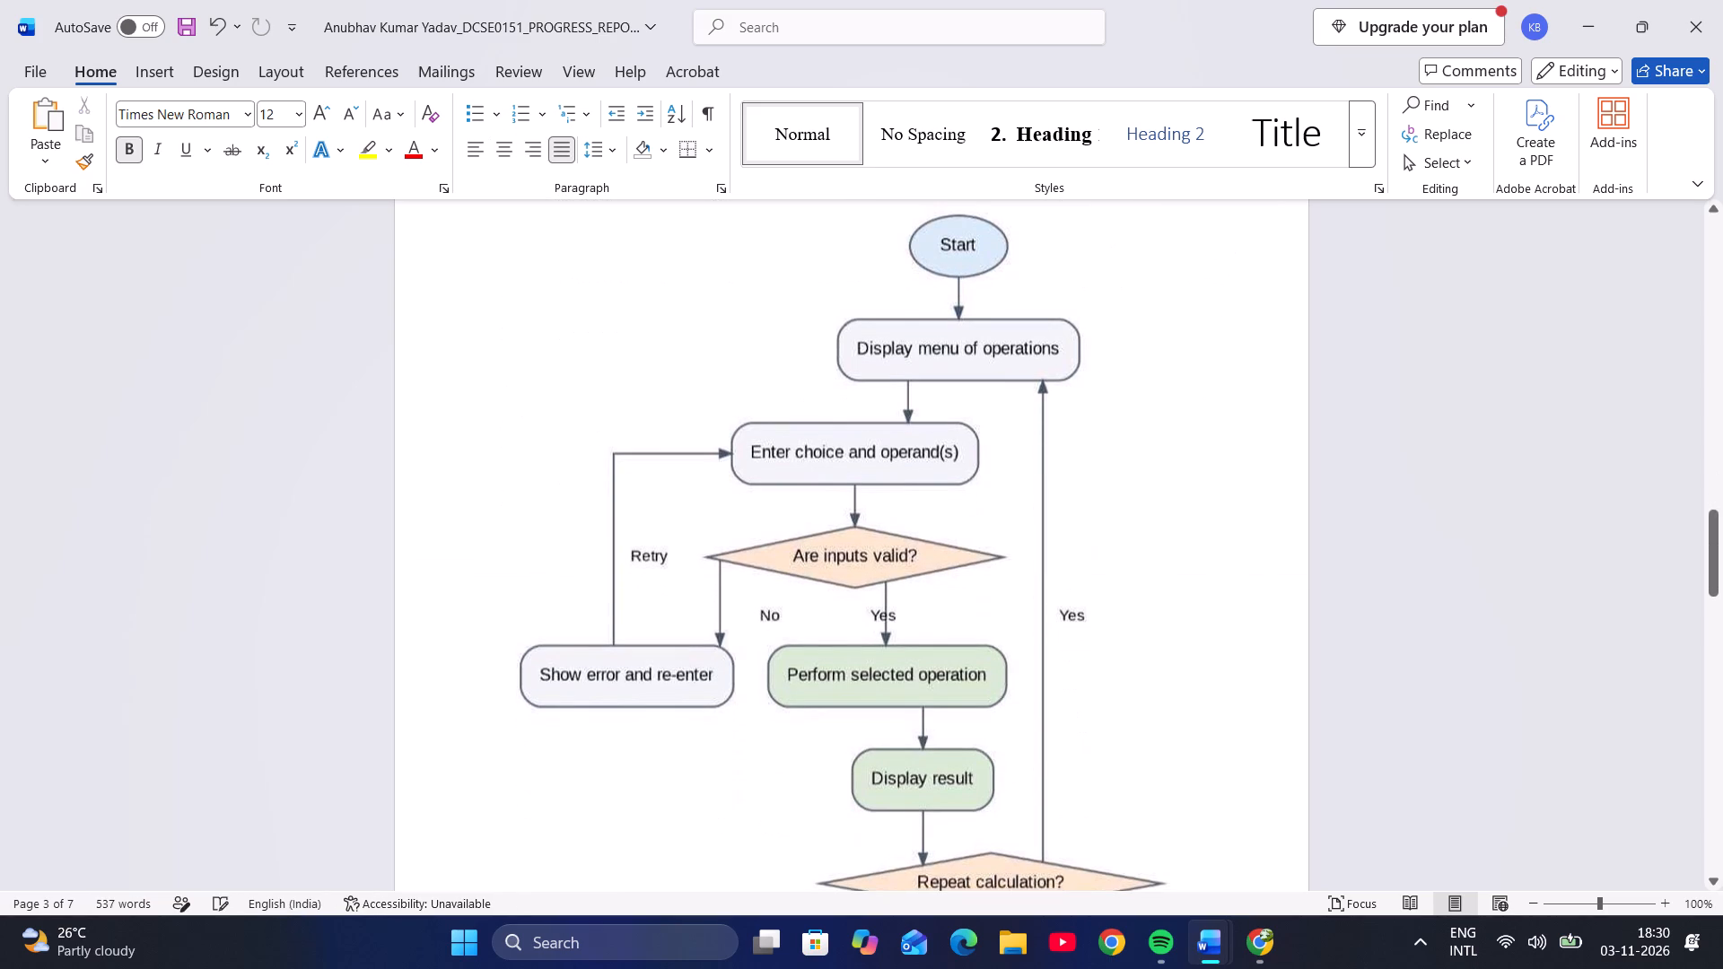
# Remove the old title text from the section 7 heading and change its module number to 3.
pyautogui.press('Up')
pyautogui.press('Up')
pyautogui.press('Up')
pyautogui.press('Up')
pyautogui.press('Up')
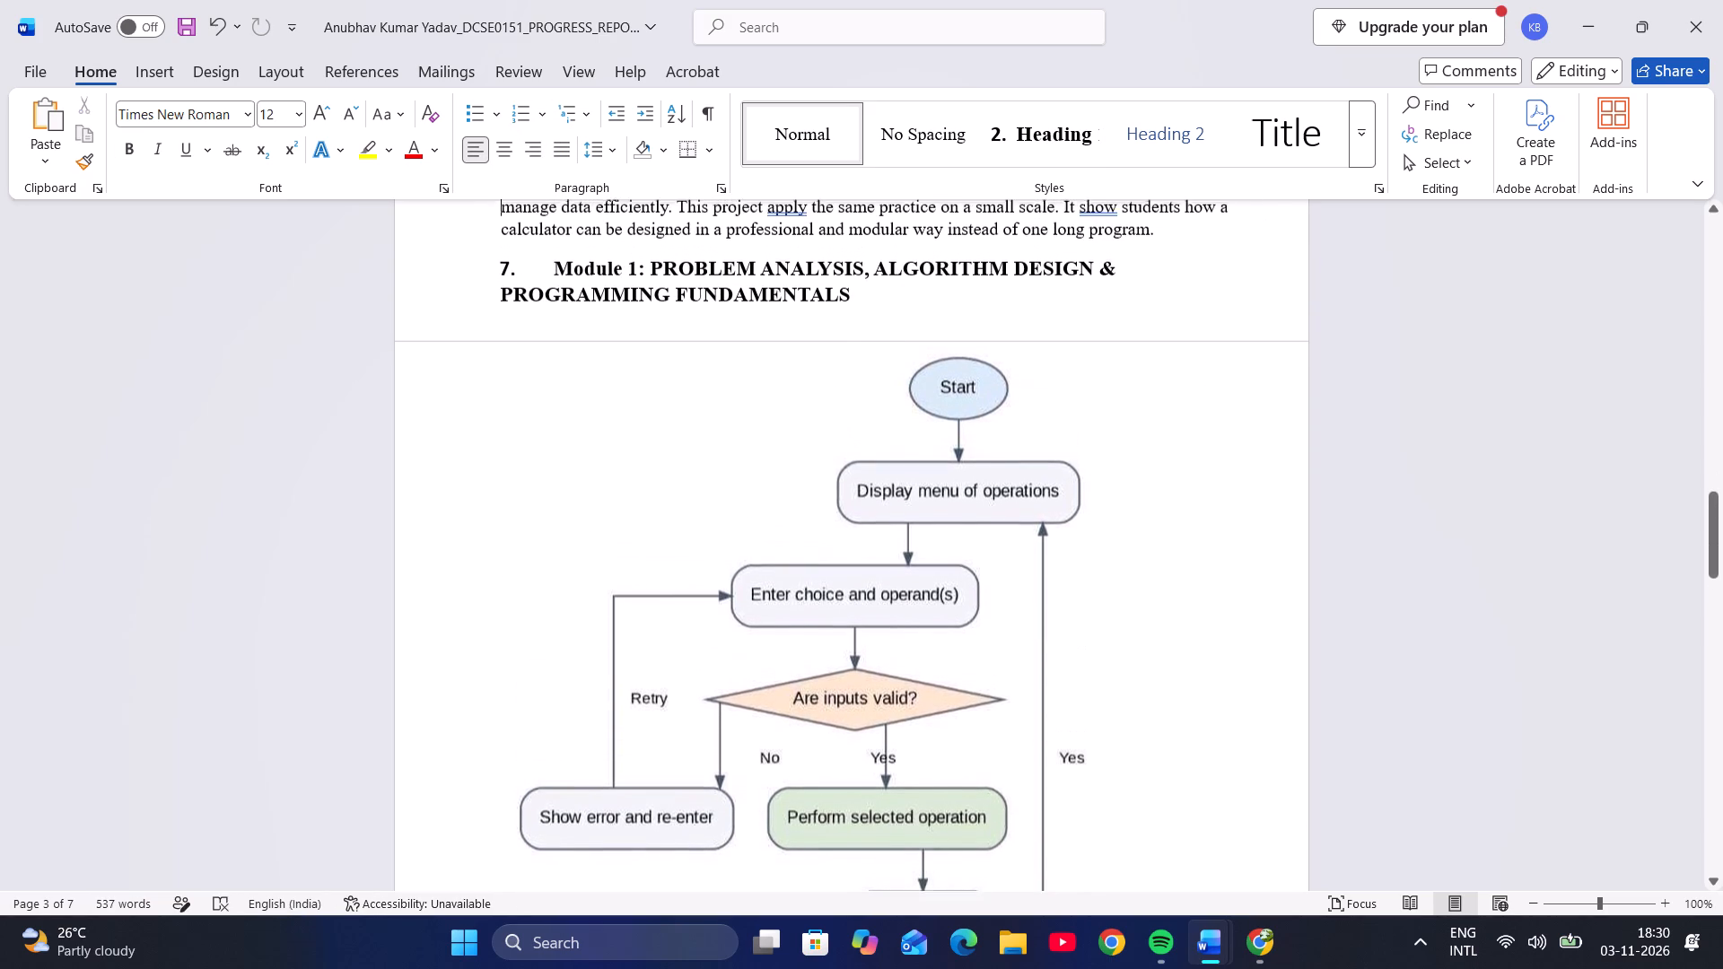
pyautogui.press('Up')
pyautogui.press('Up')
pyautogui.press('Up')
pyautogui.press('Up')
pyautogui.press('Up')
pyautogui.press('Up')
pyautogui.press('Up')
pyautogui.press('Up')
pyautogui.press('Up')
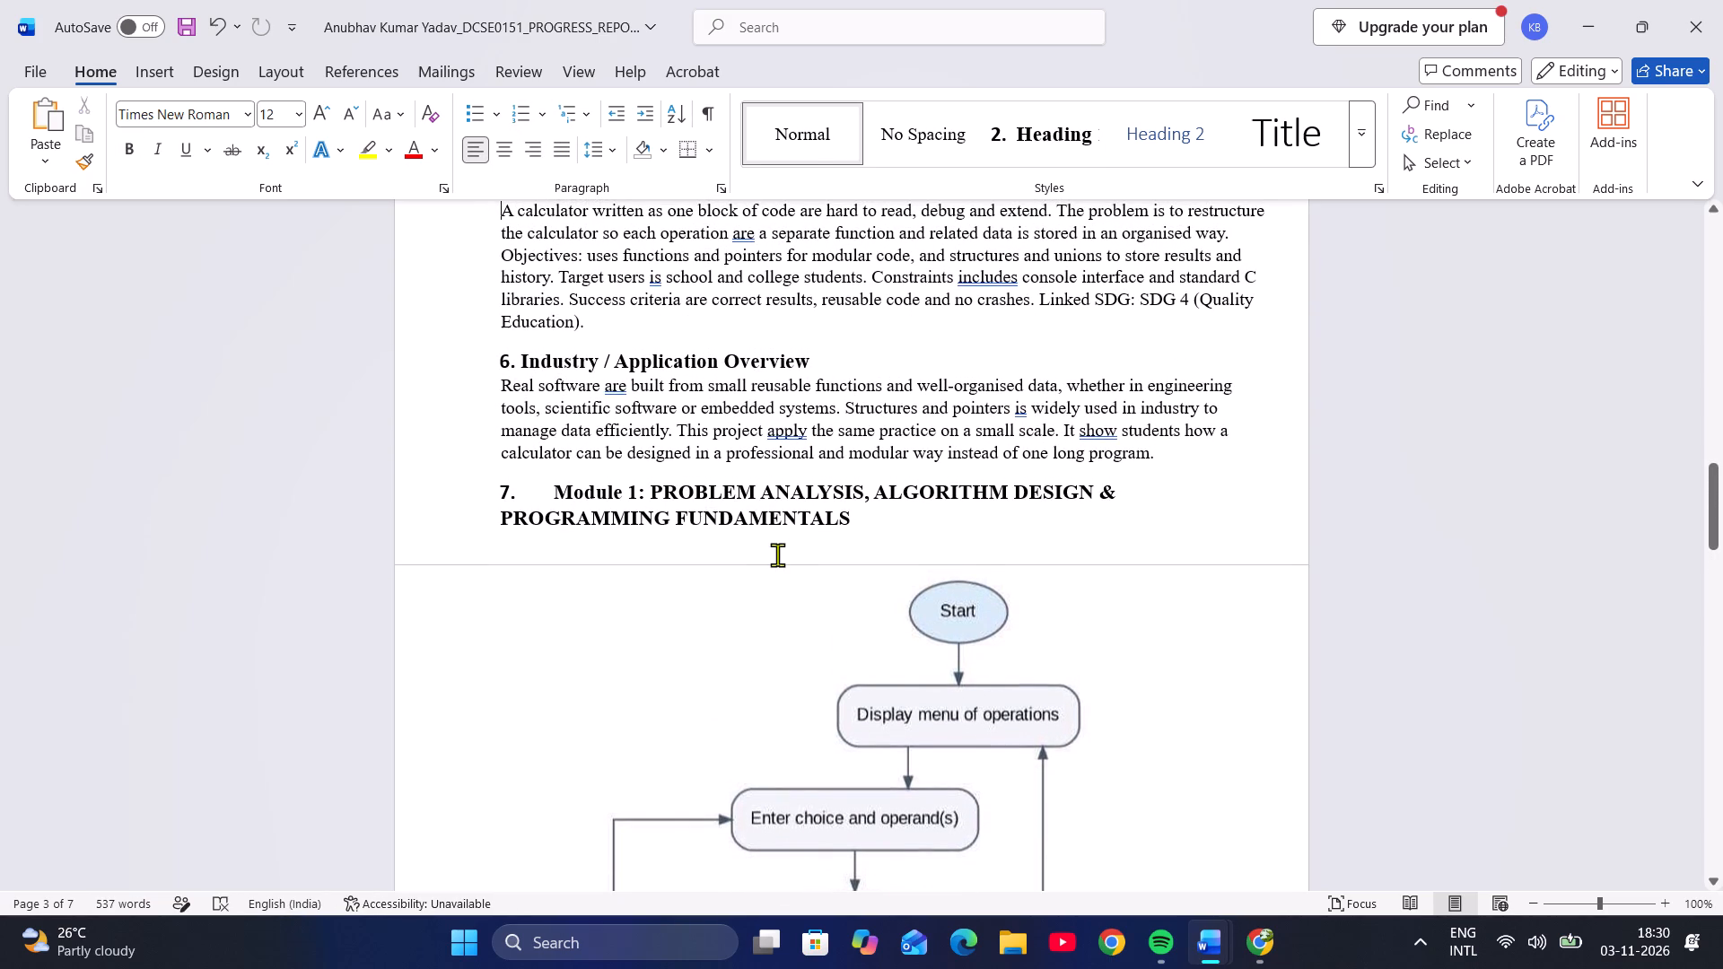
pyautogui.moveTo(754, 539); pyautogui.dragTo(708, 505)
pyautogui.moveTo(854, 519); pyautogui.dragTo(755, 496)
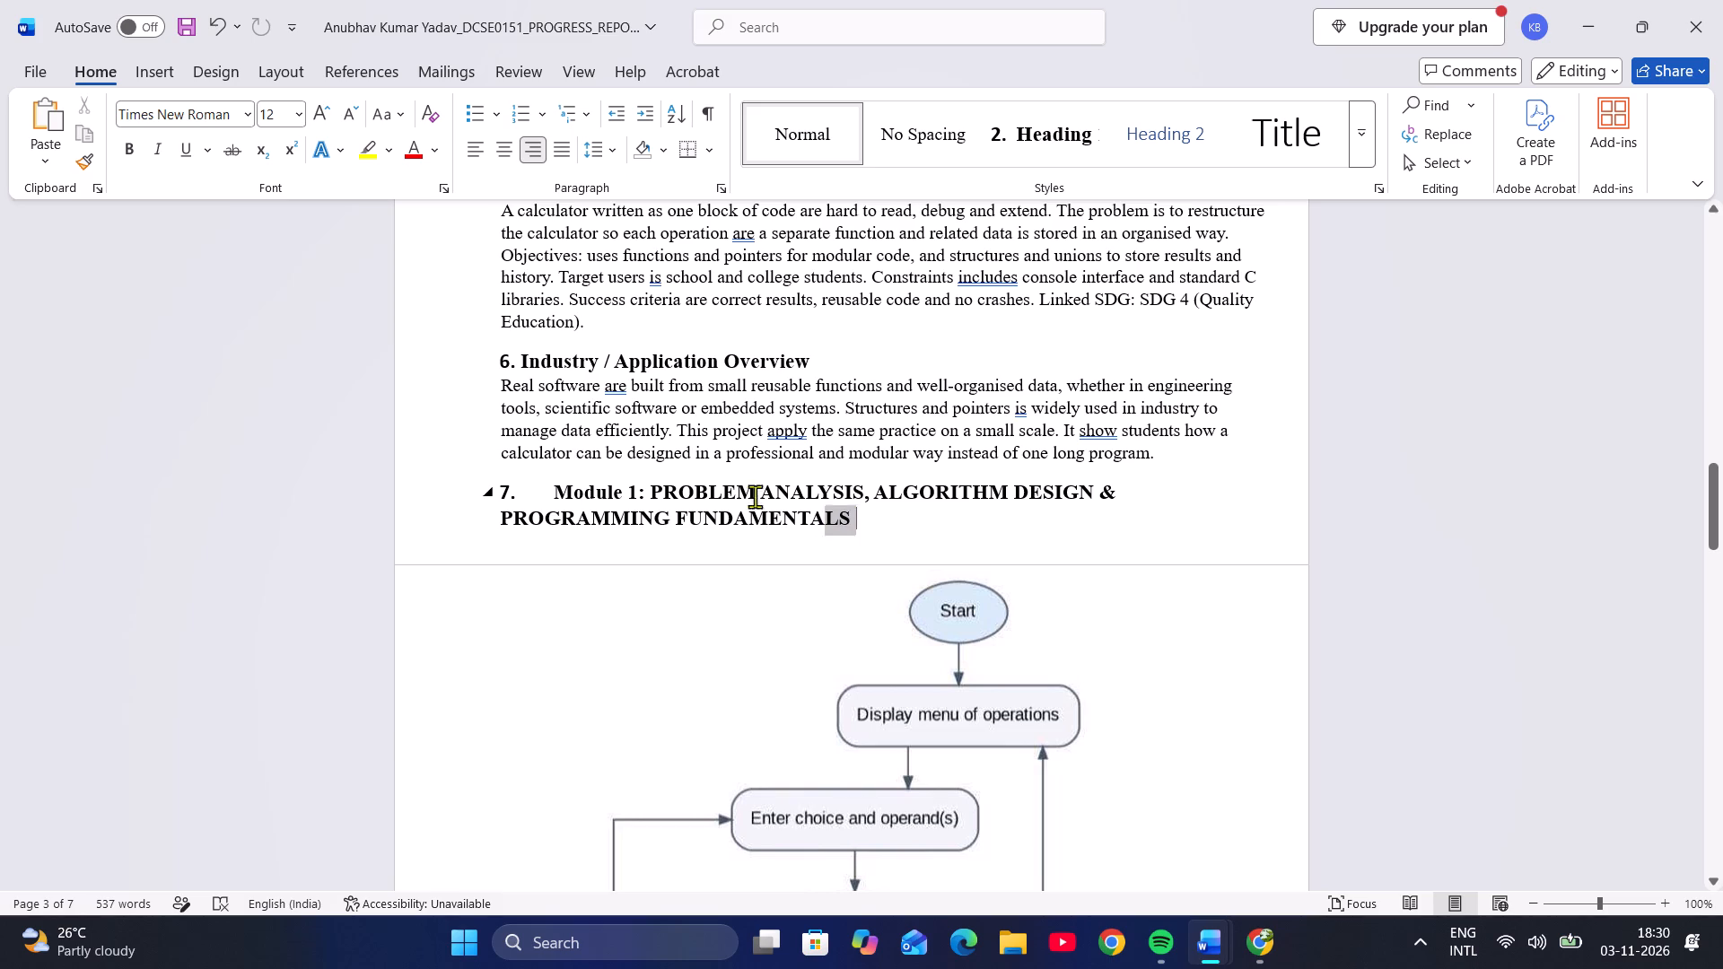
pyautogui.moveTo(755, 496); pyautogui.dragTo(663, 499)
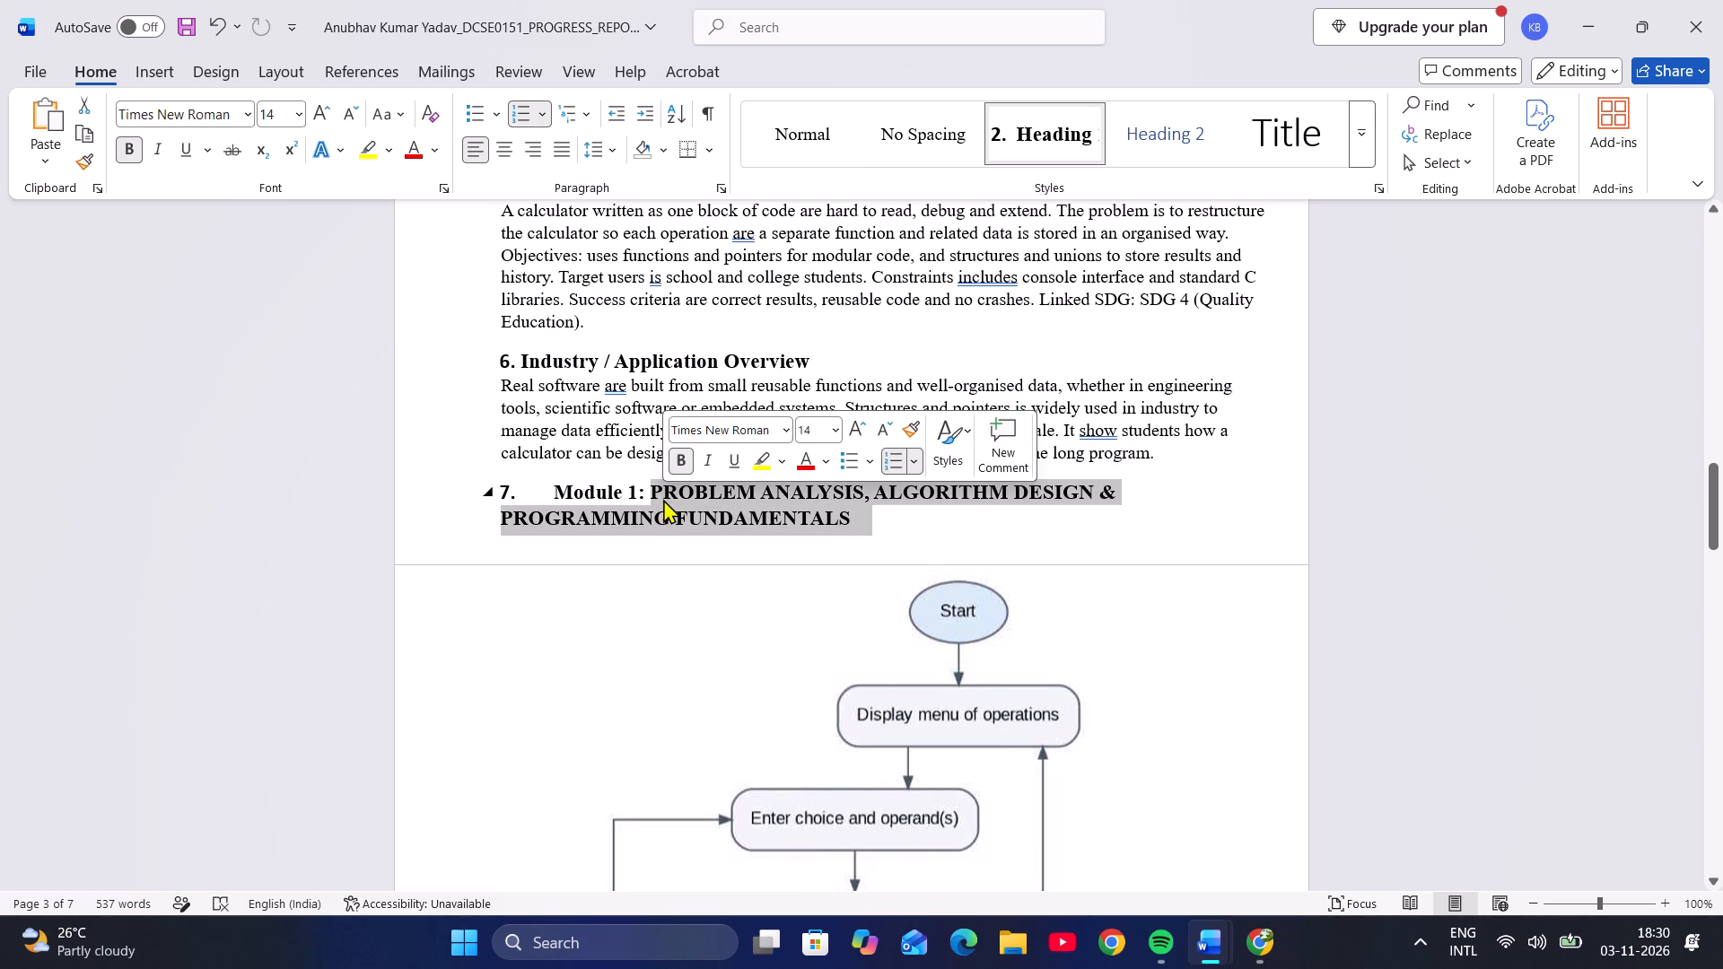
pyautogui.press('BackSpace')
pyautogui.press('Left')
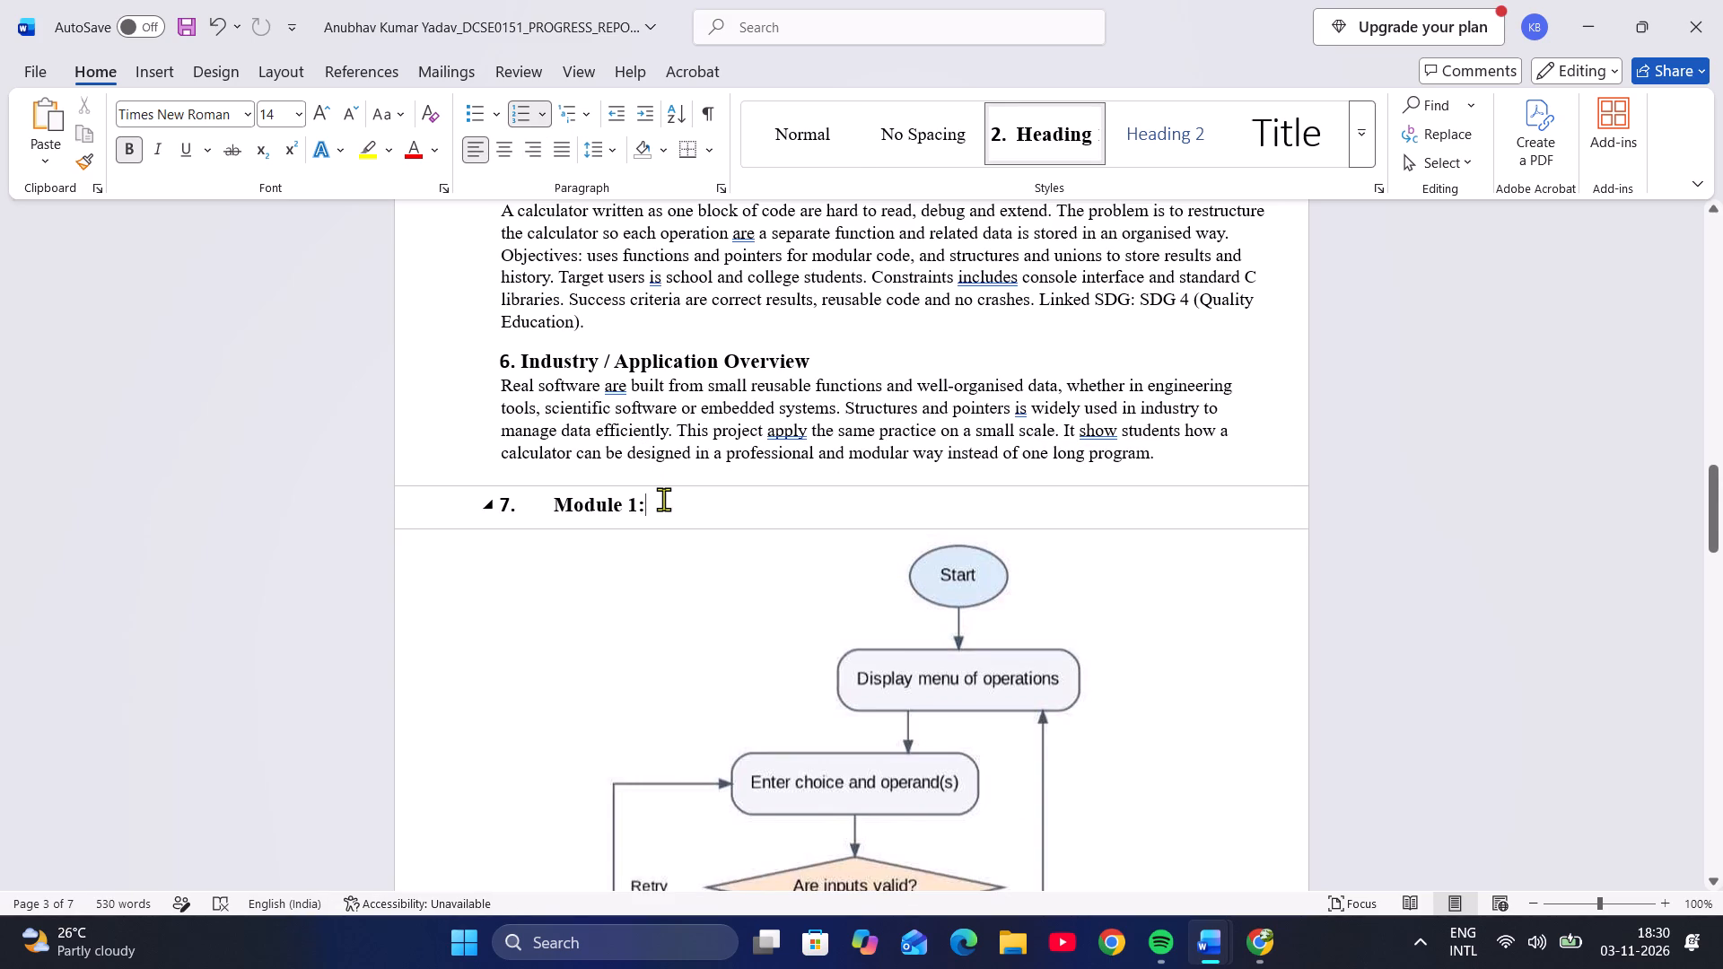
pyautogui.press('Left')
pyautogui.click(663, 499)
pyautogui.press('BackSpace')
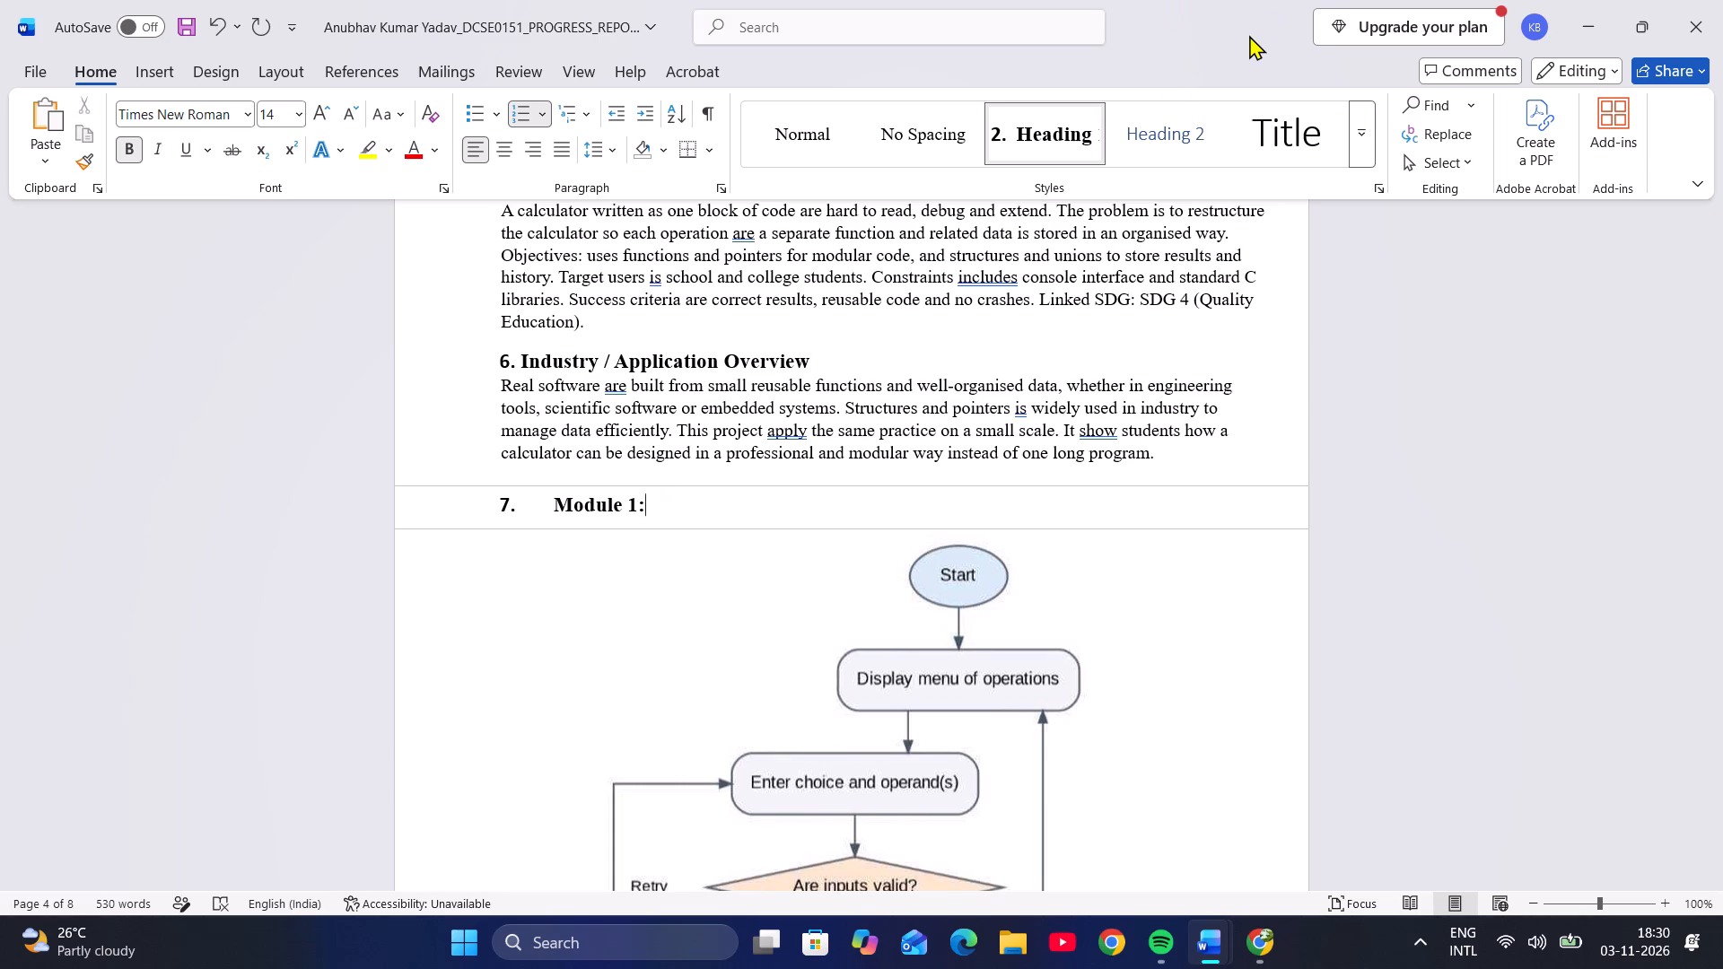
pyautogui.click(642, 510)
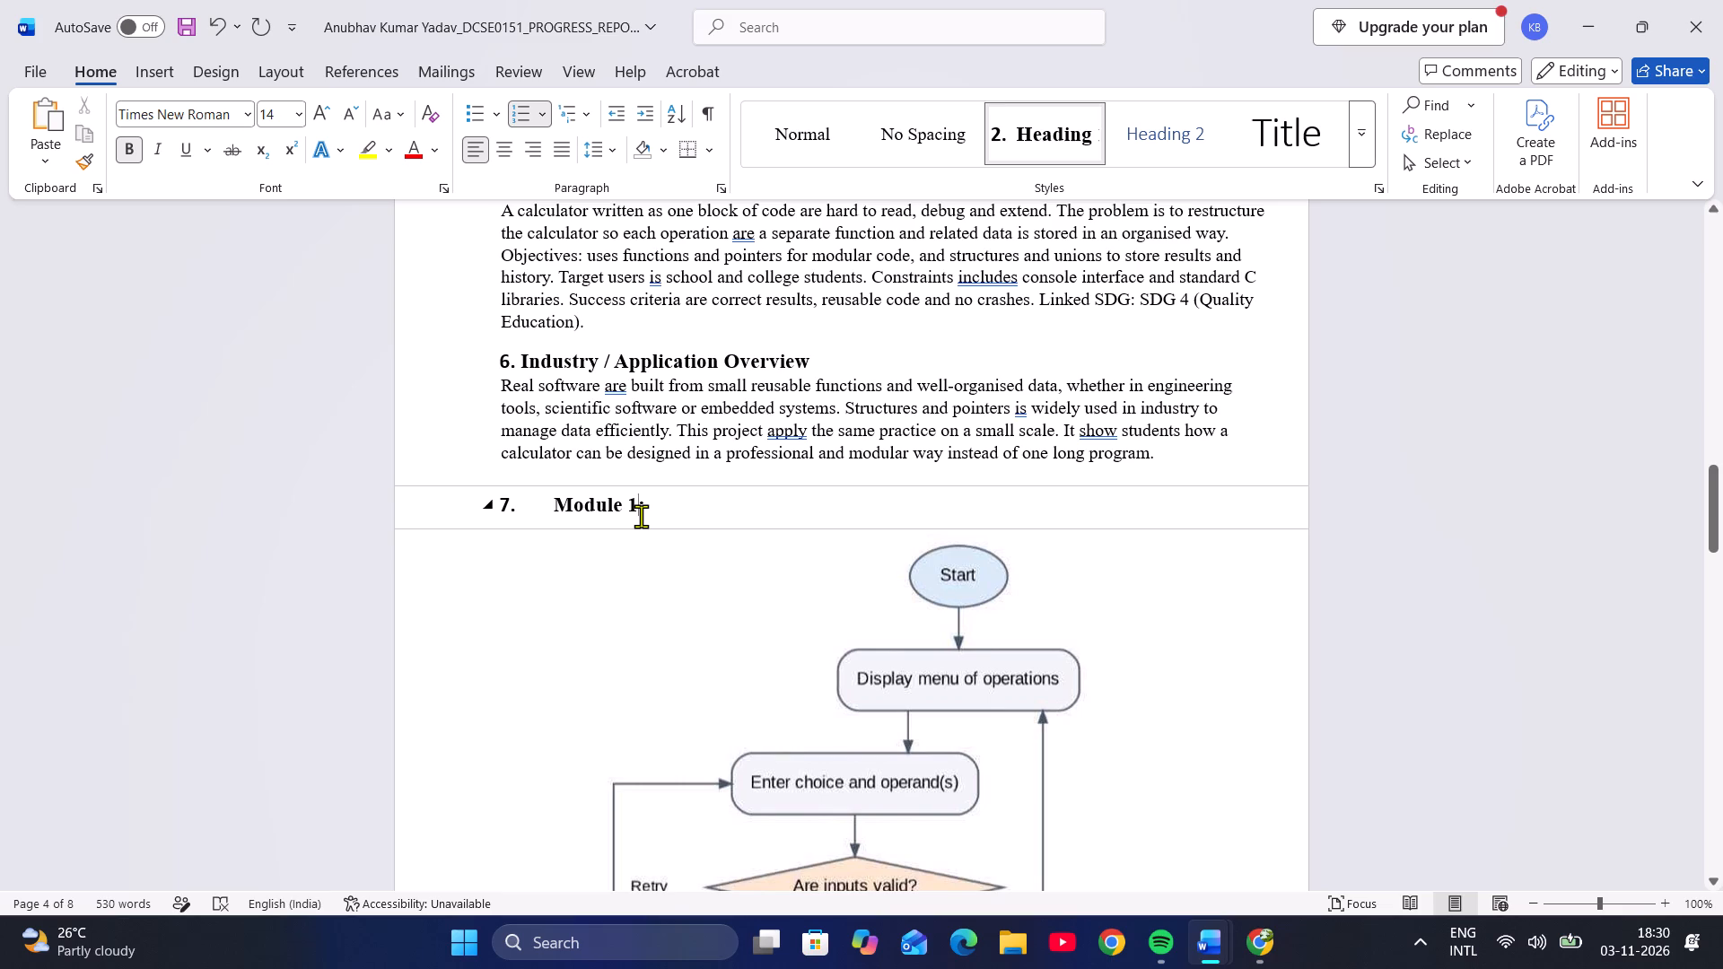
pyautogui.press('BackSpace')
pyautogui.press('3')
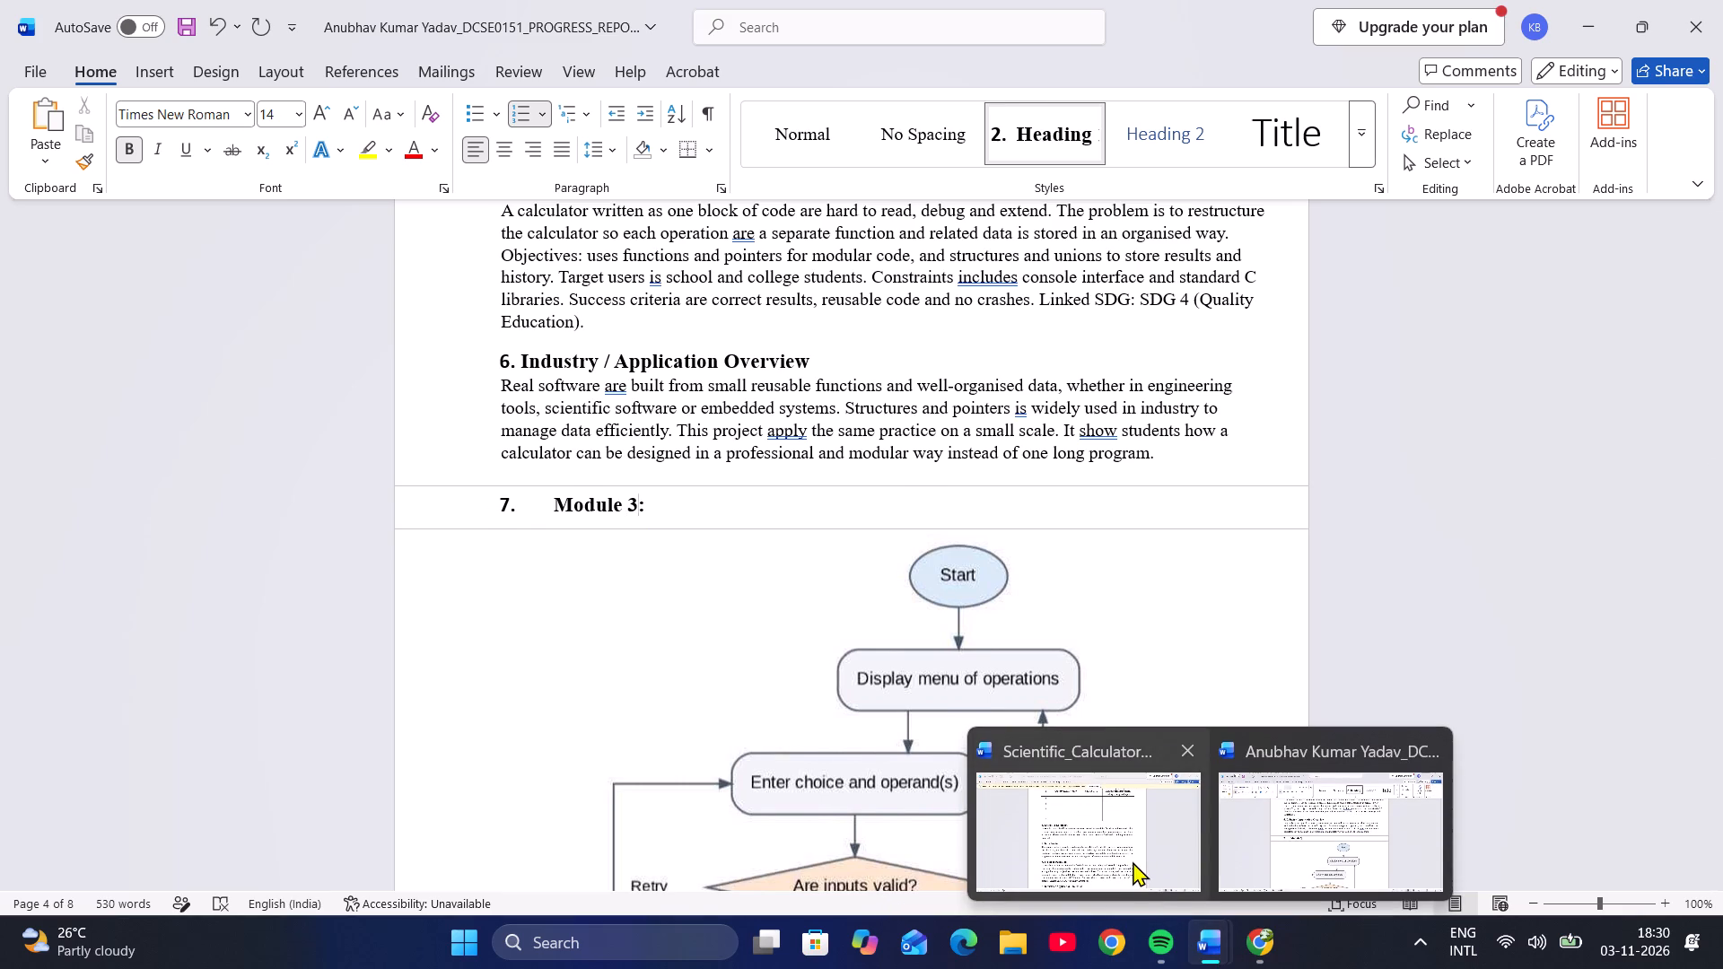
# Check section 7's title in the Scientific_Calculator reference report and complete the Module 3 heading with "Functions And Pointers".
pyautogui.click(1132, 860)
pyautogui.scroll(-6, 775, 720)
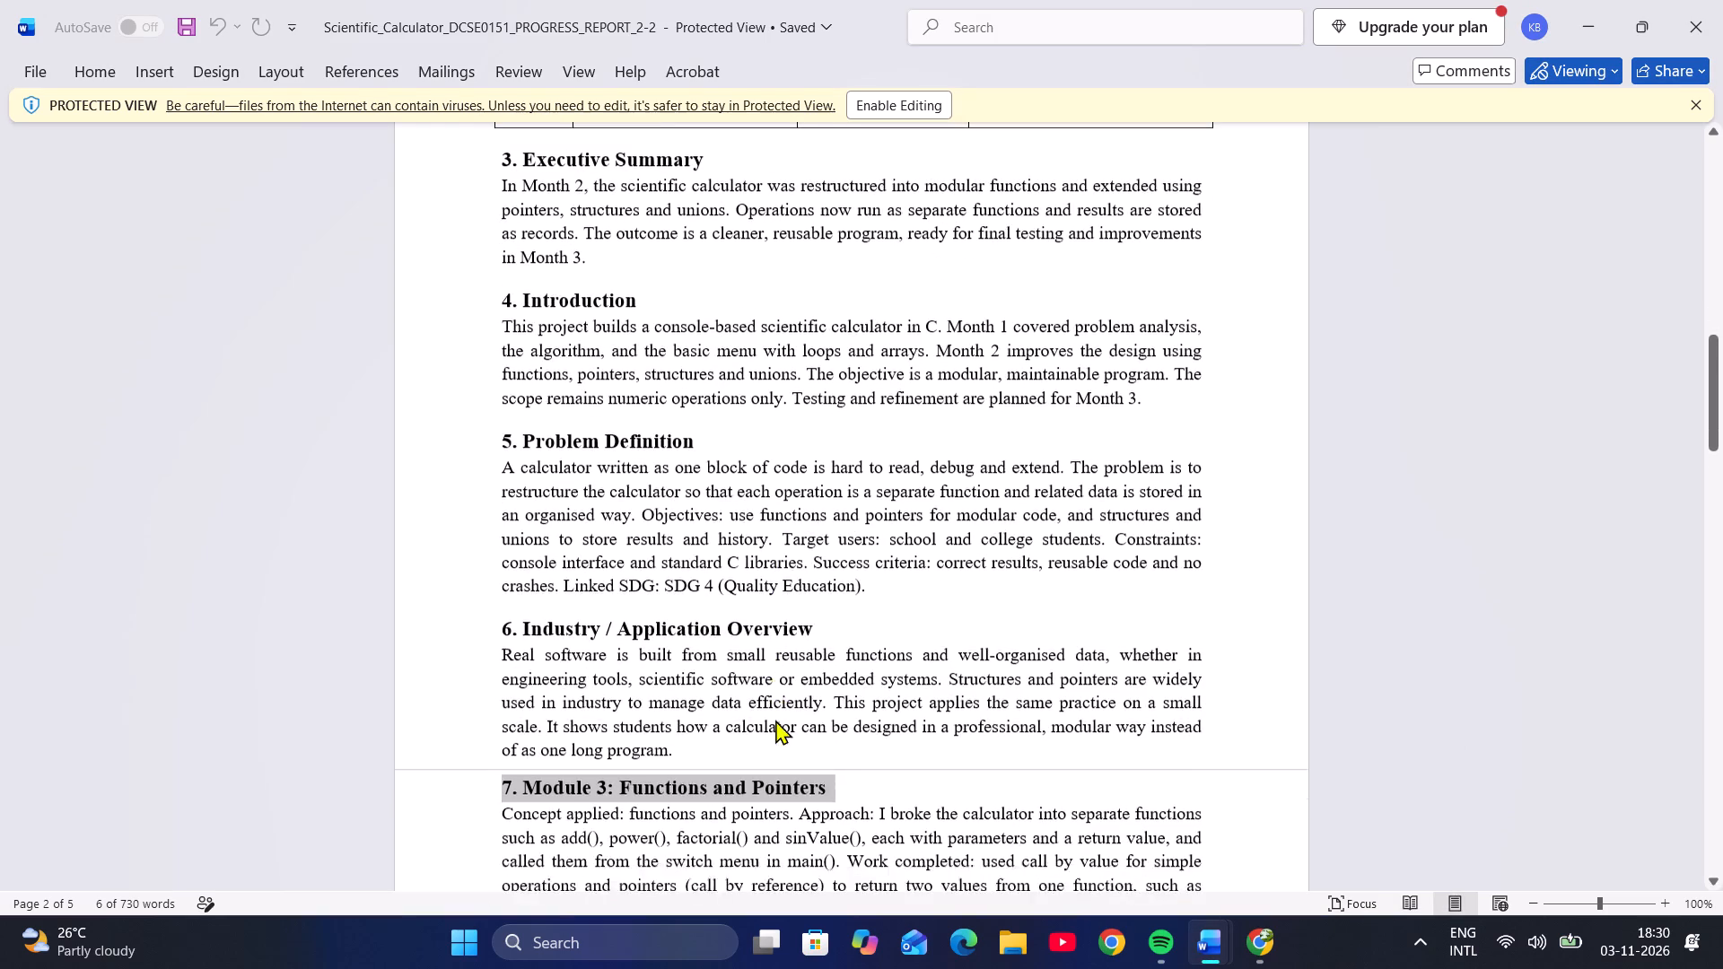
pyautogui.scroll(-2, 775, 720)
pyautogui.click(418, 717)
pyautogui.scroll(-3, 480, 706)
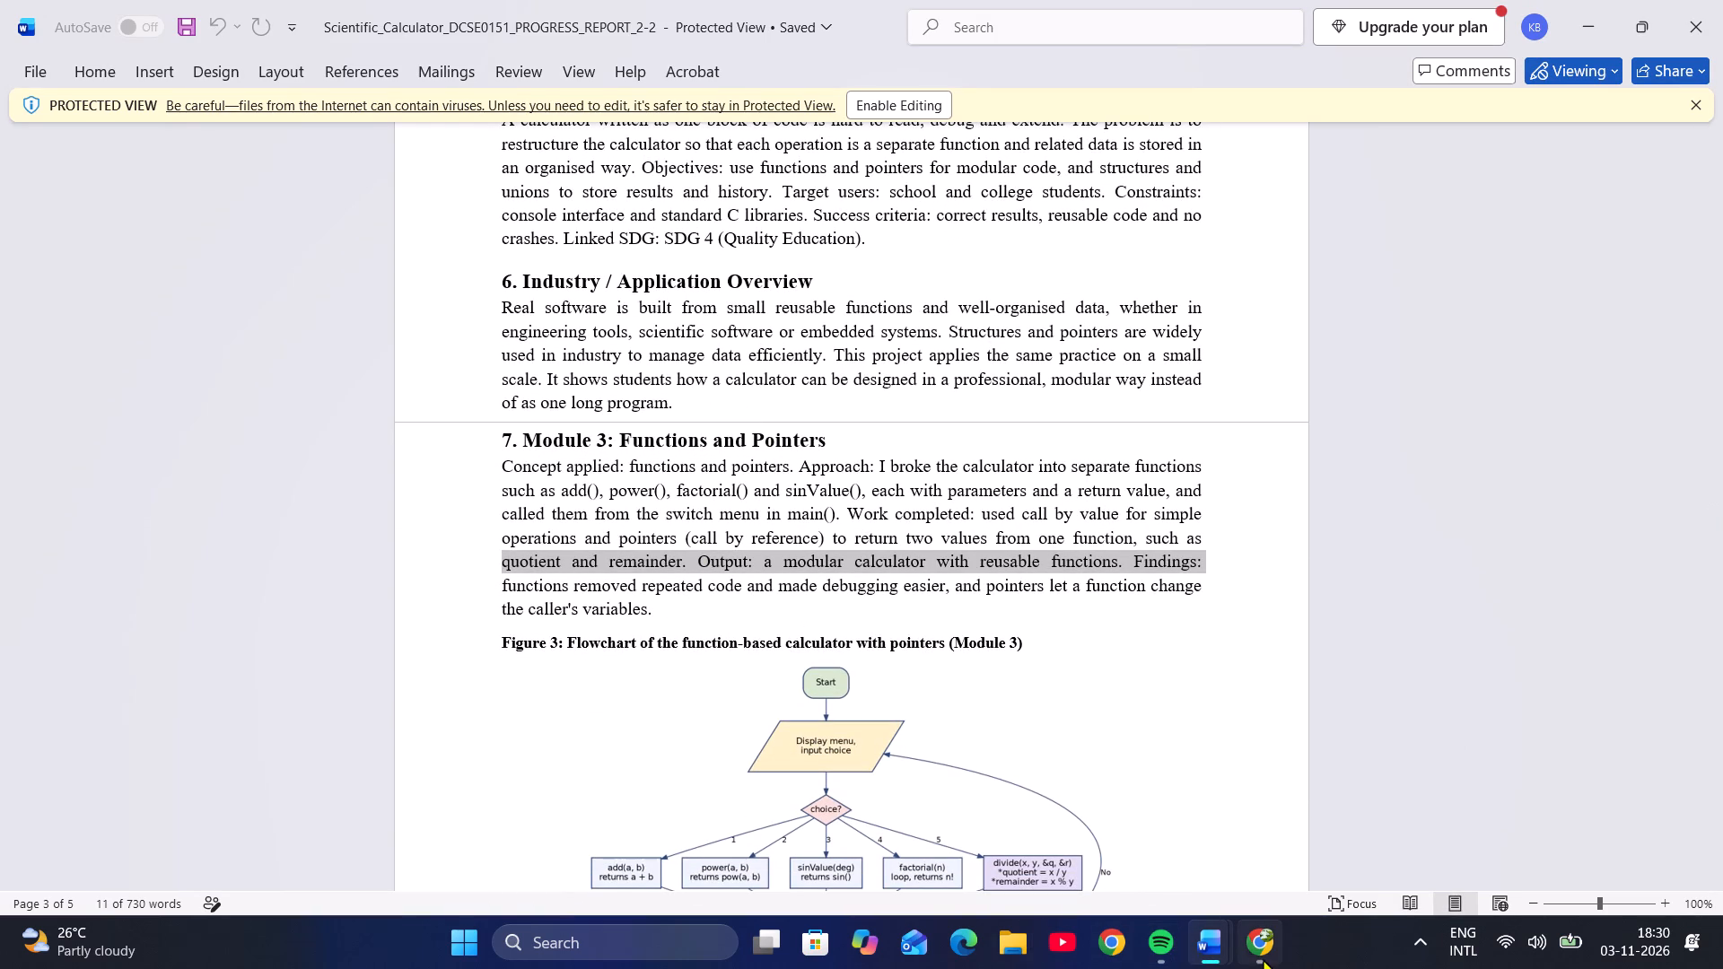
pyautogui.click(1280, 861)
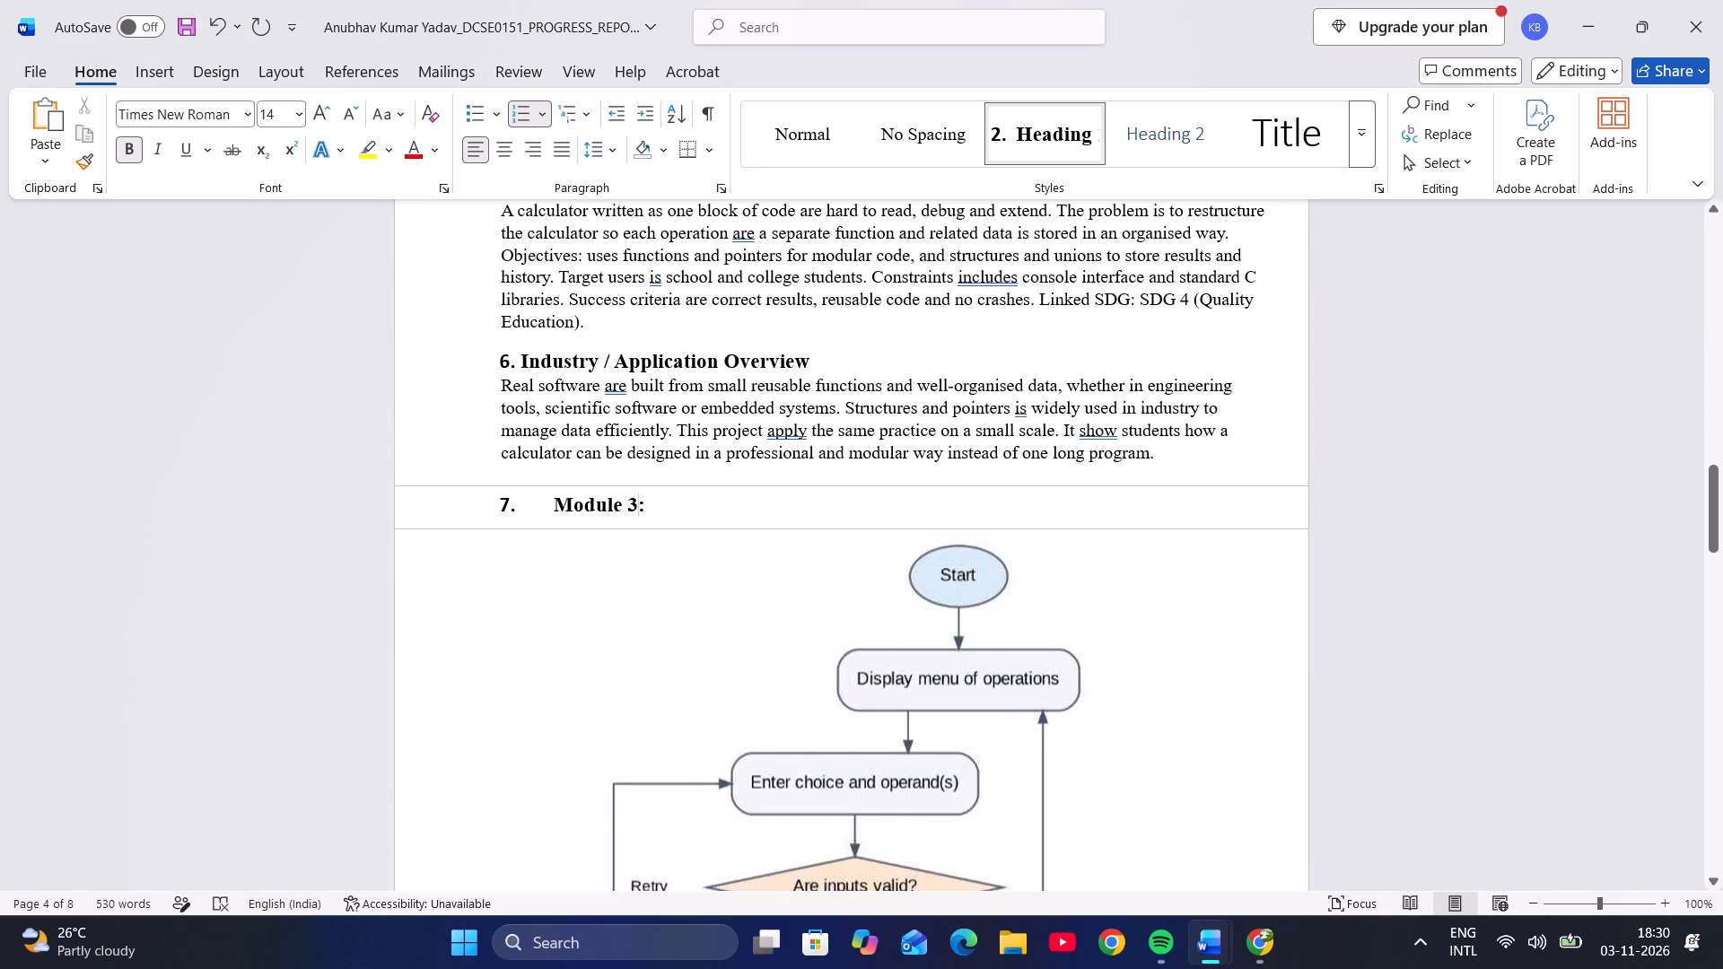
pyautogui.press('Right')
pyautogui.hotkey('shift', 'f')
pyautogui.write('unctions And')
pyautogui.press('space')
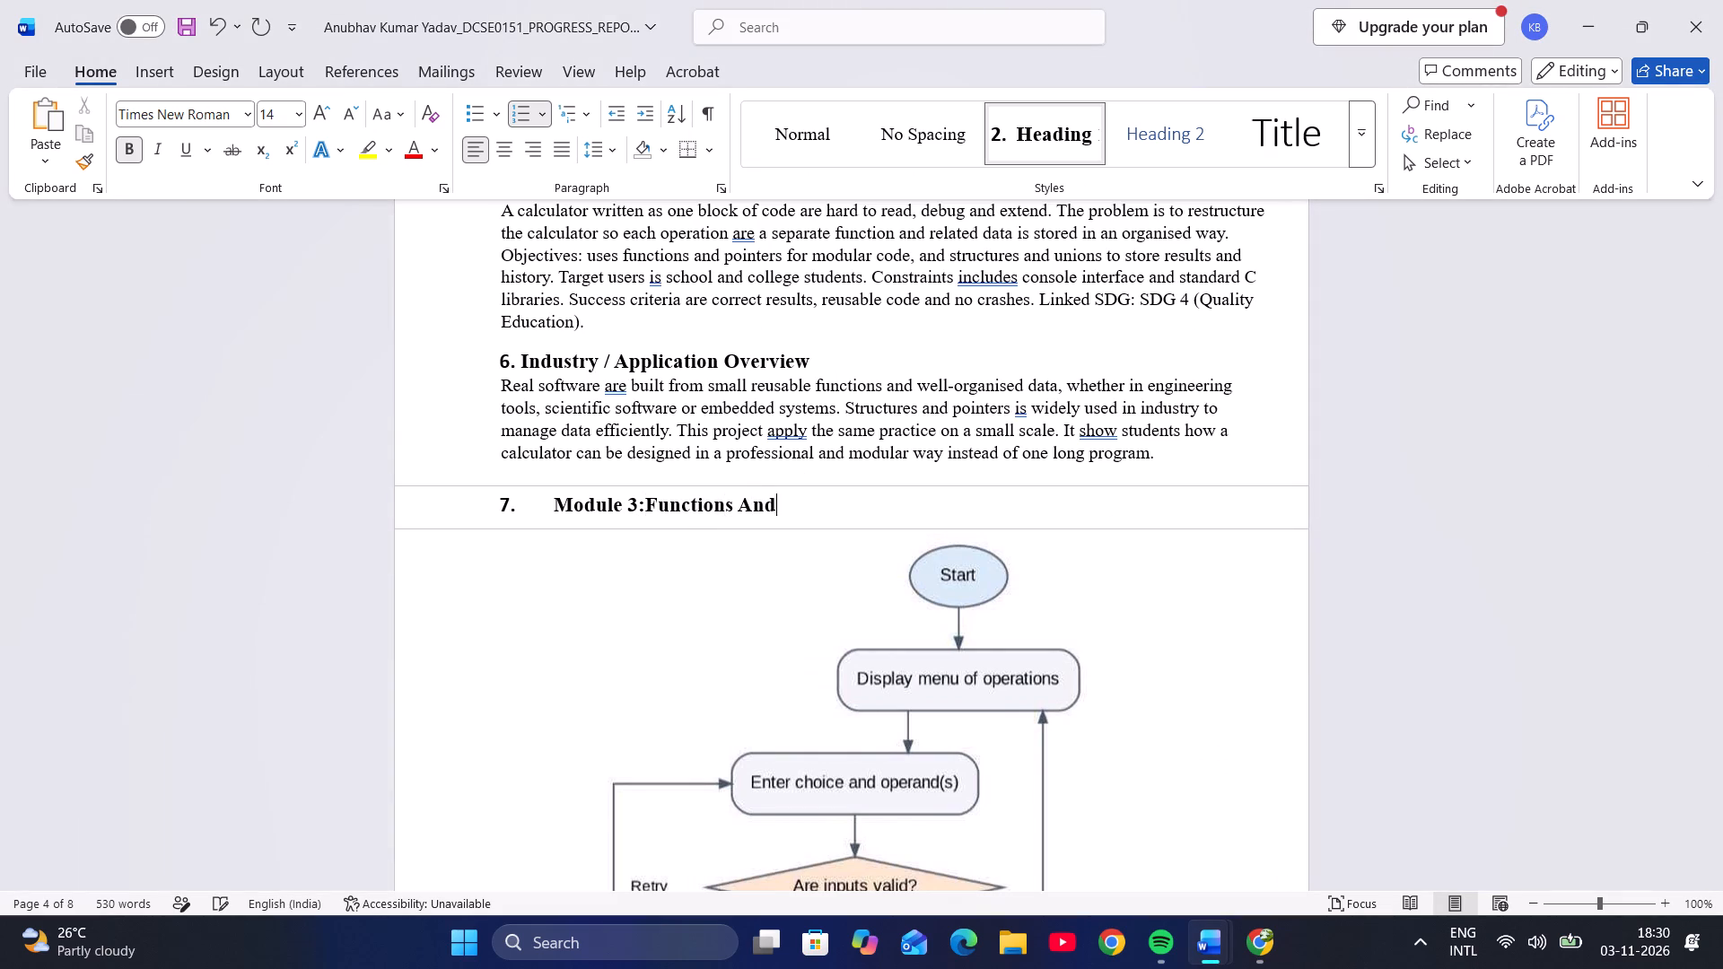
pyautogui.write('Pointers')
pyautogui.press('Return')
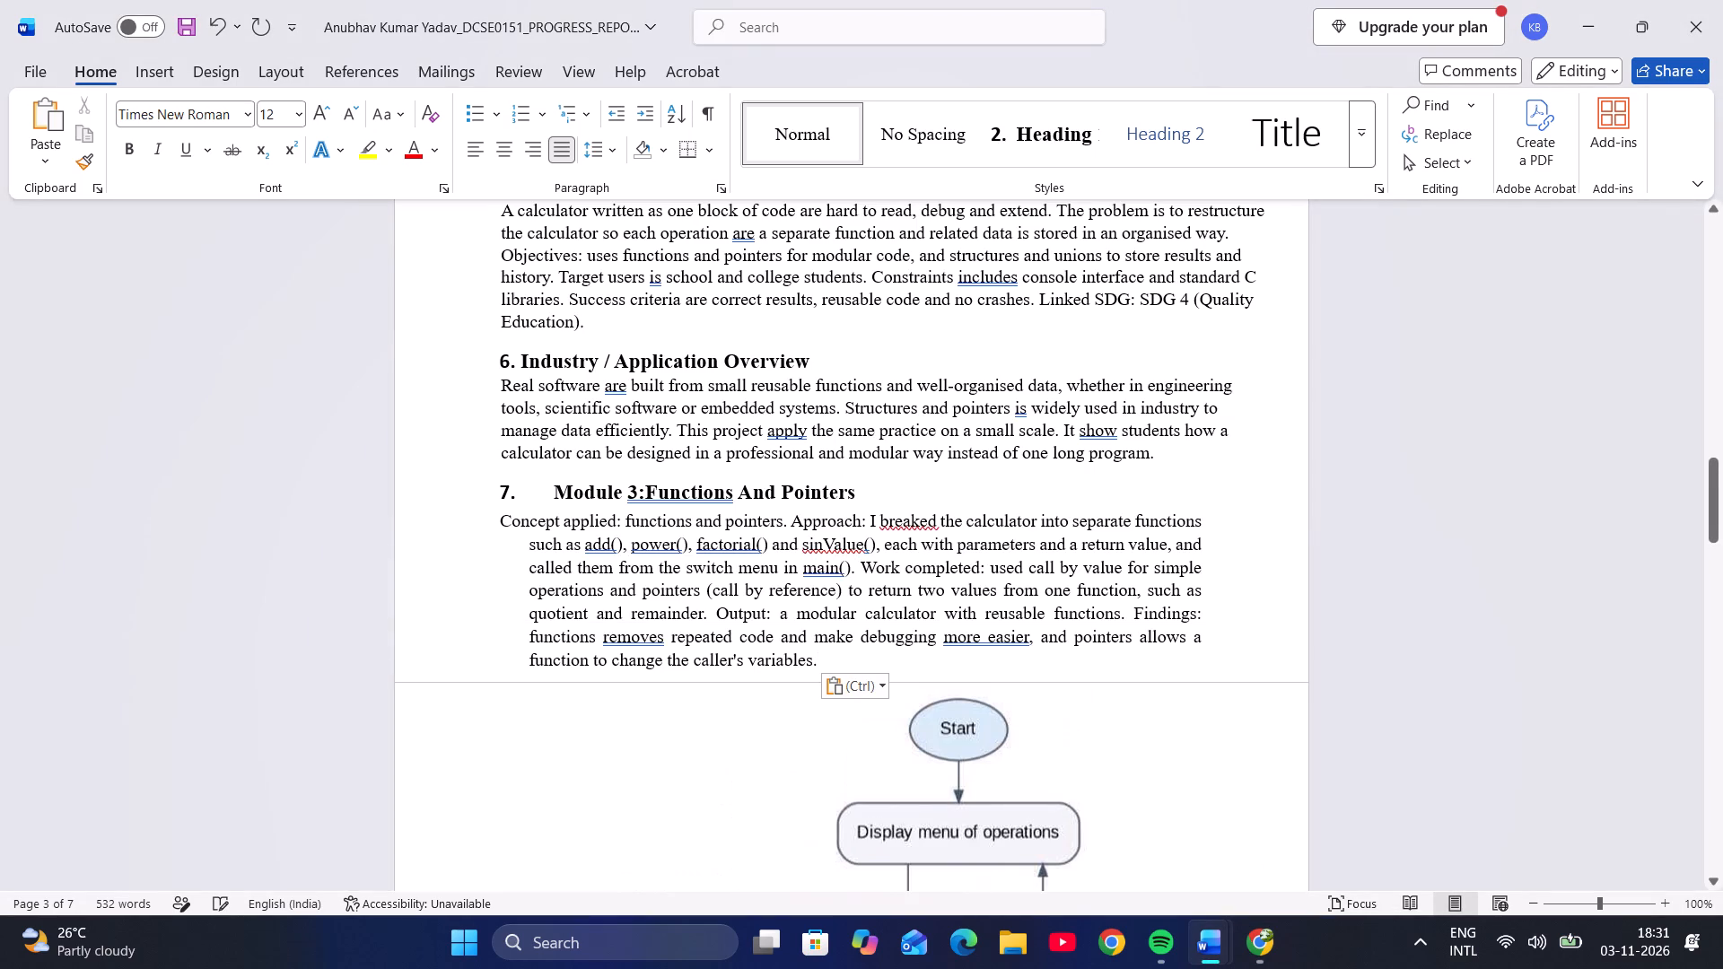
# Delete the old Start / Display menu of operations flowchart picture below the Module 3 paragraph.
pyautogui.scroll(-3, 844, 753)
pyautogui.click(980, 730)
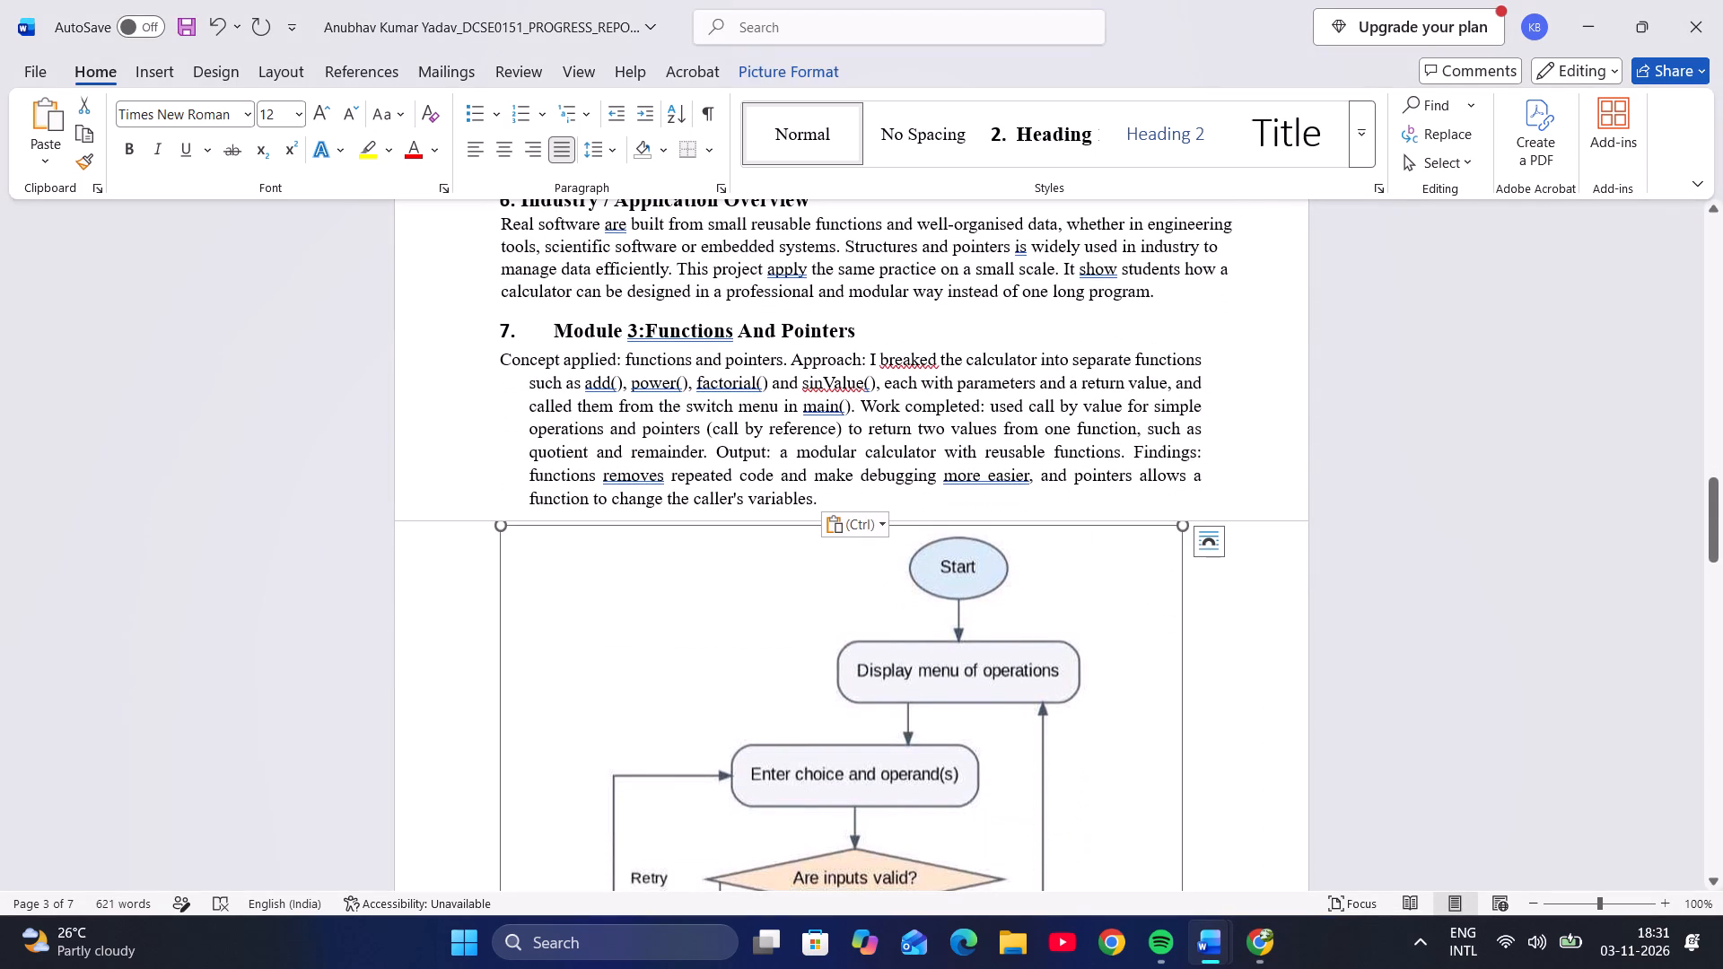
pyautogui.press('BackSpace')
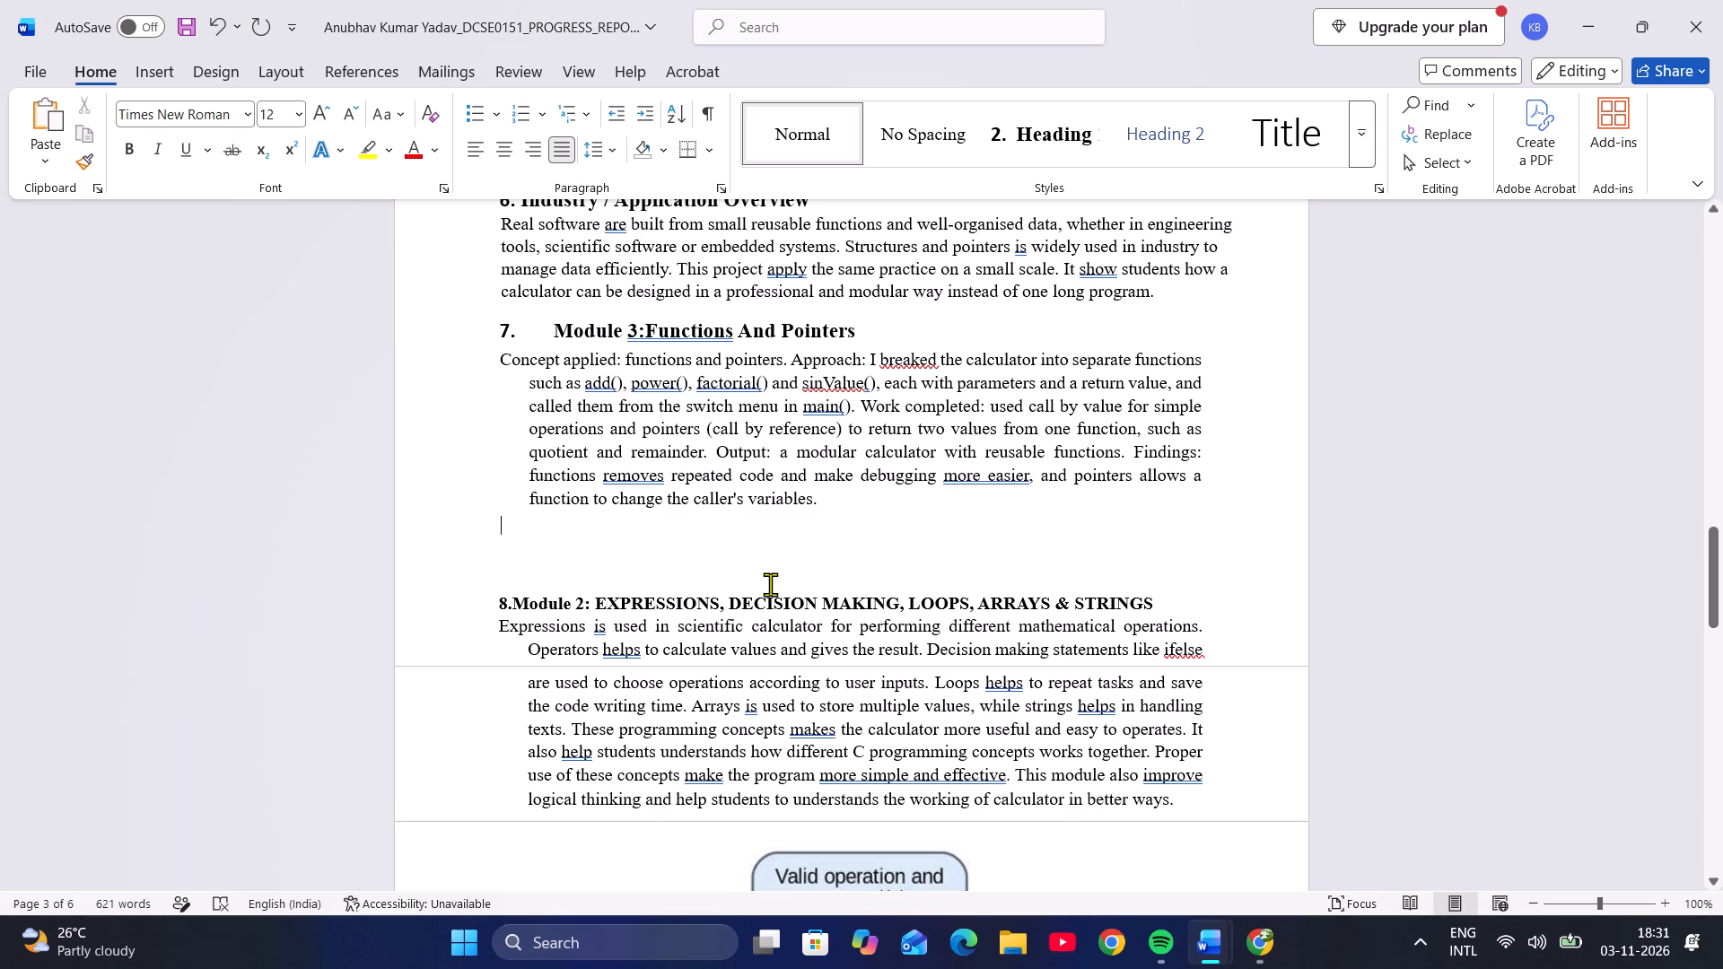
pyautogui.click(1106, 818)
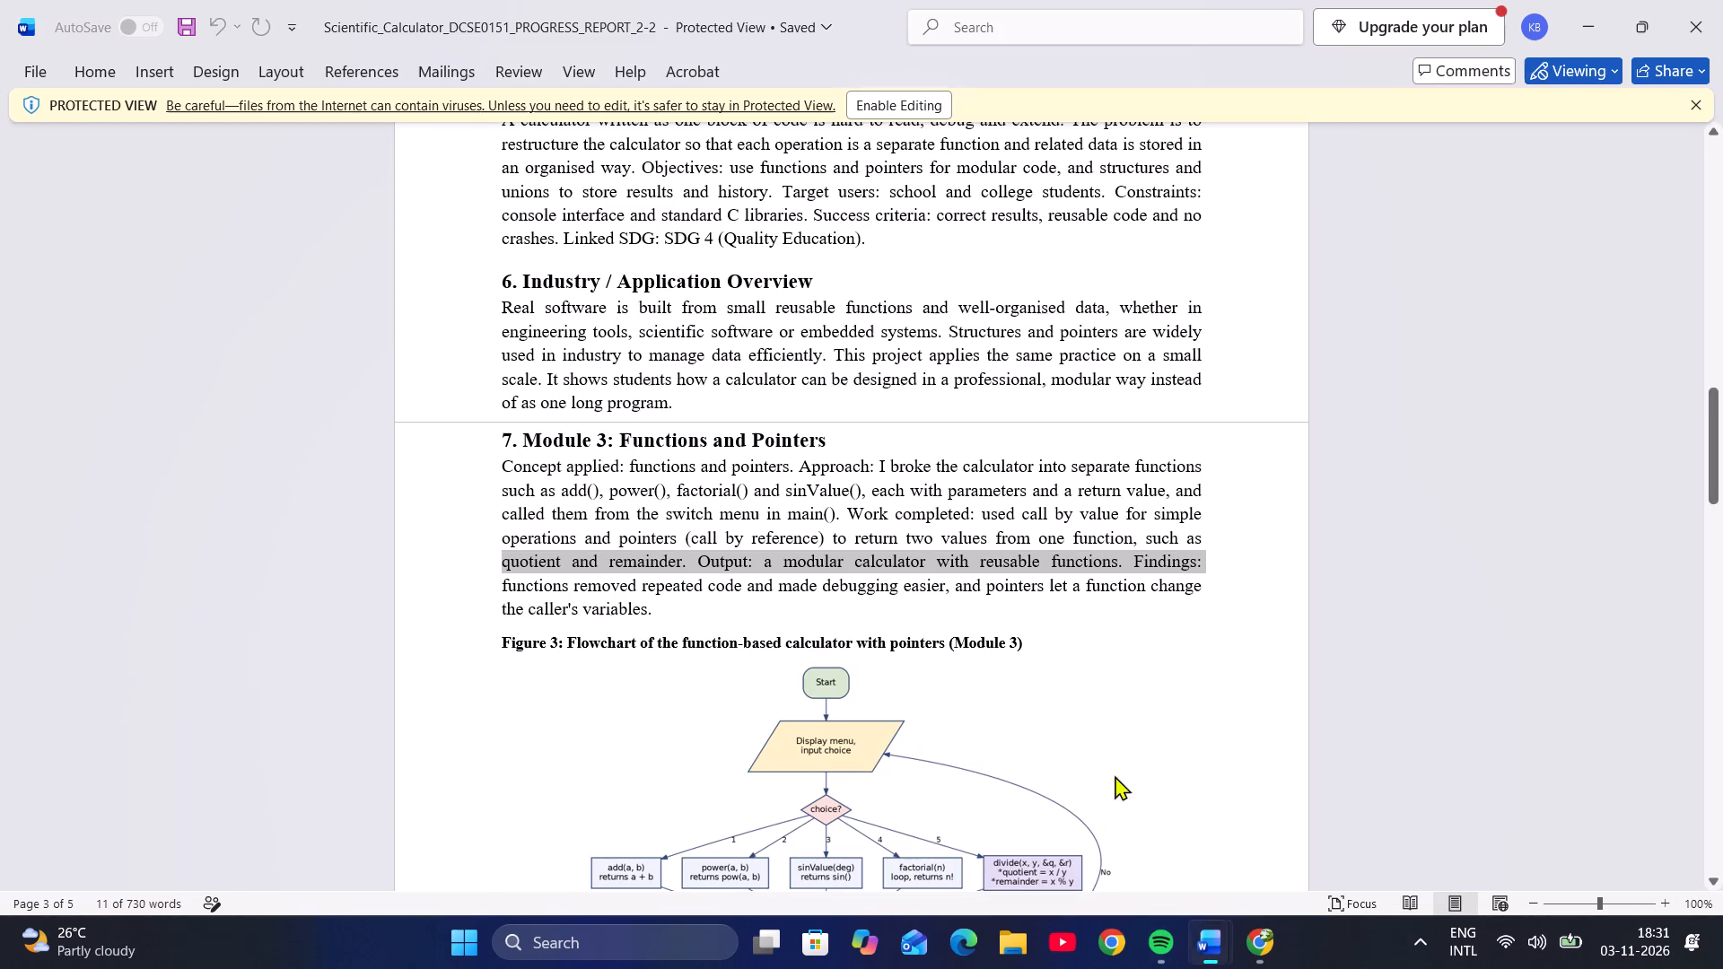
pyautogui.scroll(-7, 1114, 711)
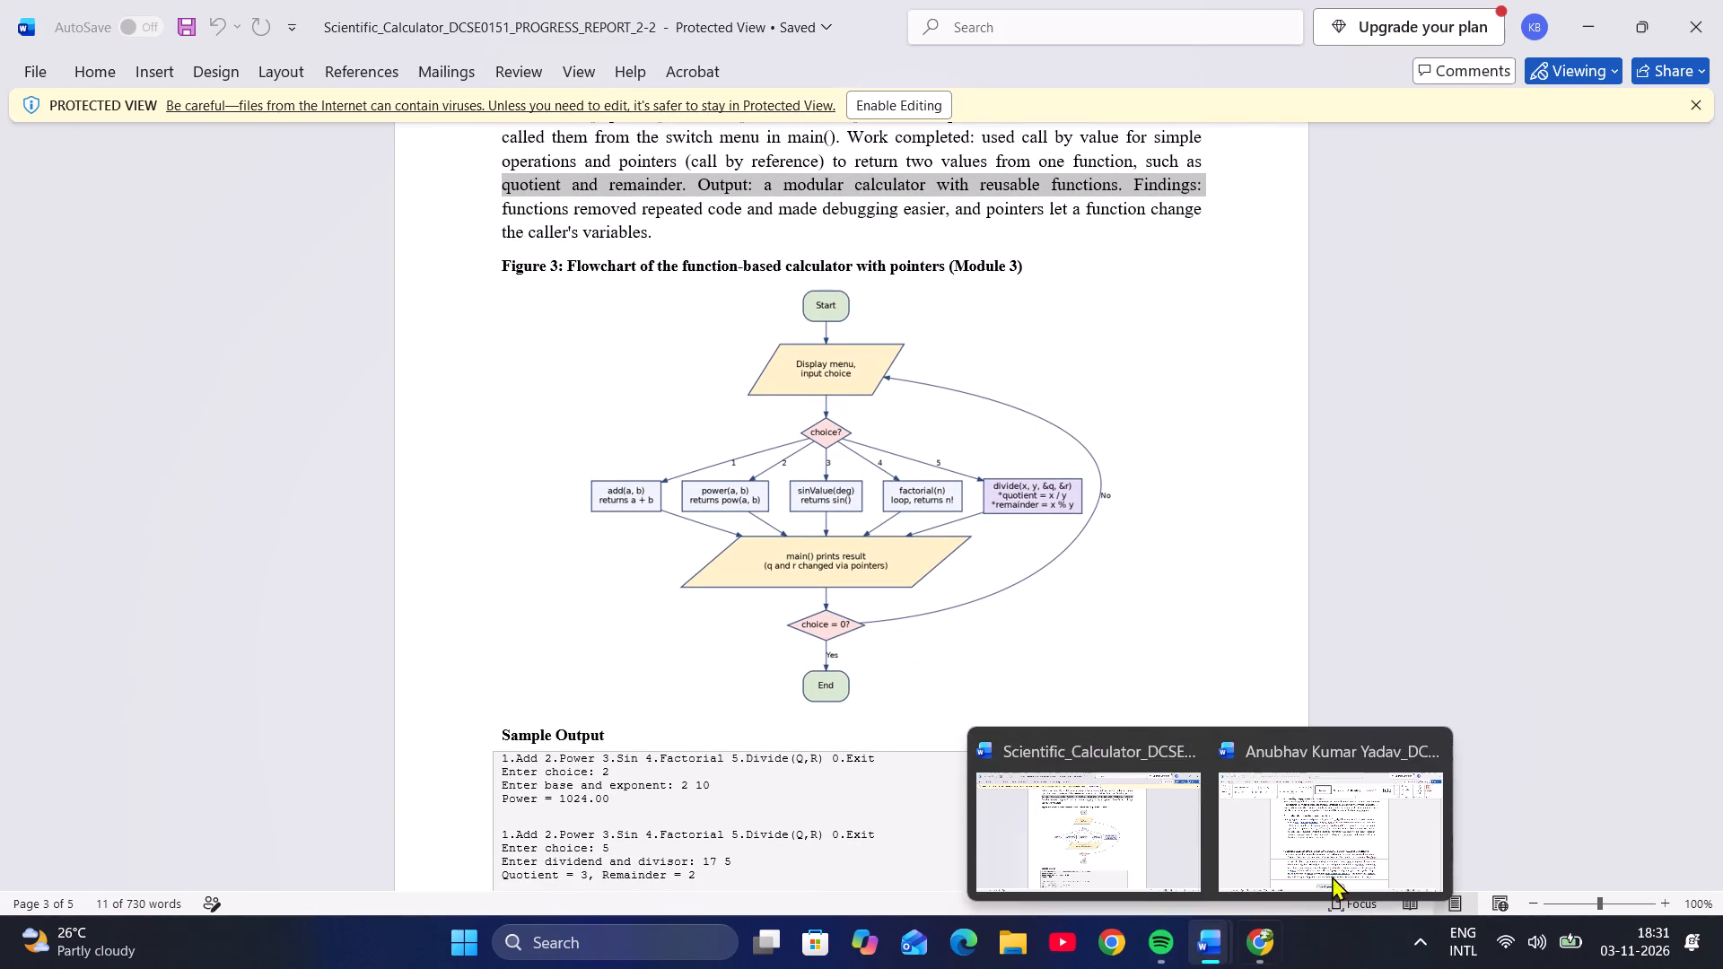
pyautogui.click(1338, 873)
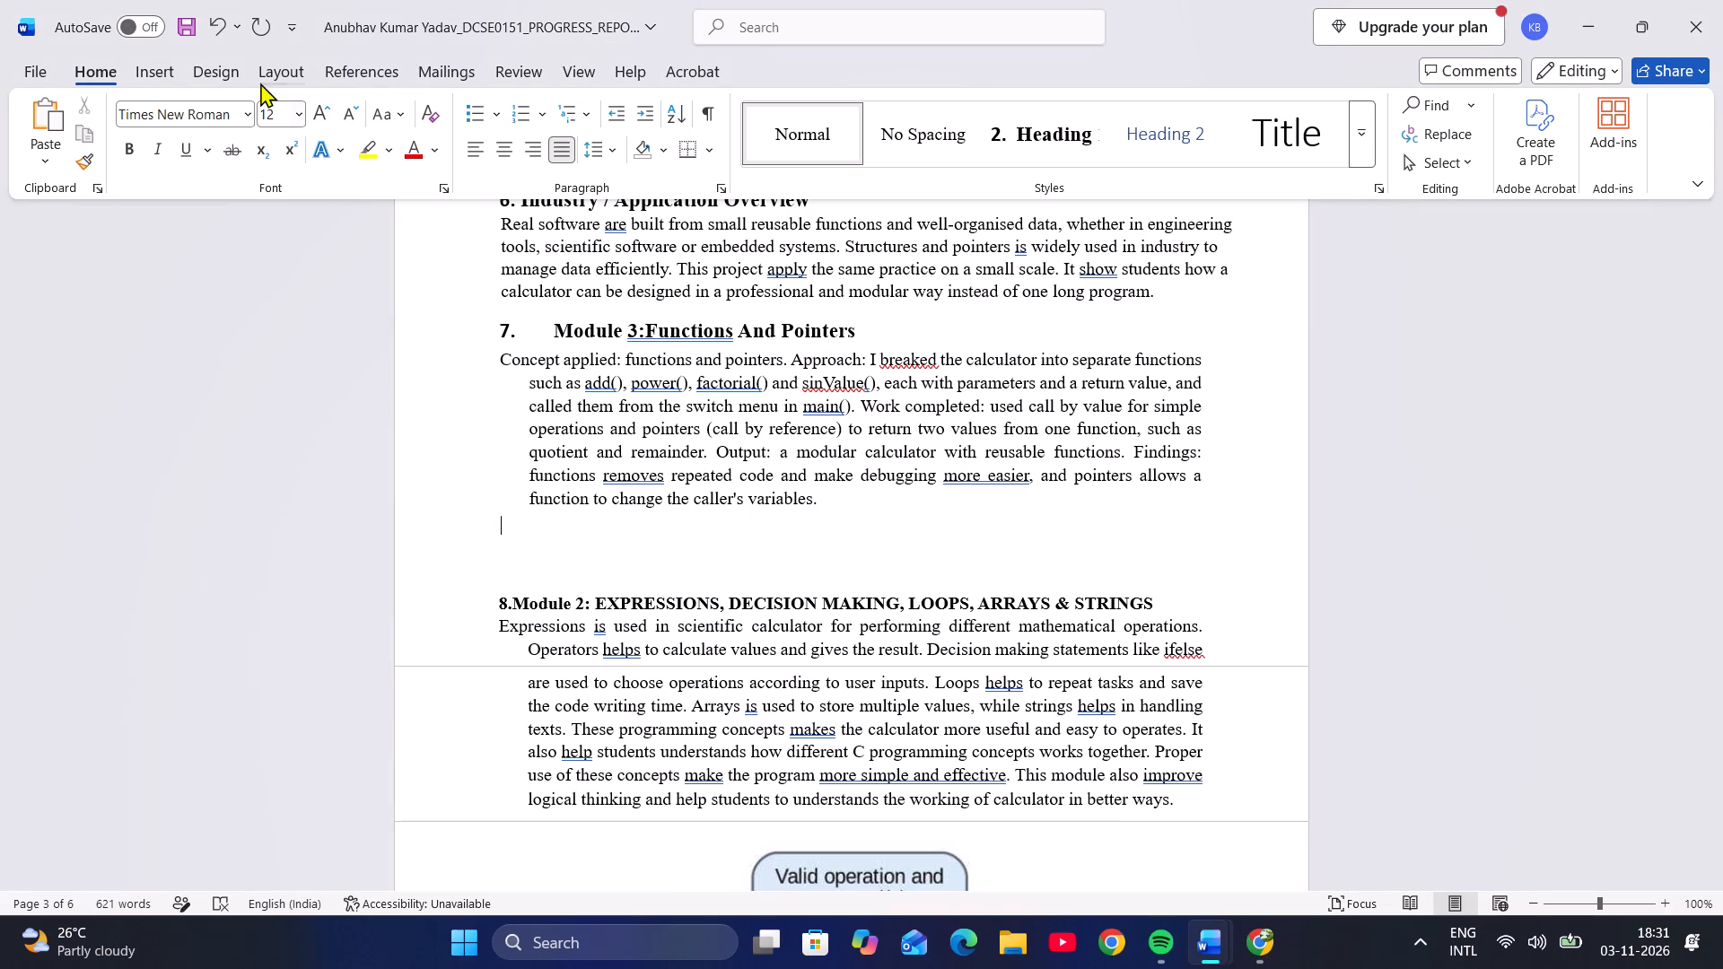
pyautogui.click(140, 69)
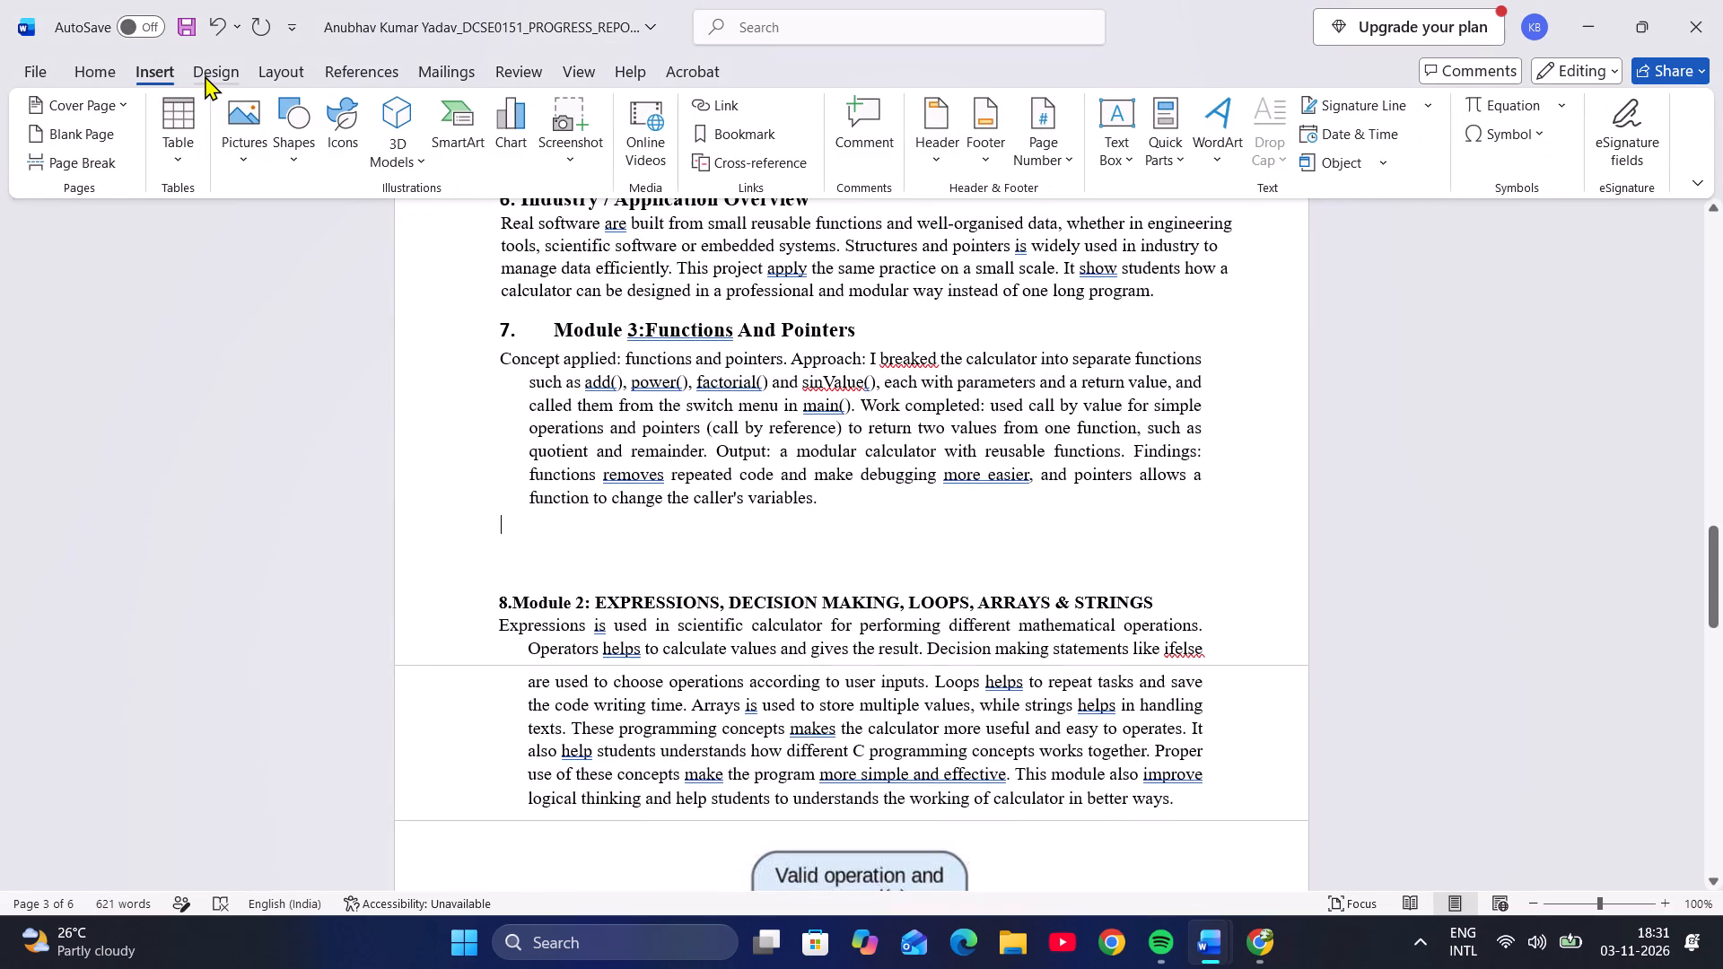
pyautogui.click(232, 109)
pyautogui.click(259, 223)
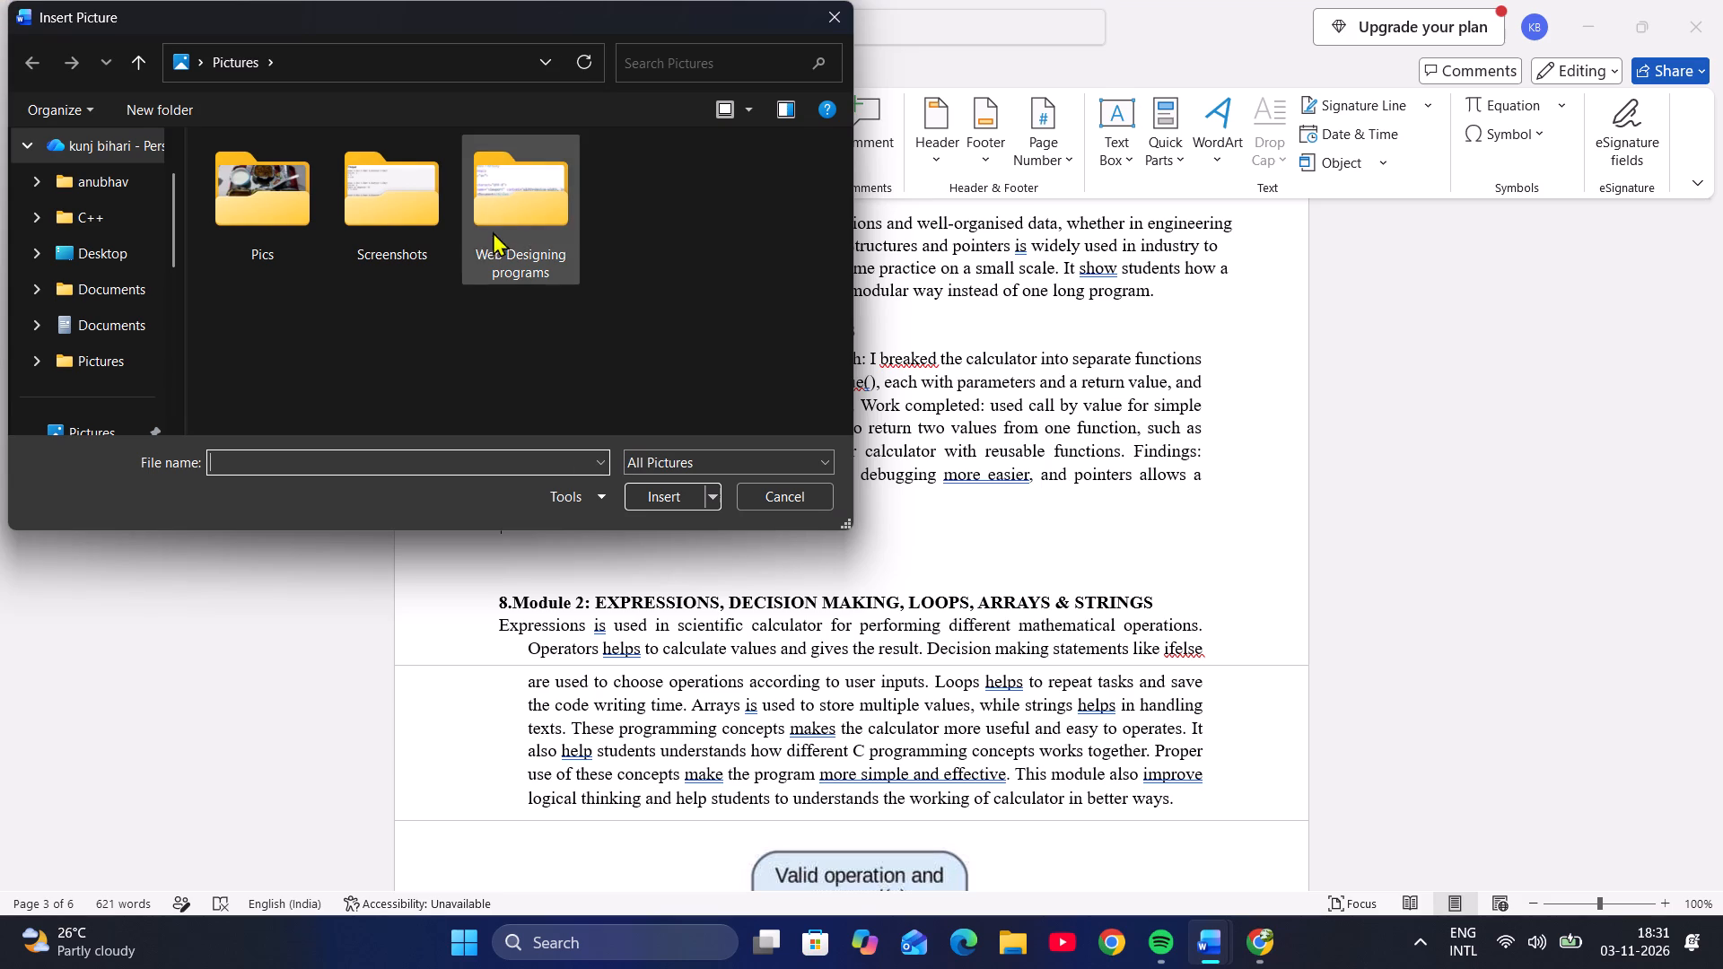
pyautogui.click(363, 255)
pyautogui.click(373, 239)
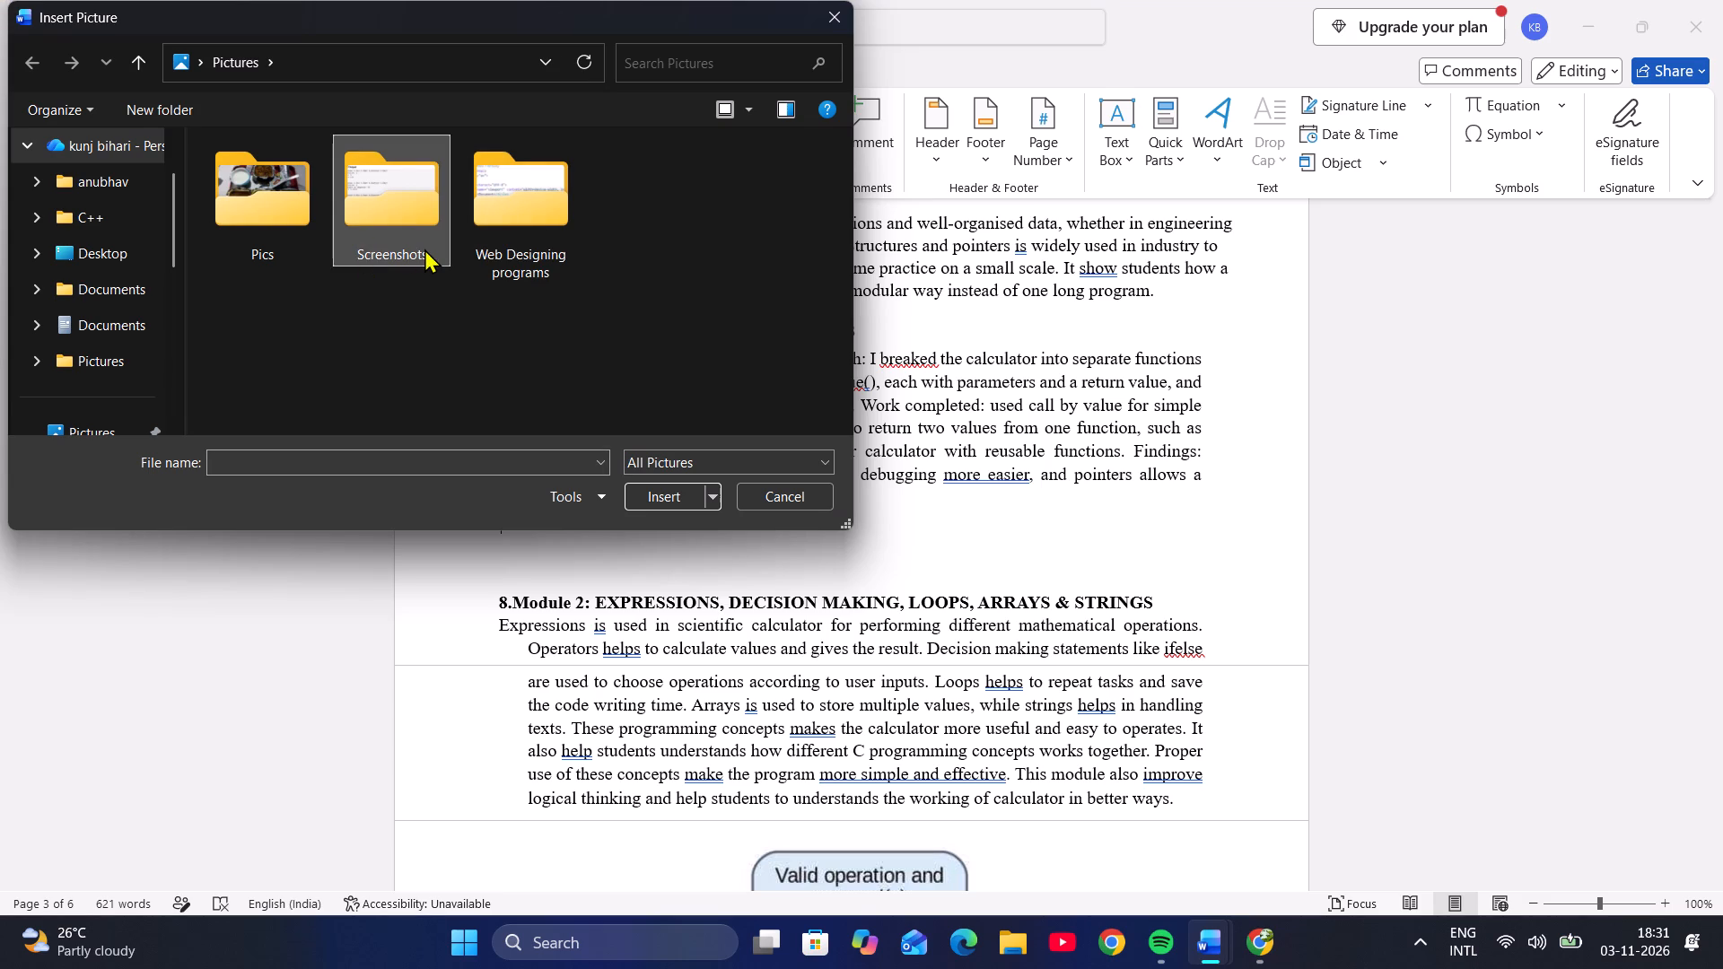
pyautogui.doubleClick(395, 191)
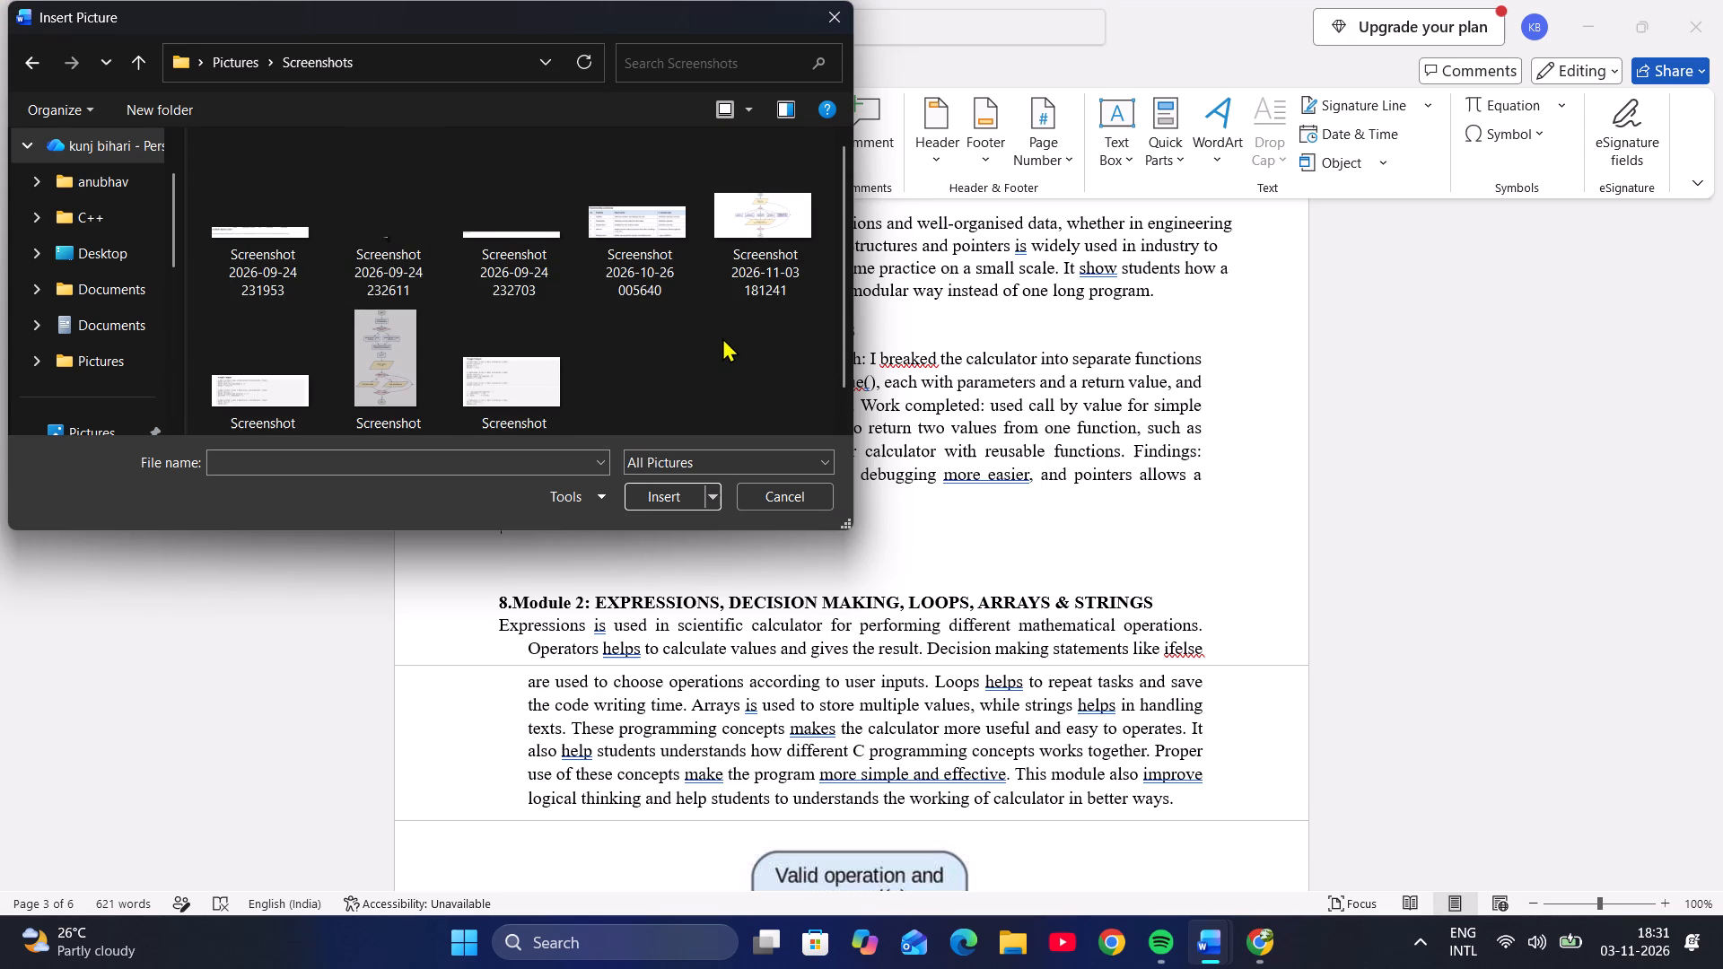
pyautogui.rightClick(780, 214)
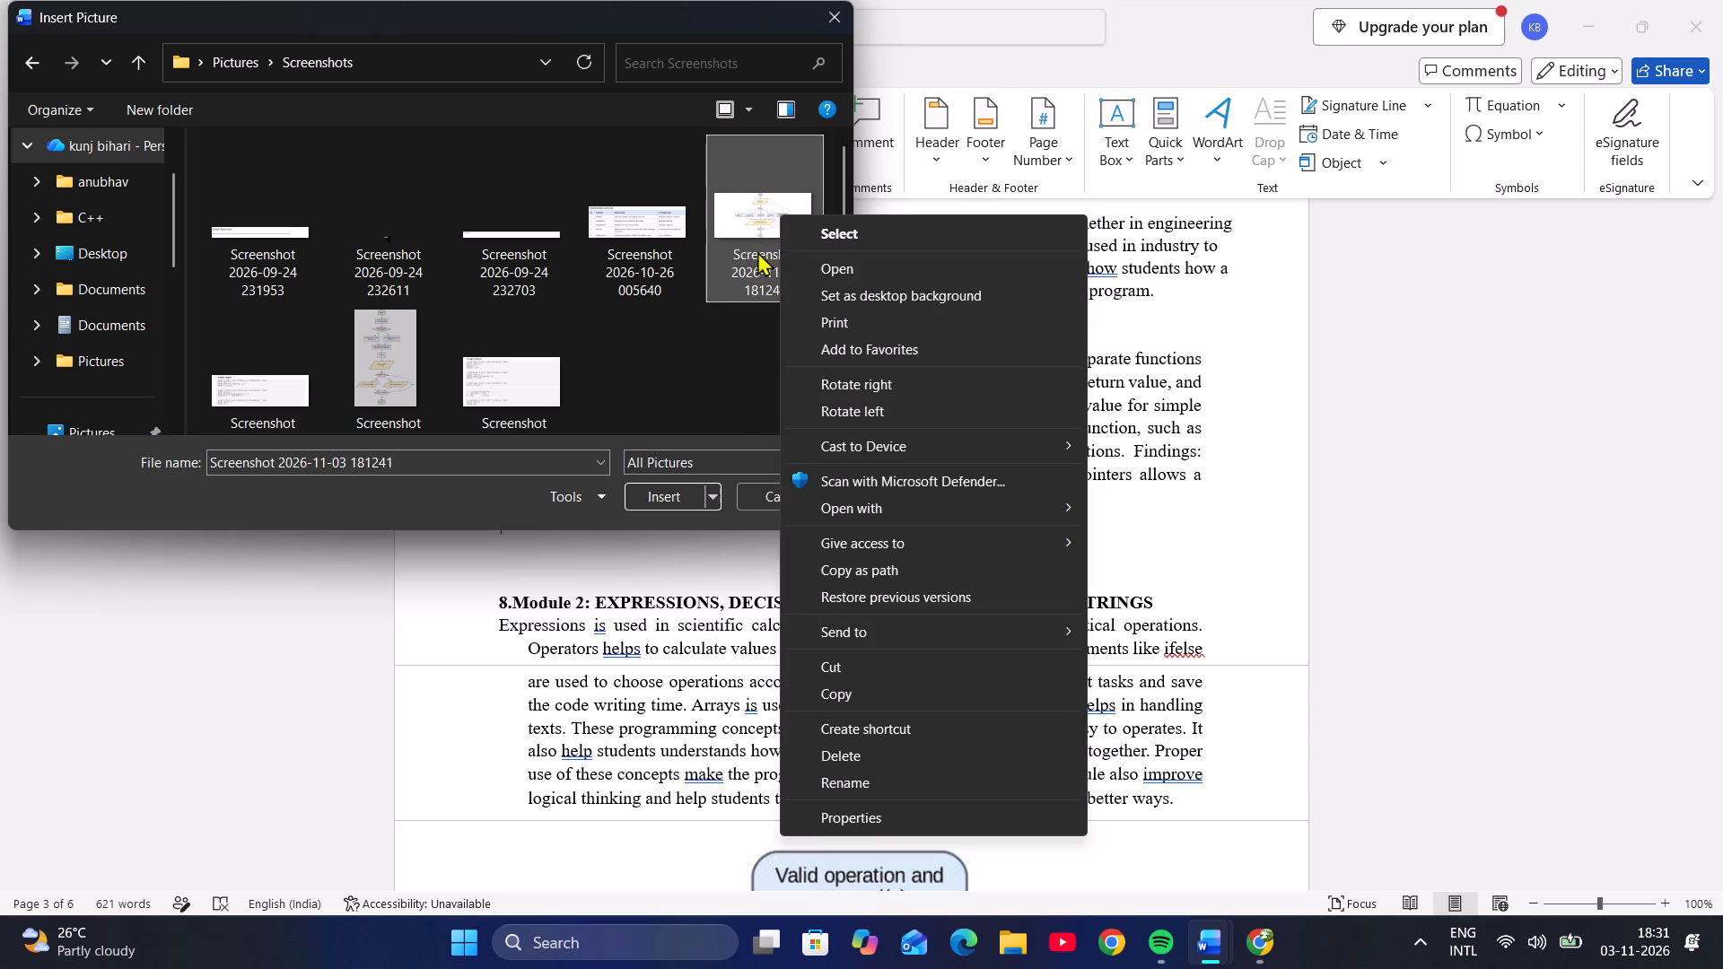
pyautogui.click(669, 362)
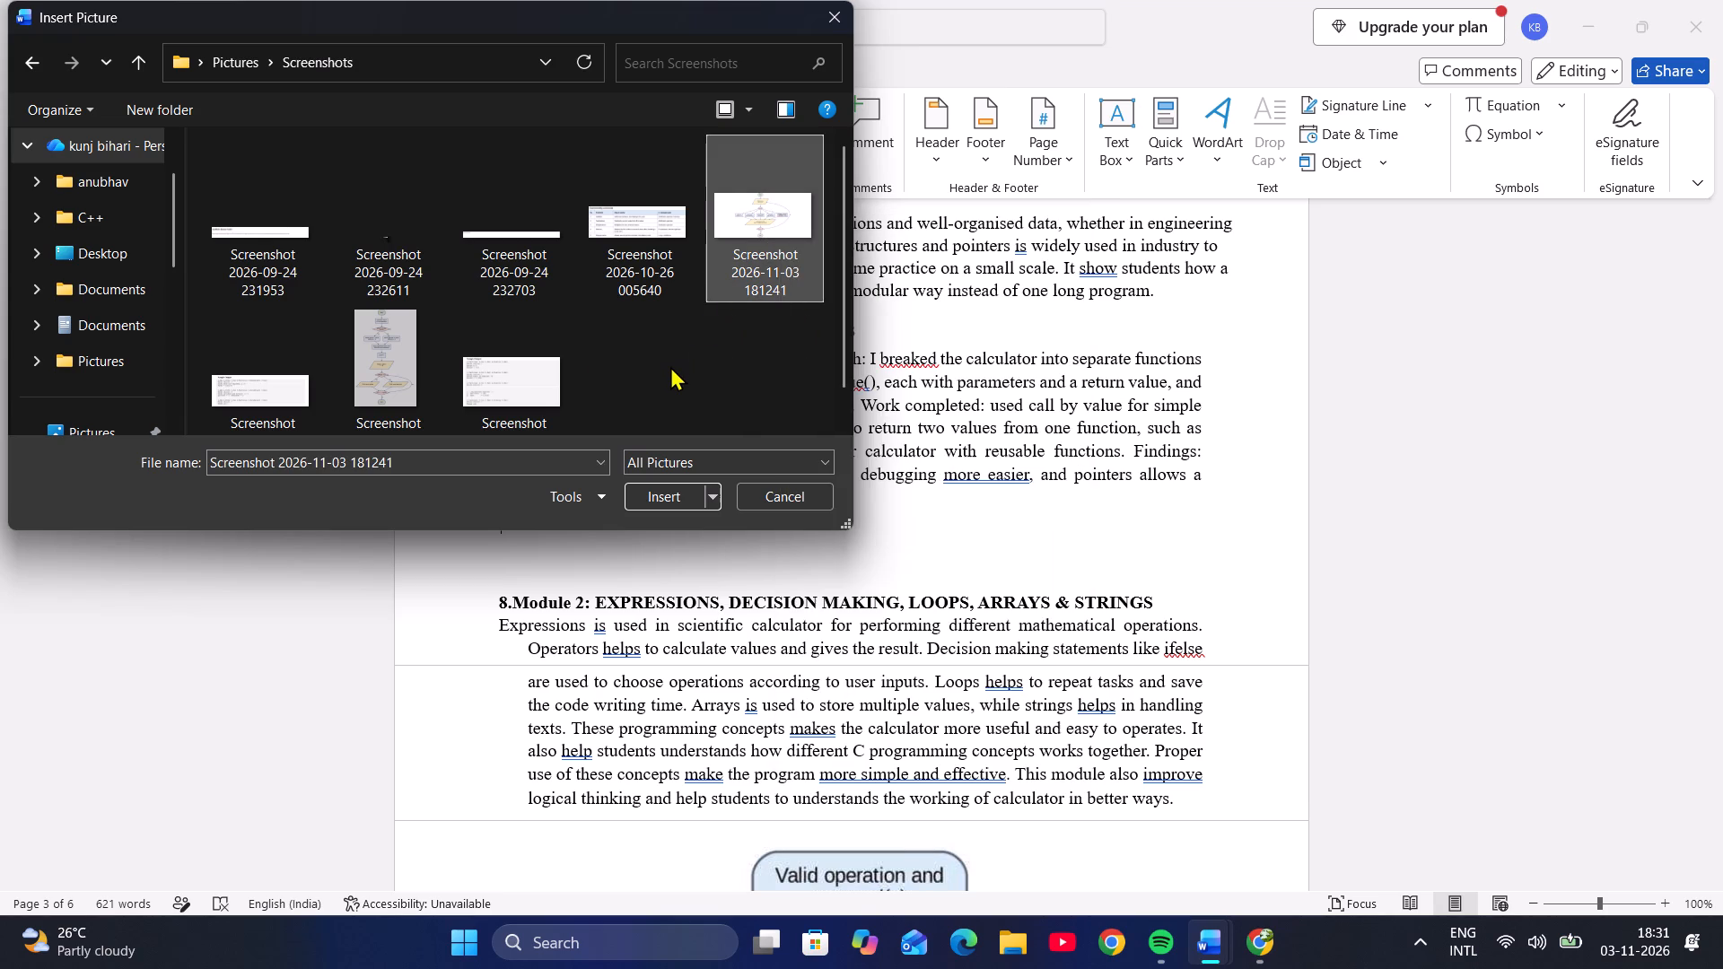
pyautogui.click(730, 384)
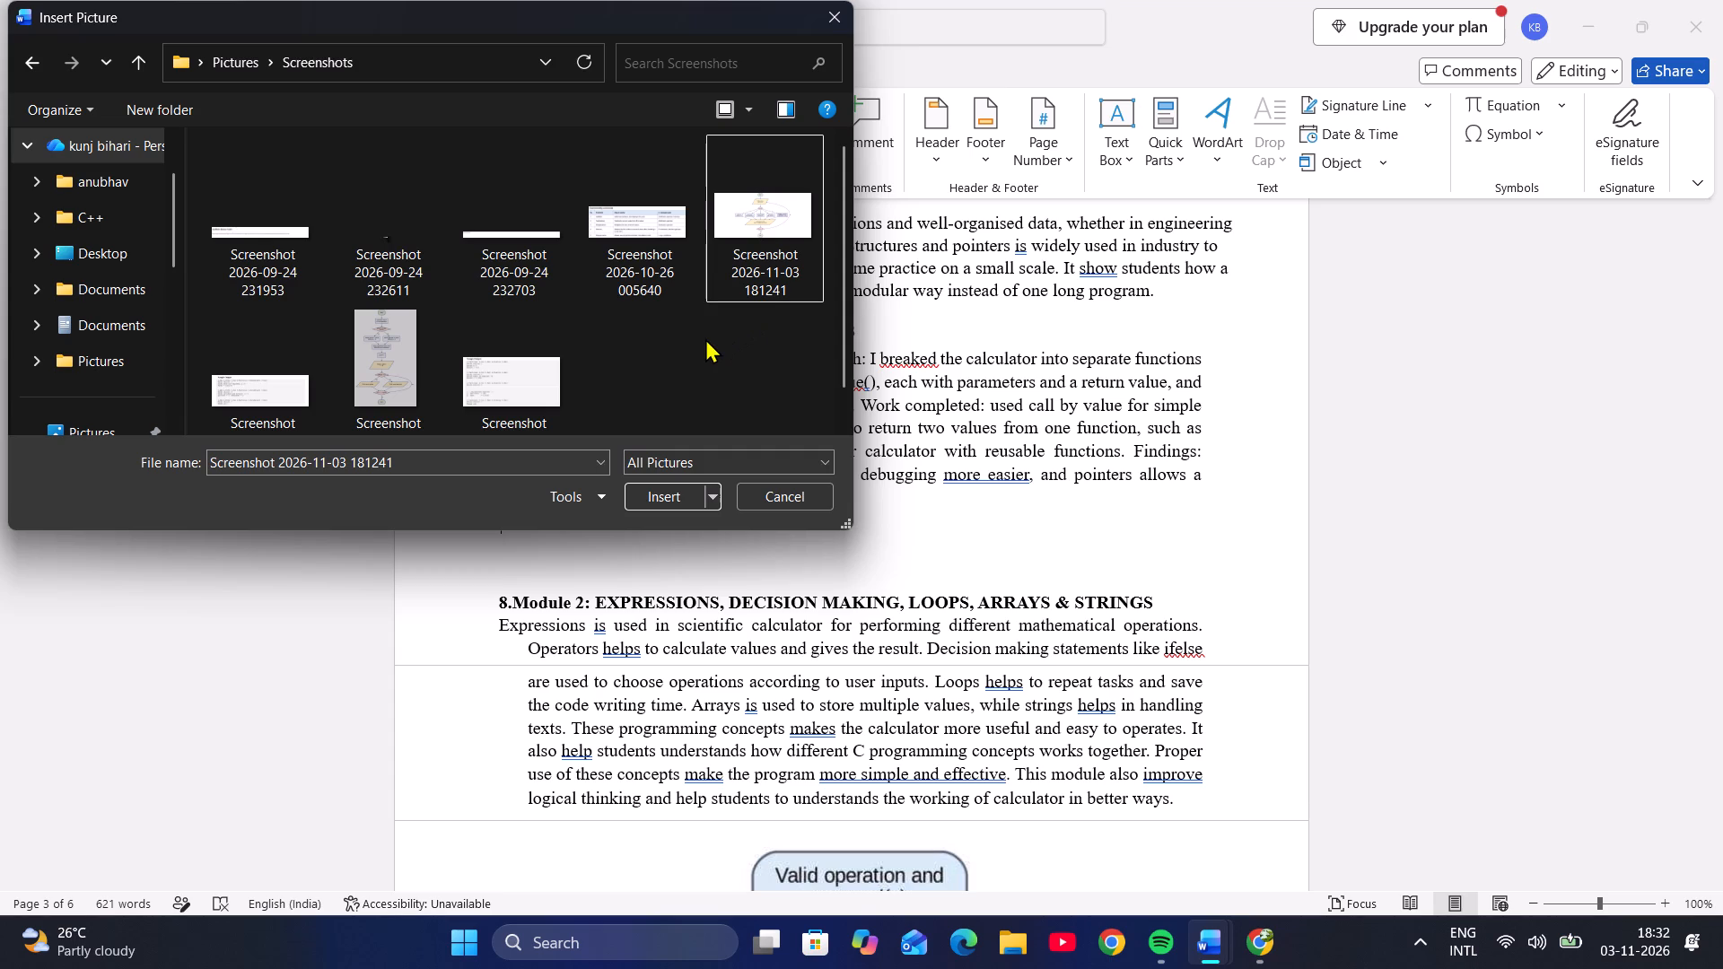
pyautogui.click(656, 483)
pyautogui.scroll(-3, 922, 381)
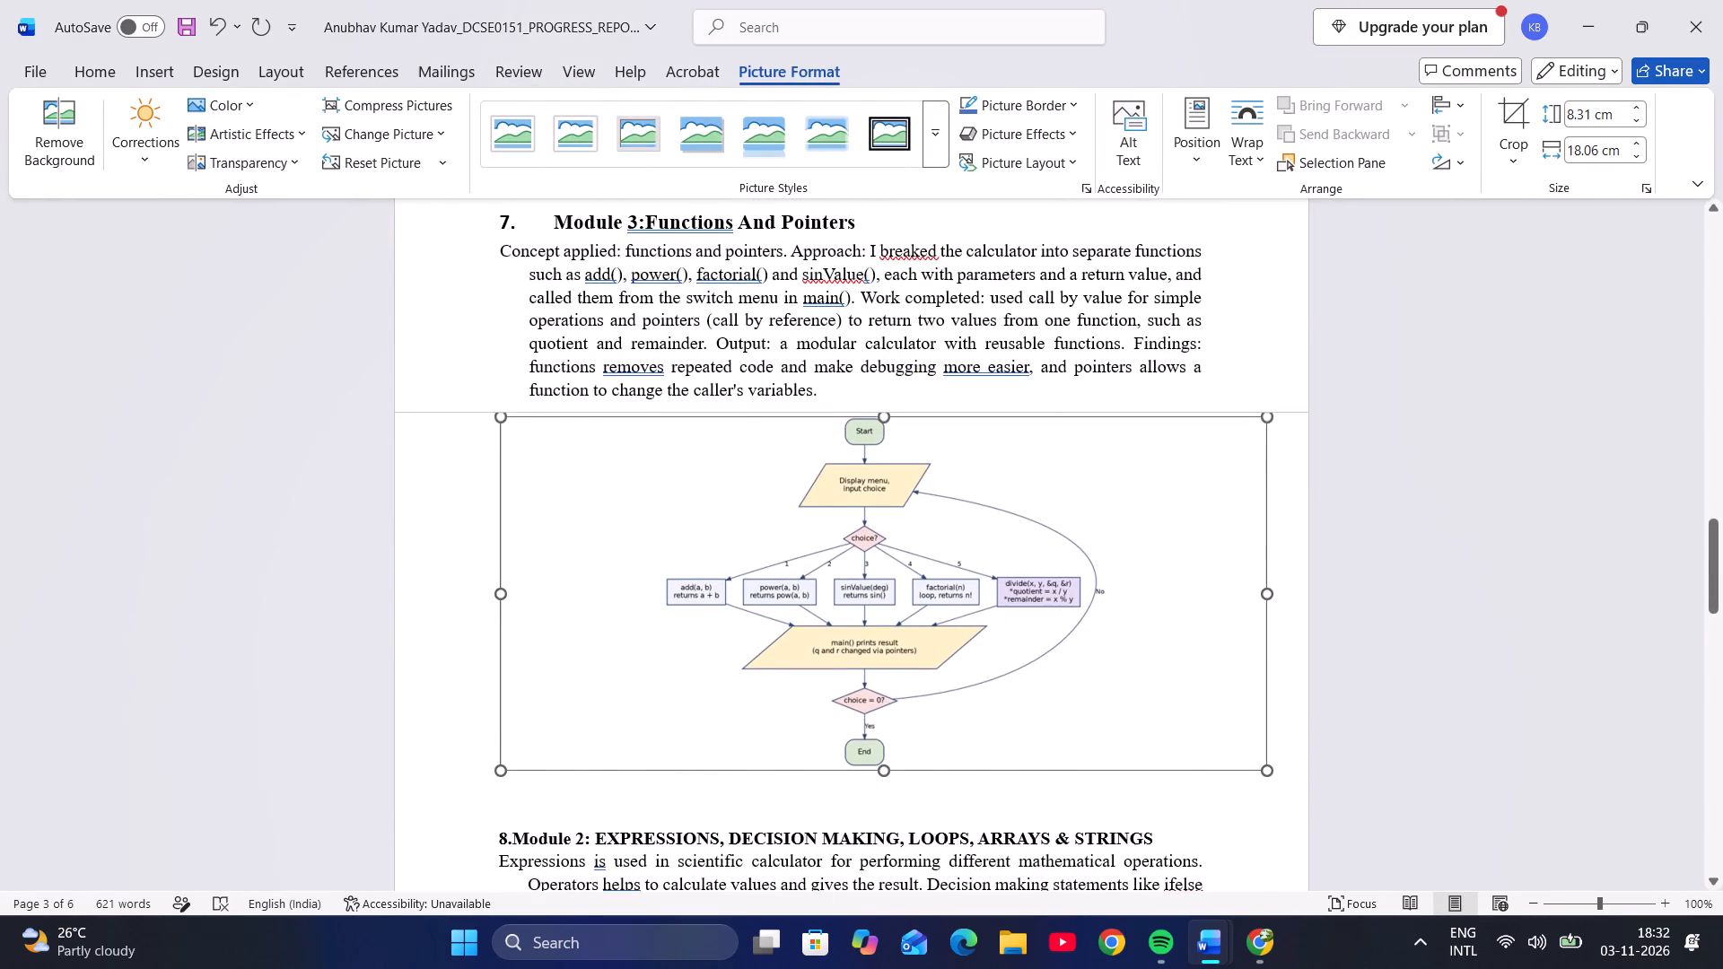
pyautogui.scroll(-2, 922, 381)
pyautogui.click(451, 523)
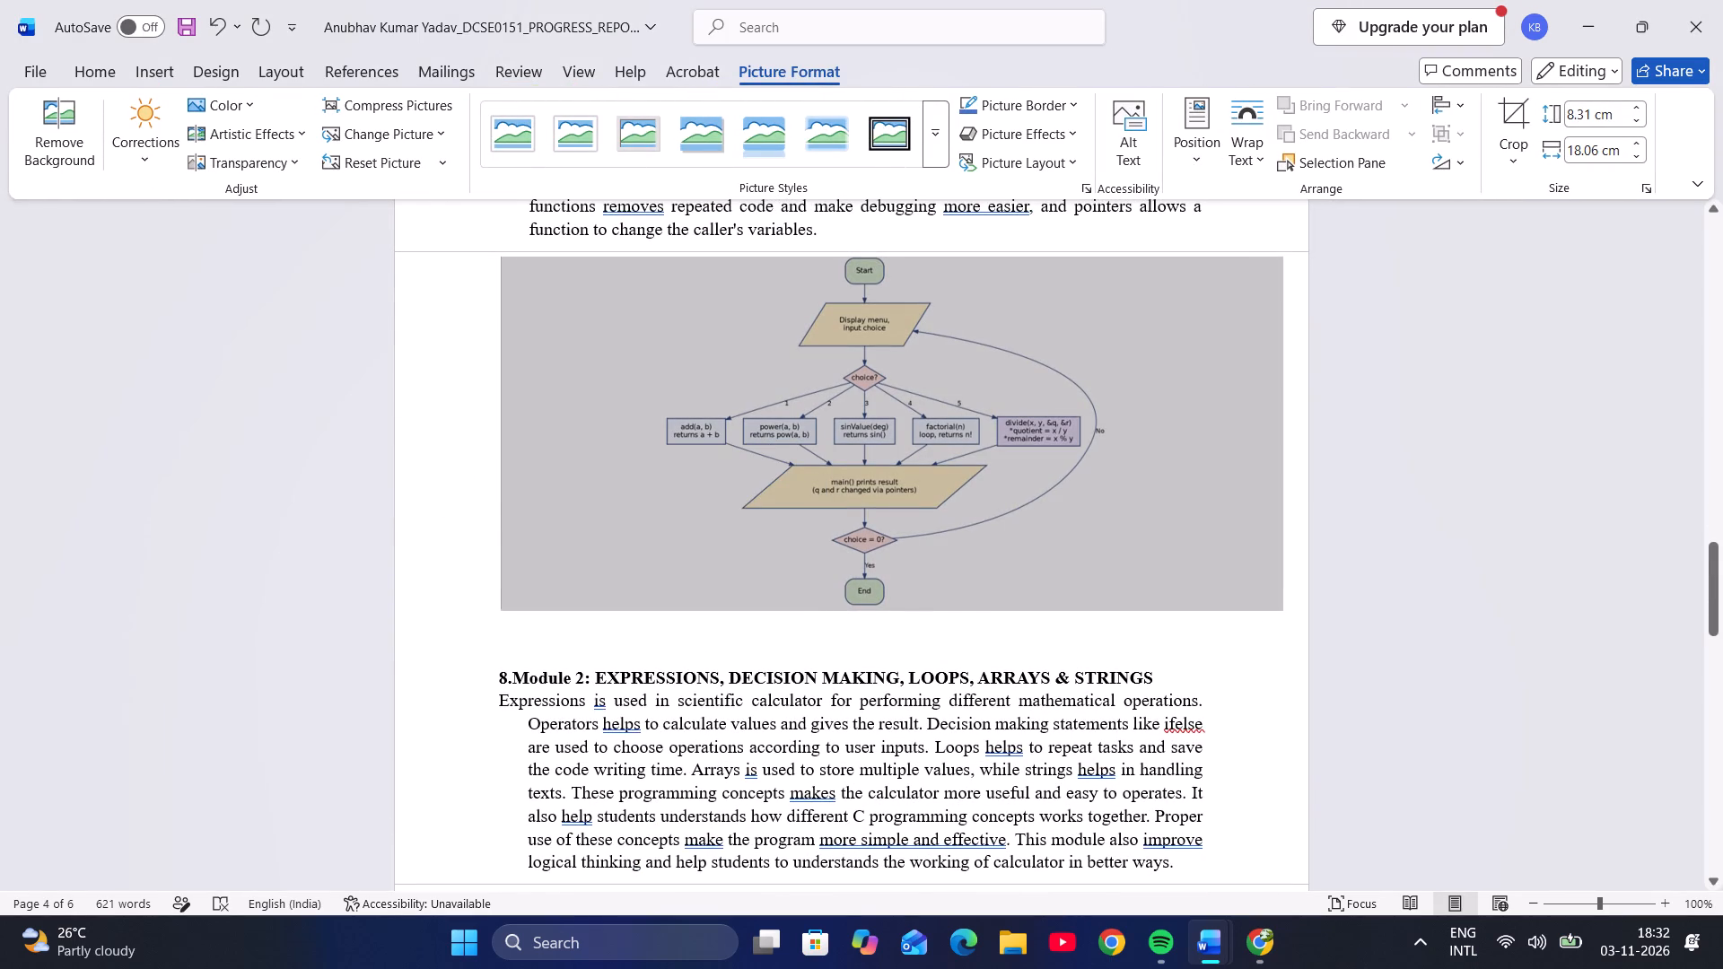
# Remove the old title text from the section 8 heading and change its module number to 4.
pyautogui.click(451, 668)
pyautogui.scroll(-2, 451, 664)
pyautogui.scroll(4, 451, 664)
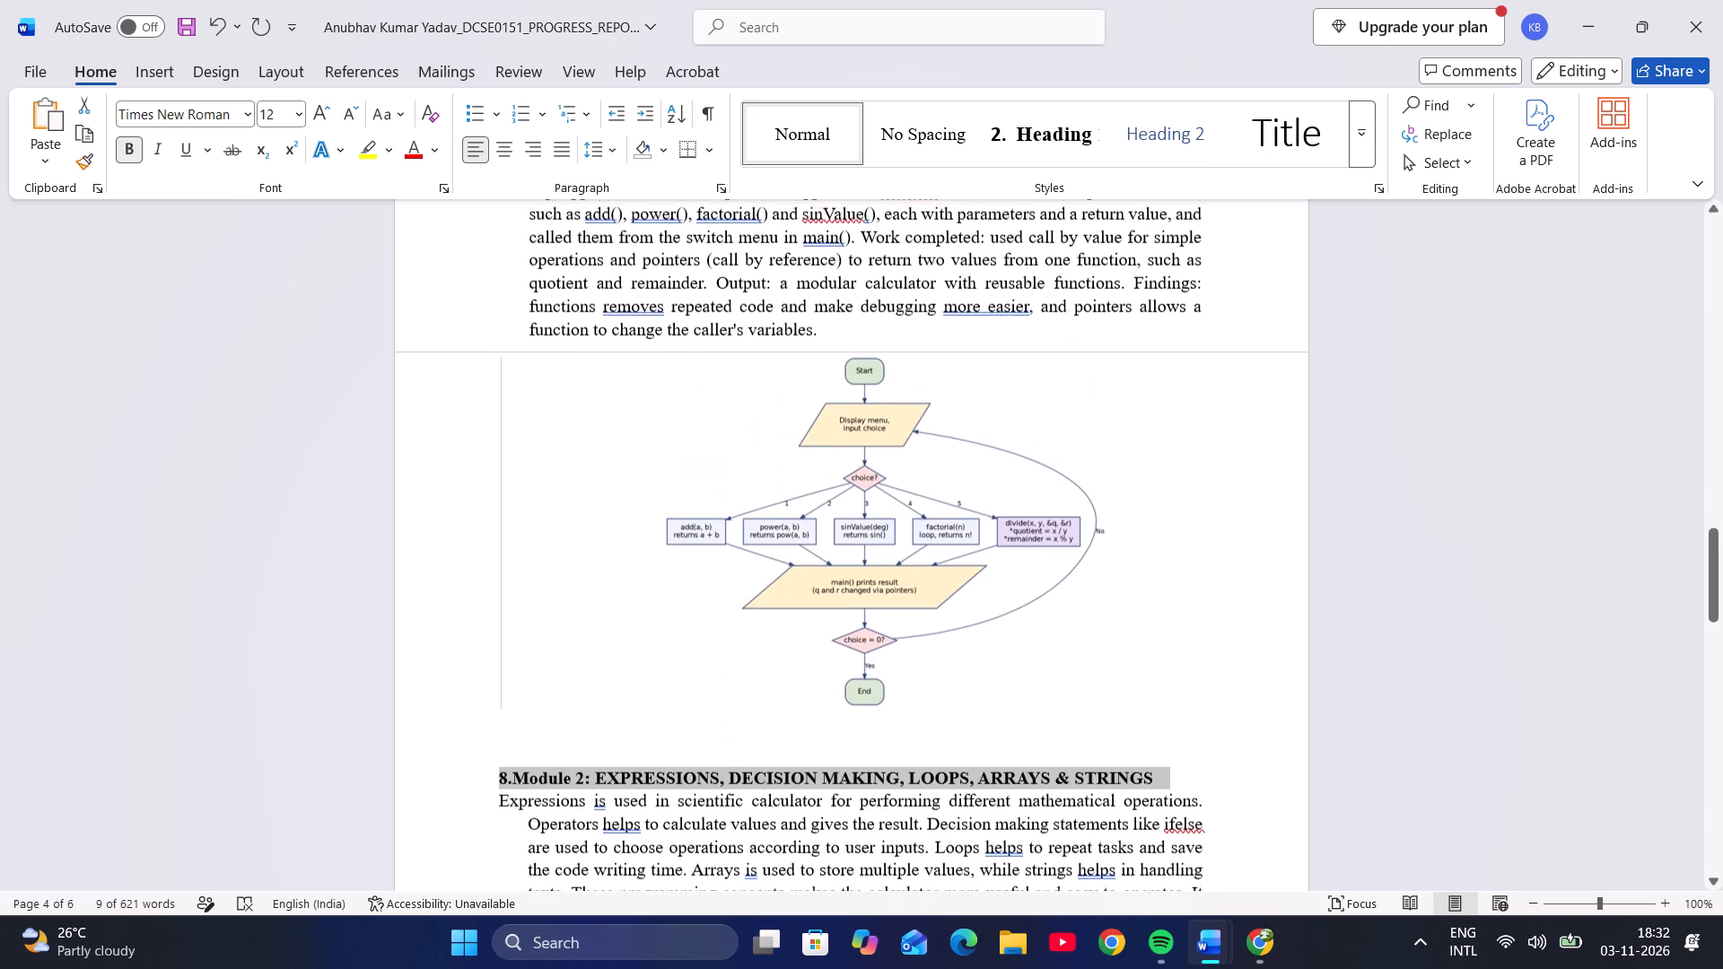
pyautogui.scroll(3, 451, 664)
pyautogui.scroll(-5, 451, 664)
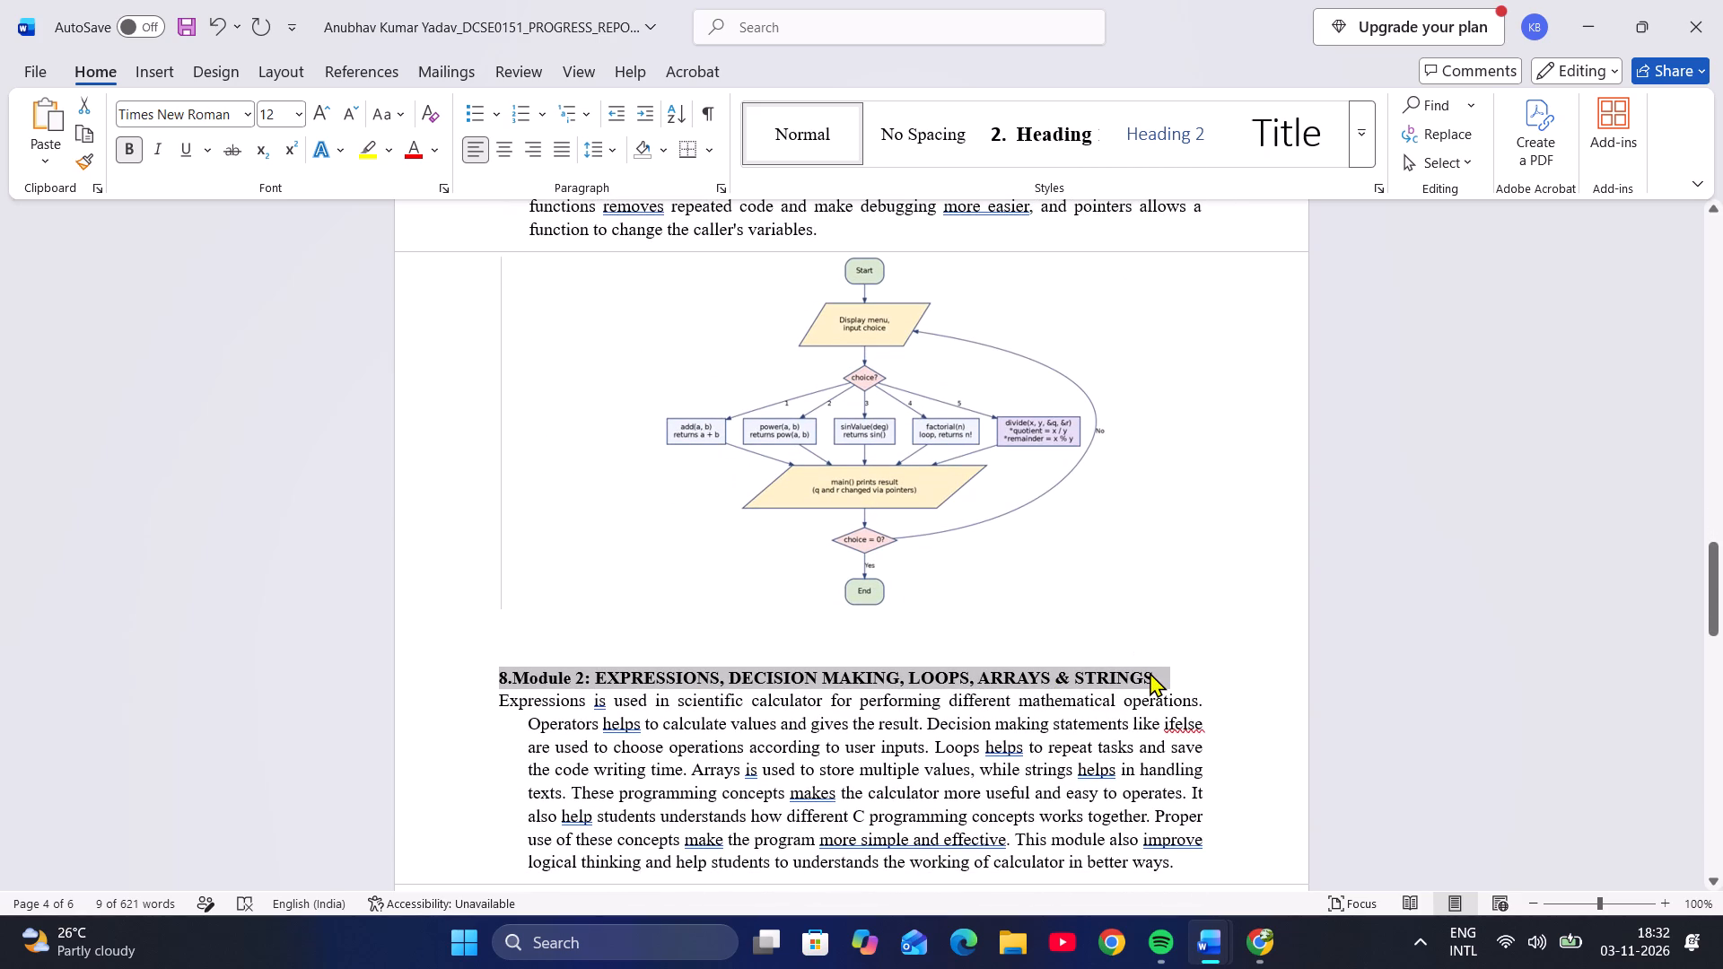
pyautogui.moveTo(1152, 672); pyautogui.dragTo(833, 683)
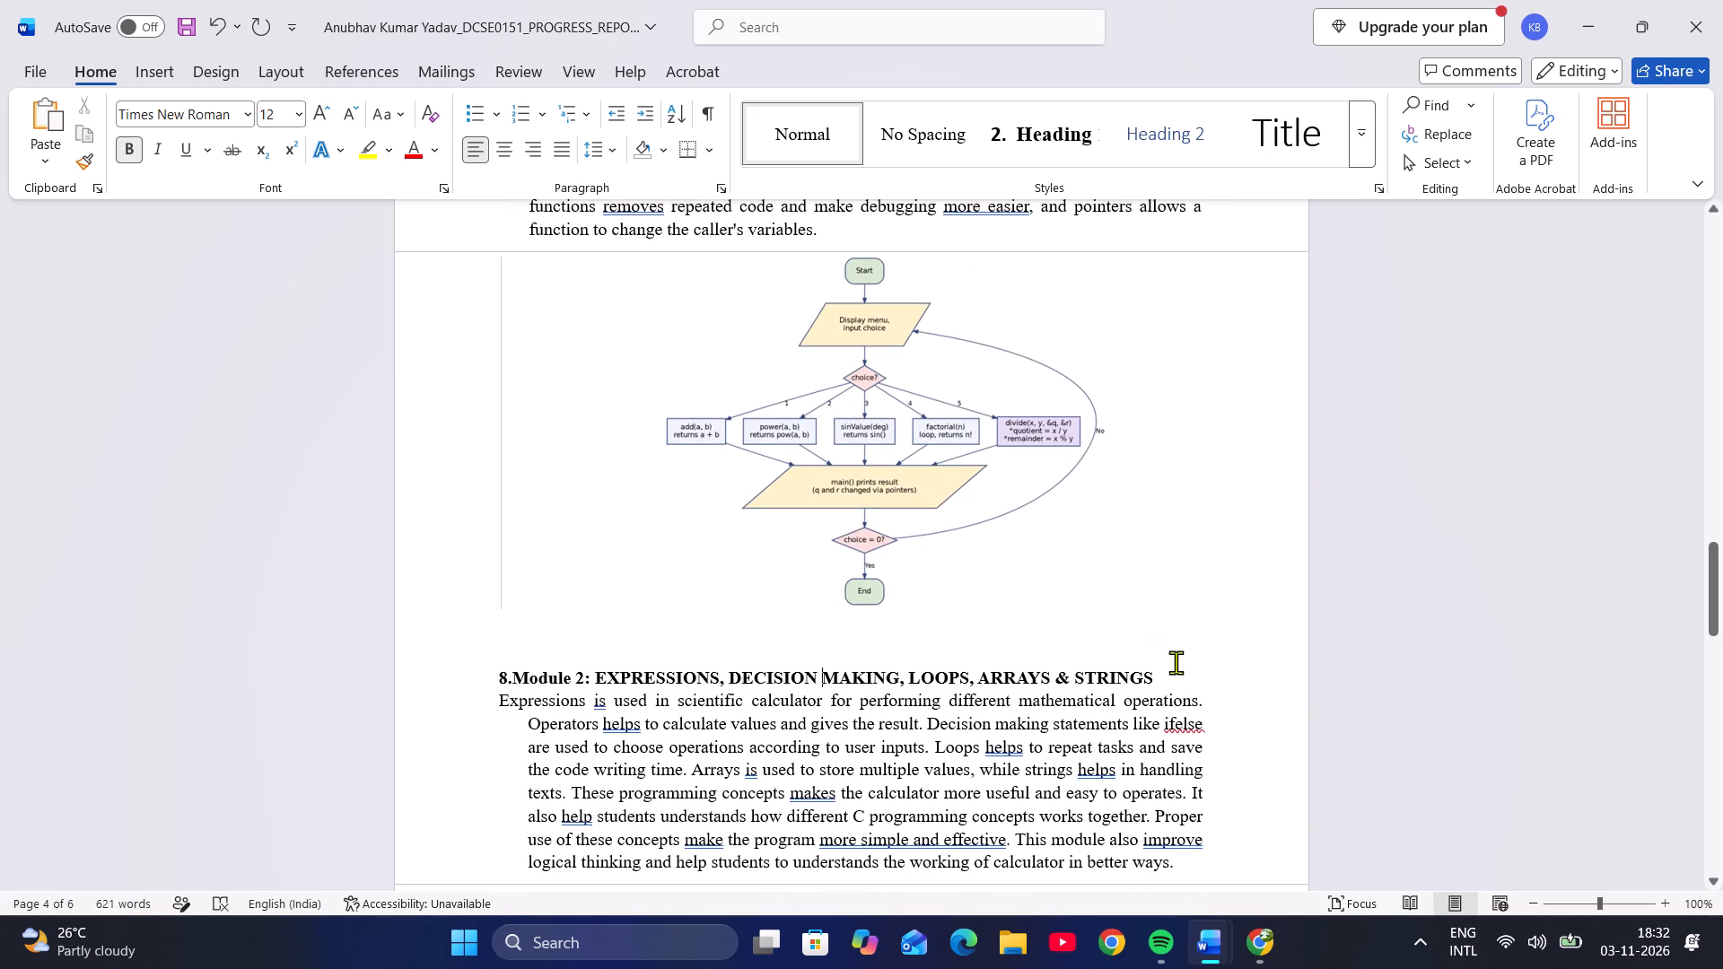
pyautogui.moveTo(1169, 672); pyautogui.dragTo(623, 680)
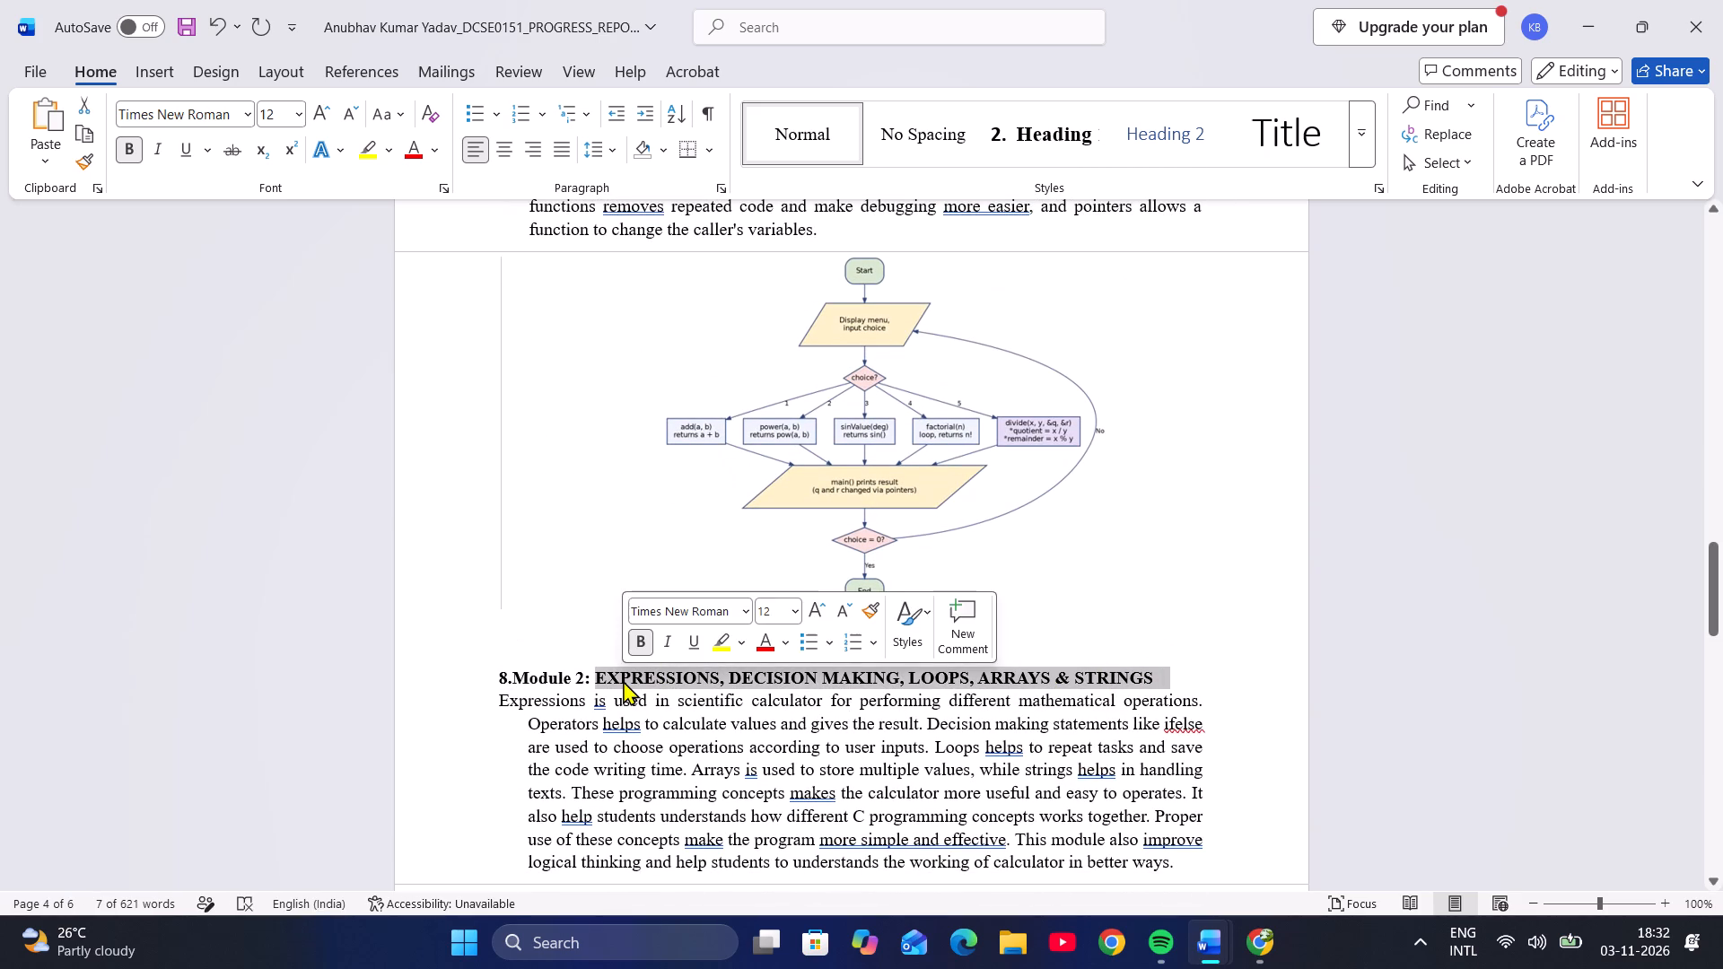
pyautogui.press('BackSpace')
pyautogui.press('Left')
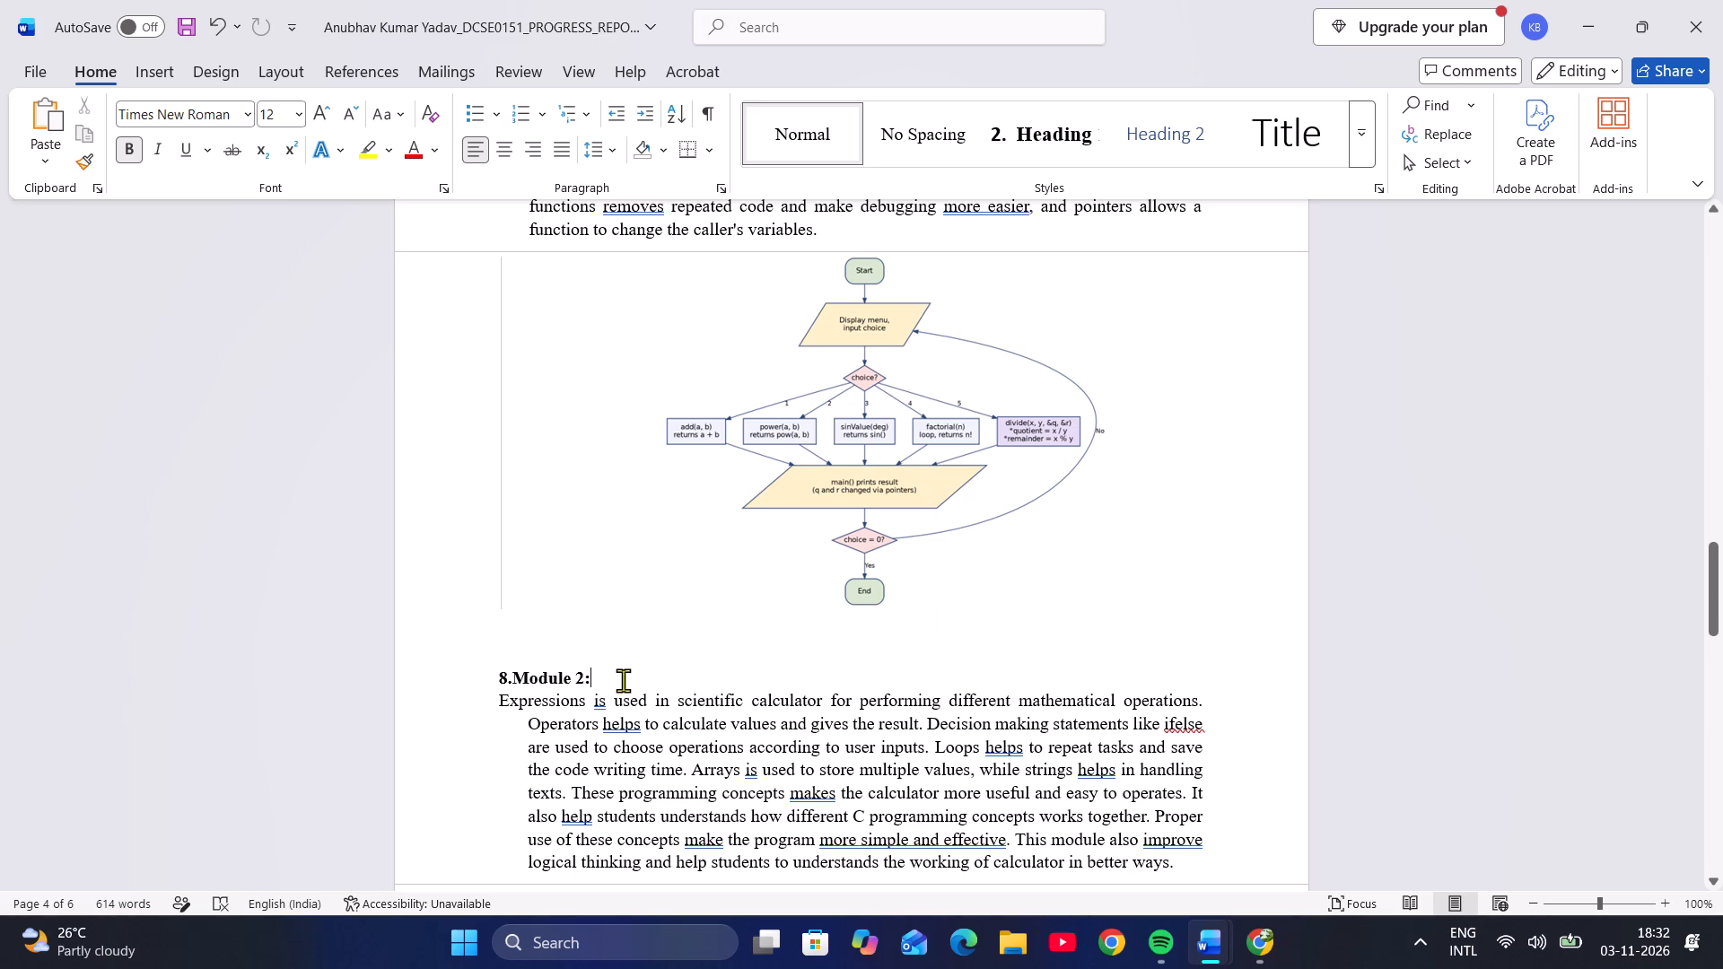
pyautogui.press('Left')
pyautogui.press('BackSpace')
pyautogui.press('4')
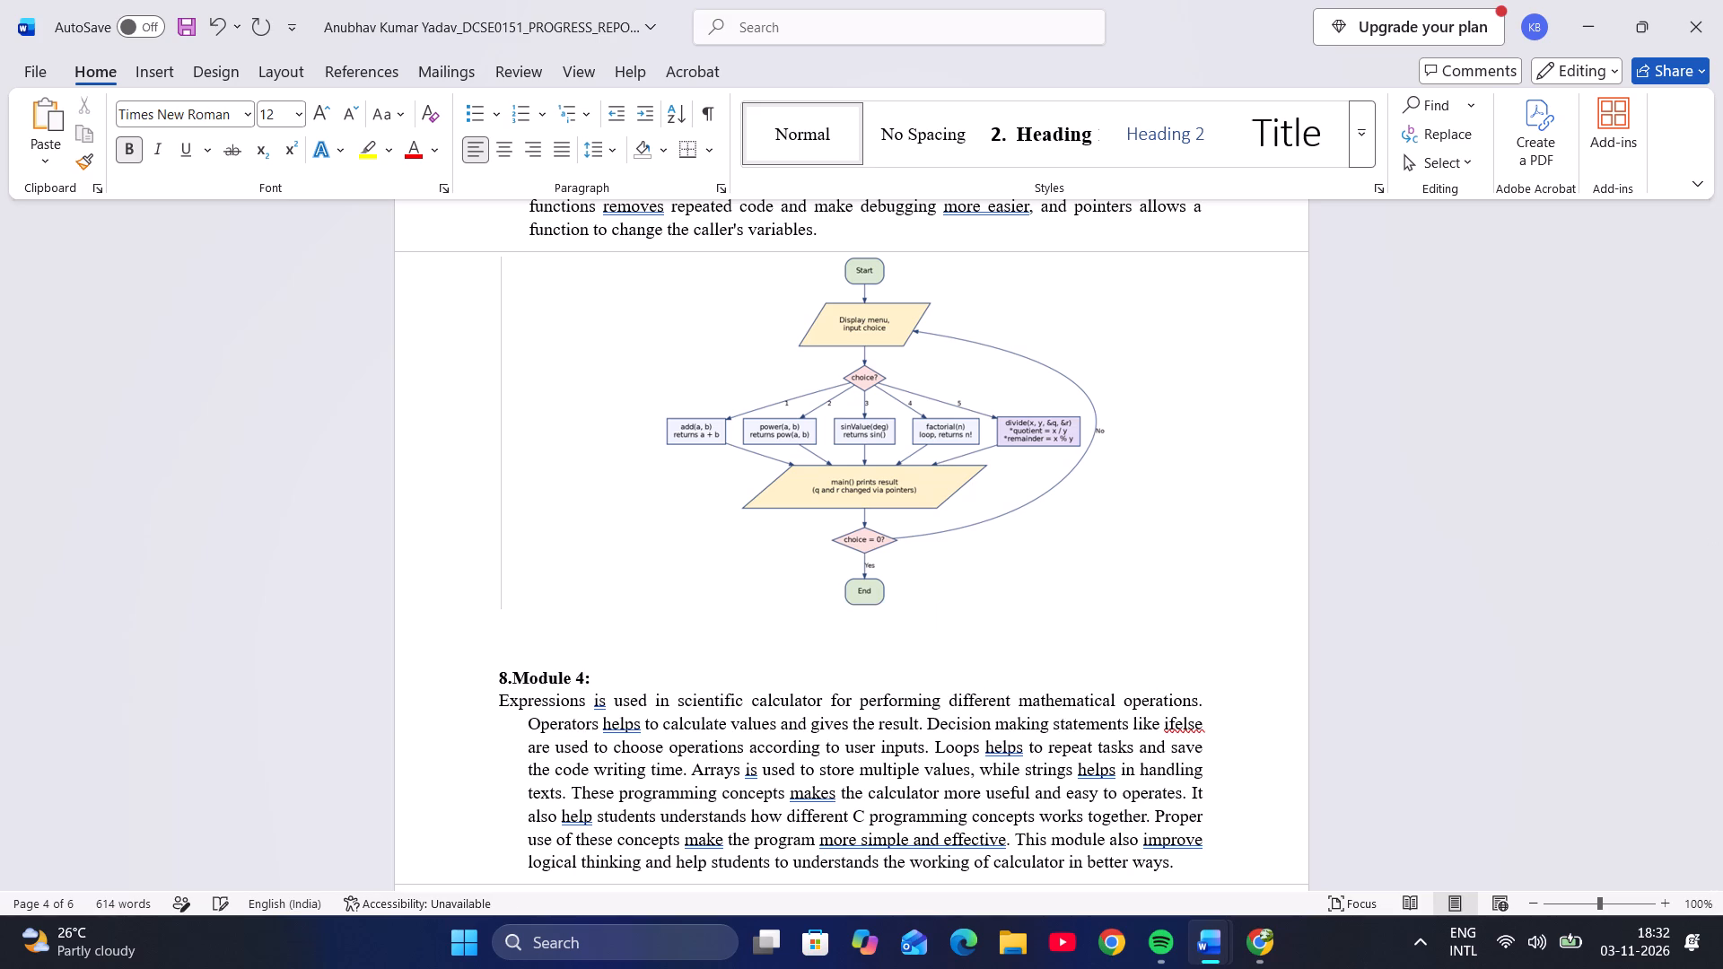
pyautogui.click(645, 664)
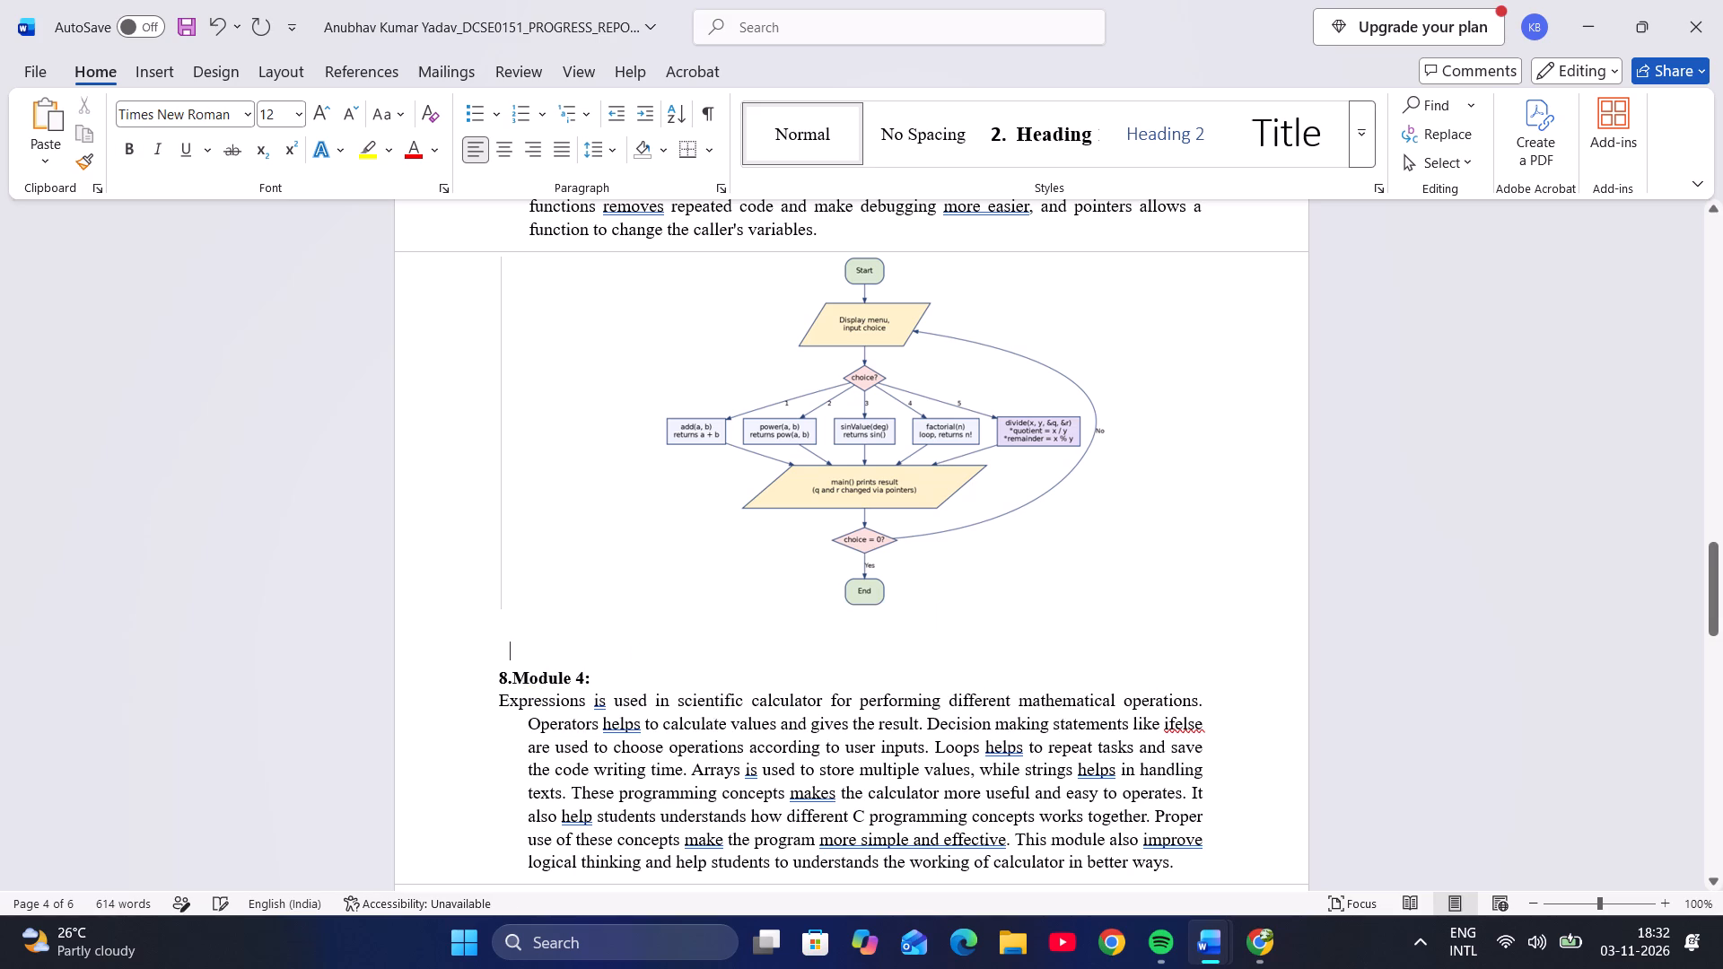
pyautogui.click(645, 689)
pyautogui.click(671, 670)
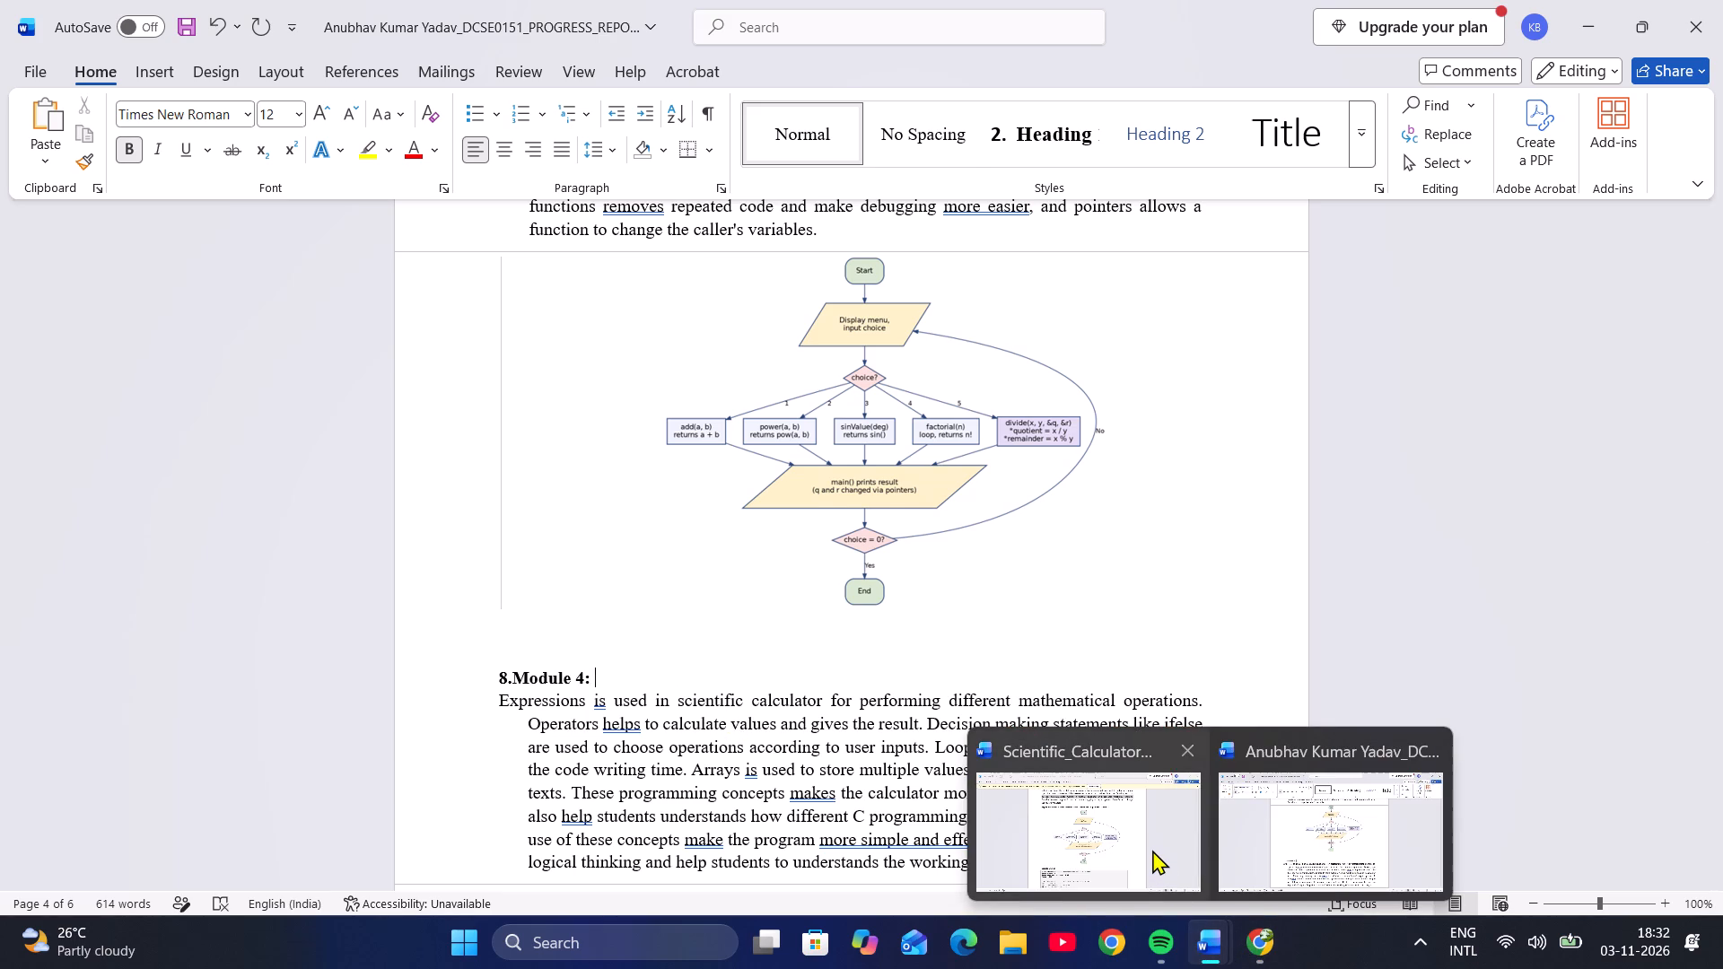
pyautogui.click(1152, 850)
pyautogui.scroll(-3, 849, 725)
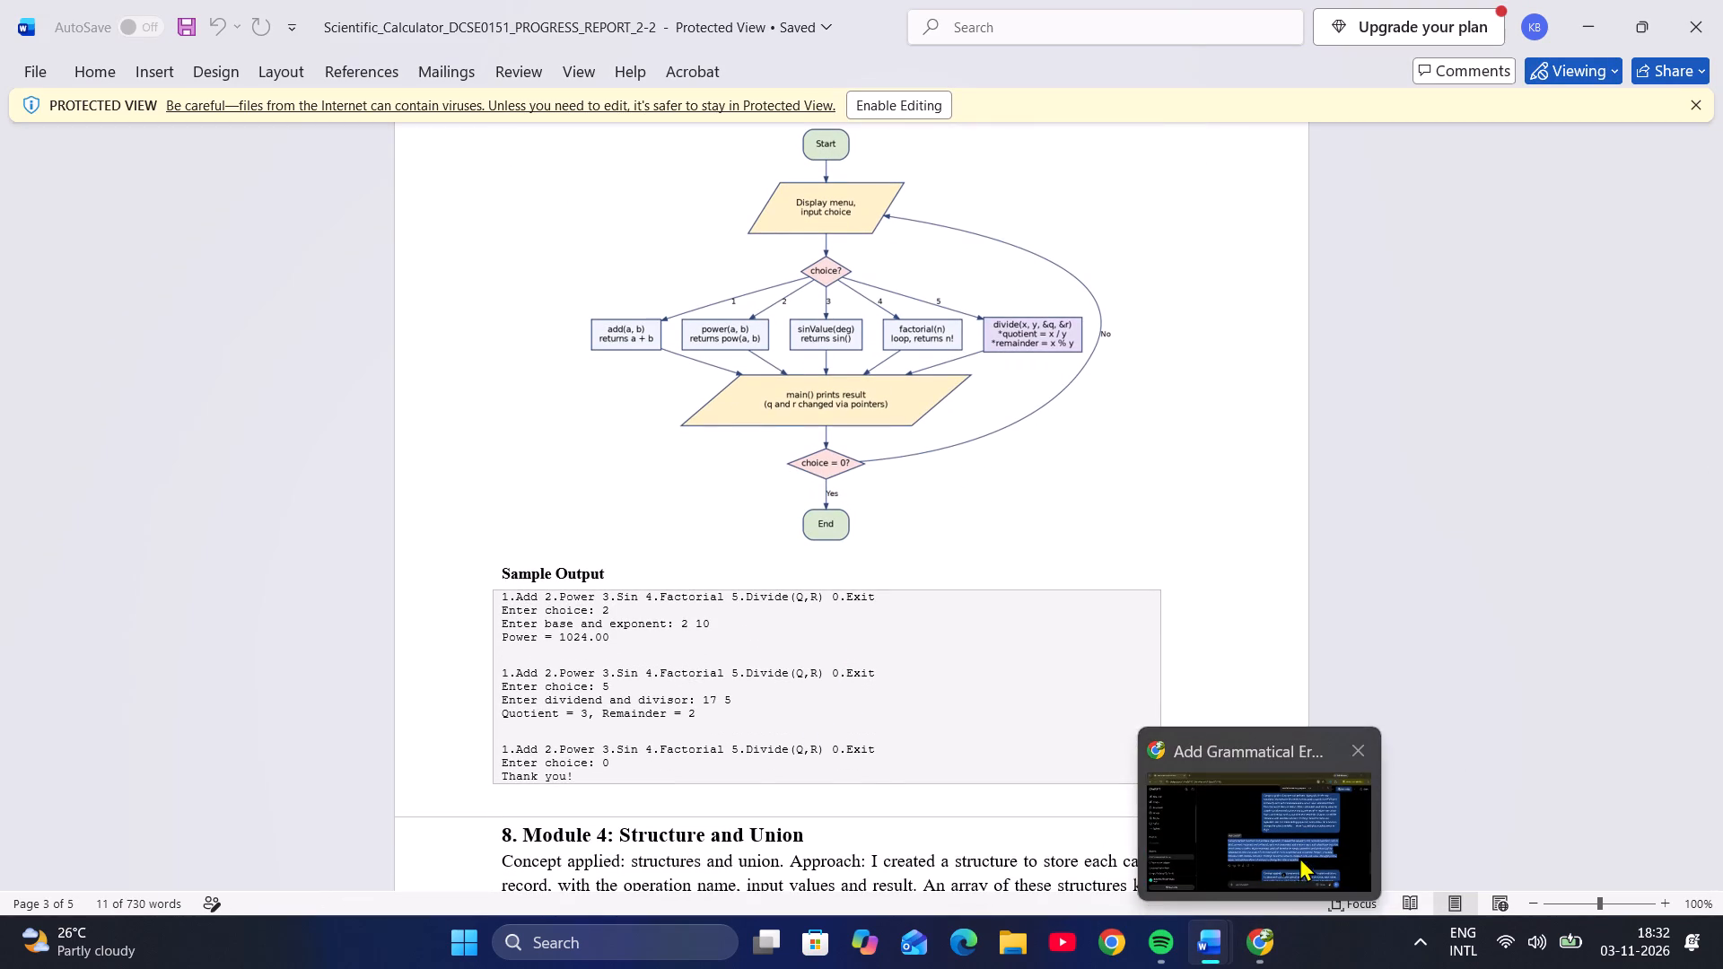
pyautogui.click(1342, 845)
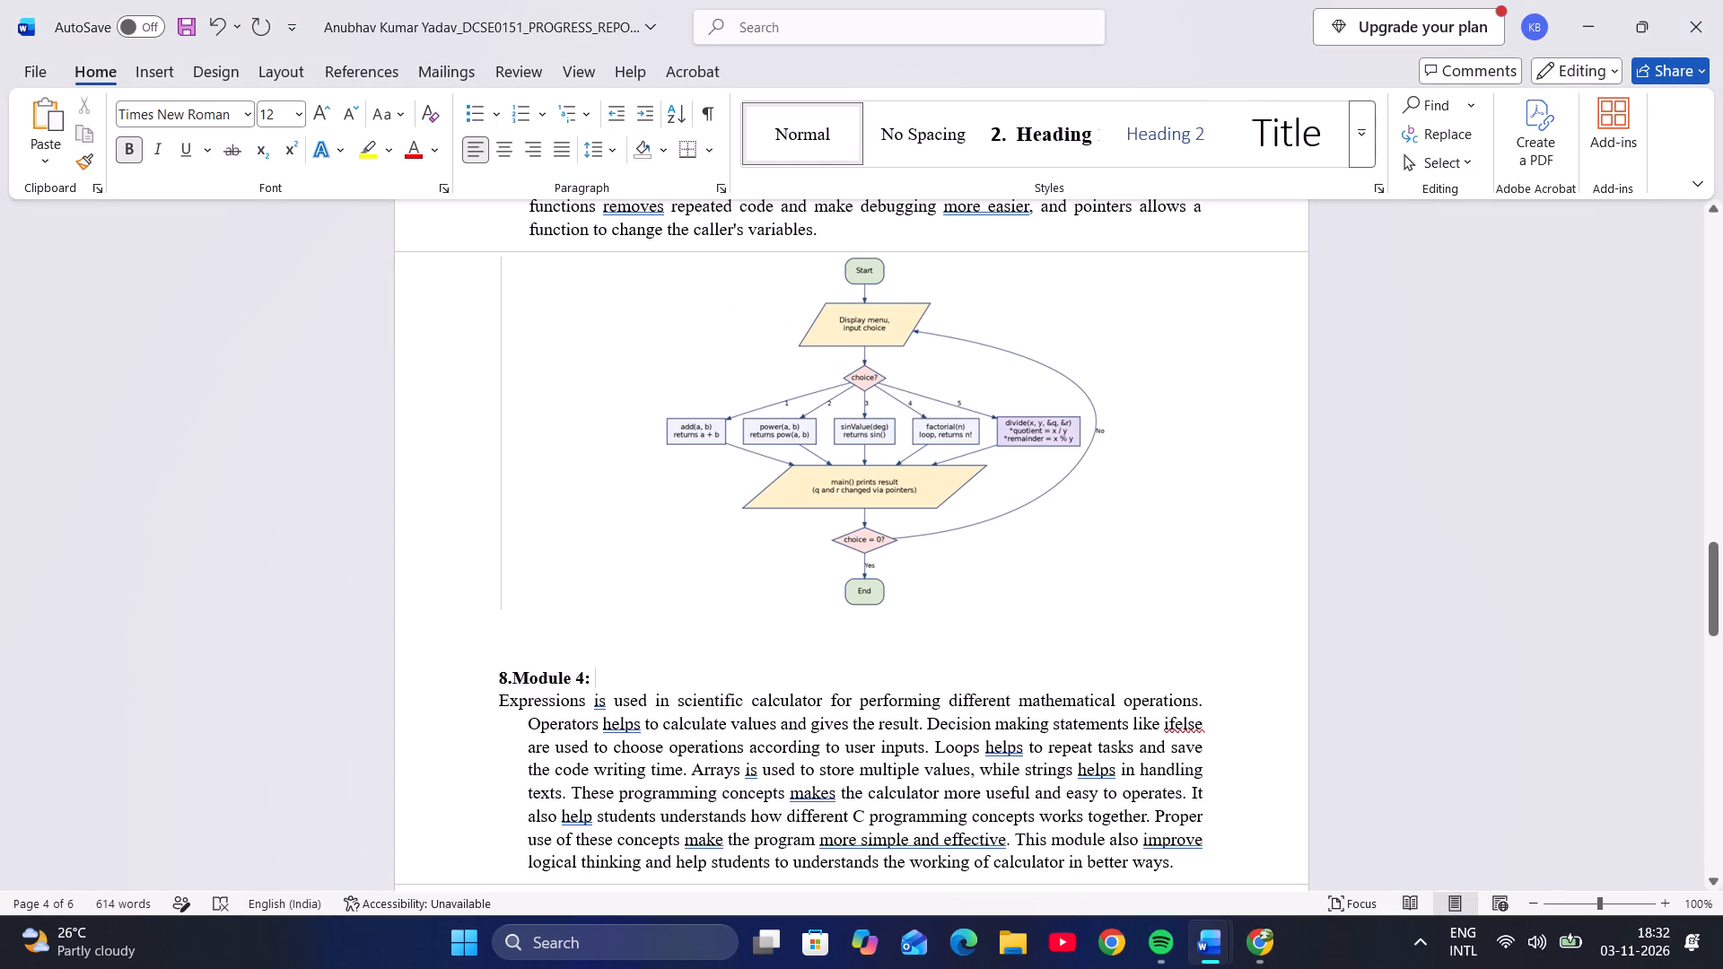
pyautogui.click(609, 643)
pyautogui.click(165, 72)
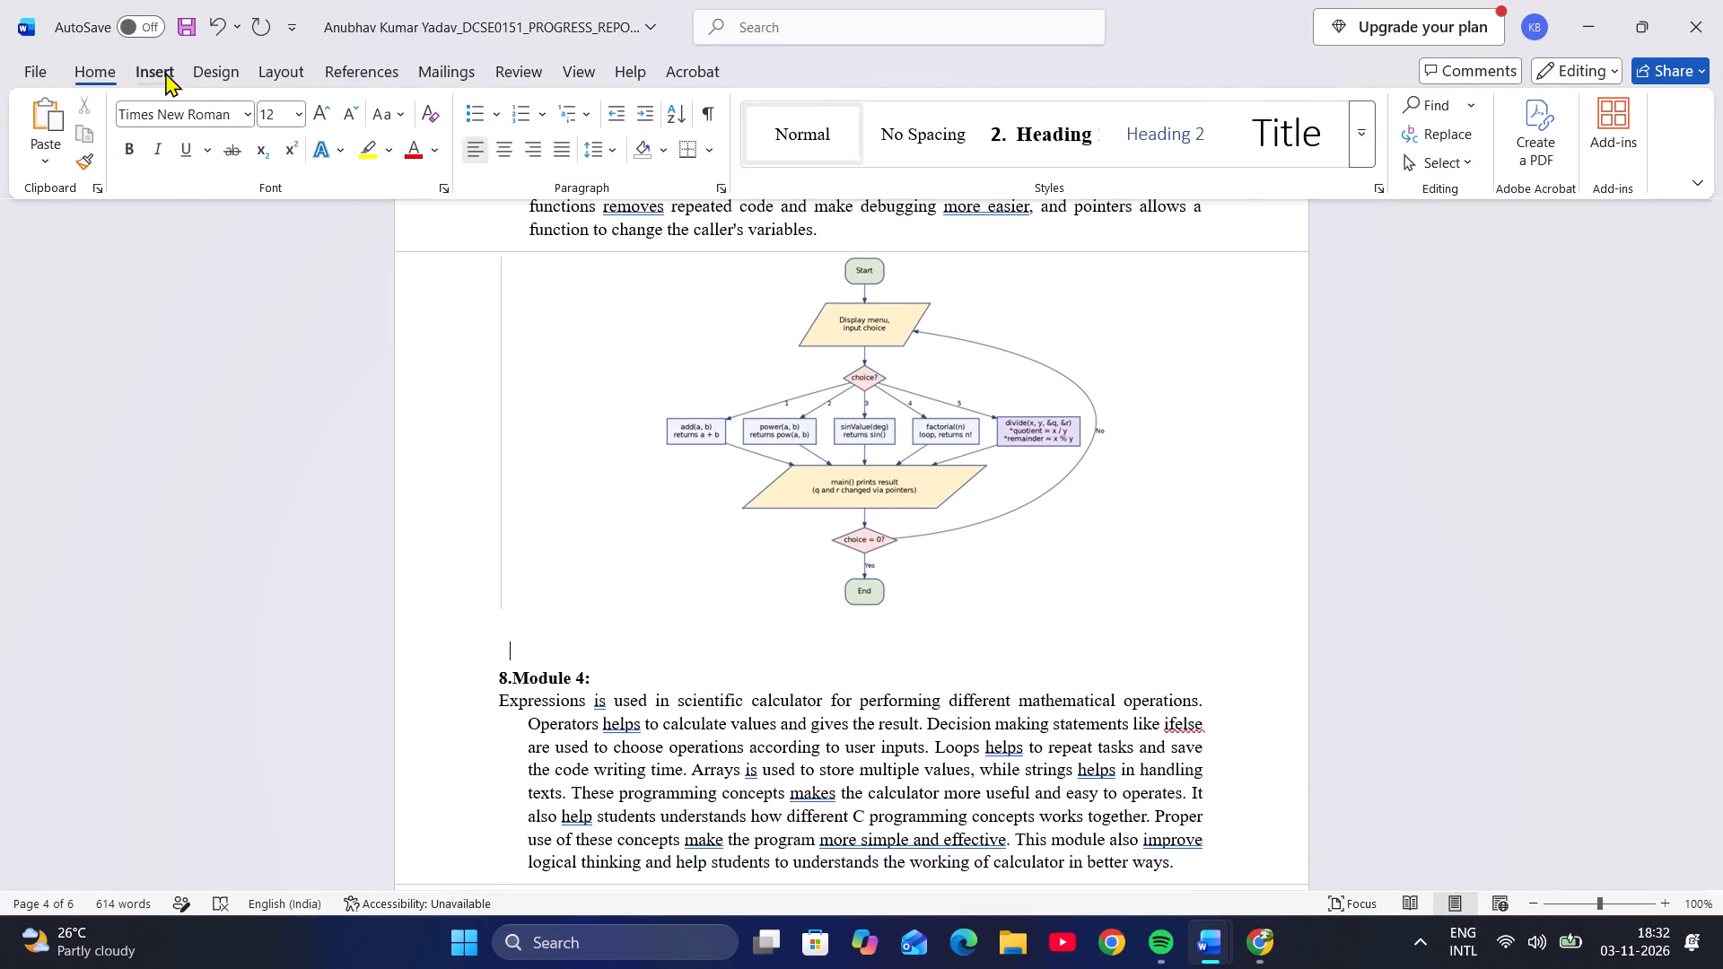
pyautogui.click(241, 127)
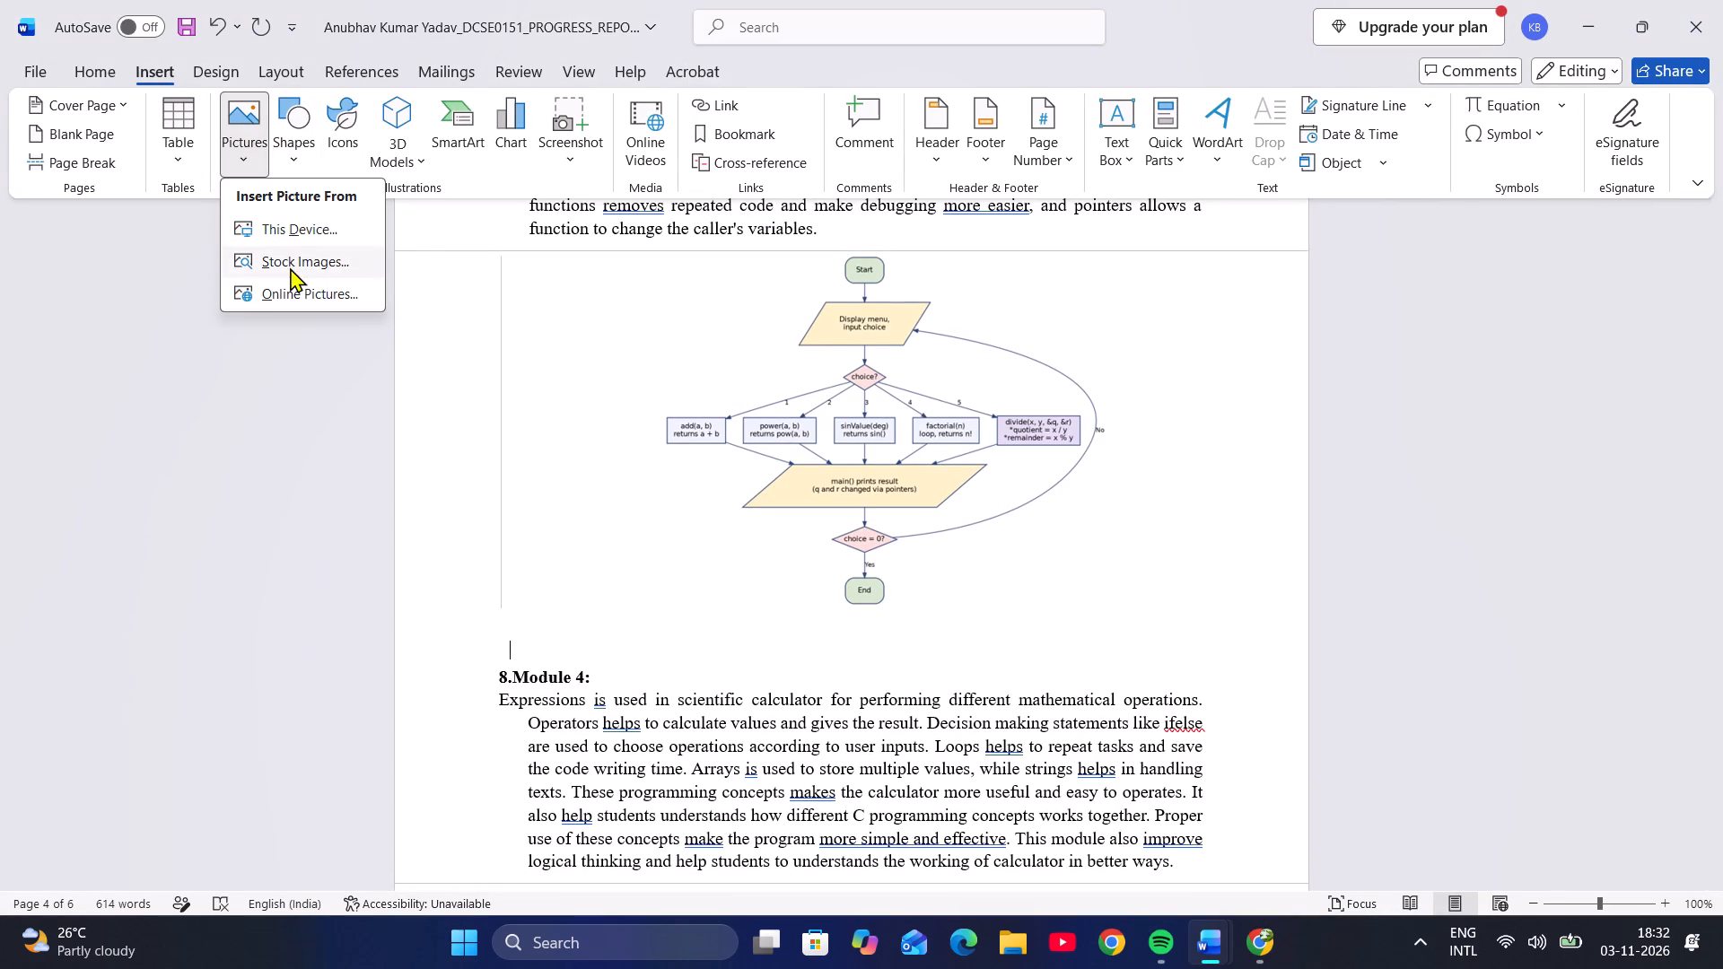
pyautogui.click(297, 214)
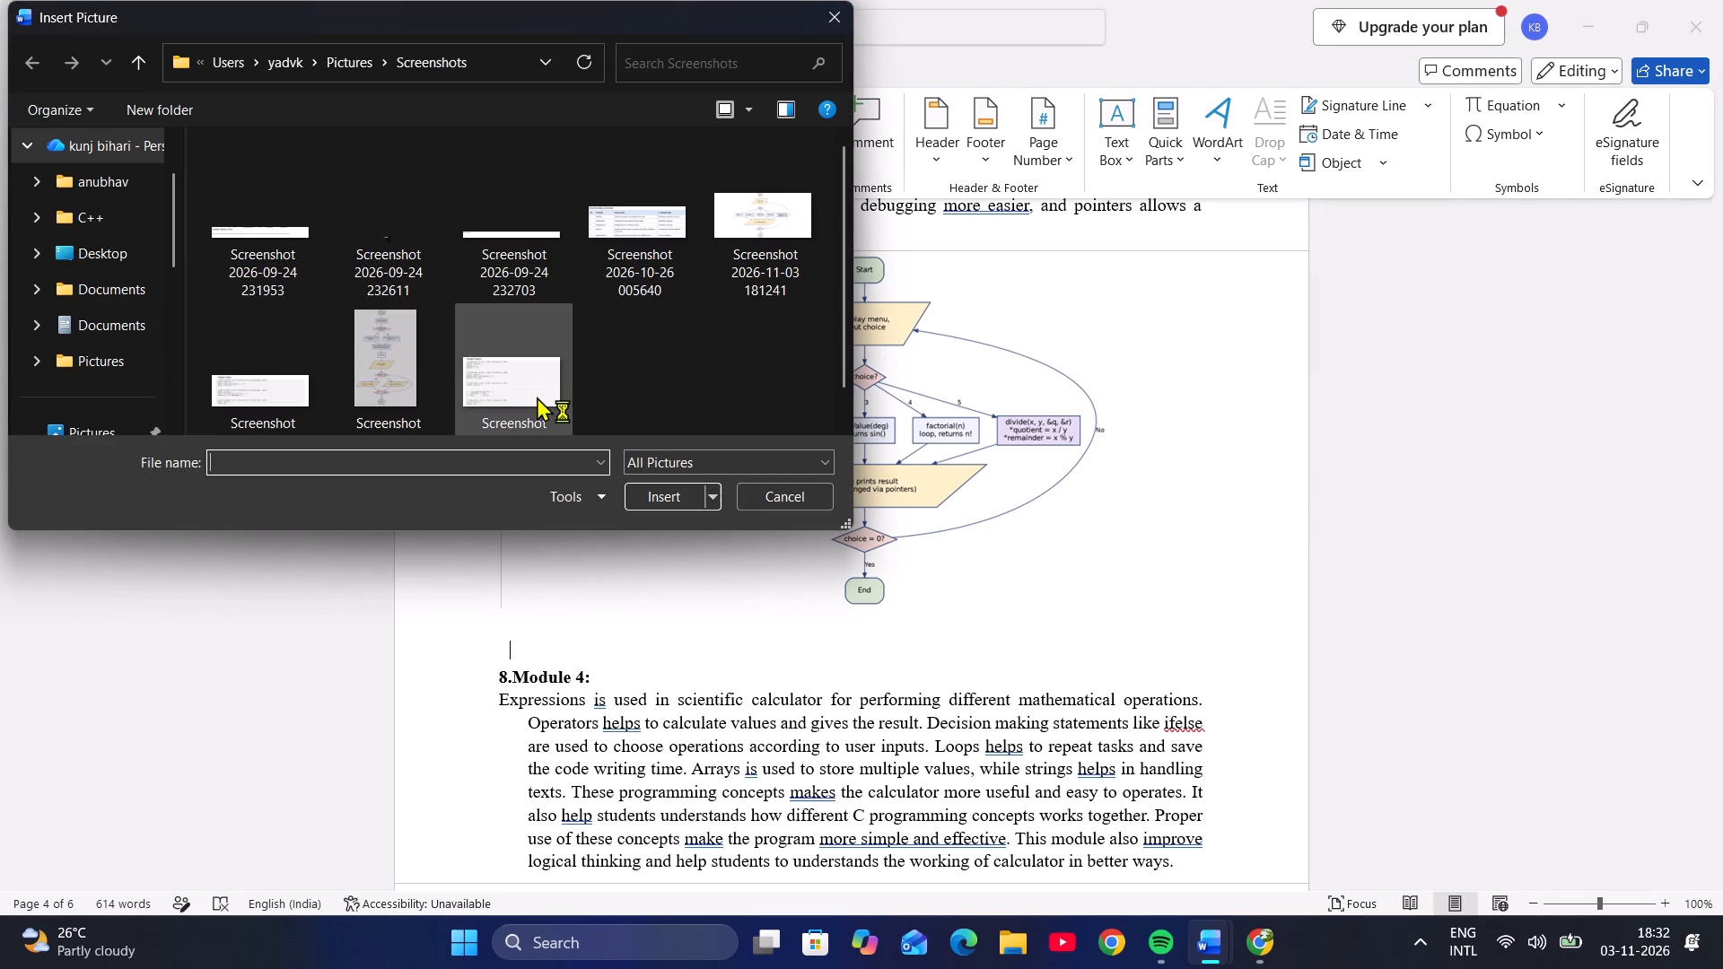
pyautogui.click(306, 387)
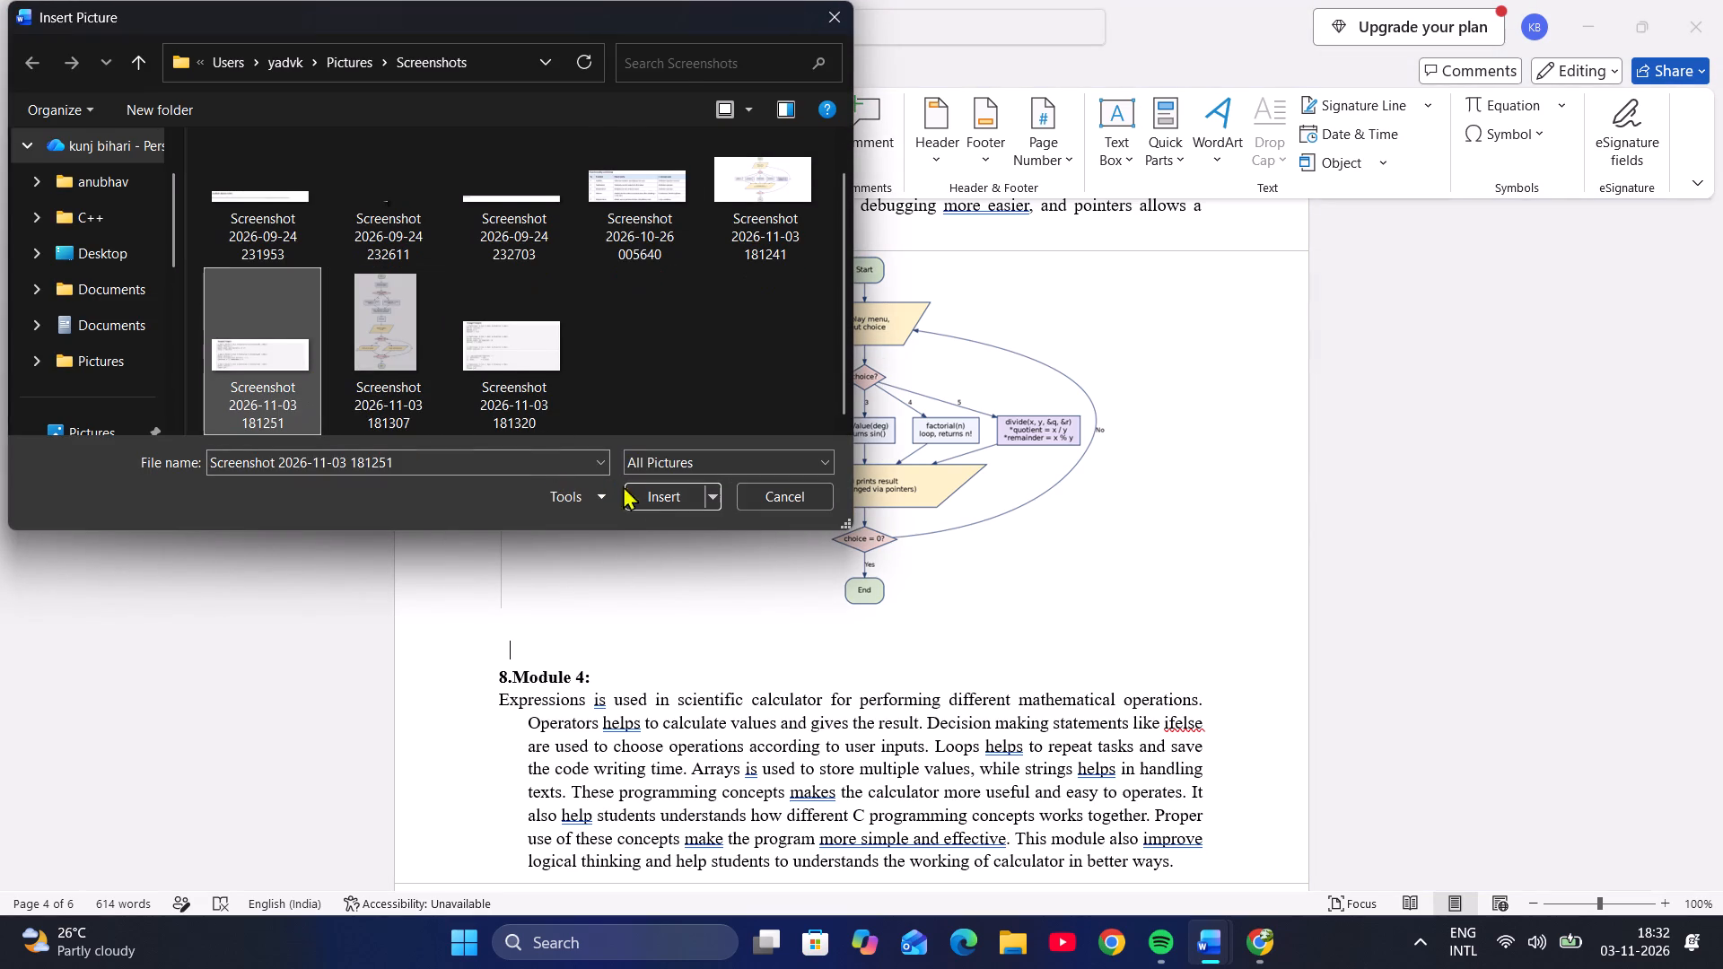
pyautogui.click(652, 500)
pyautogui.scroll(-4, 652, 497)
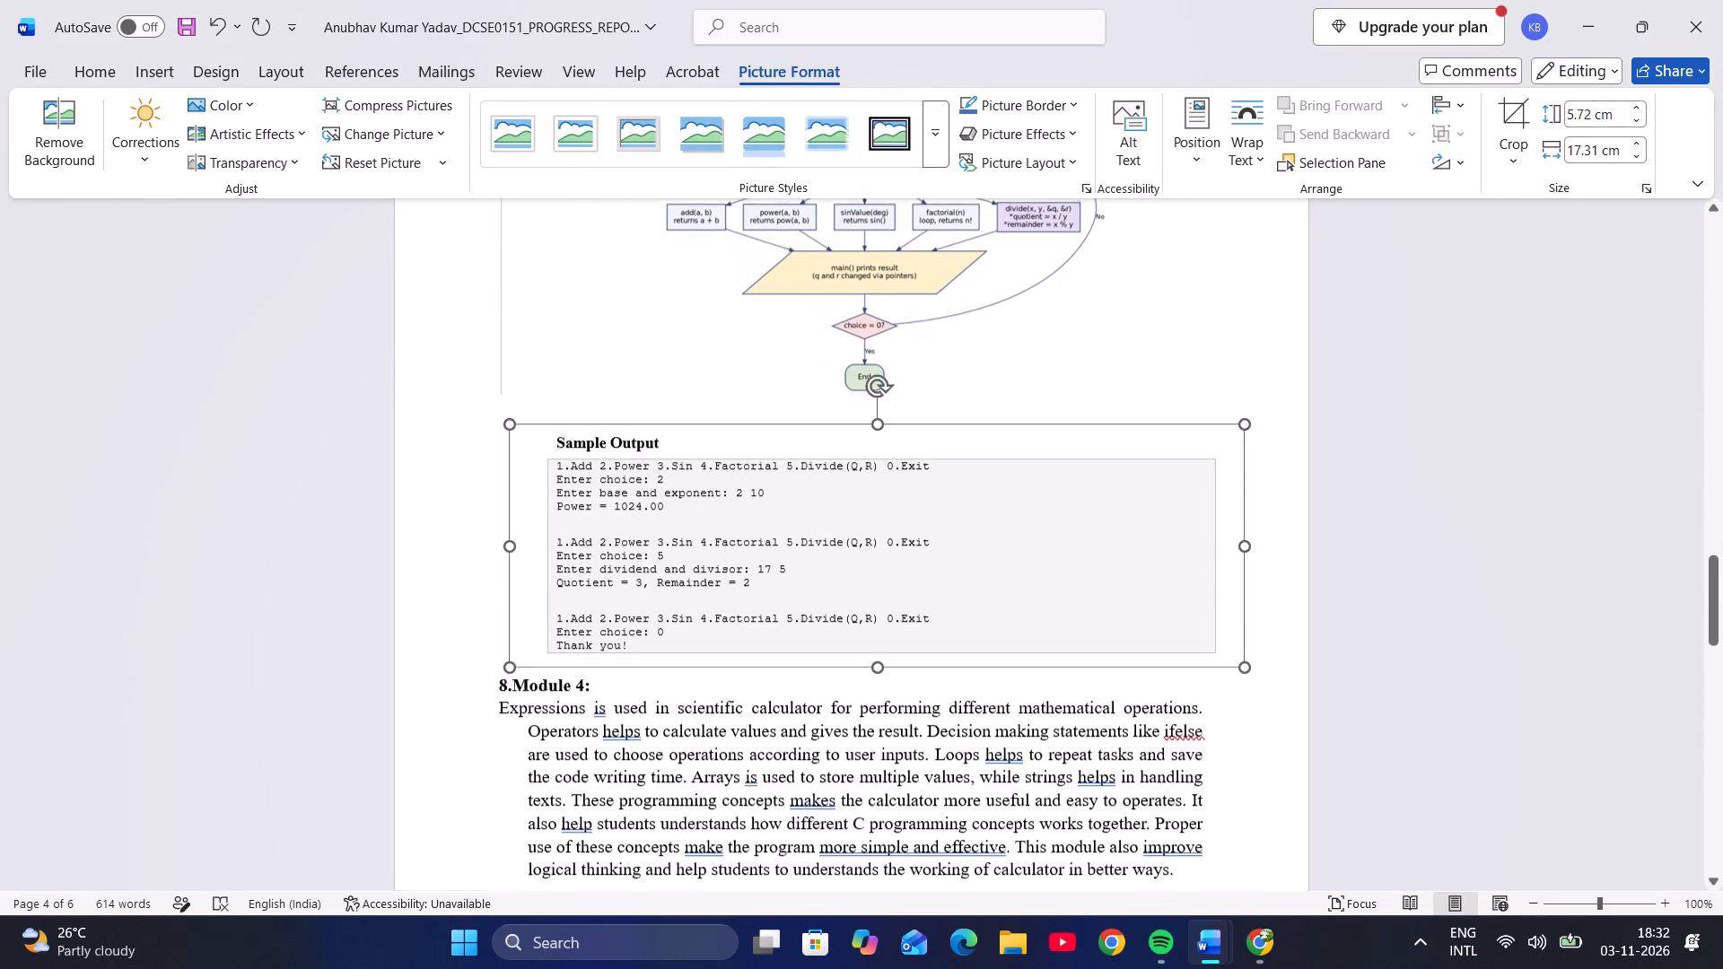
pyautogui.click(452, 519)
pyautogui.click(433, 568)
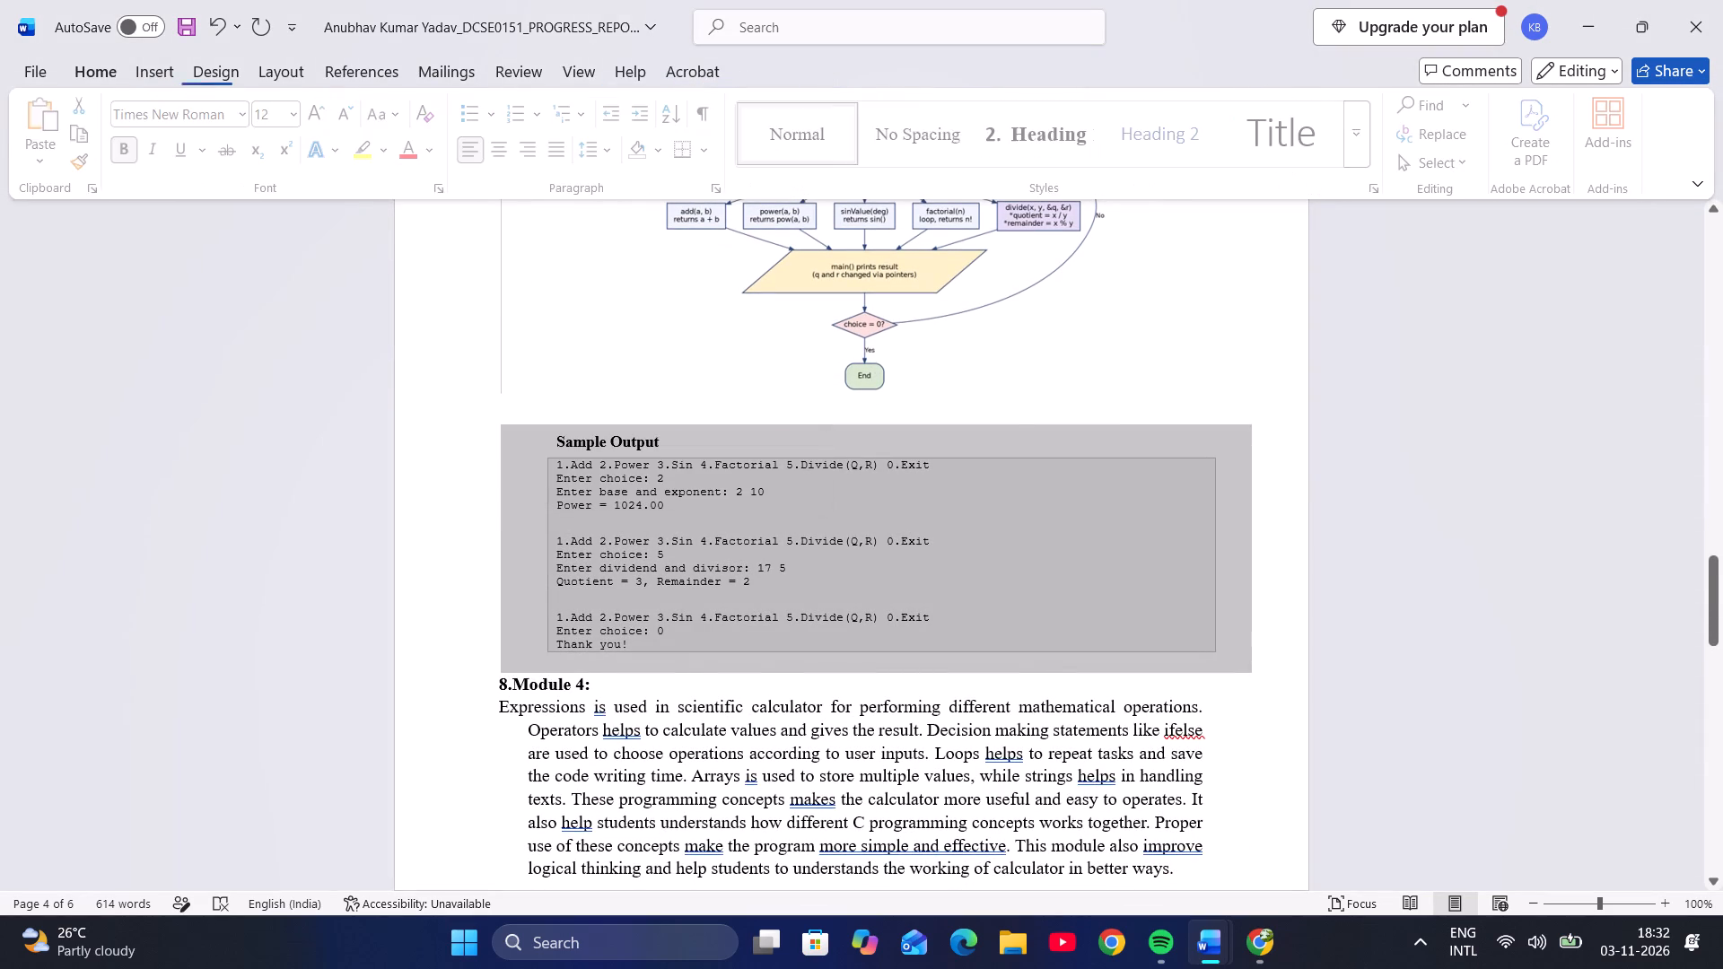
# Complete the Module 4 heading in section 8 with the title "Structure And Unions".
pyautogui.scroll(-3, 433, 568)
pyautogui.click(433, 568)
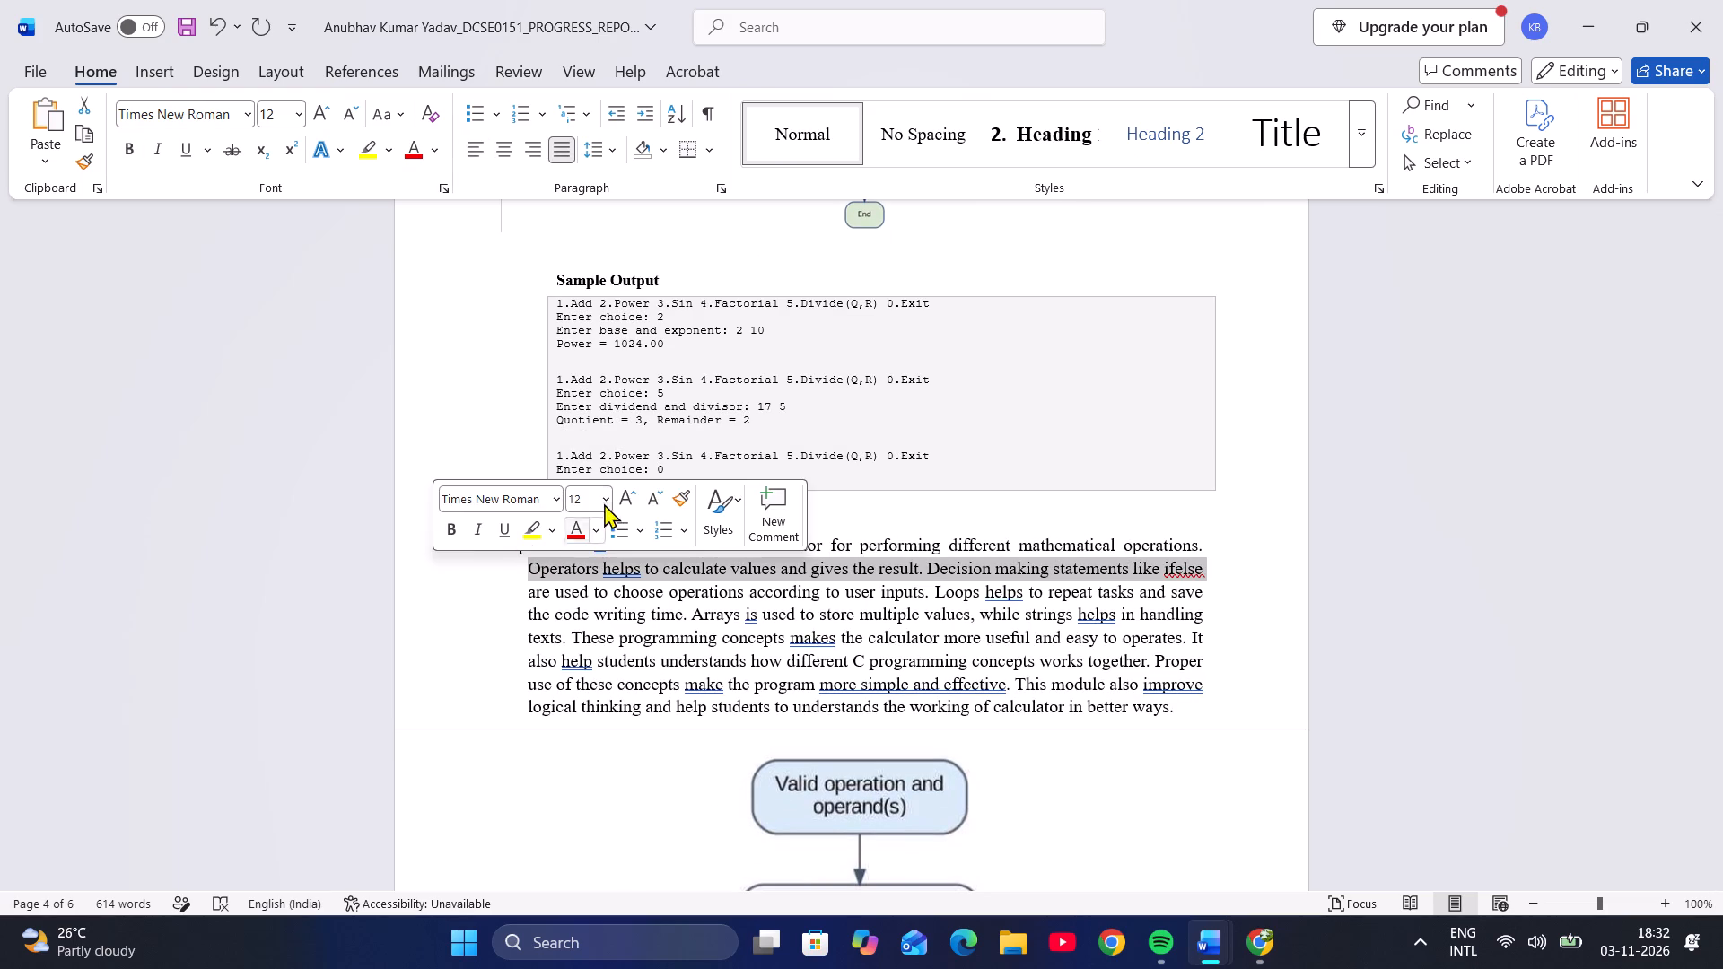
pyautogui.click(847, 525)
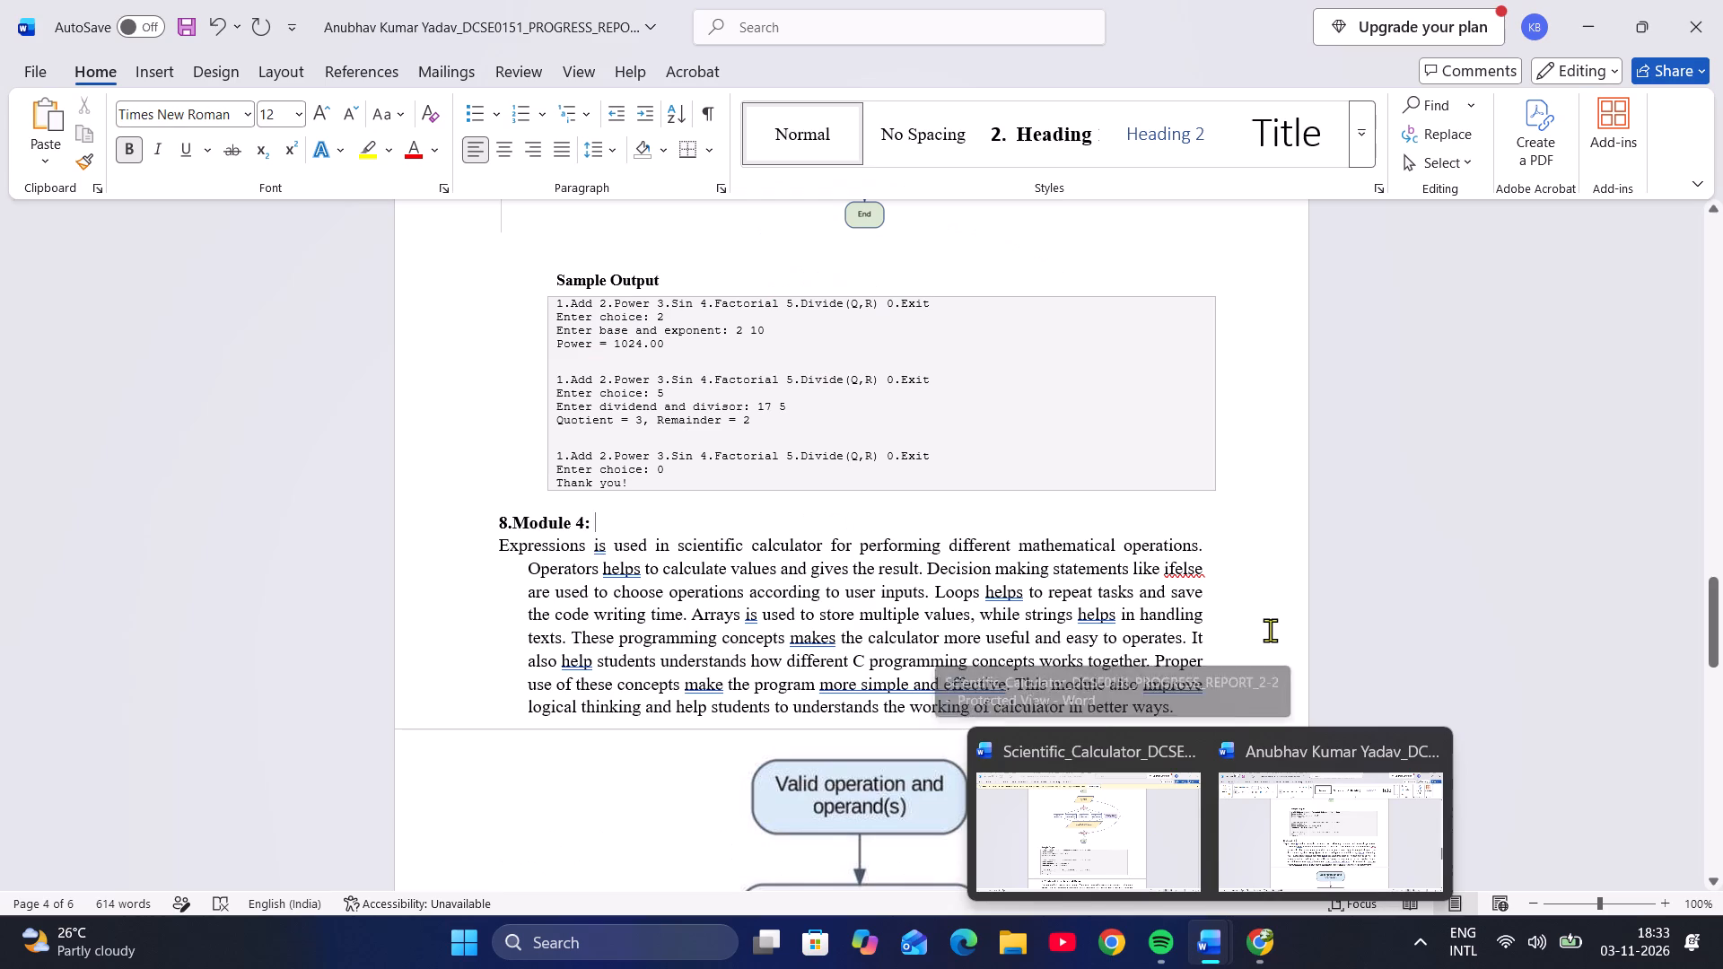
pyautogui.write('Struc')
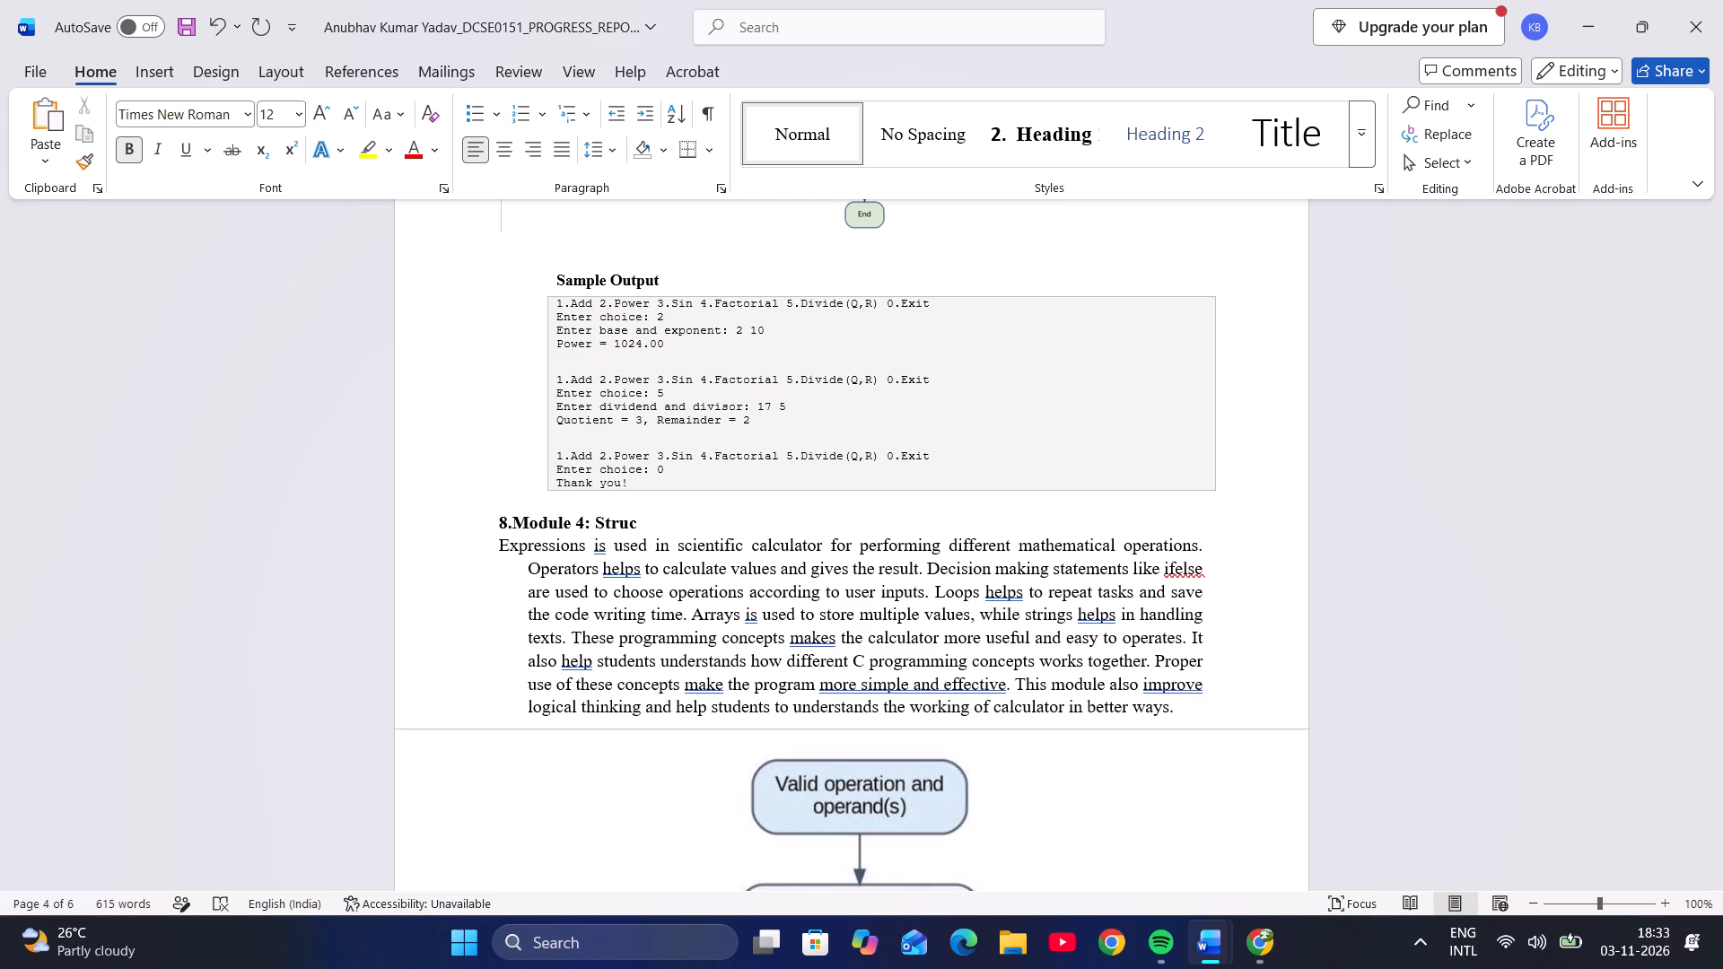
pyautogui.write('tu')
pyautogui.write('re')
pyautogui.press('space')
pyautogui.write('And Unions')
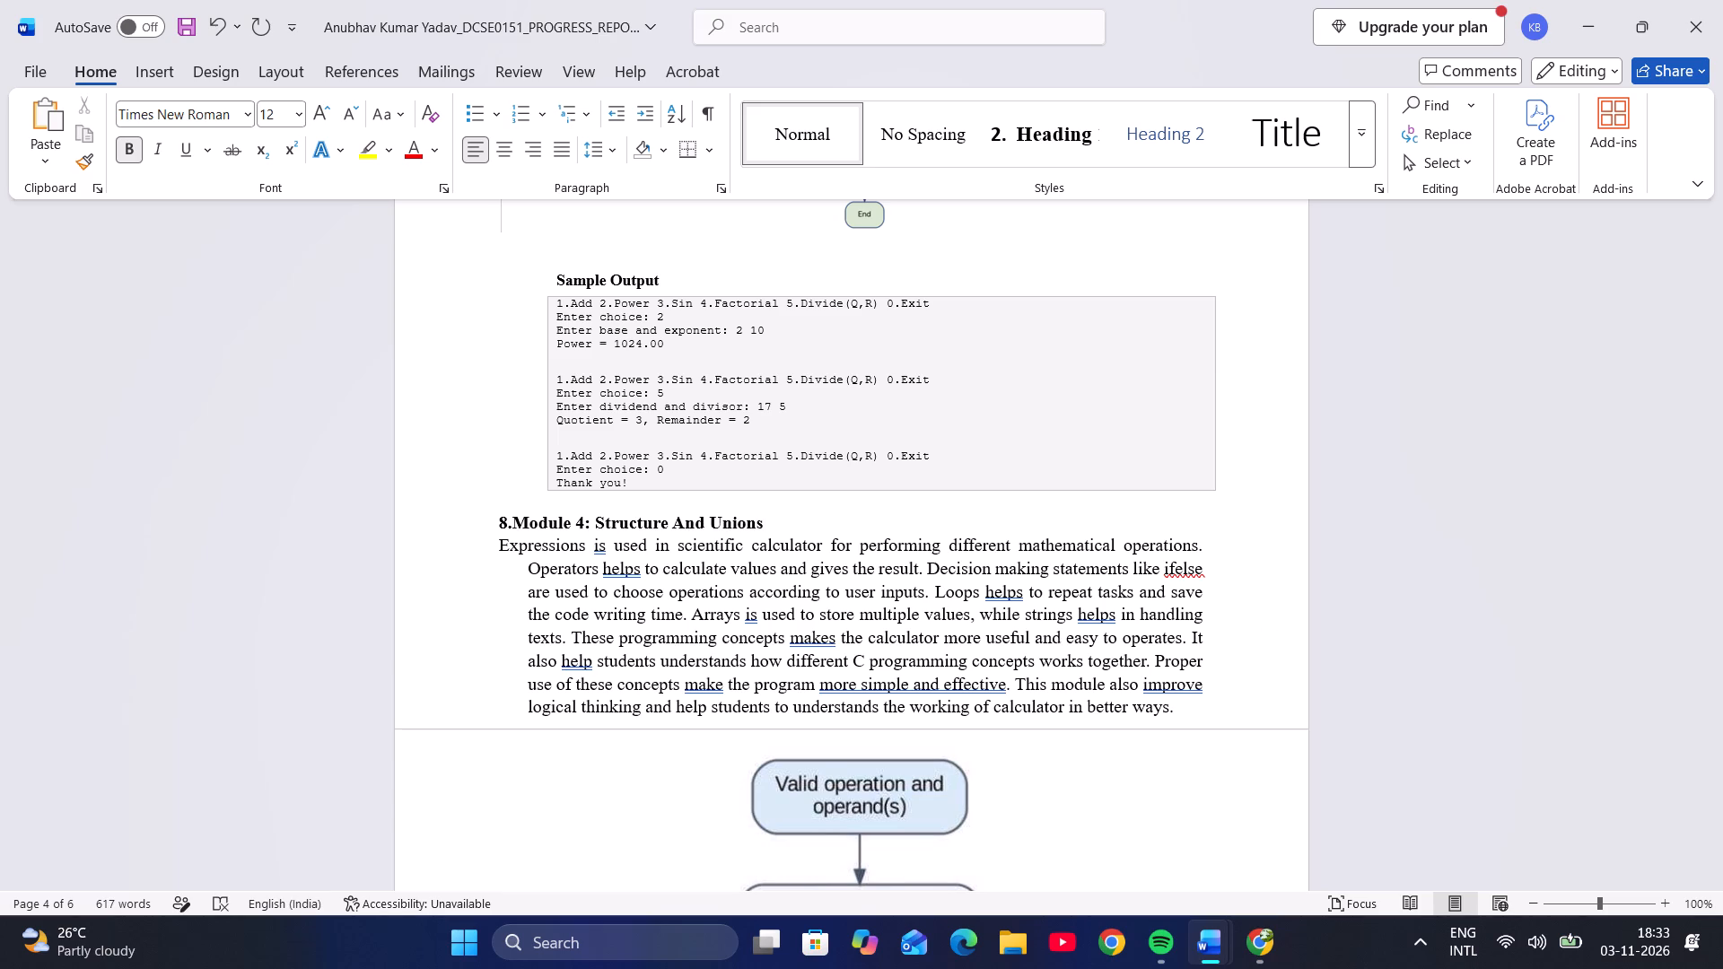
# Correct the section 8 heading's title to "Structure And Union".
pyautogui.press('BackSpace')
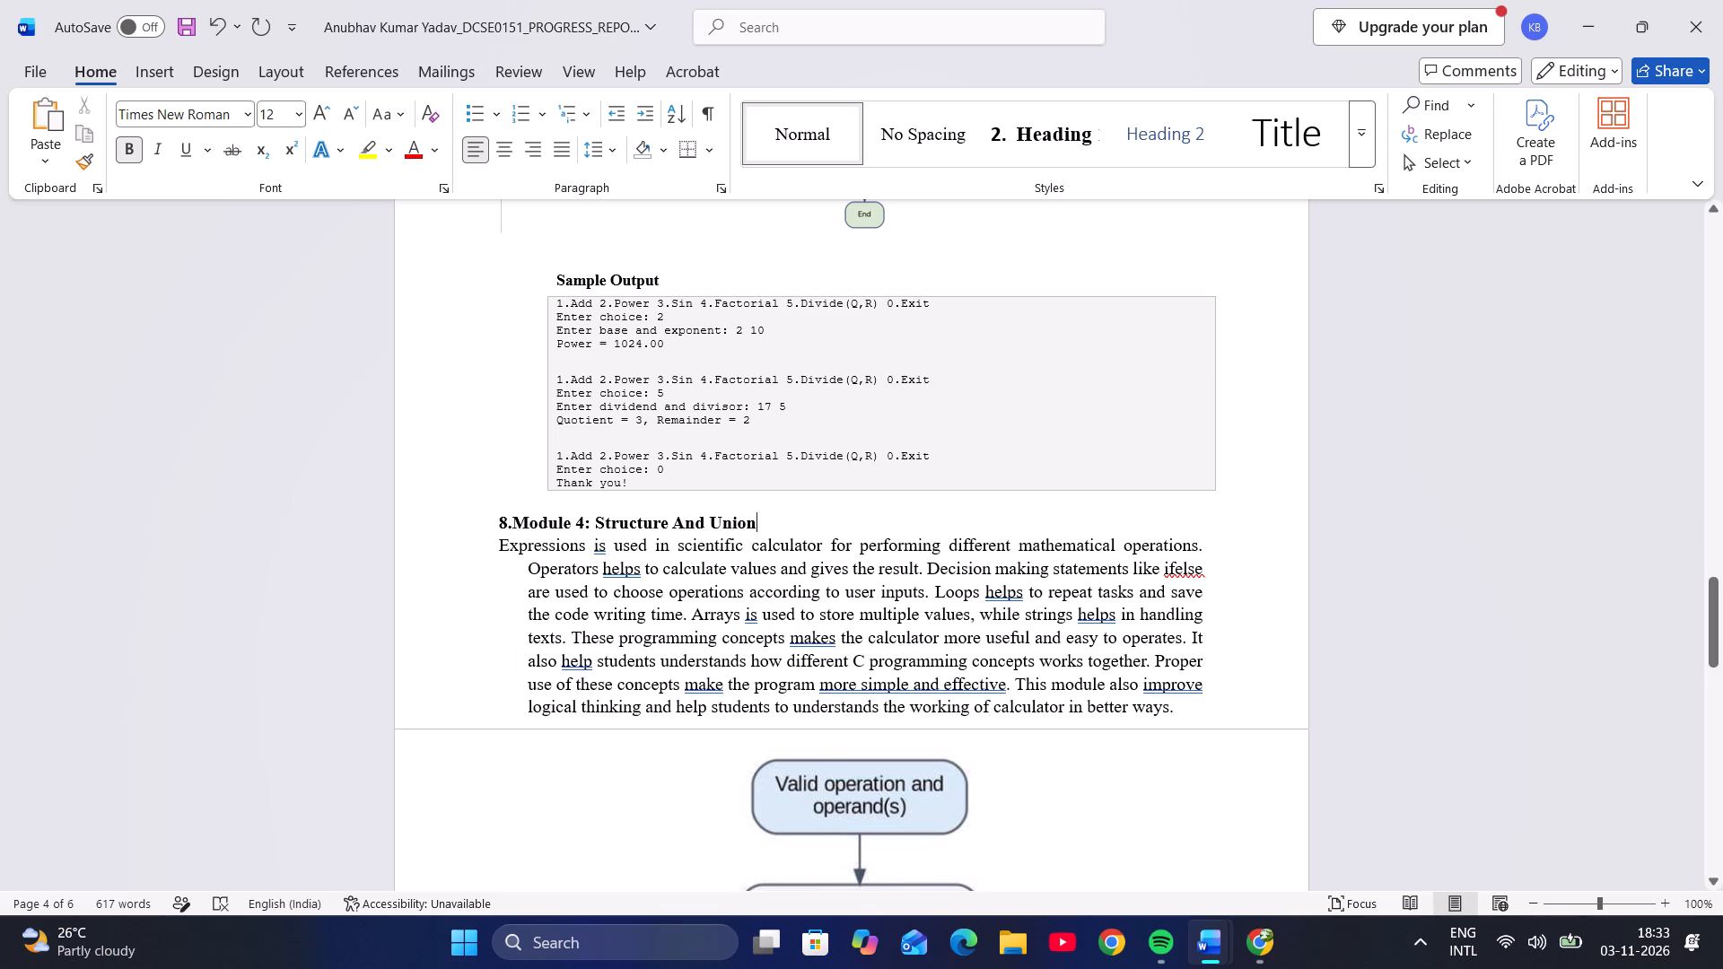
# Delete the old paragraph under the Module 4 heading and the "Valid operation and operand(s)" flowchart picture below it.
pyautogui.moveTo(498, 546); pyautogui.dragTo(687, 553)
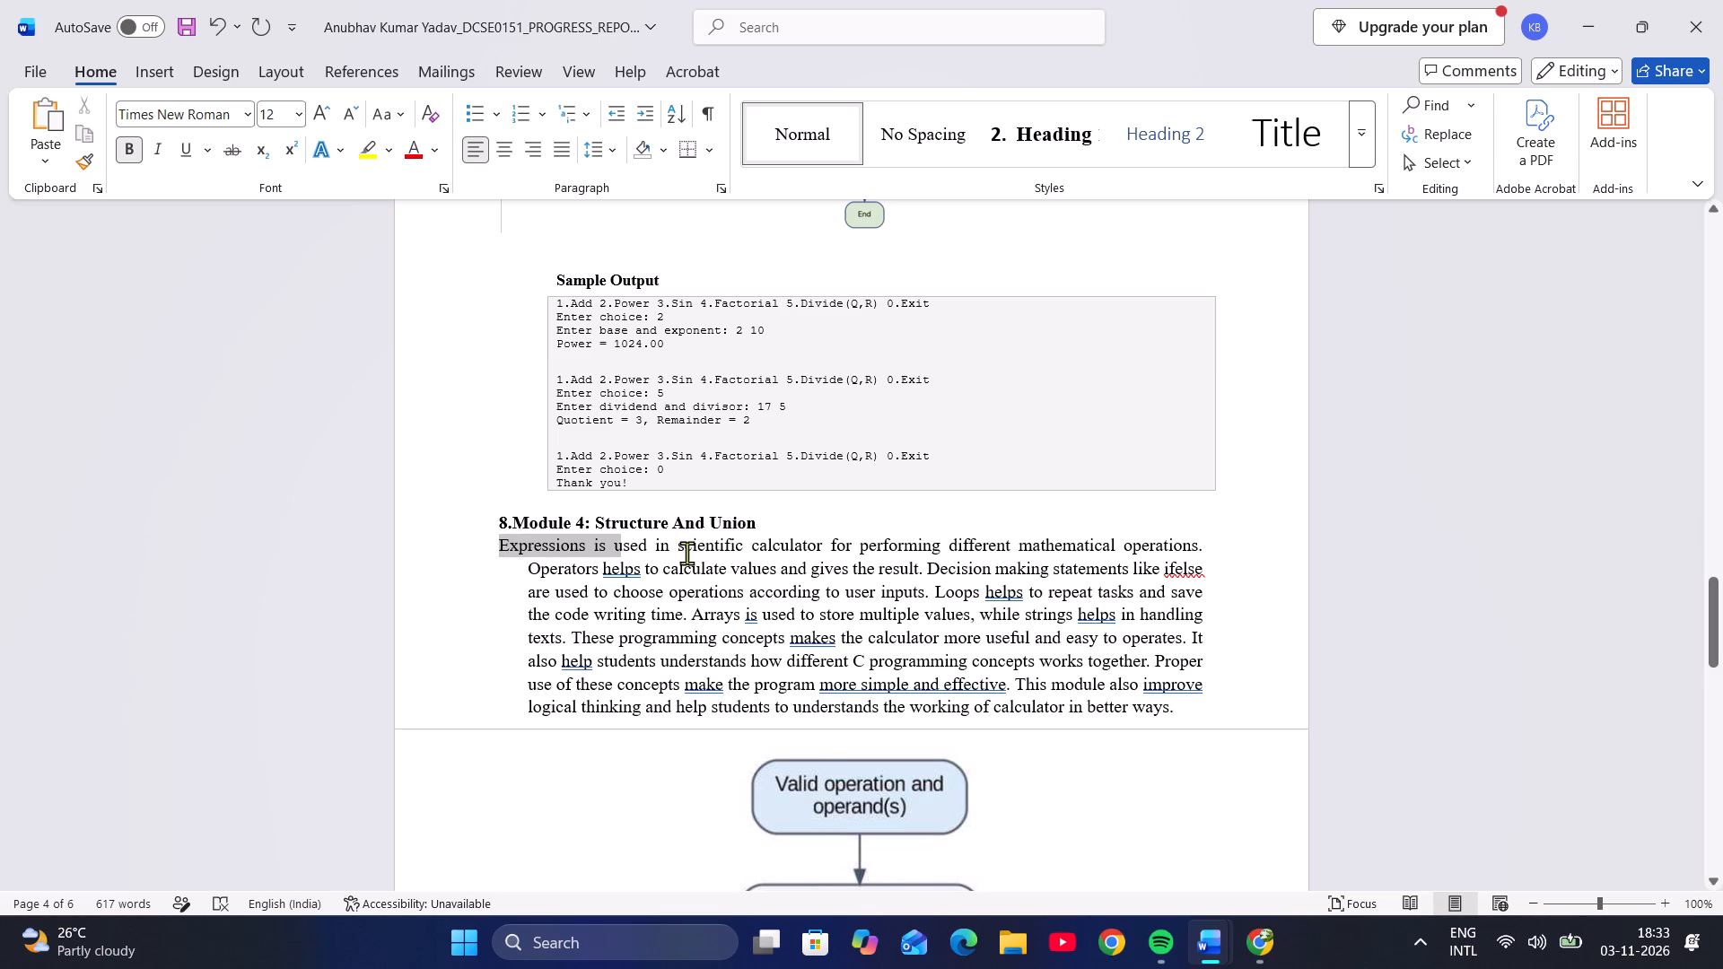
pyautogui.moveTo(687, 553); pyautogui.dragTo(1272, 702)
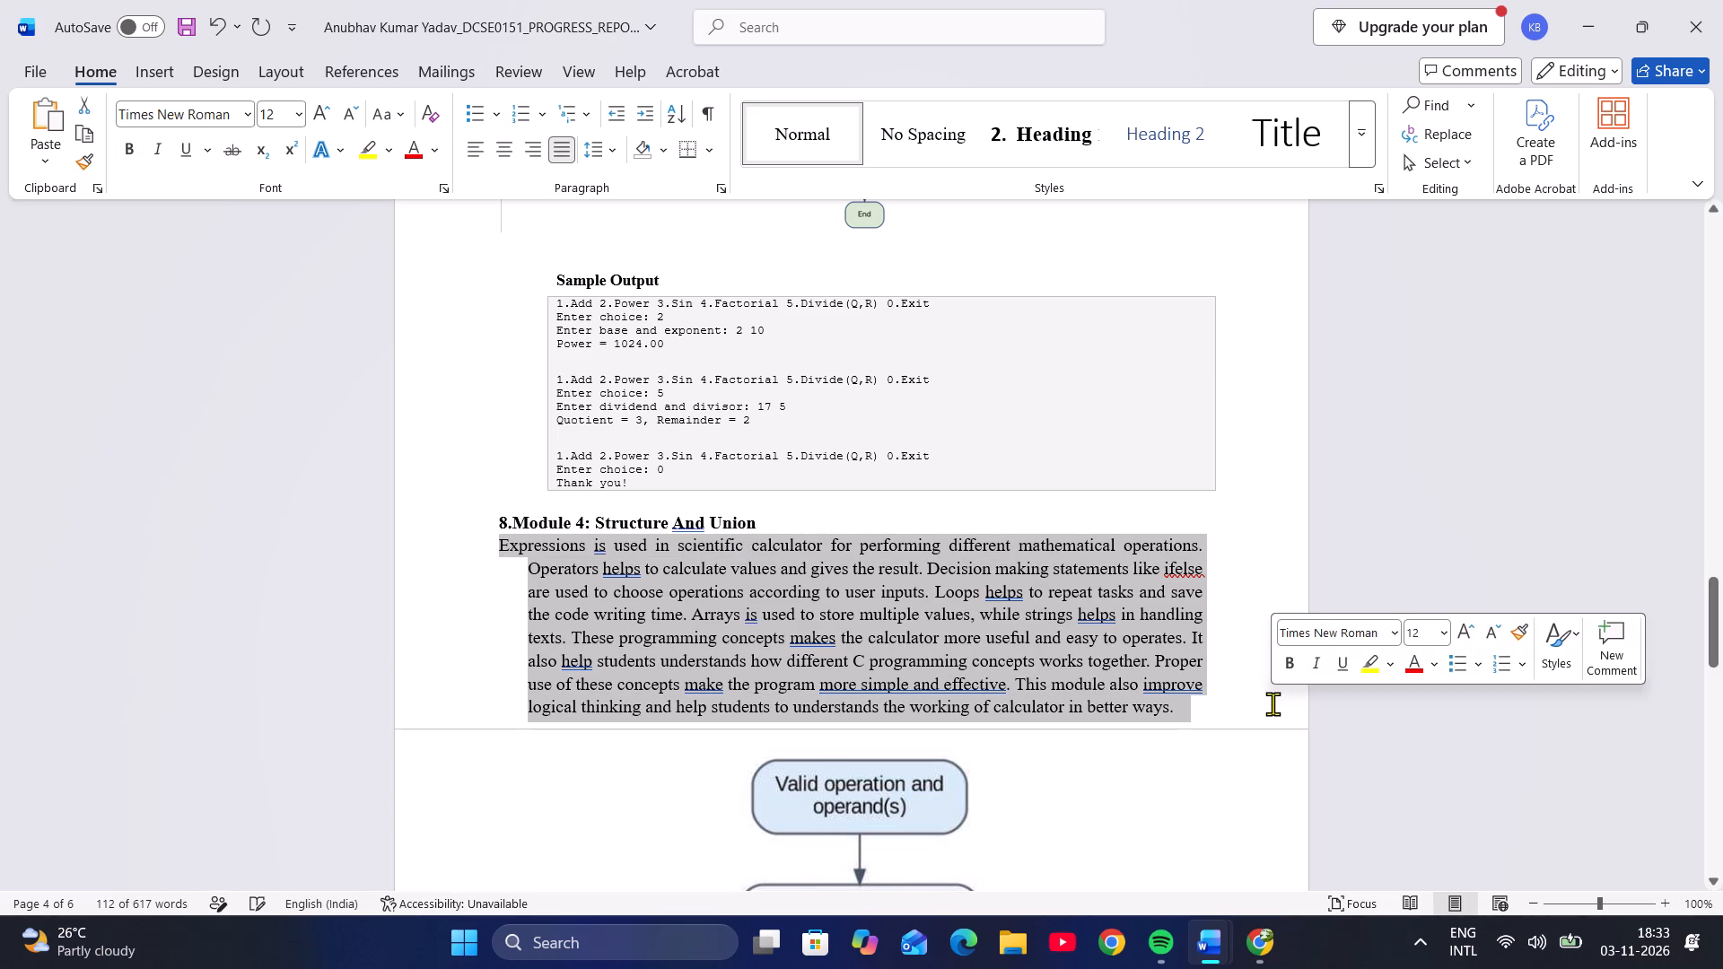
pyautogui.press('BackSpace')
pyautogui.click(912, 754)
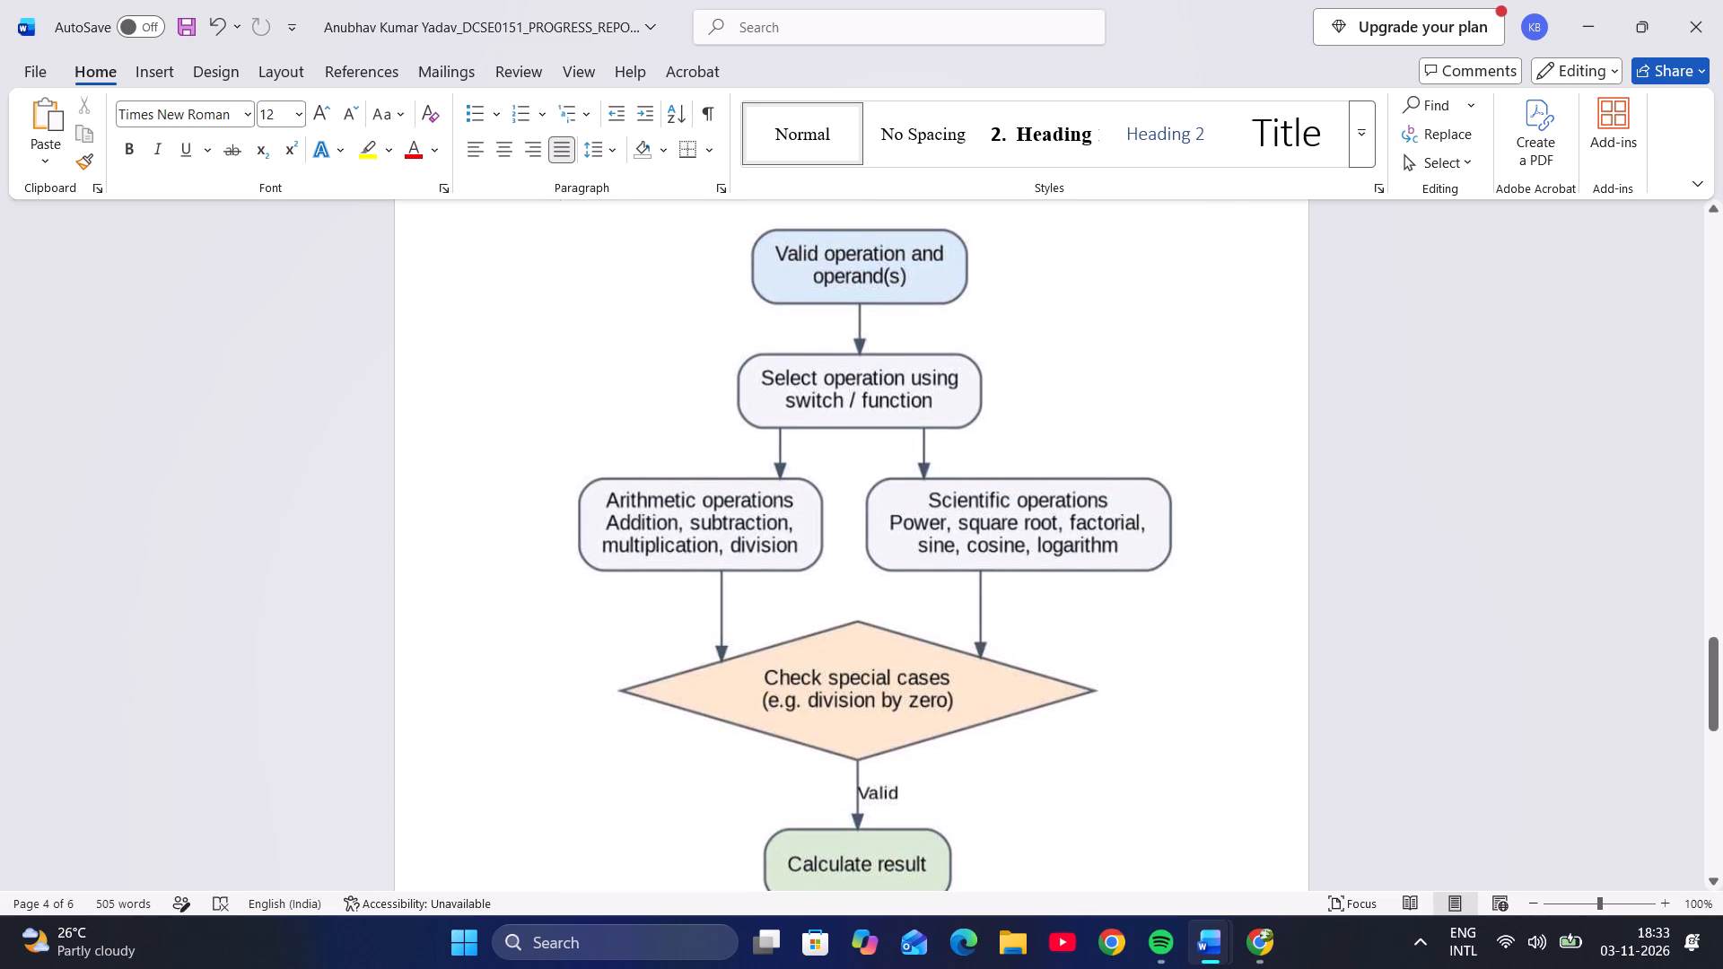
pyautogui.press('BackSpace')
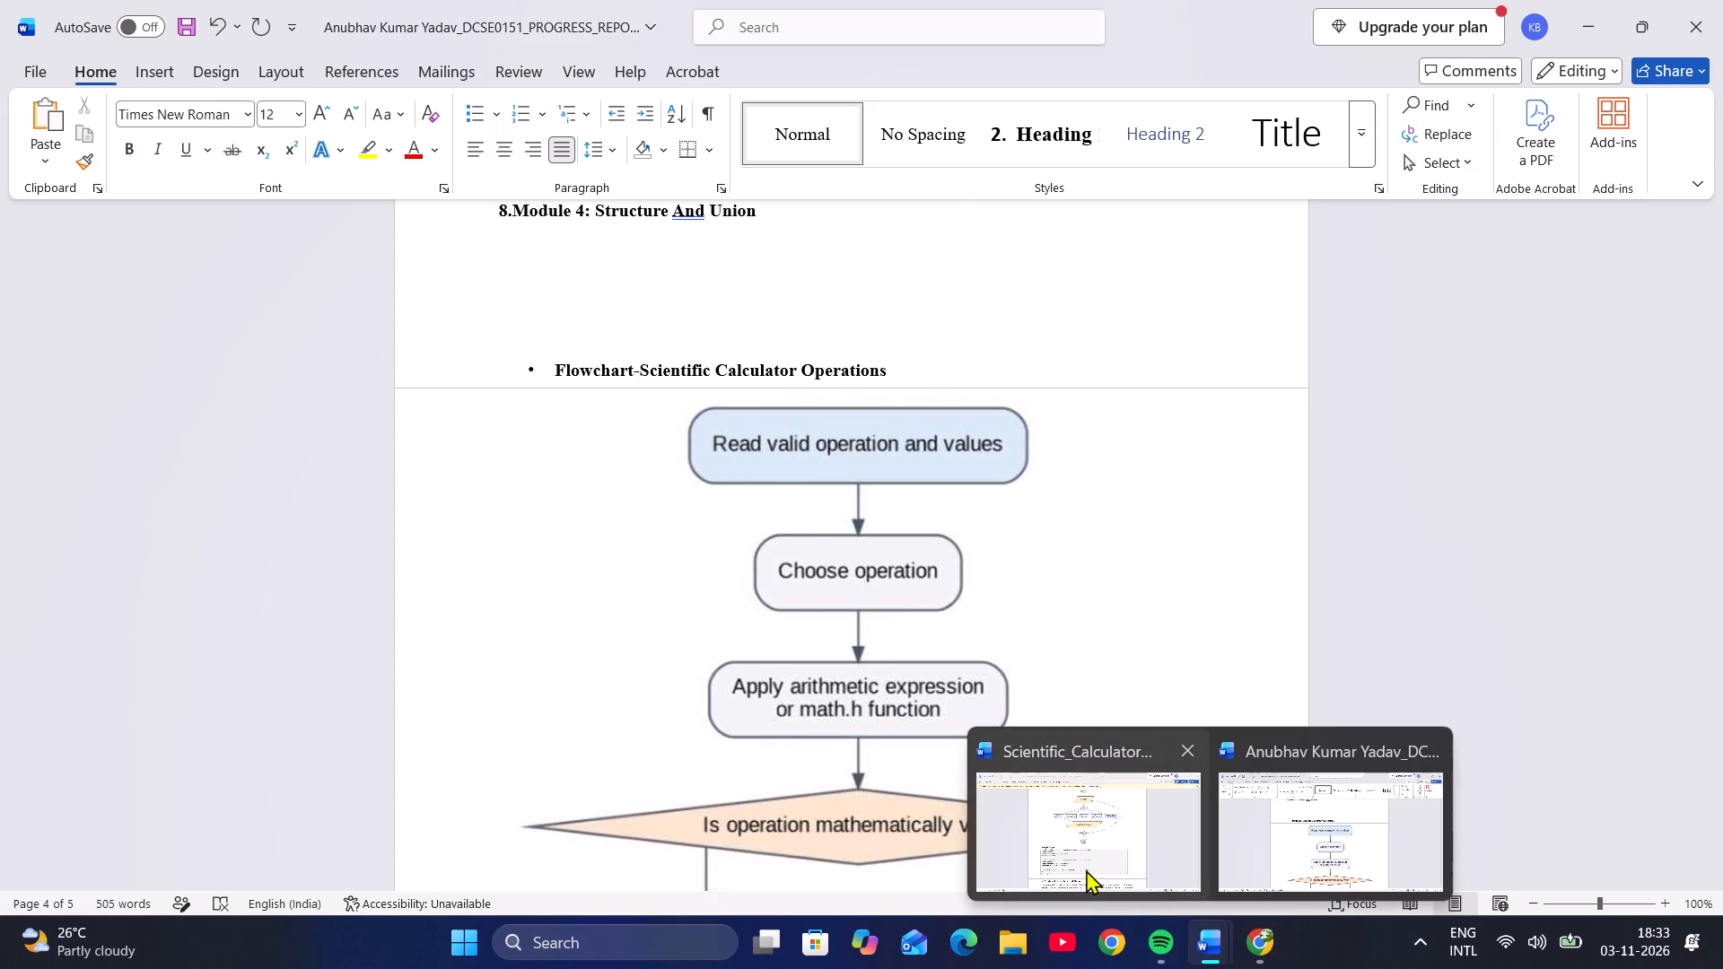
pyautogui.click(1069, 865)
pyautogui.scroll(-5, 558, 673)
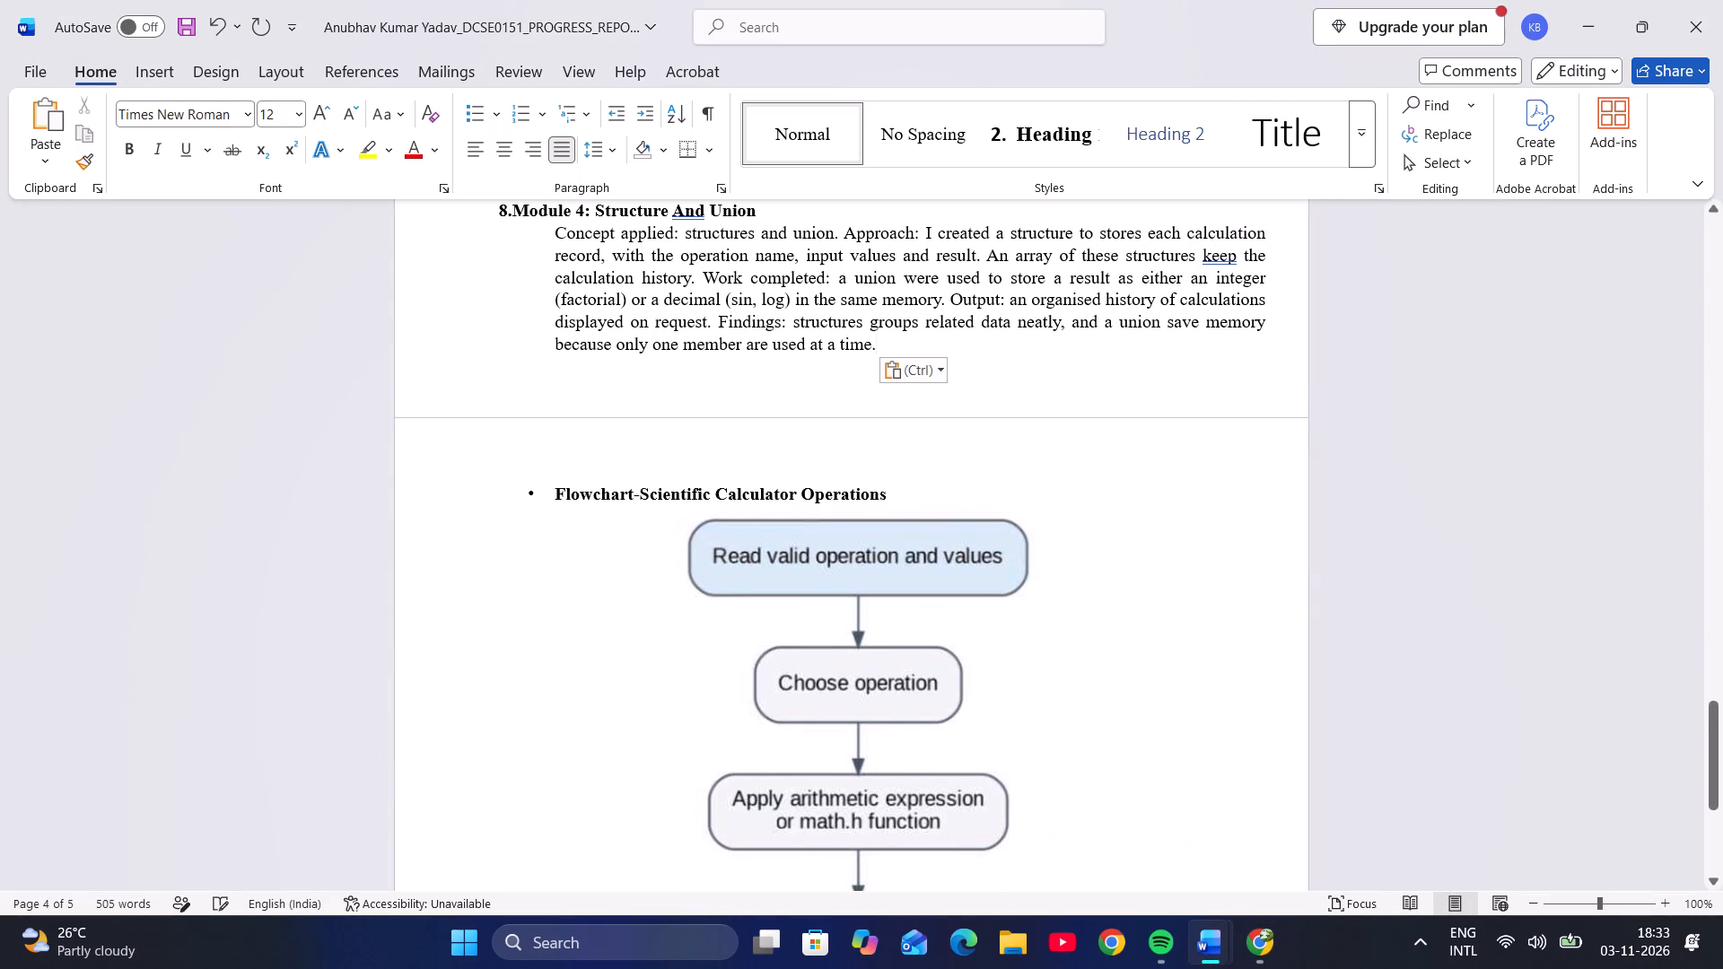
# Delete the "Flowchart-Scientific Calculator Operations" bullet heading together with the old flowchart picture beneath it.
pyautogui.scroll(13, 642, 578)
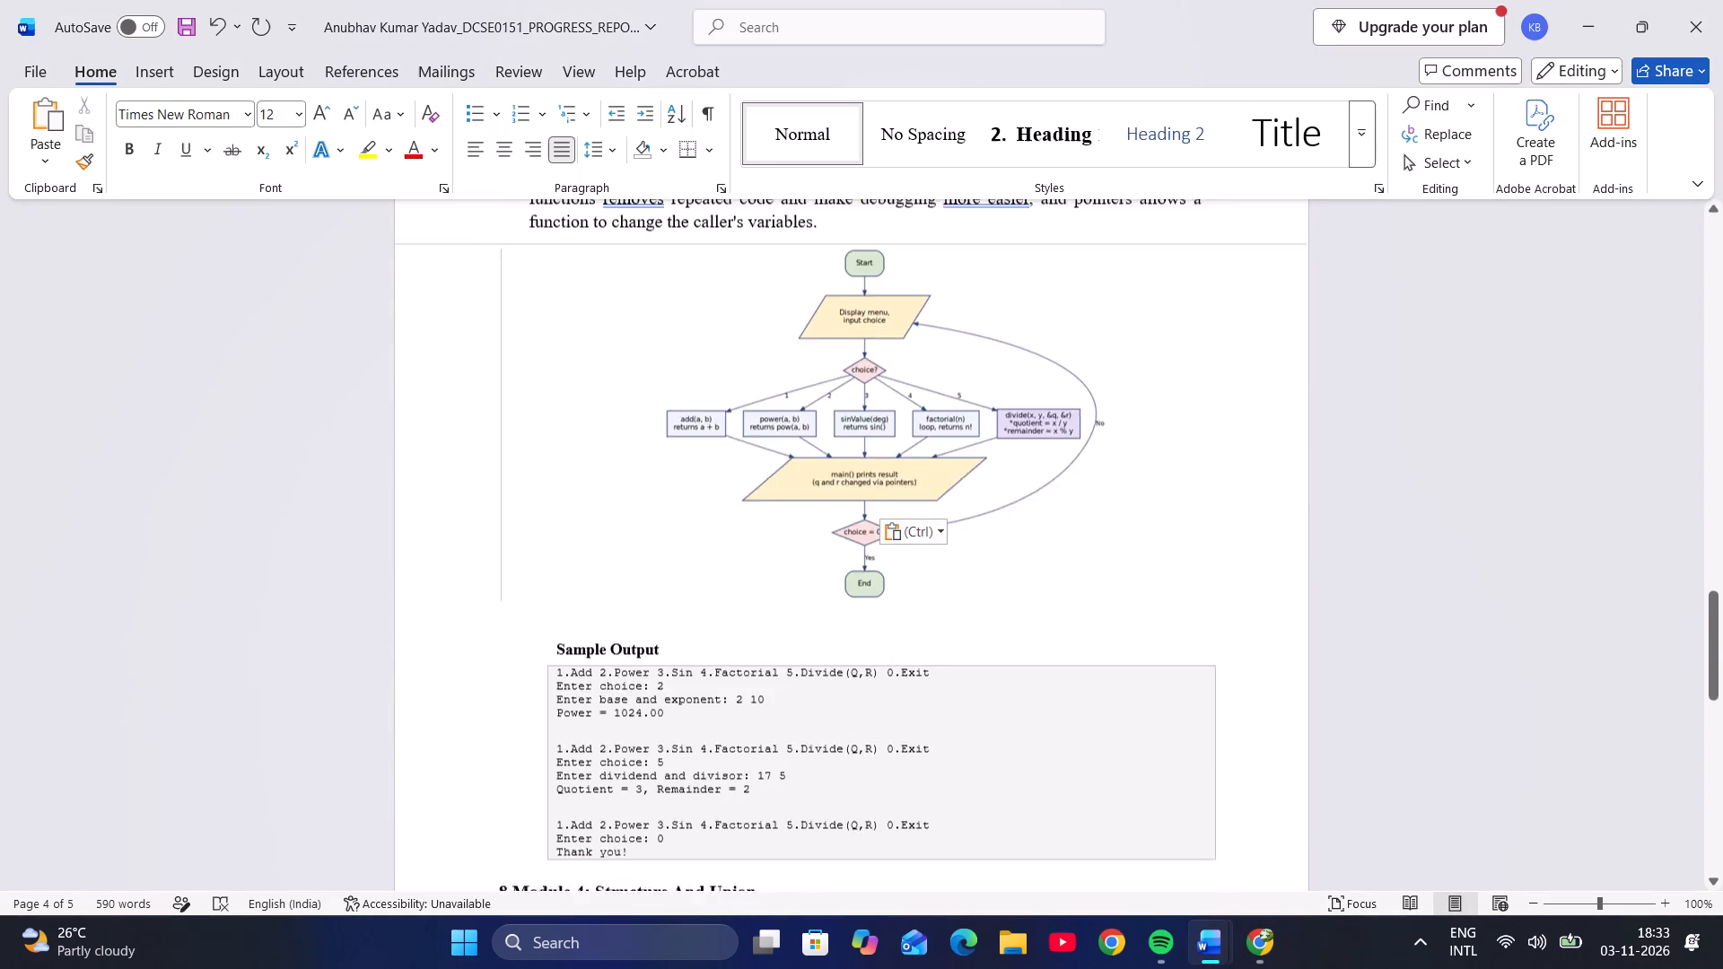
pyautogui.scroll(4, 642, 578)
pyautogui.scroll(-9, 642, 578)
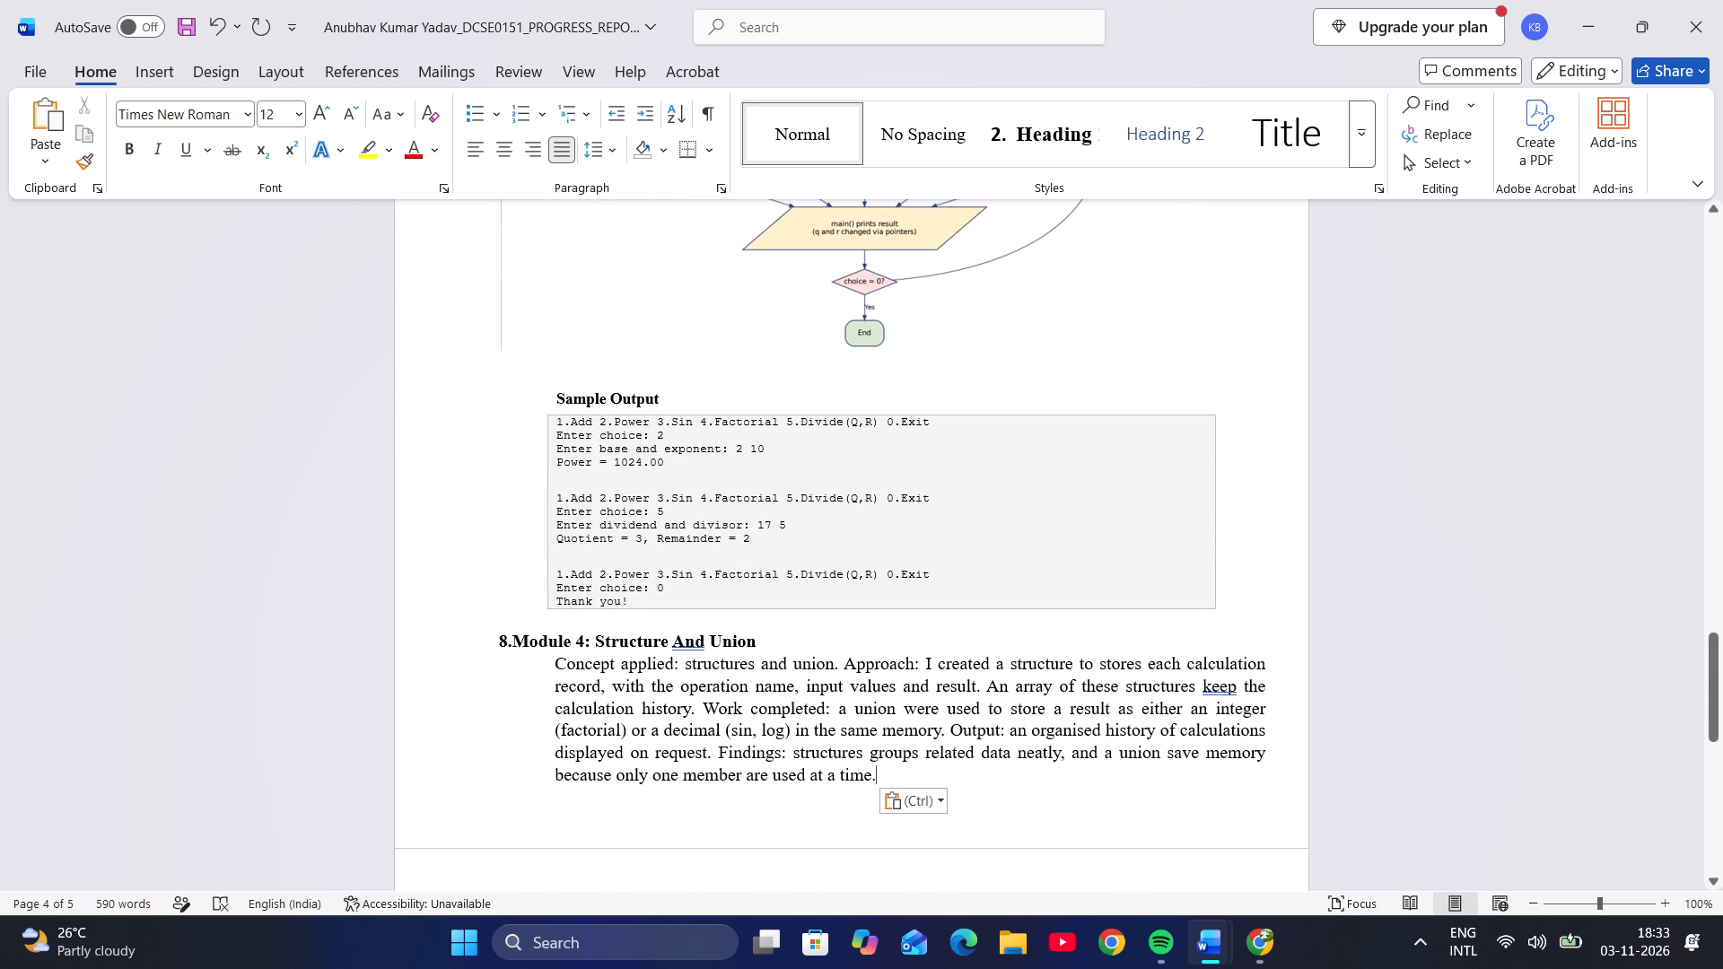
pyautogui.scroll(-4, 565, 505)
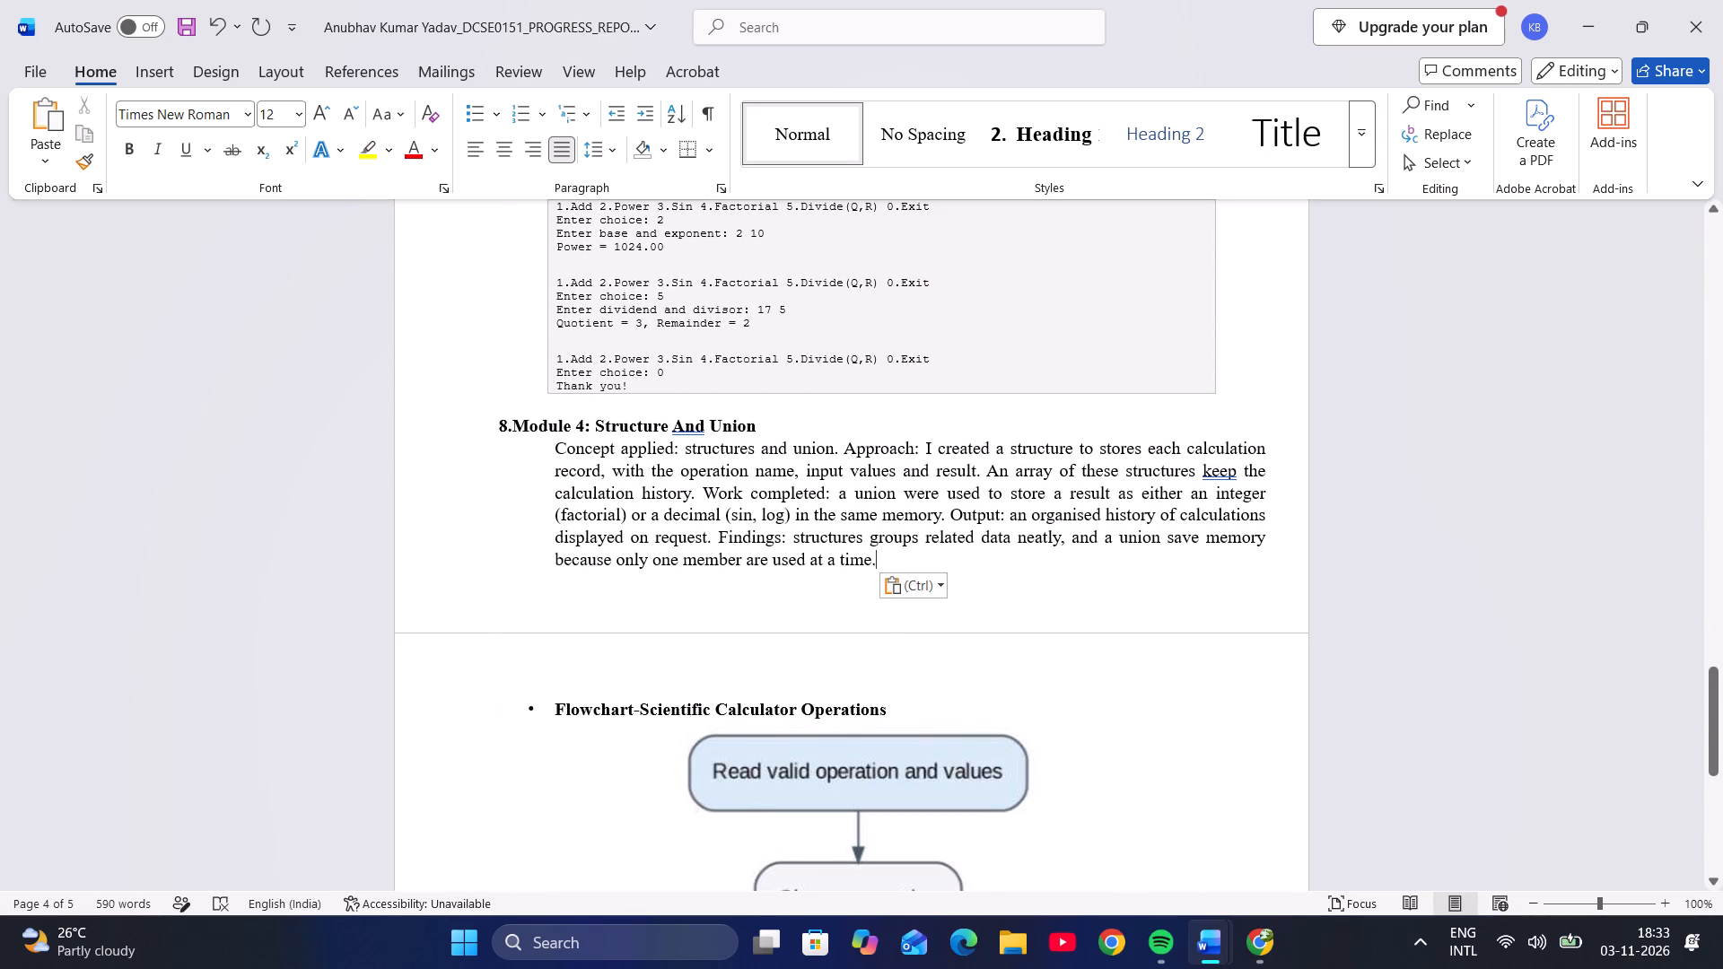
pyautogui.moveTo(510, 710); pyautogui.dragTo(956, 919)
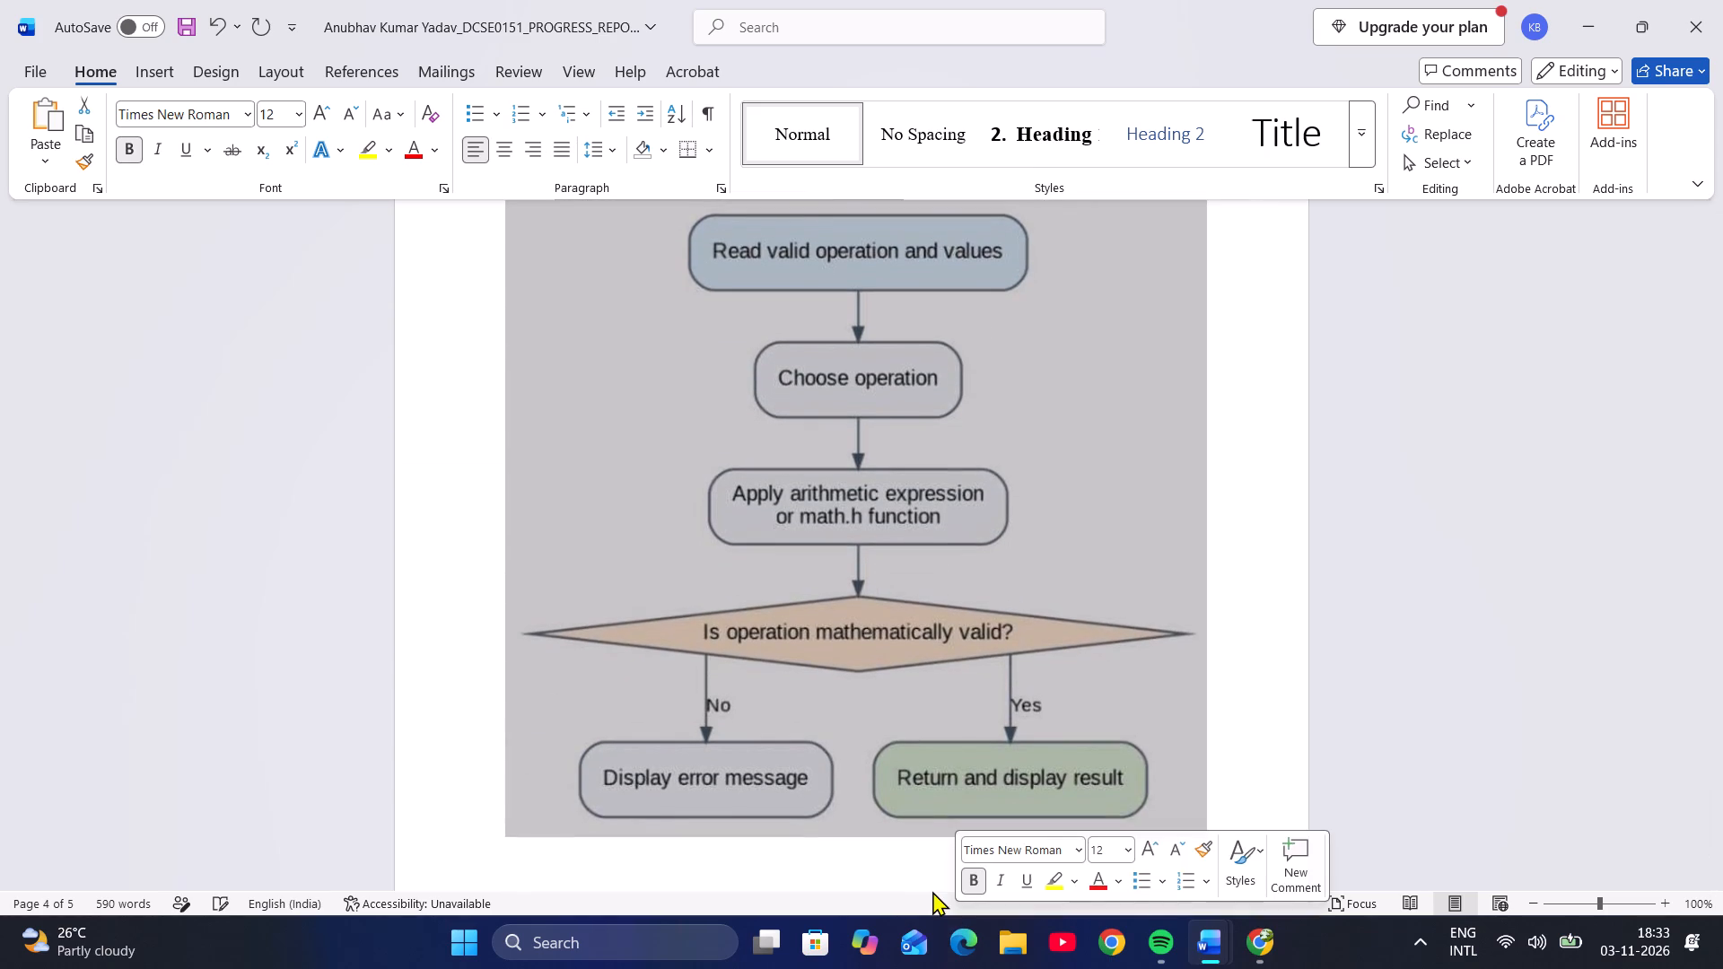
pyautogui.press('BackSpace')
pyautogui.scroll(7, 836, 719)
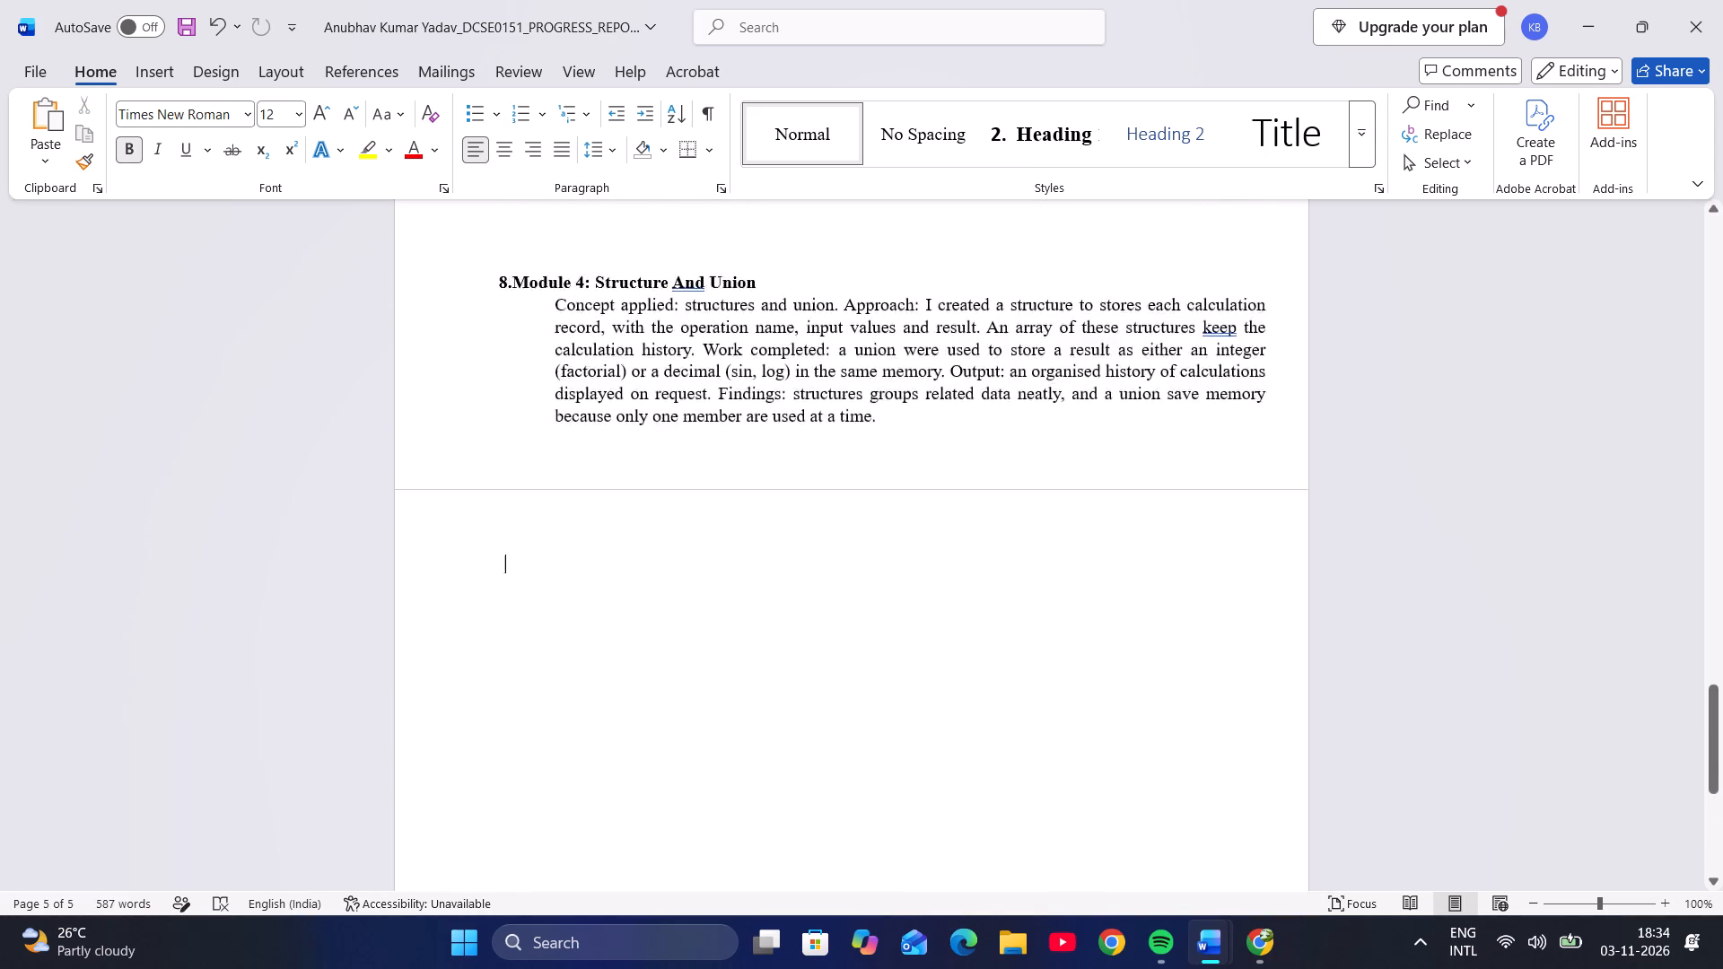
pyautogui.click(573, 505)
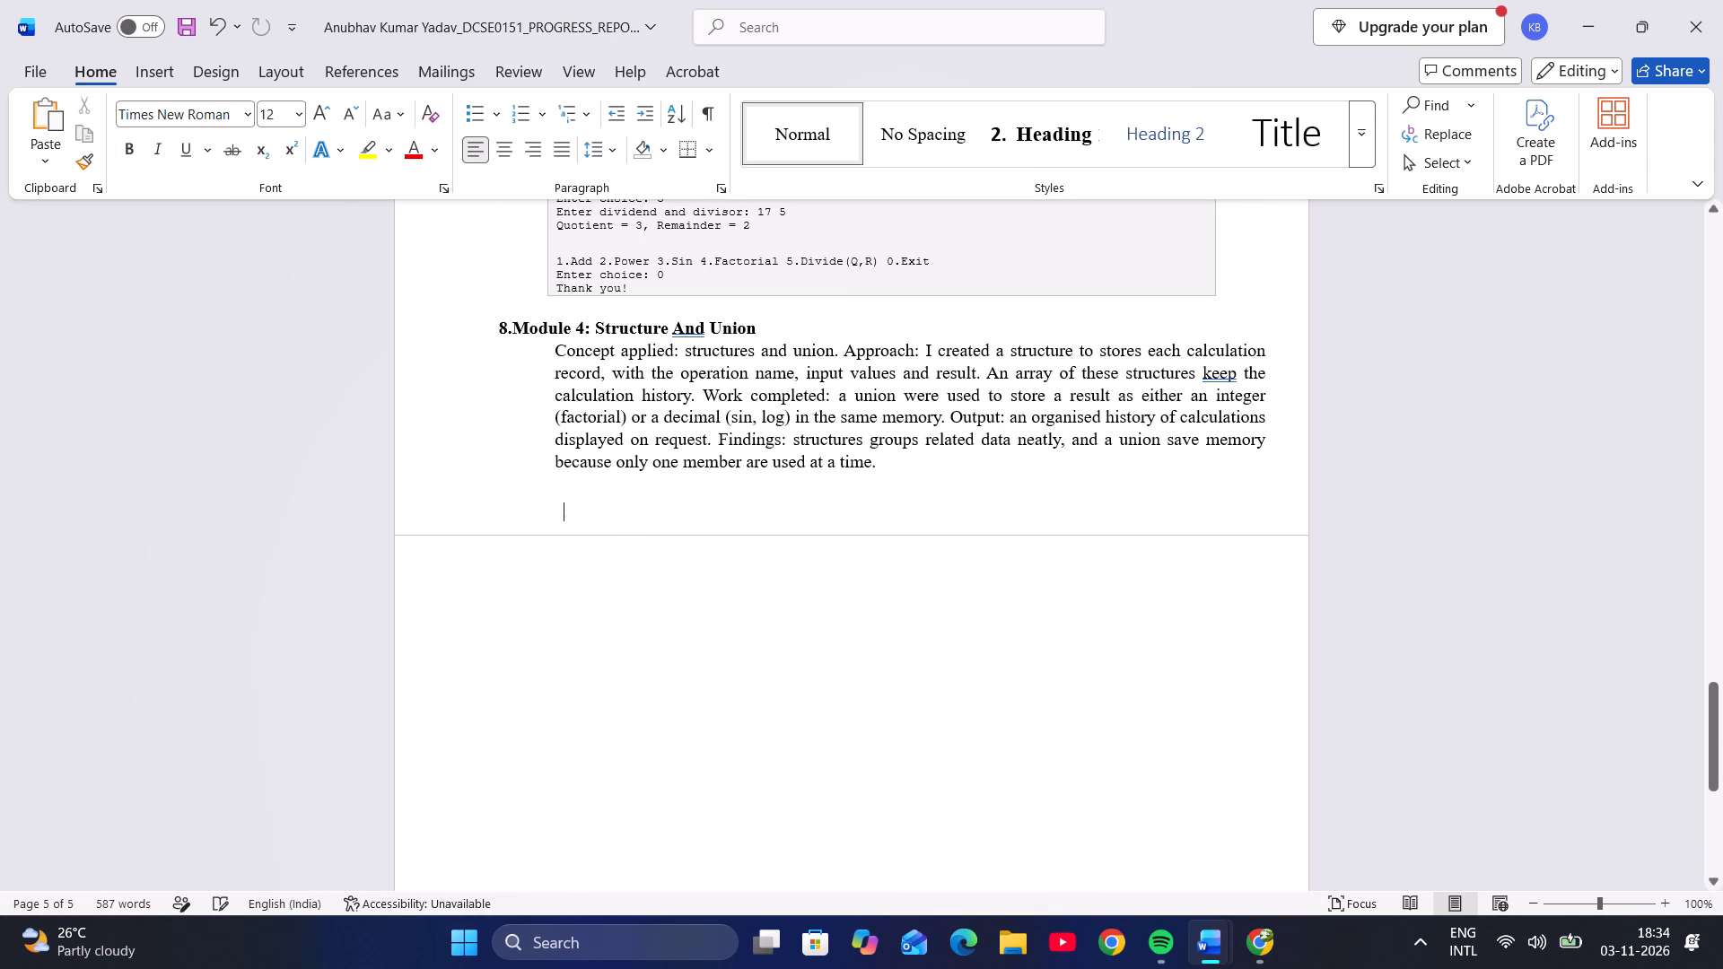
pyautogui.click(169, 76)
pyautogui.click(225, 135)
pyautogui.click(294, 223)
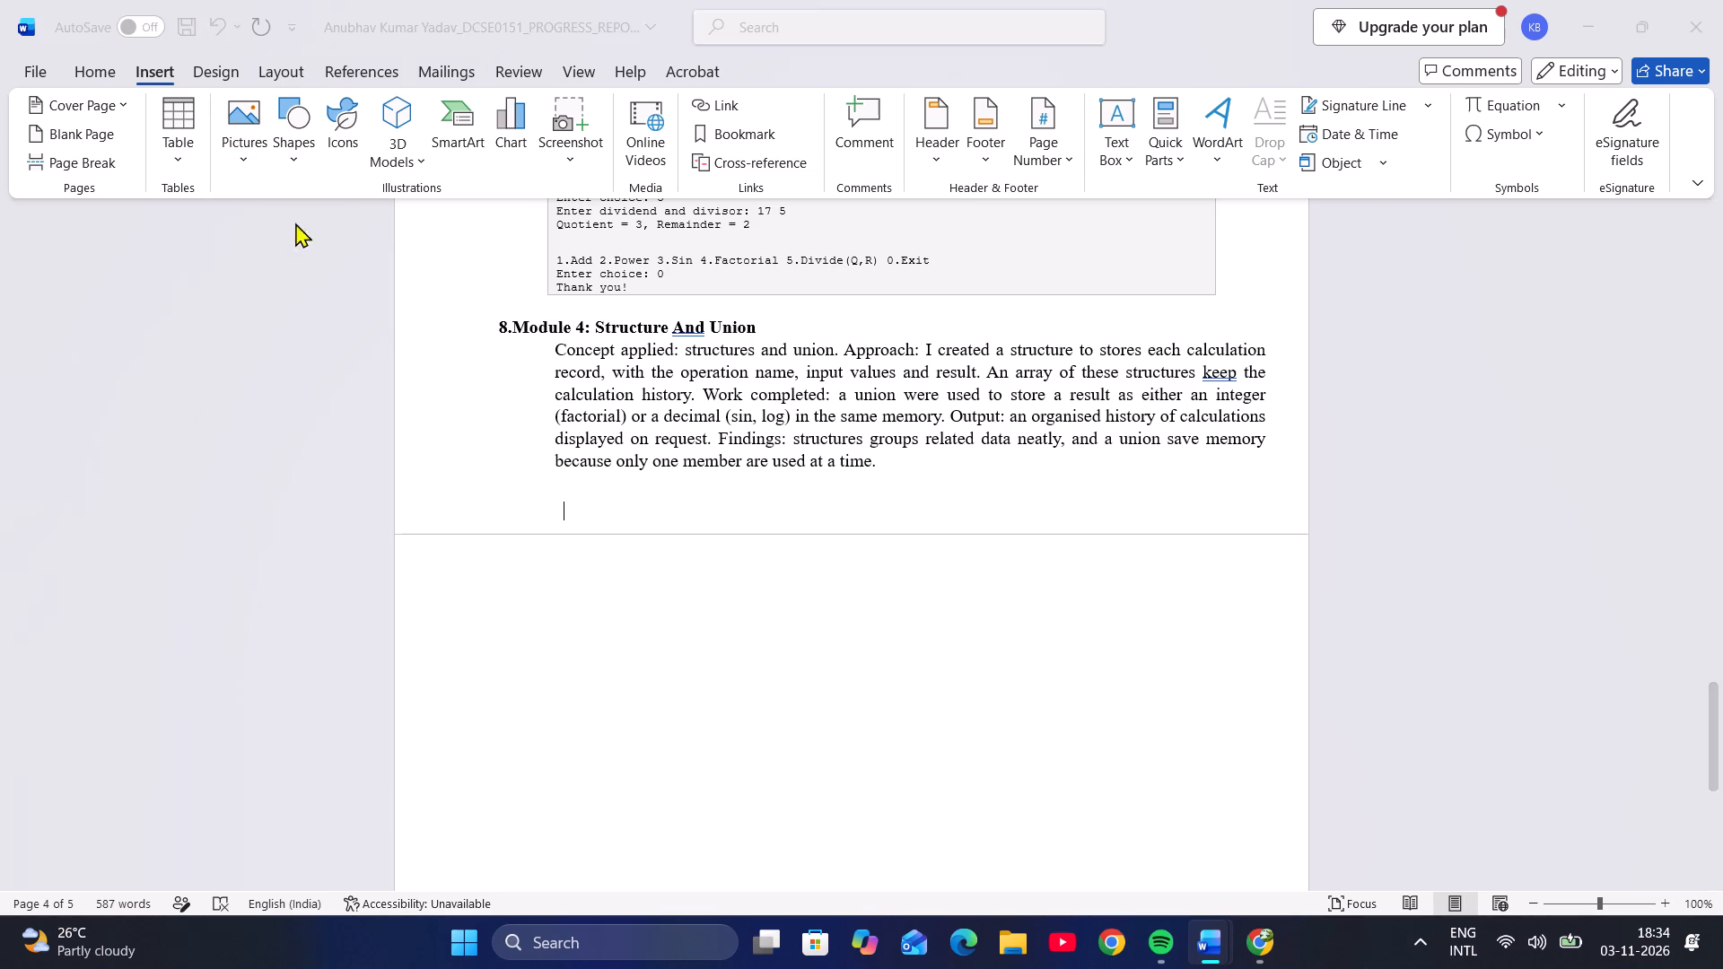
pyautogui.click(374, 380)
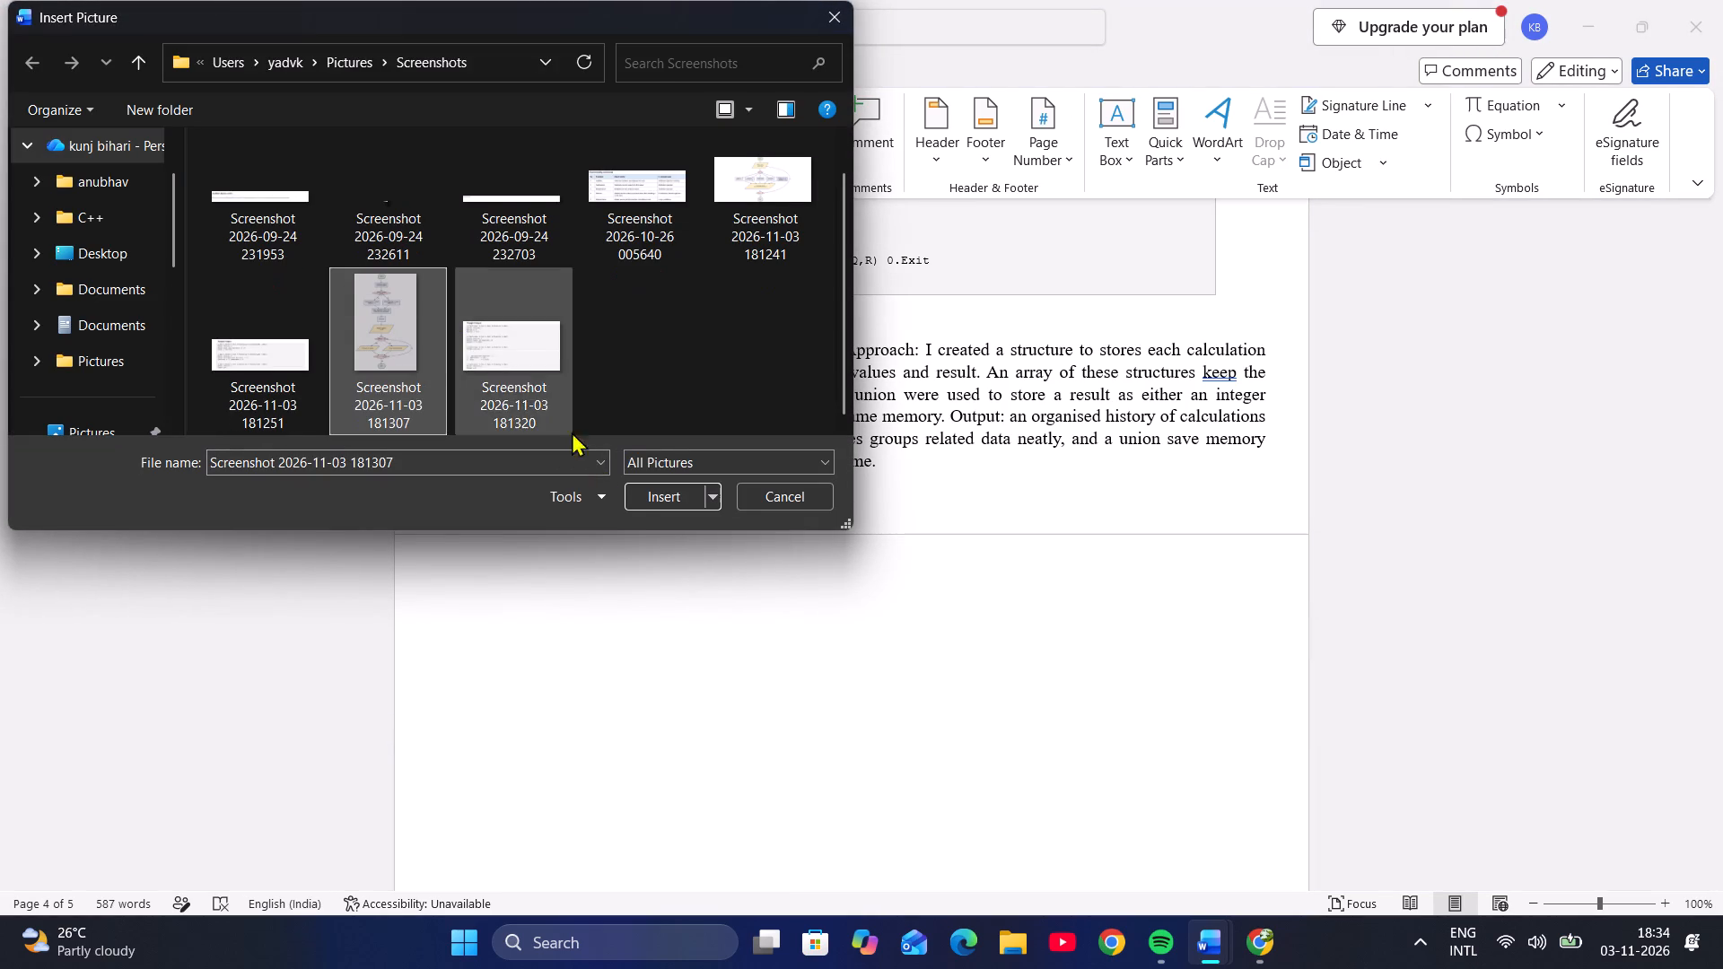
pyautogui.click(661, 498)
# Enlarge the inserted Module 4 flowchart picture to about 22.74 cm high and 14.58 cm wide.
pyautogui.click(490, 519)
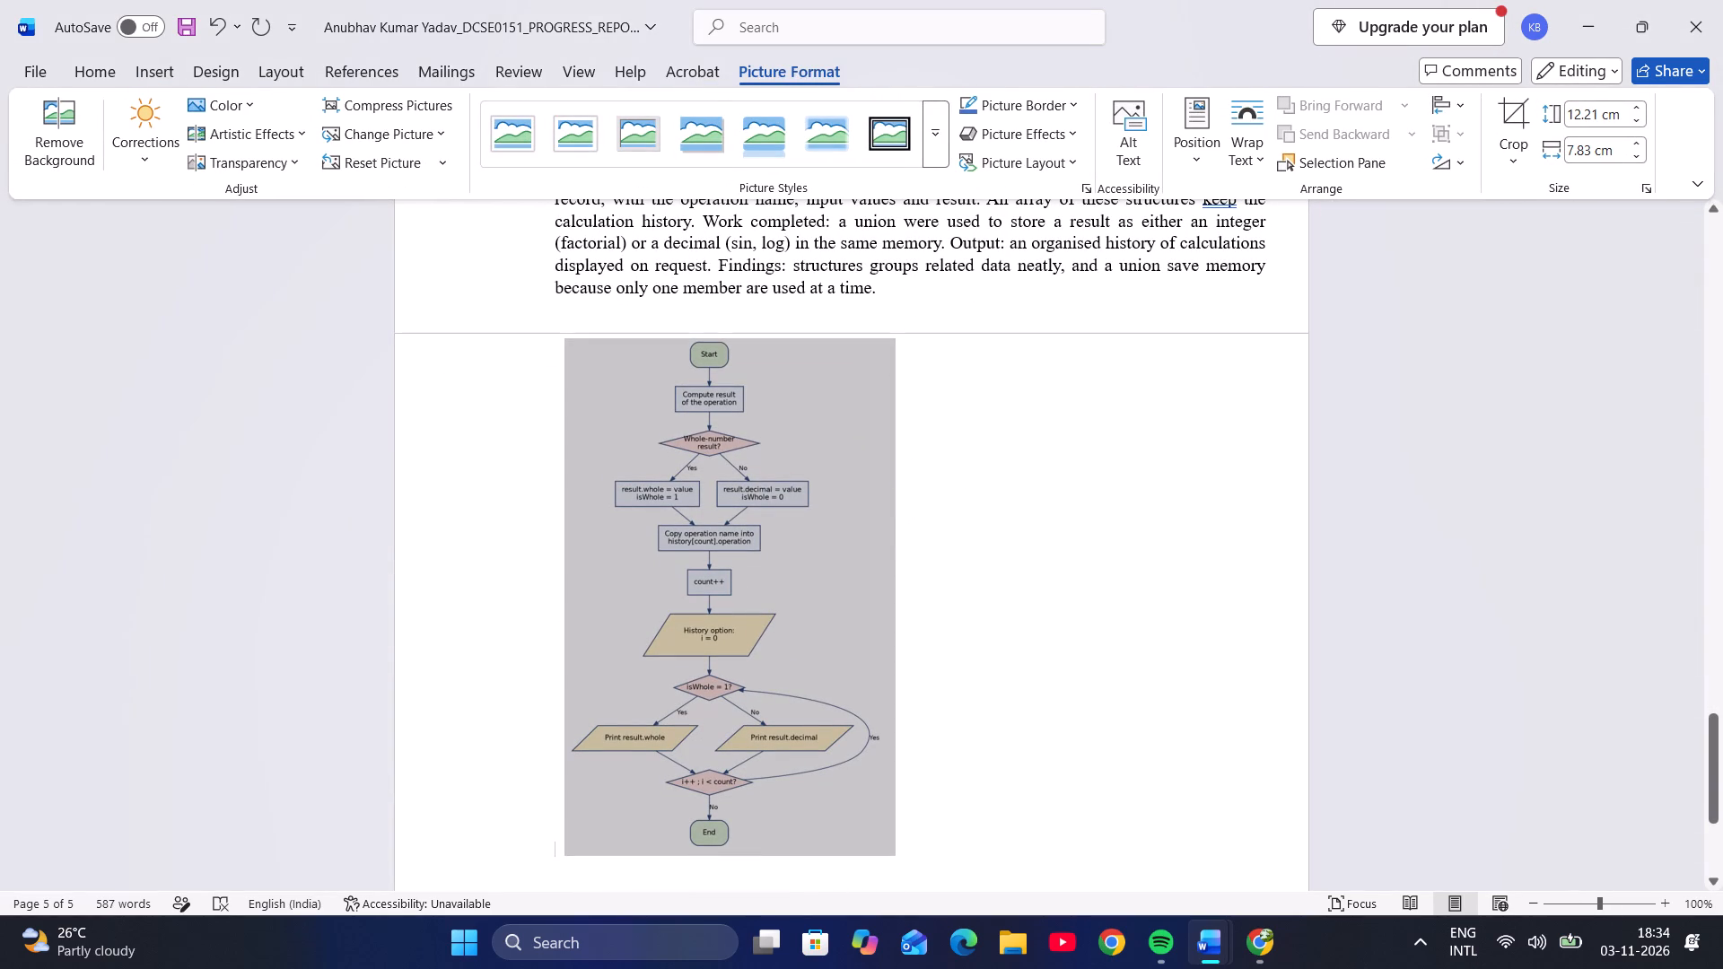
pyautogui.moveTo(893, 522); pyautogui.dragTo(1174, 548)
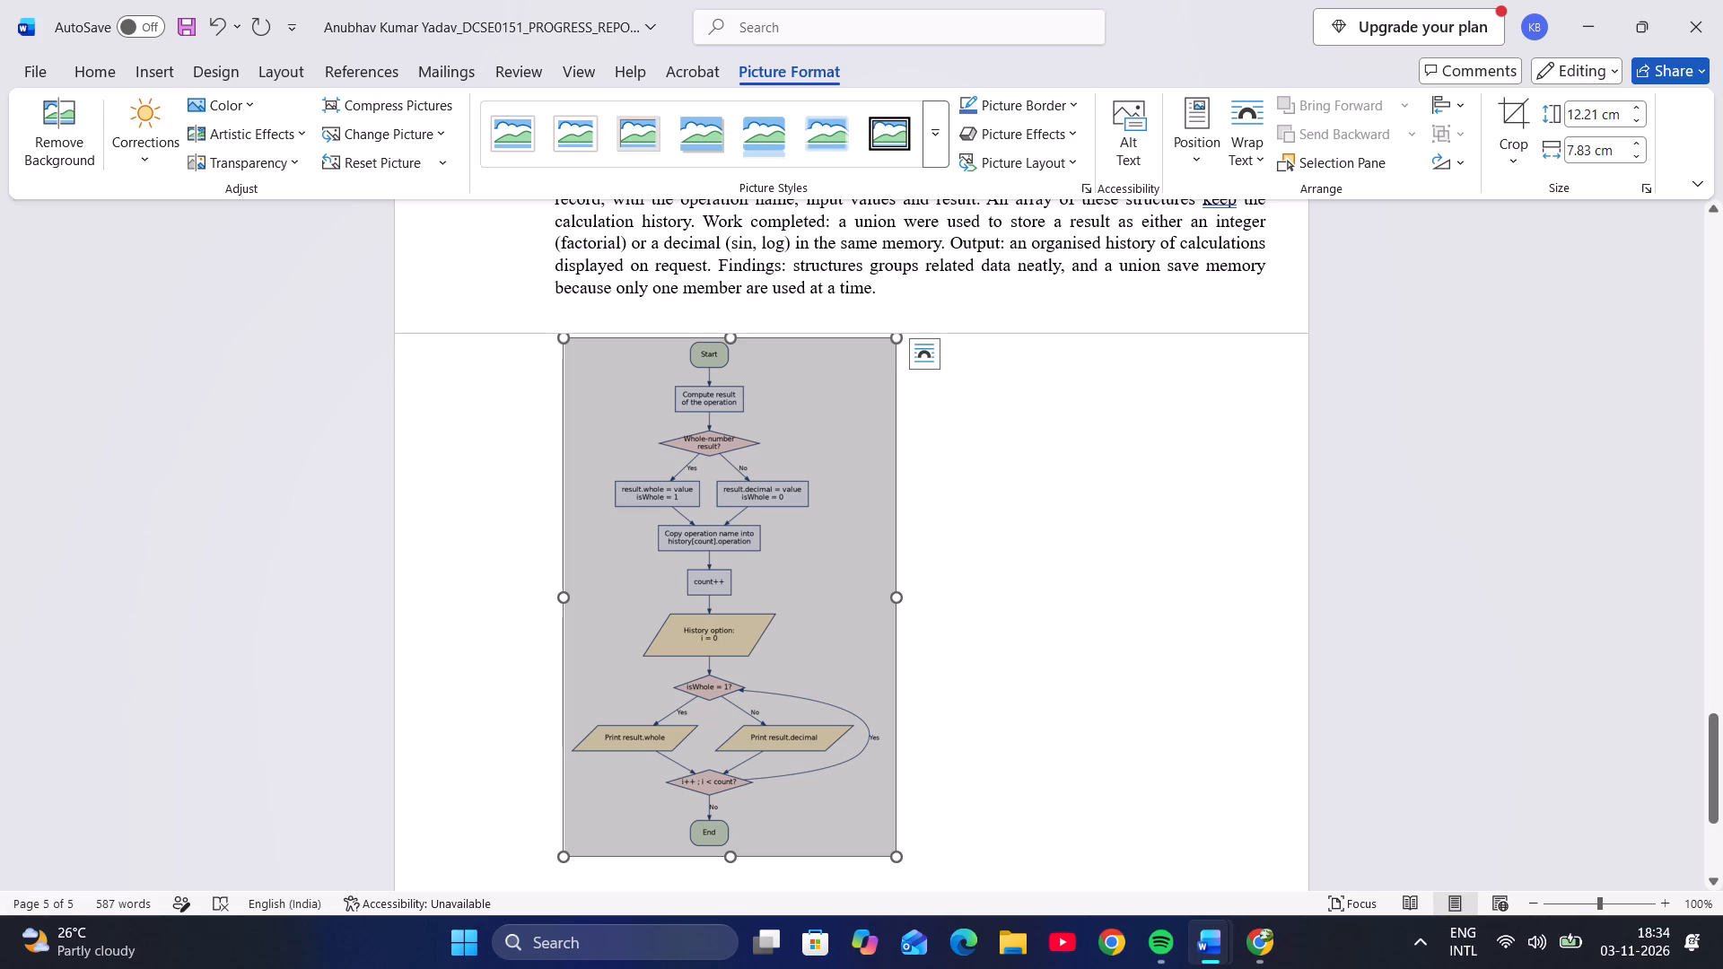
pyautogui.moveTo(897, 342); pyautogui.dragTo(955, 342)
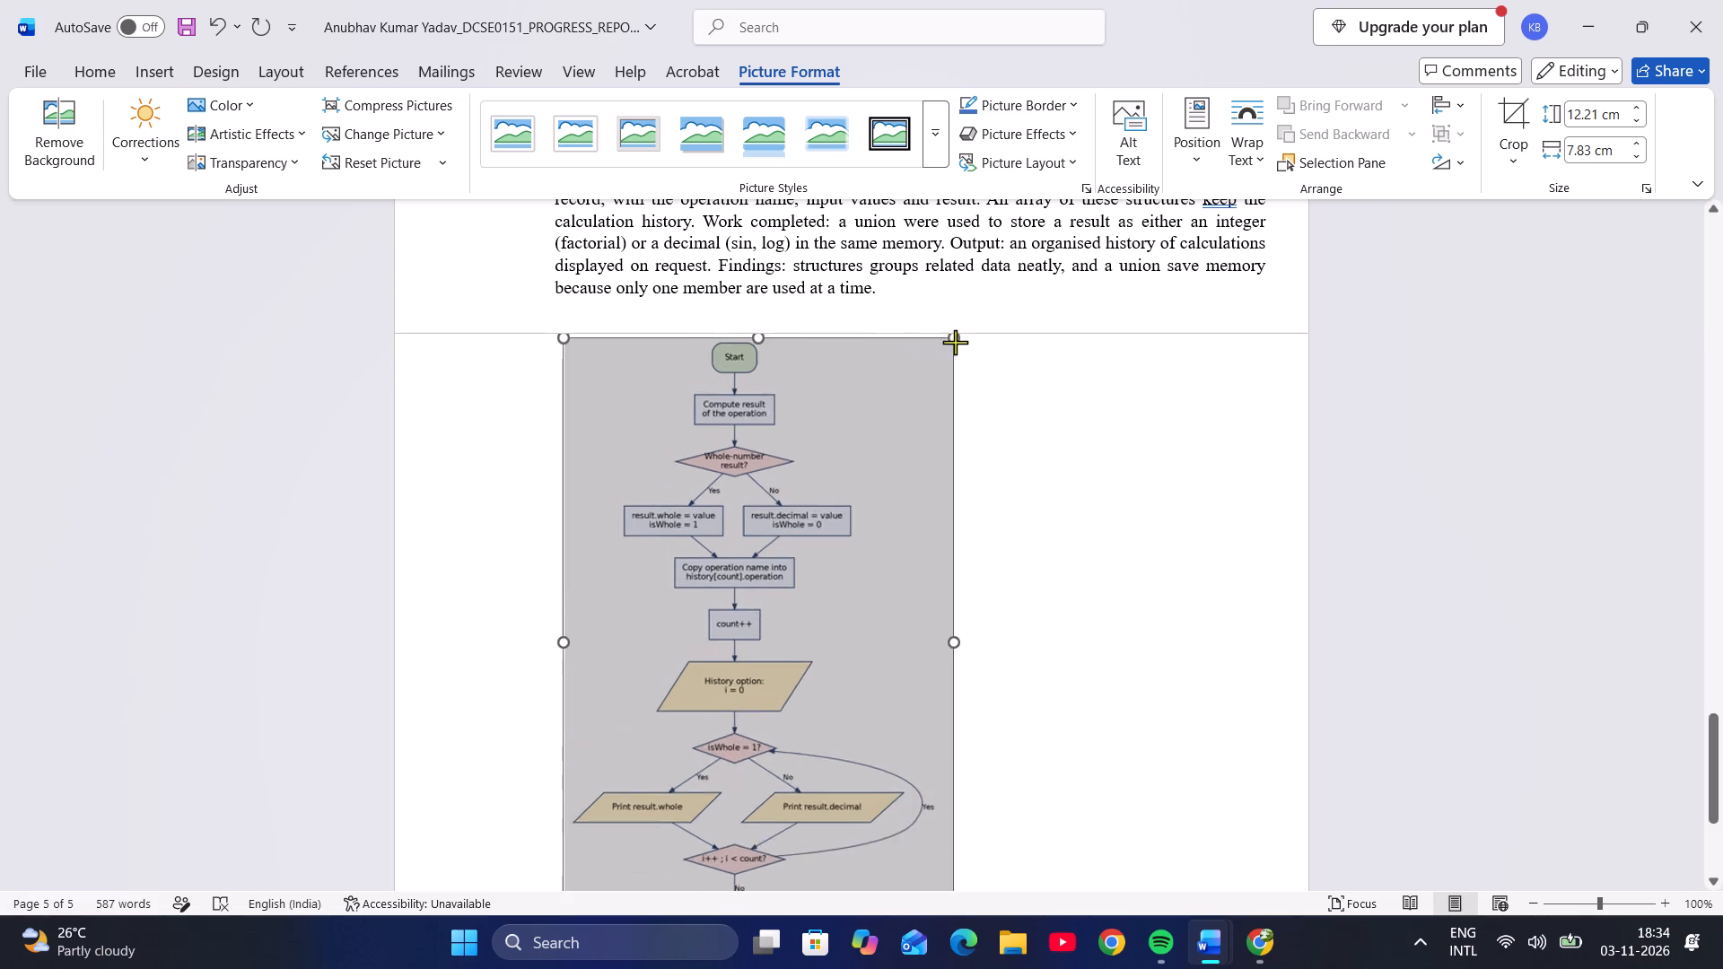
pyautogui.moveTo(955, 342); pyautogui.dragTo(1090, 410)
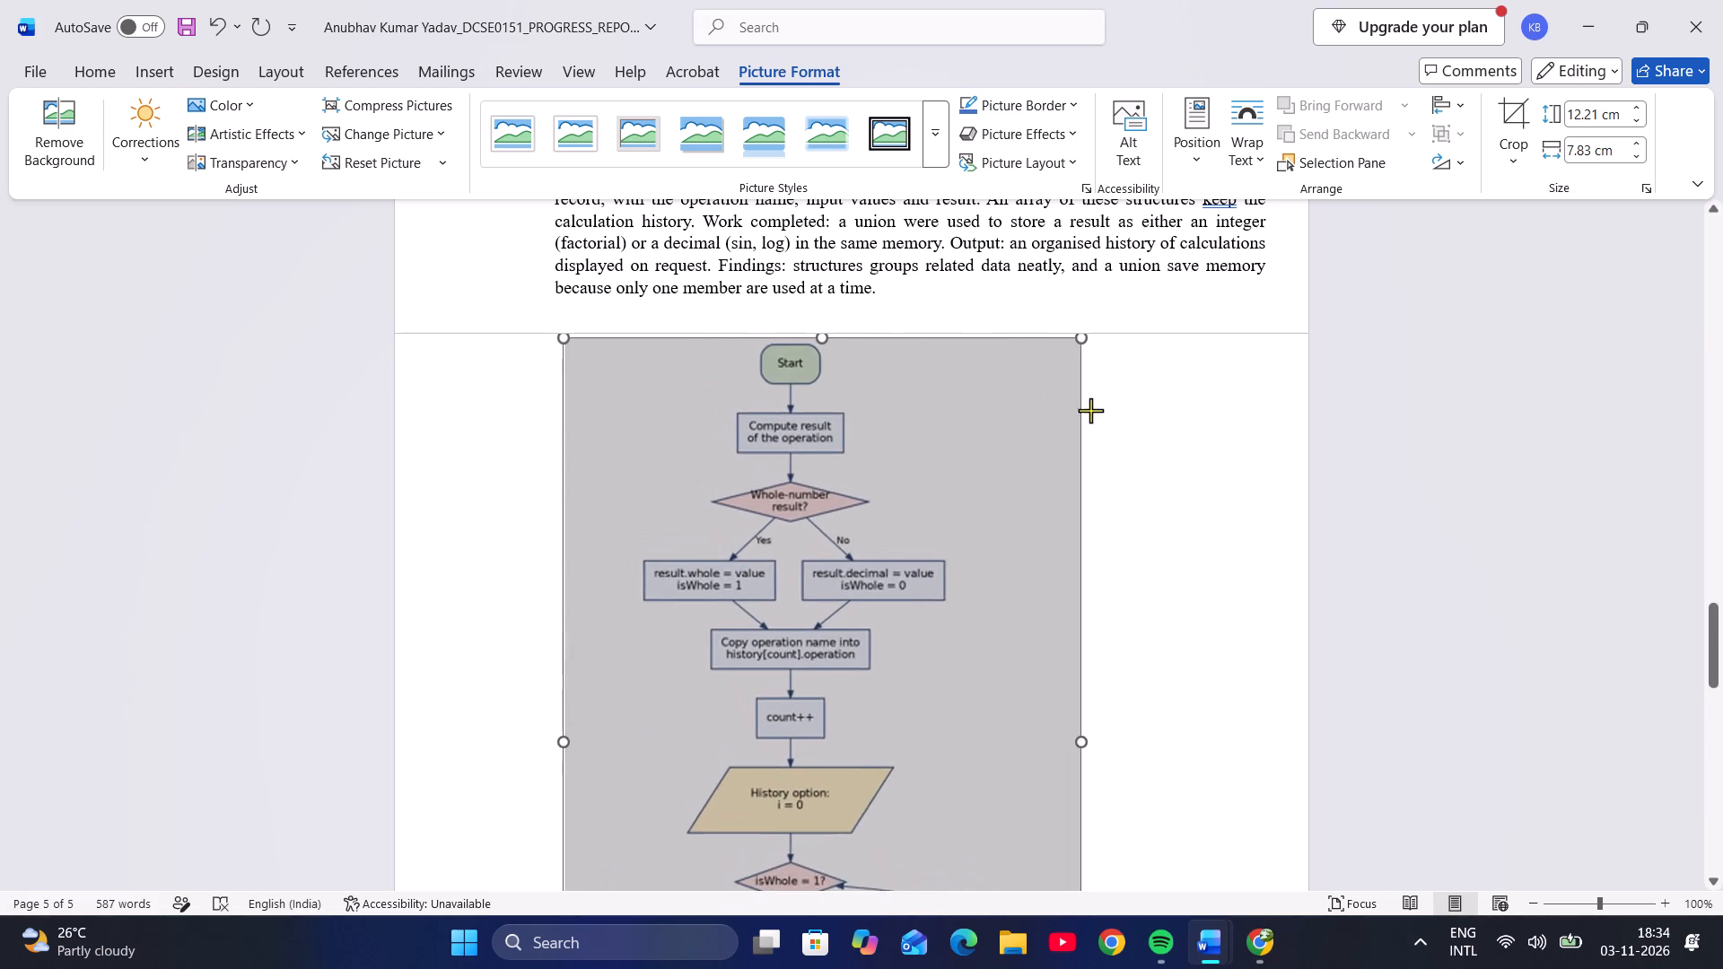
pyautogui.moveTo(1090, 410); pyautogui.dragTo(1187, 438)
# Narrow the Module 4 flowchart picture to about 13.57 cm wide, keeping its height.
pyautogui.scroll(-3, 832, 523)
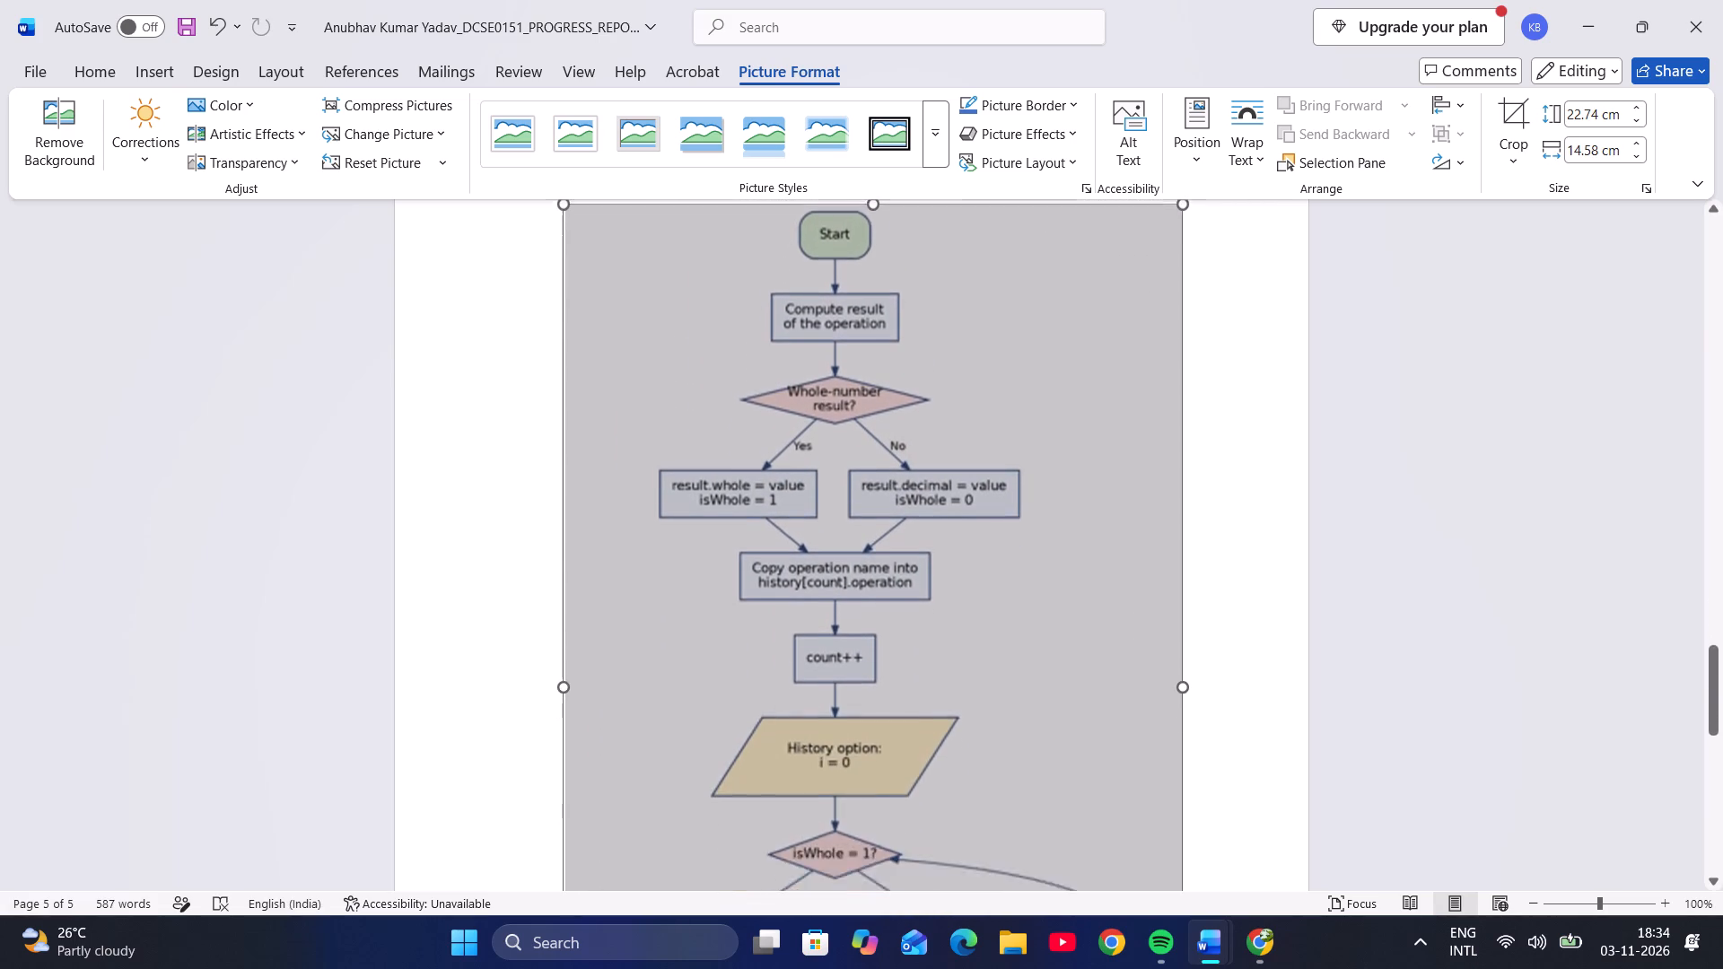
pyautogui.scroll(-2, 831, 524)
pyautogui.scroll(-4, 719, 729)
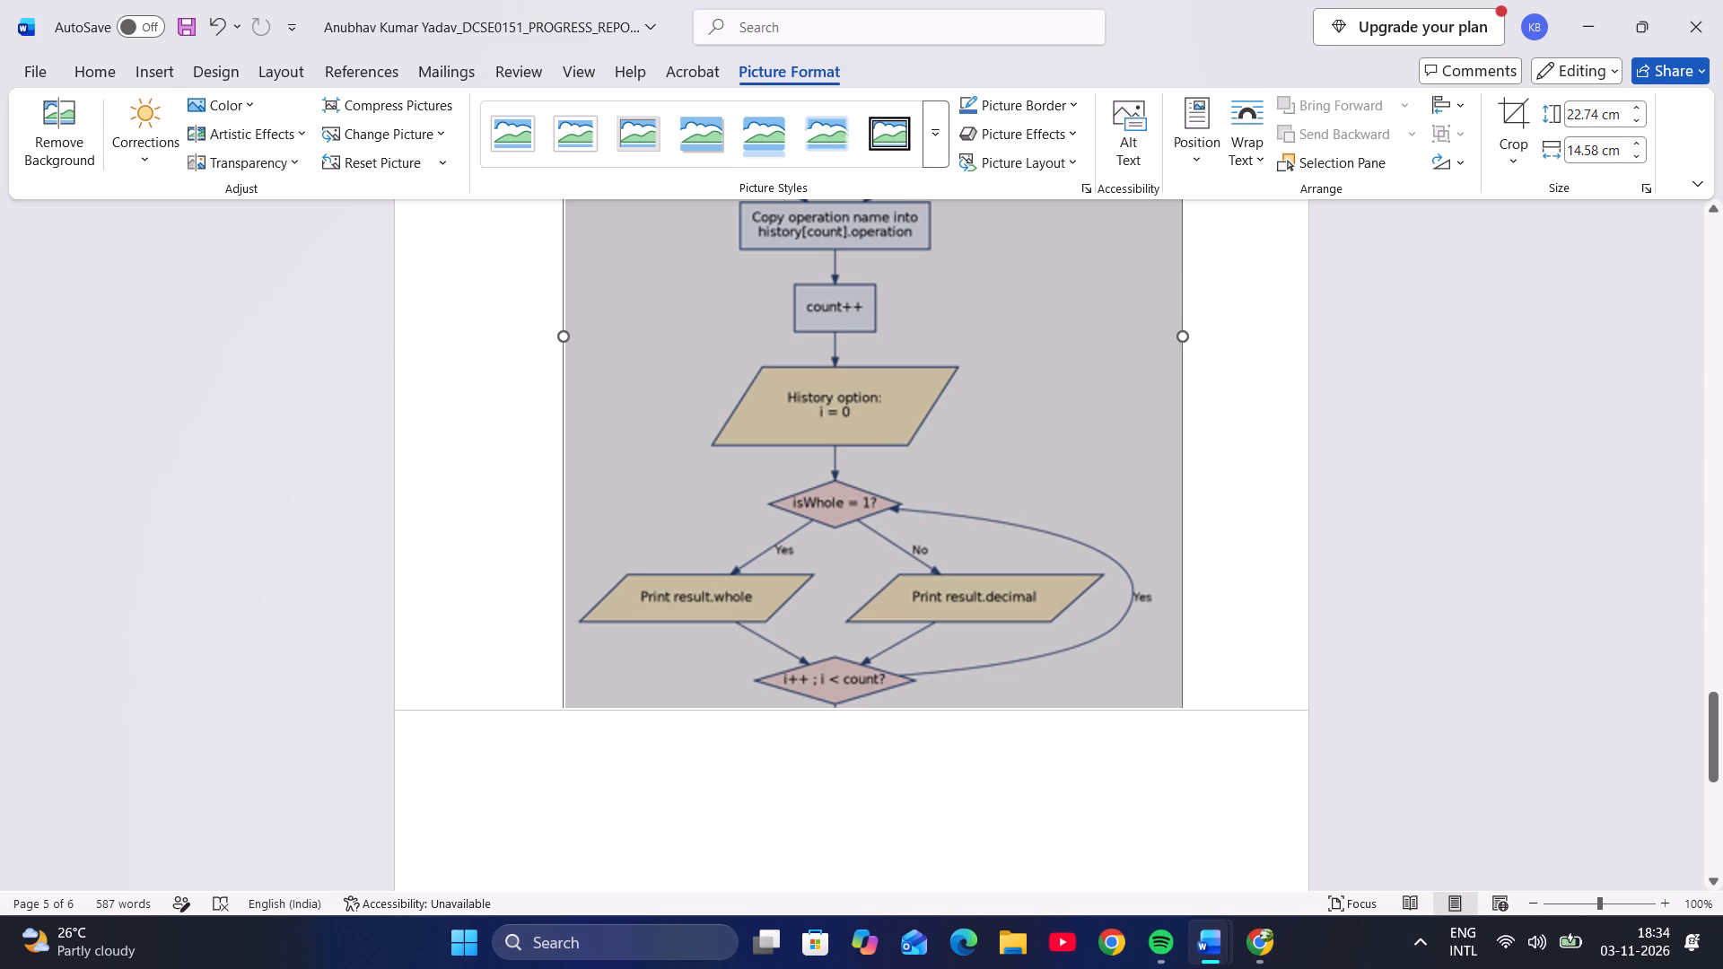
pyautogui.moveTo(567, 694); pyautogui.dragTo(679, 624)
pyautogui.moveTo(557, 339); pyautogui.dragTo(677, 354)
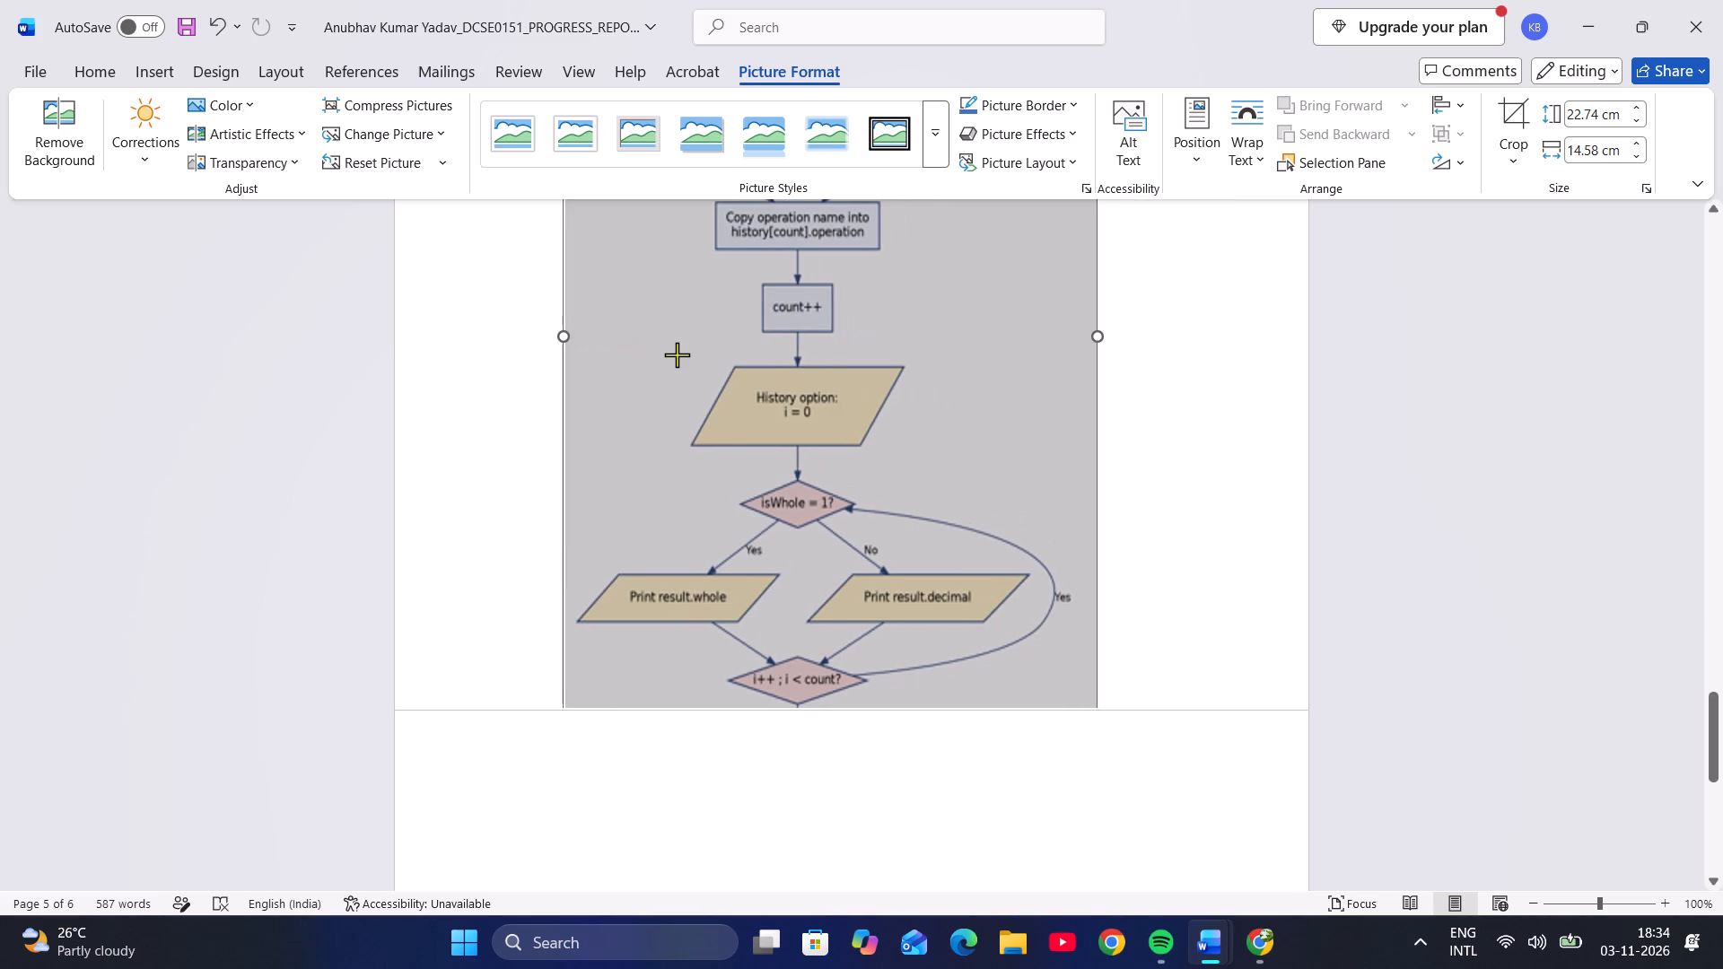
pyautogui.moveTo(677, 354); pyautogui.dragTo(628, 376)
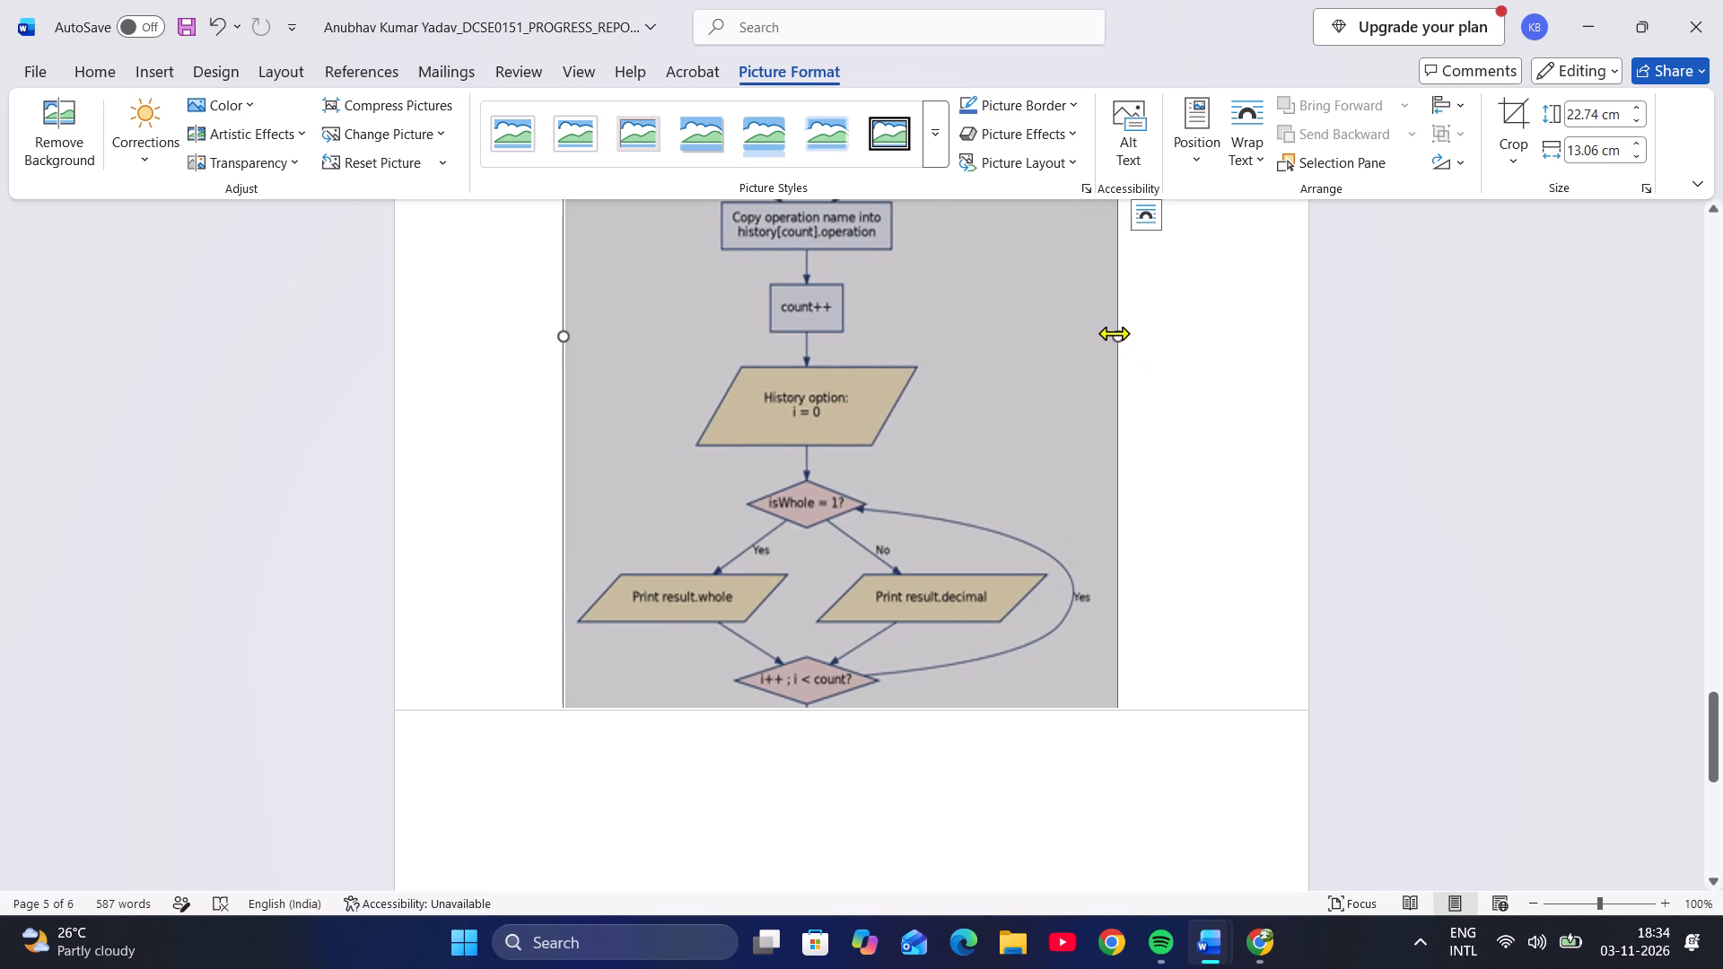
pyautogui.moveTo(1115, 333); pyautogui.dragTo(1148, 388)
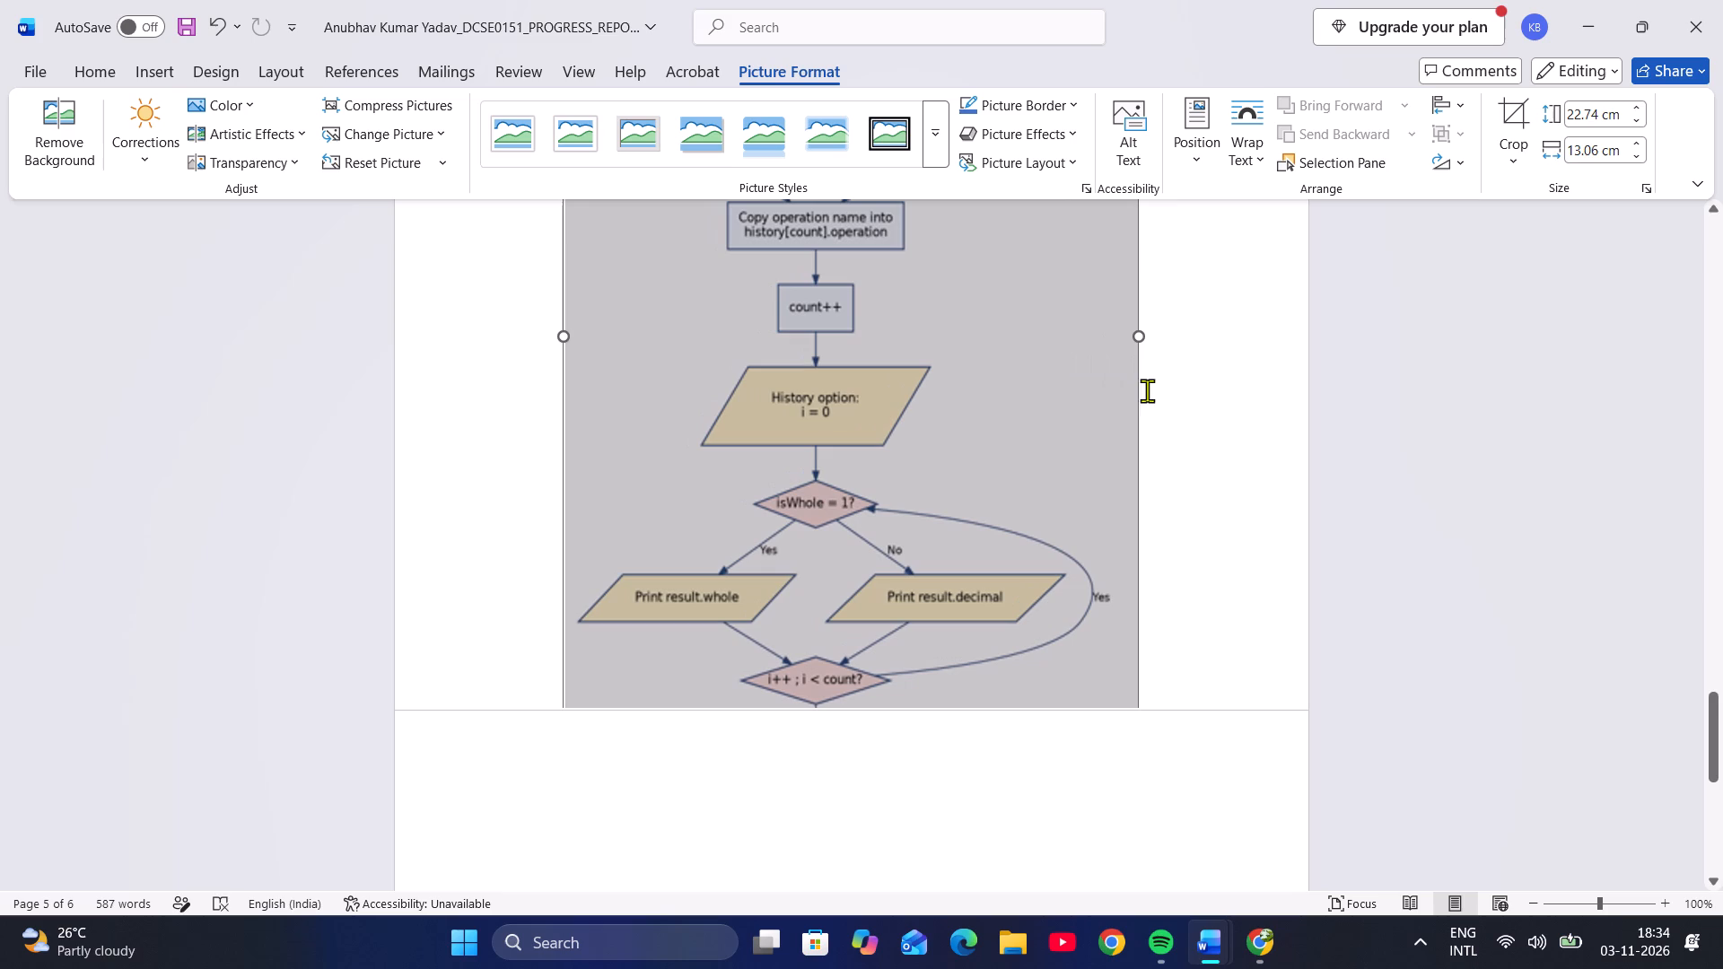
pyautogui.click(564, 336)
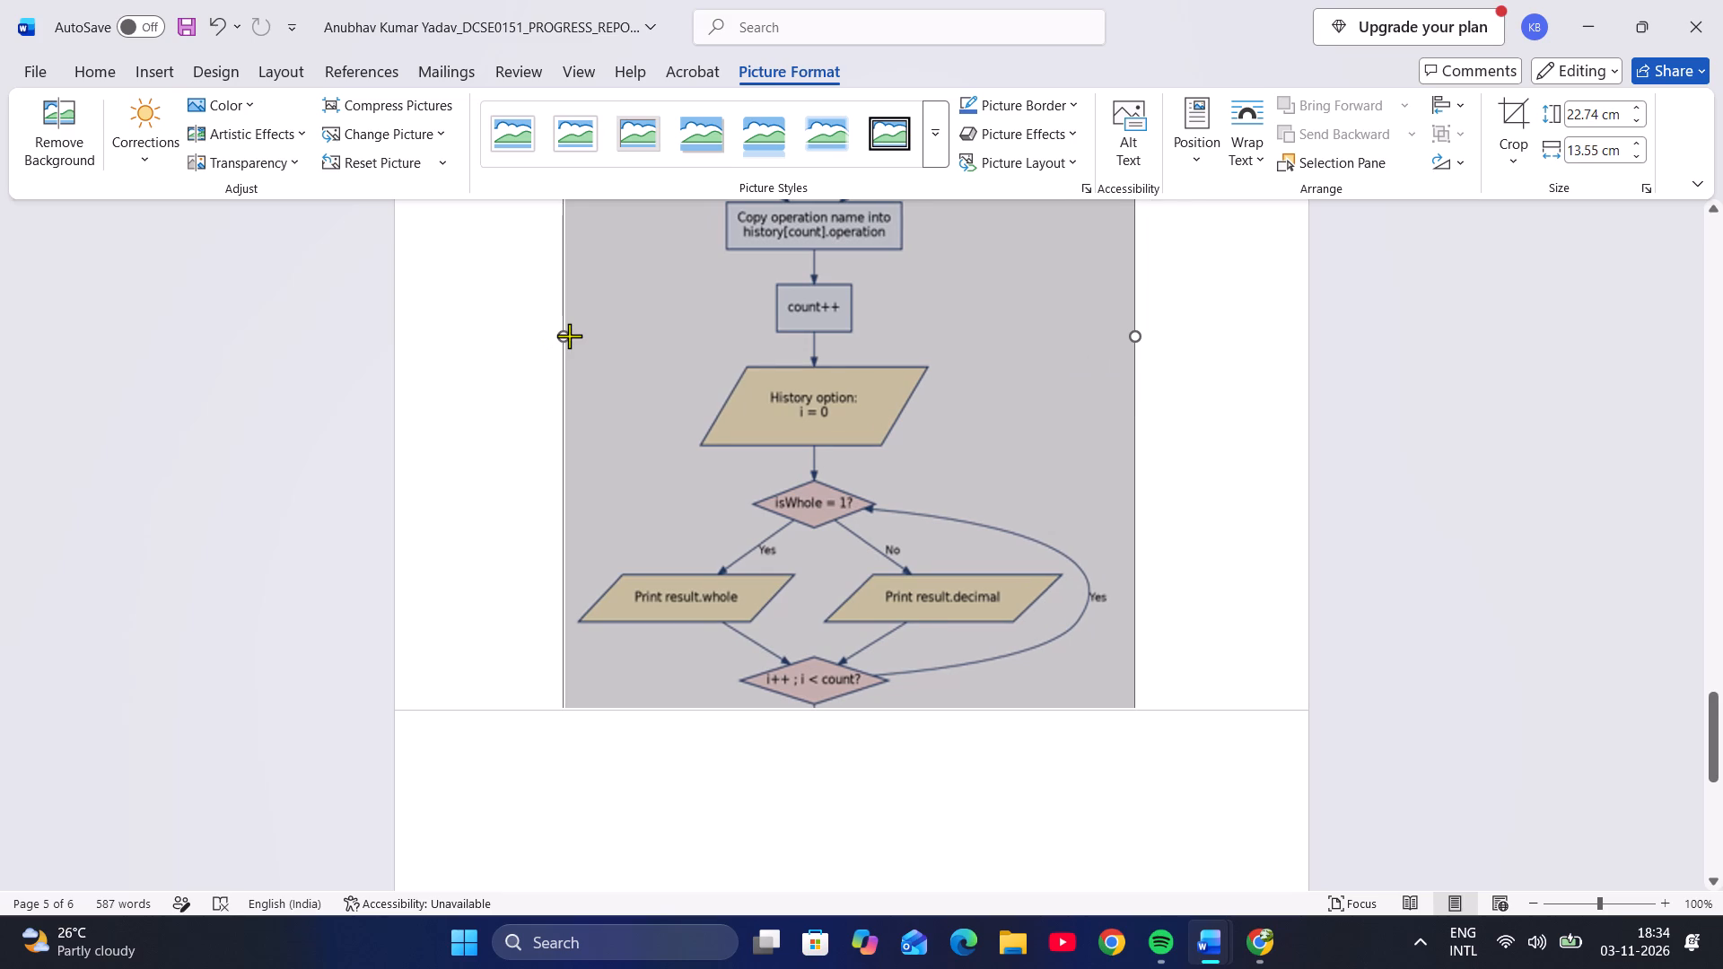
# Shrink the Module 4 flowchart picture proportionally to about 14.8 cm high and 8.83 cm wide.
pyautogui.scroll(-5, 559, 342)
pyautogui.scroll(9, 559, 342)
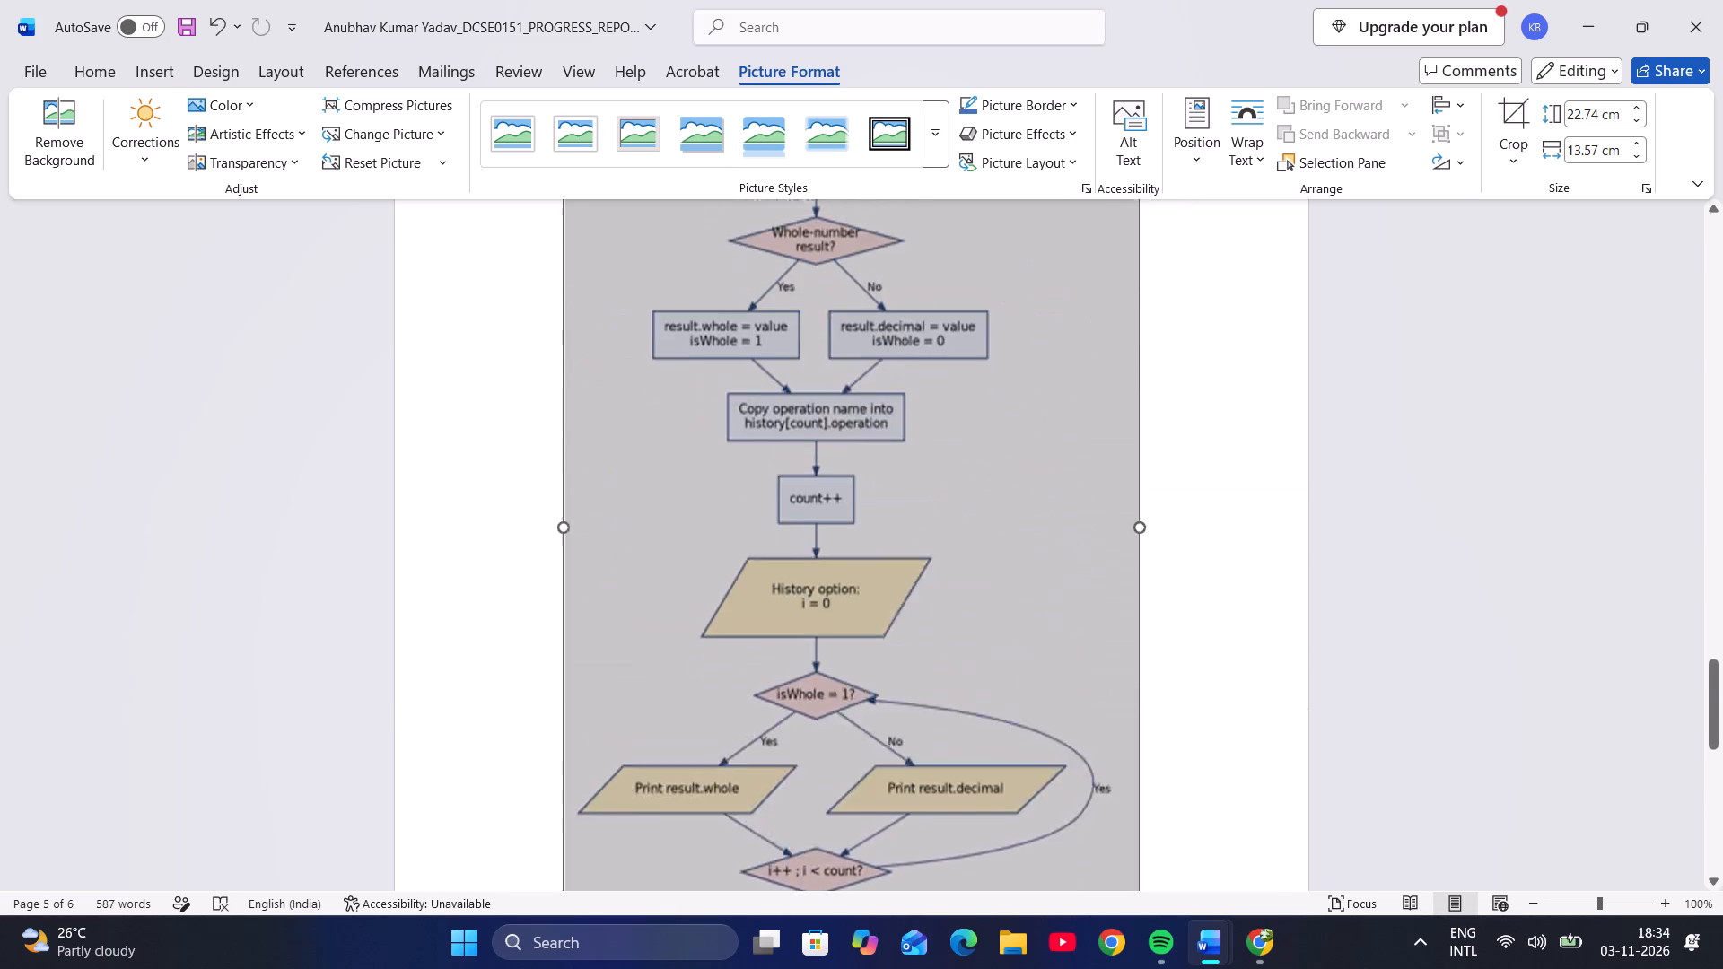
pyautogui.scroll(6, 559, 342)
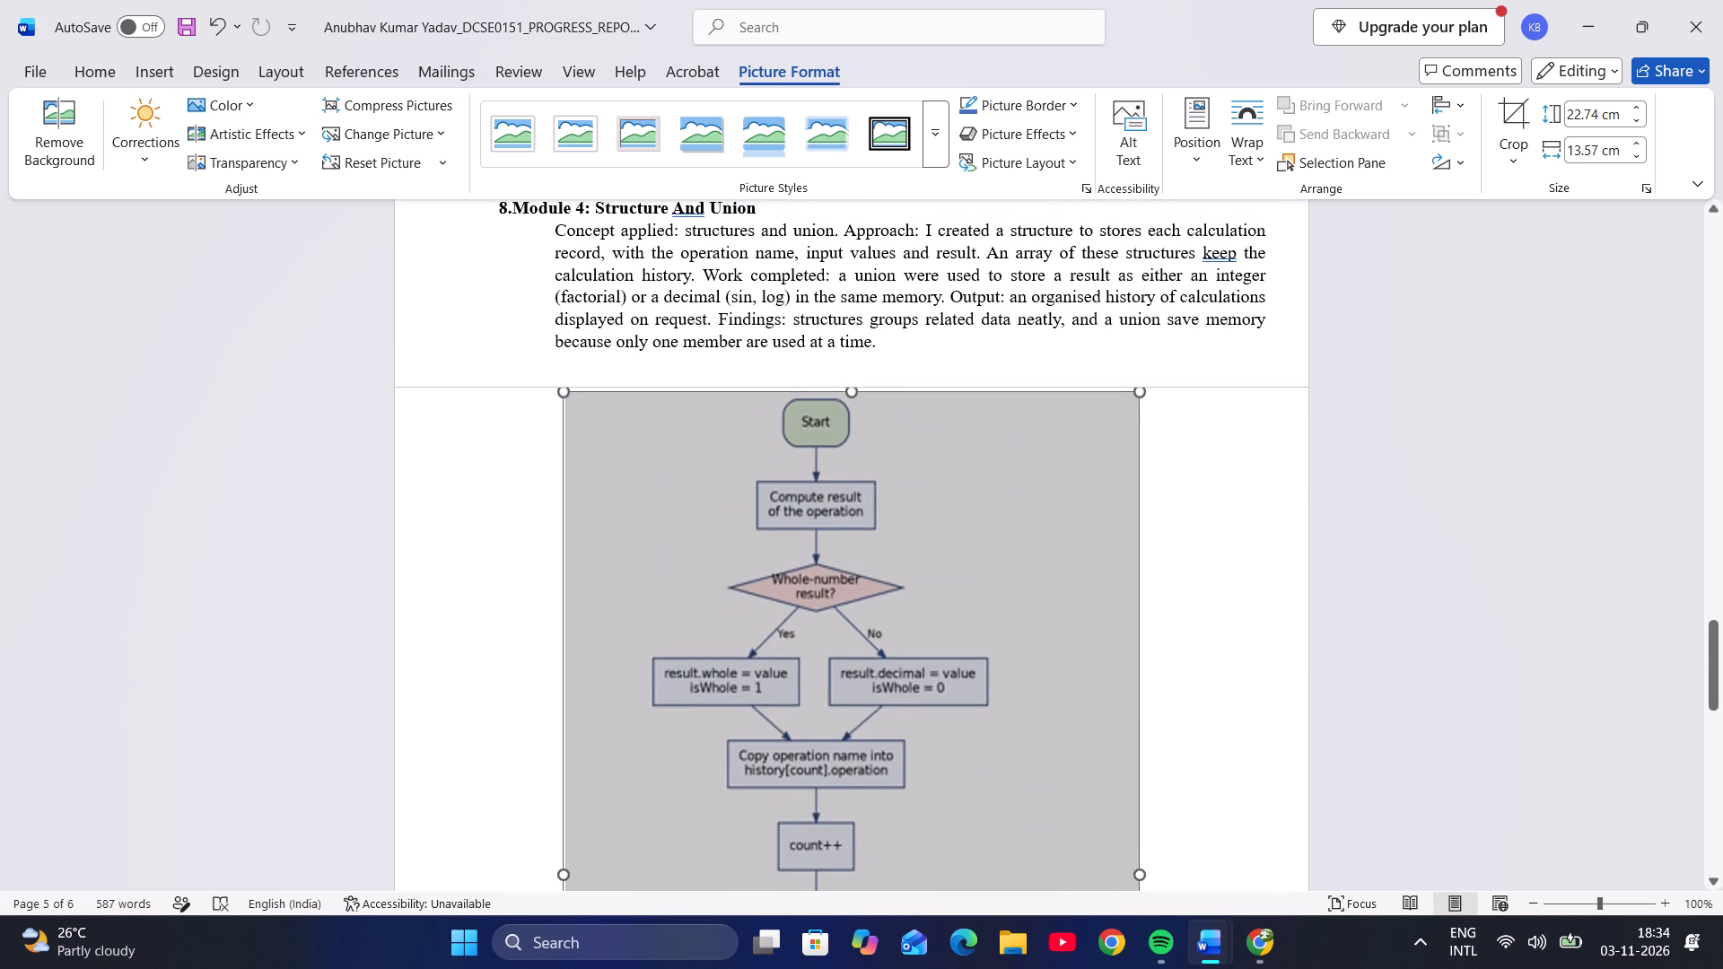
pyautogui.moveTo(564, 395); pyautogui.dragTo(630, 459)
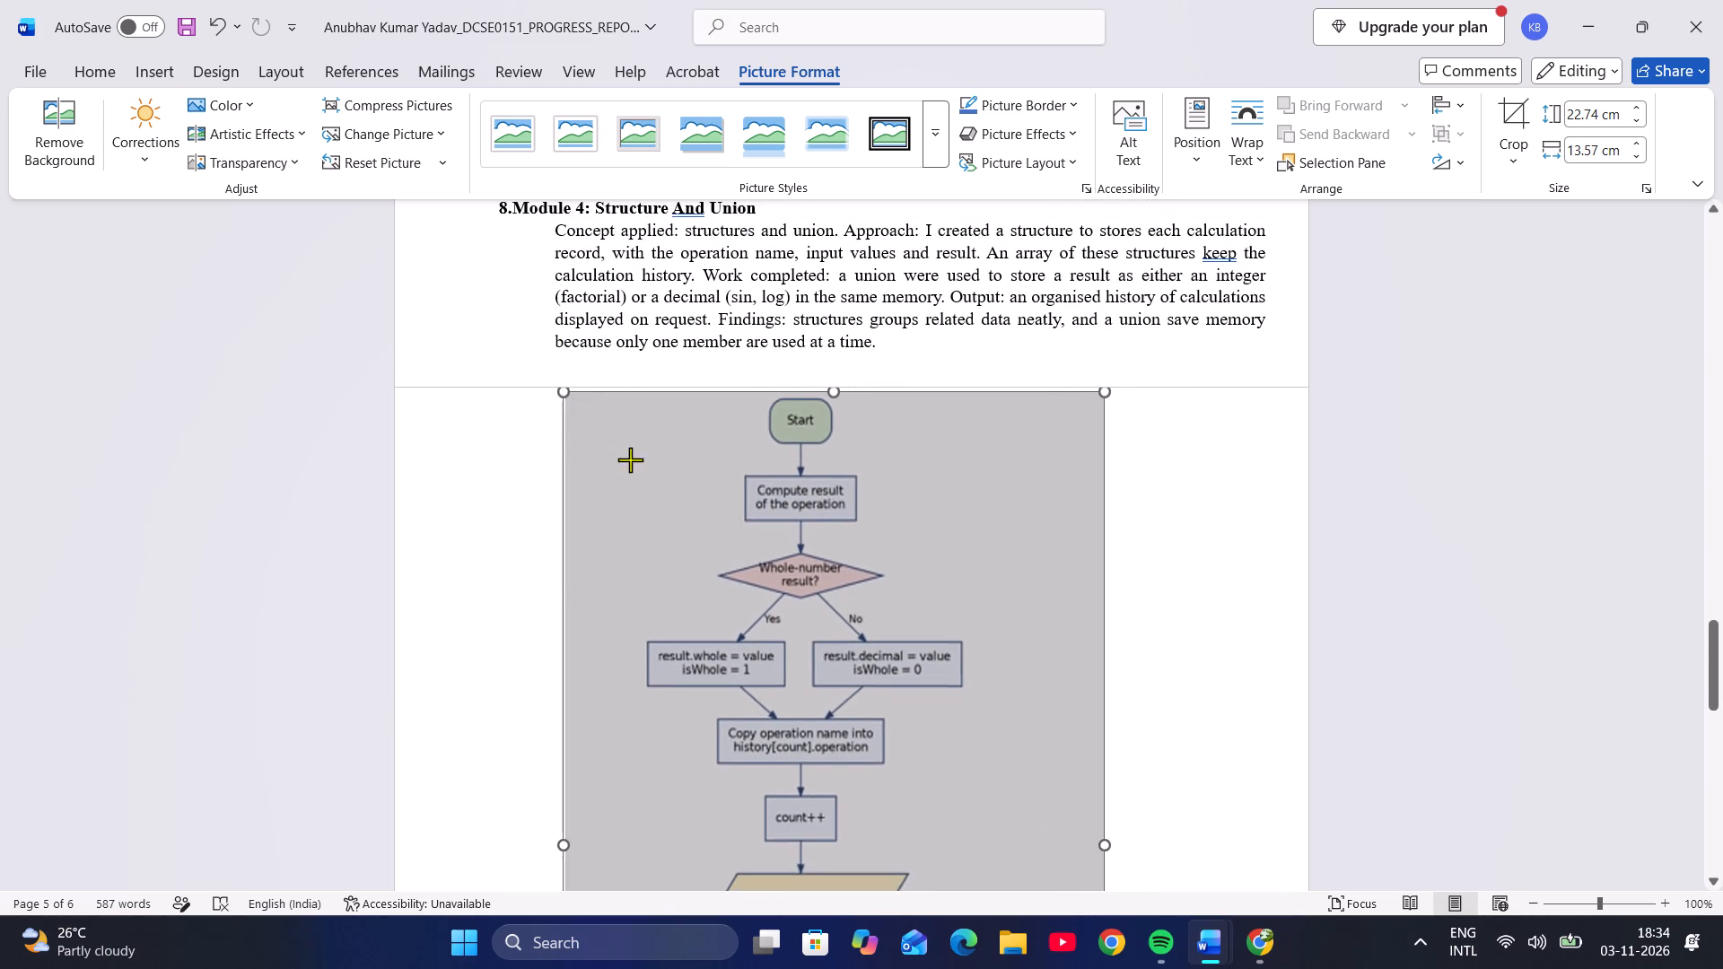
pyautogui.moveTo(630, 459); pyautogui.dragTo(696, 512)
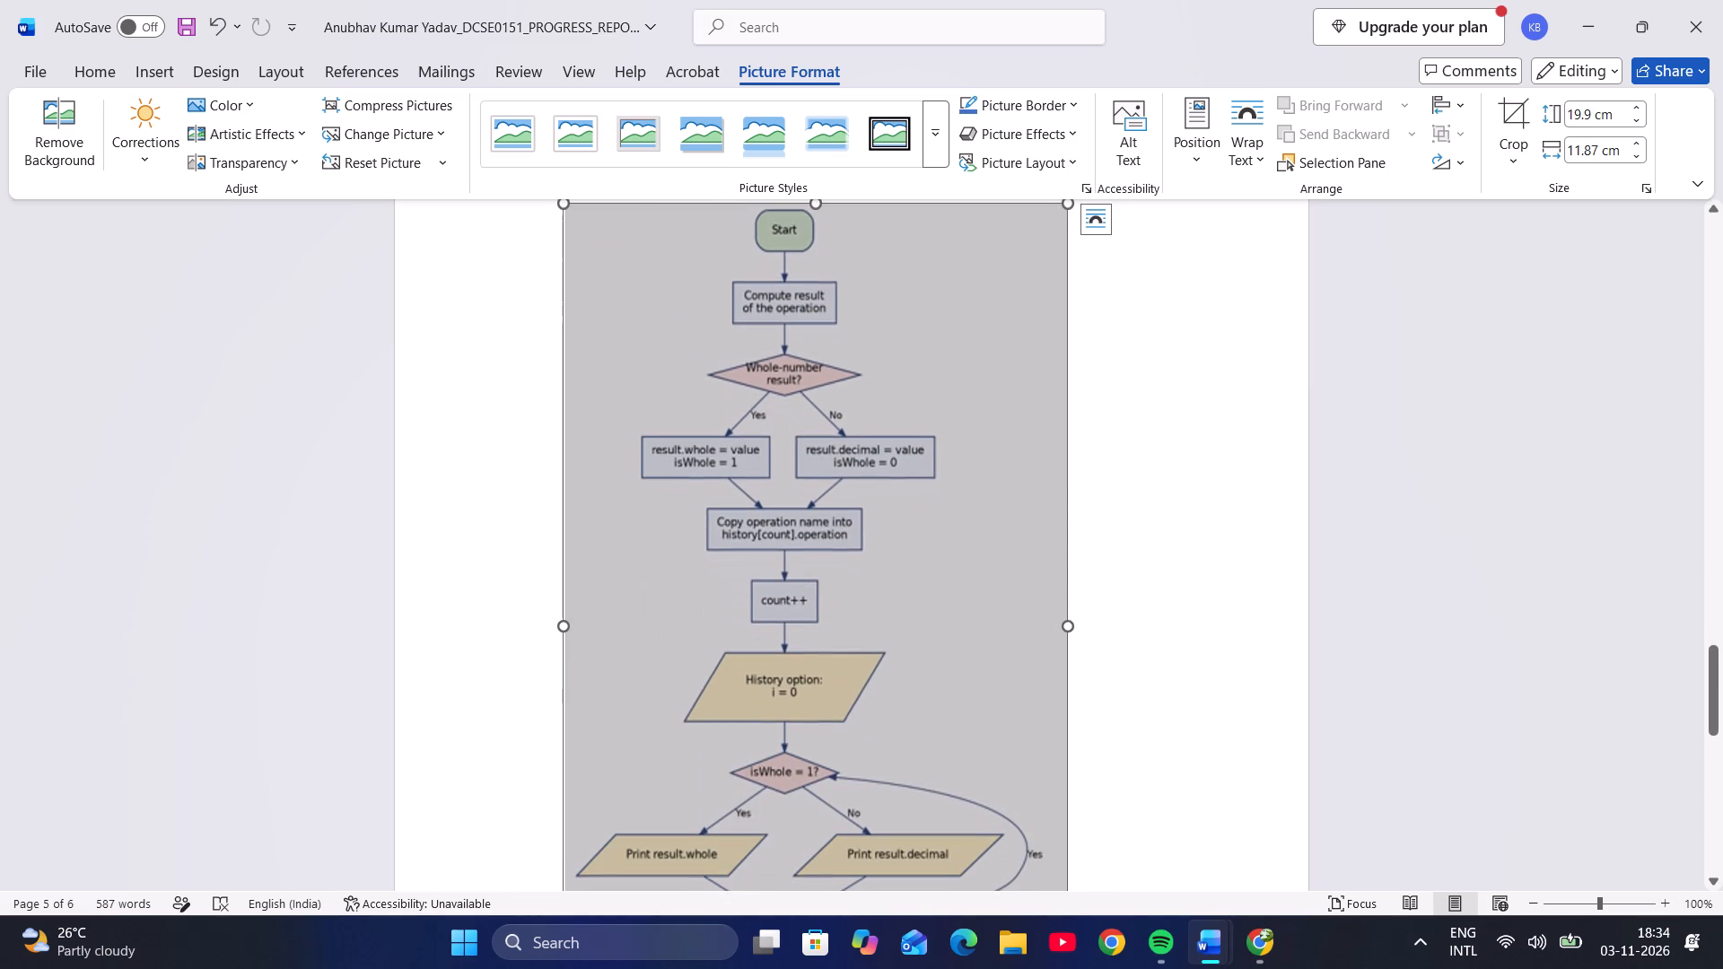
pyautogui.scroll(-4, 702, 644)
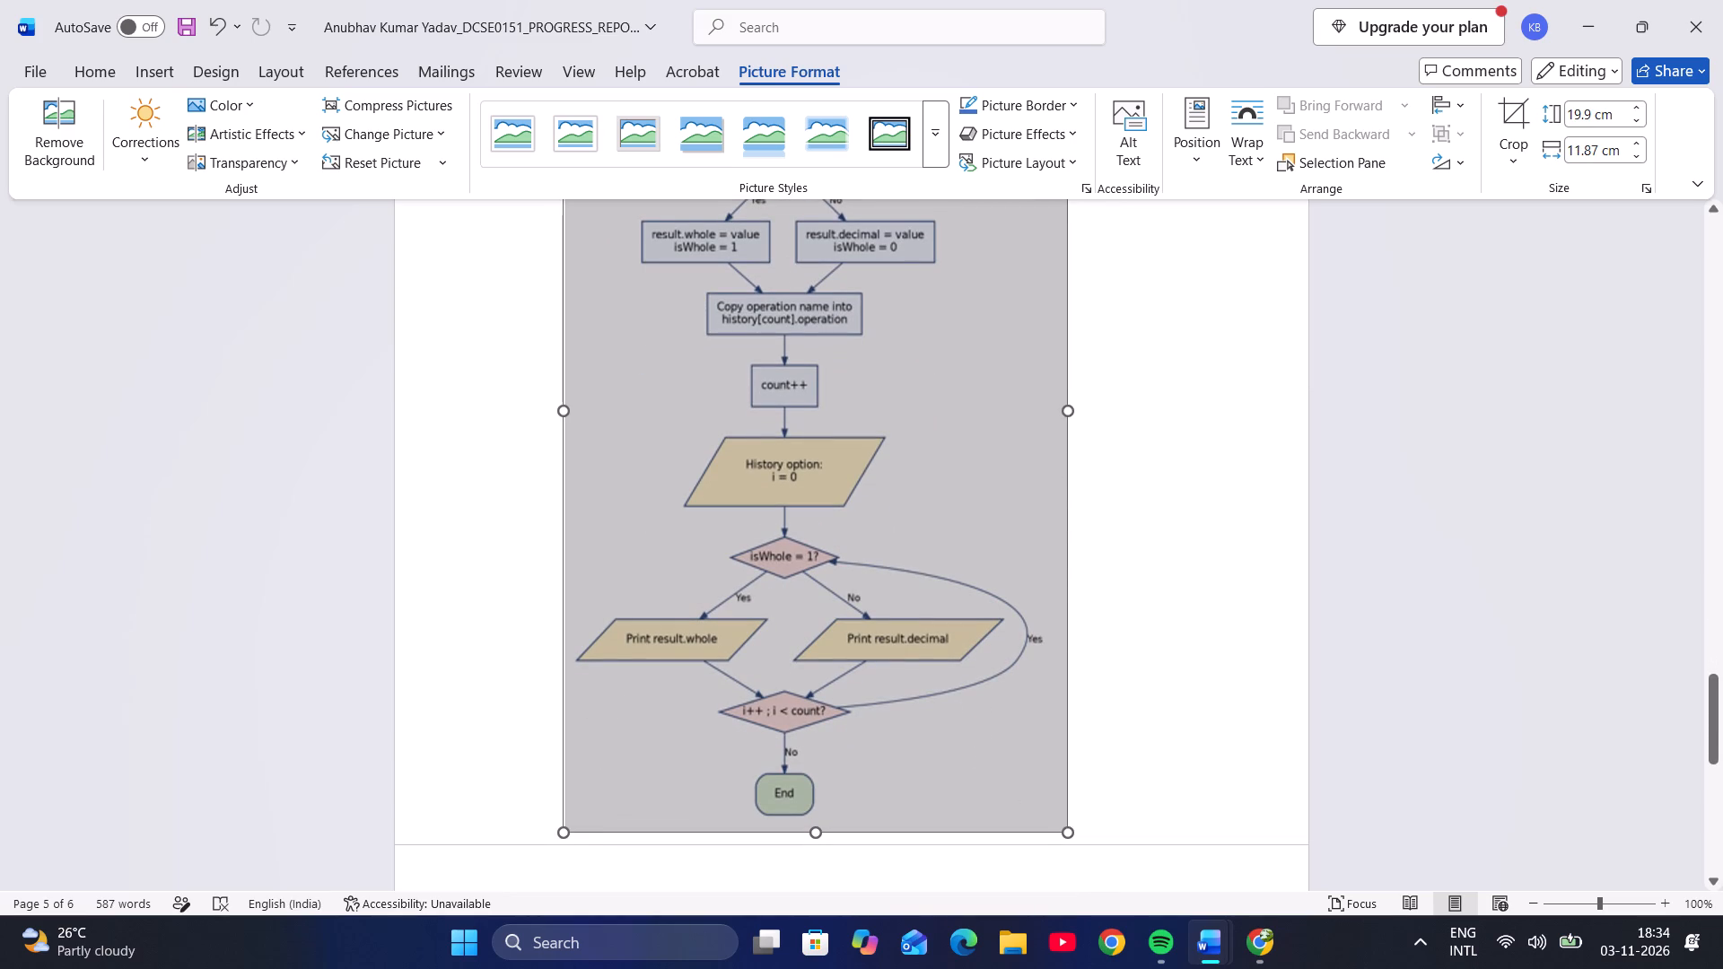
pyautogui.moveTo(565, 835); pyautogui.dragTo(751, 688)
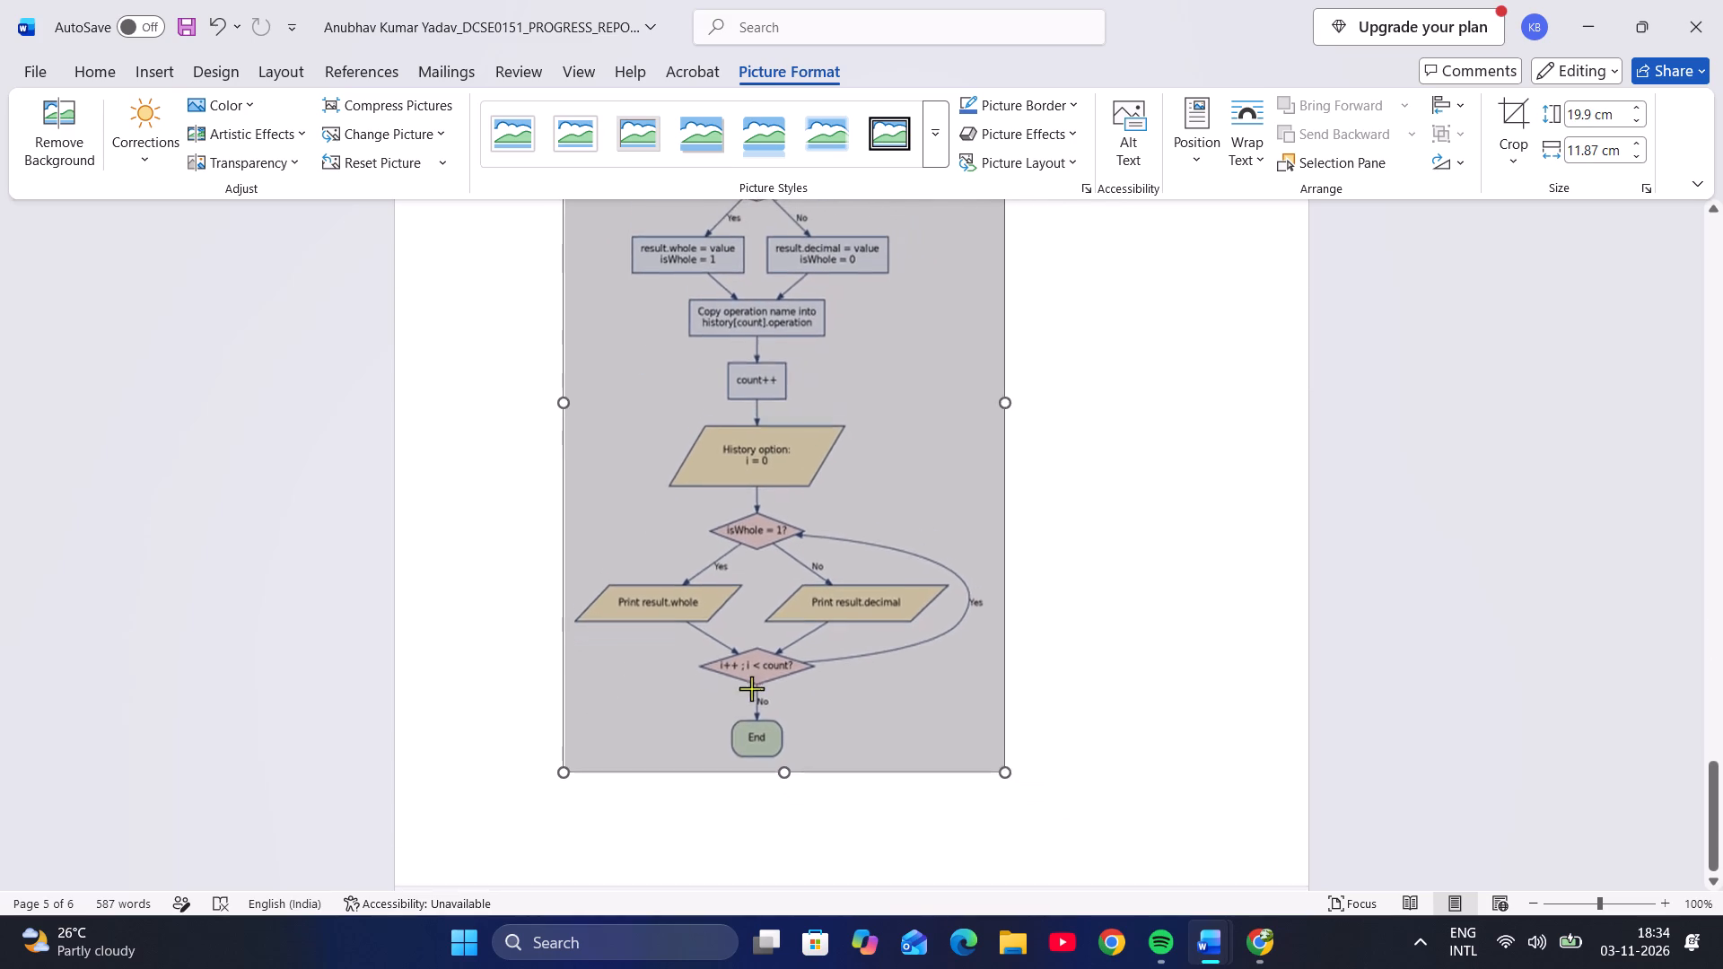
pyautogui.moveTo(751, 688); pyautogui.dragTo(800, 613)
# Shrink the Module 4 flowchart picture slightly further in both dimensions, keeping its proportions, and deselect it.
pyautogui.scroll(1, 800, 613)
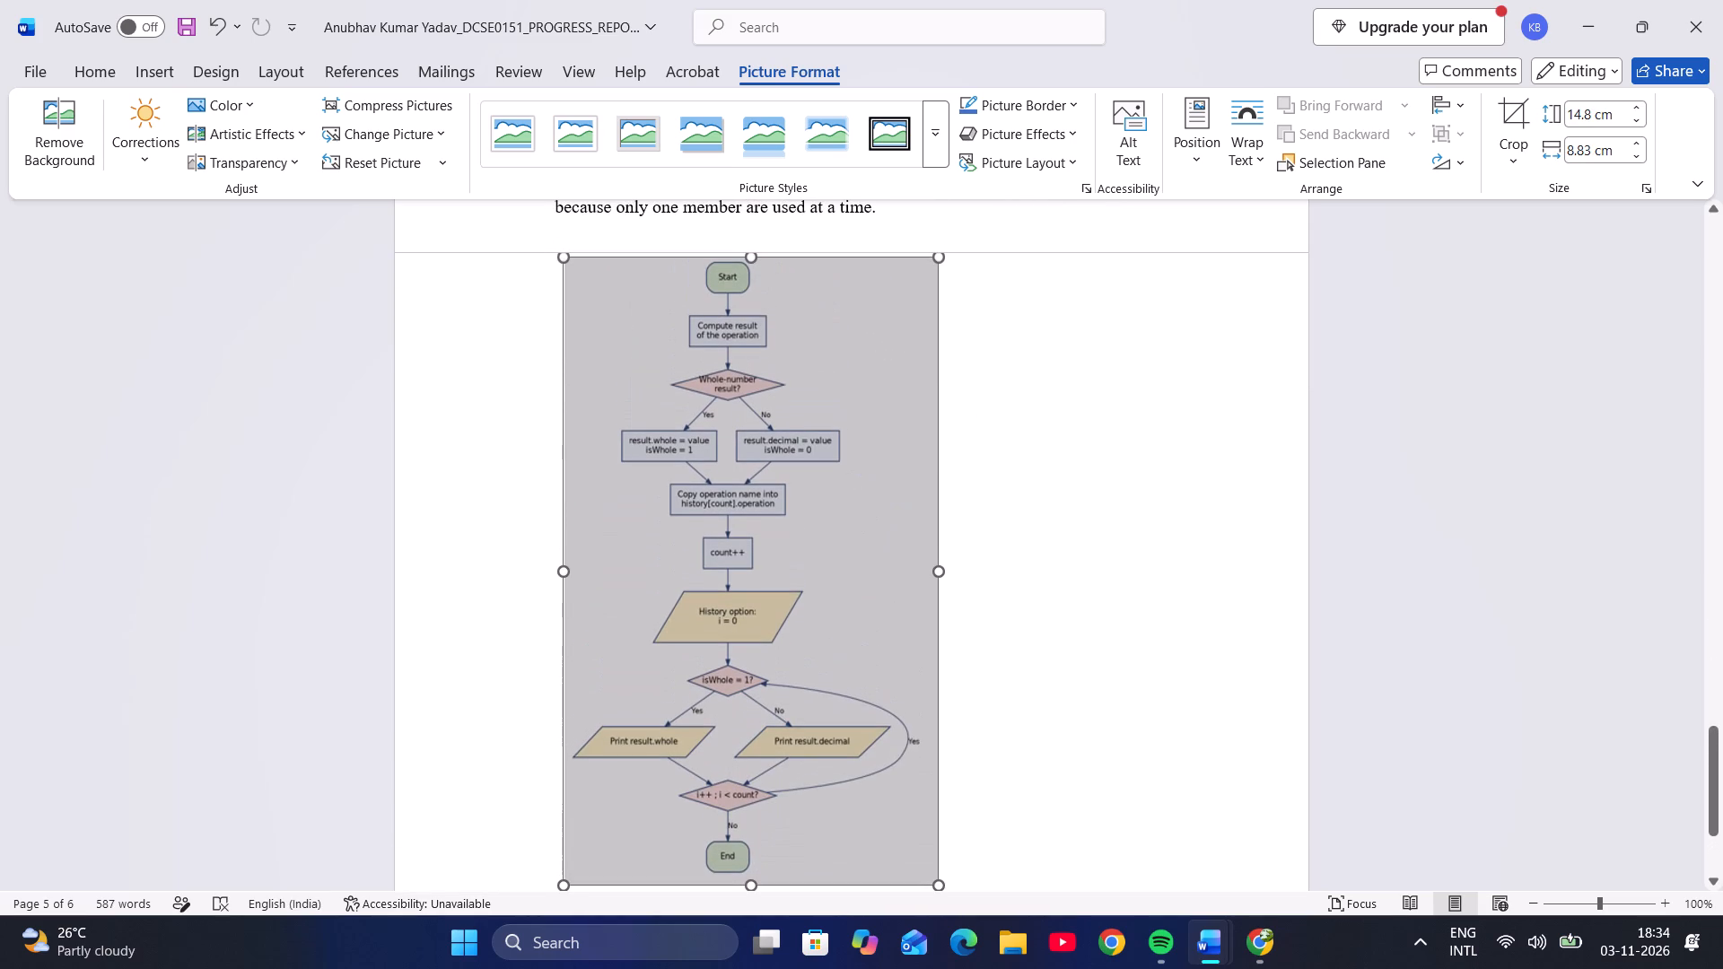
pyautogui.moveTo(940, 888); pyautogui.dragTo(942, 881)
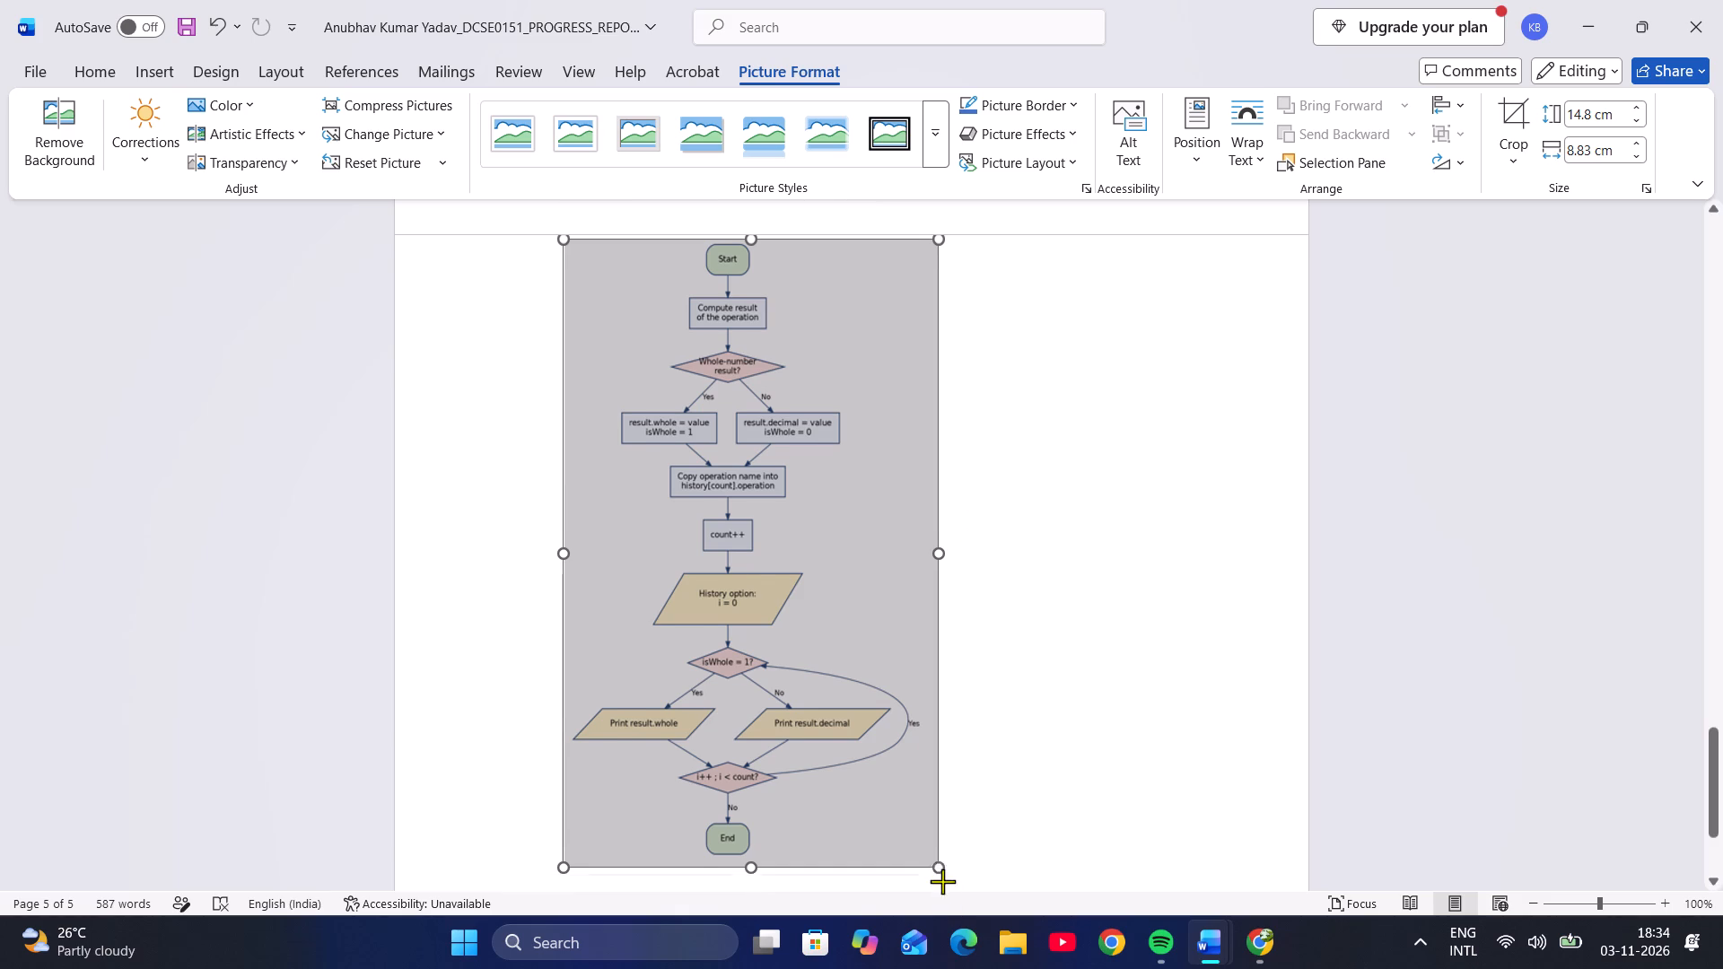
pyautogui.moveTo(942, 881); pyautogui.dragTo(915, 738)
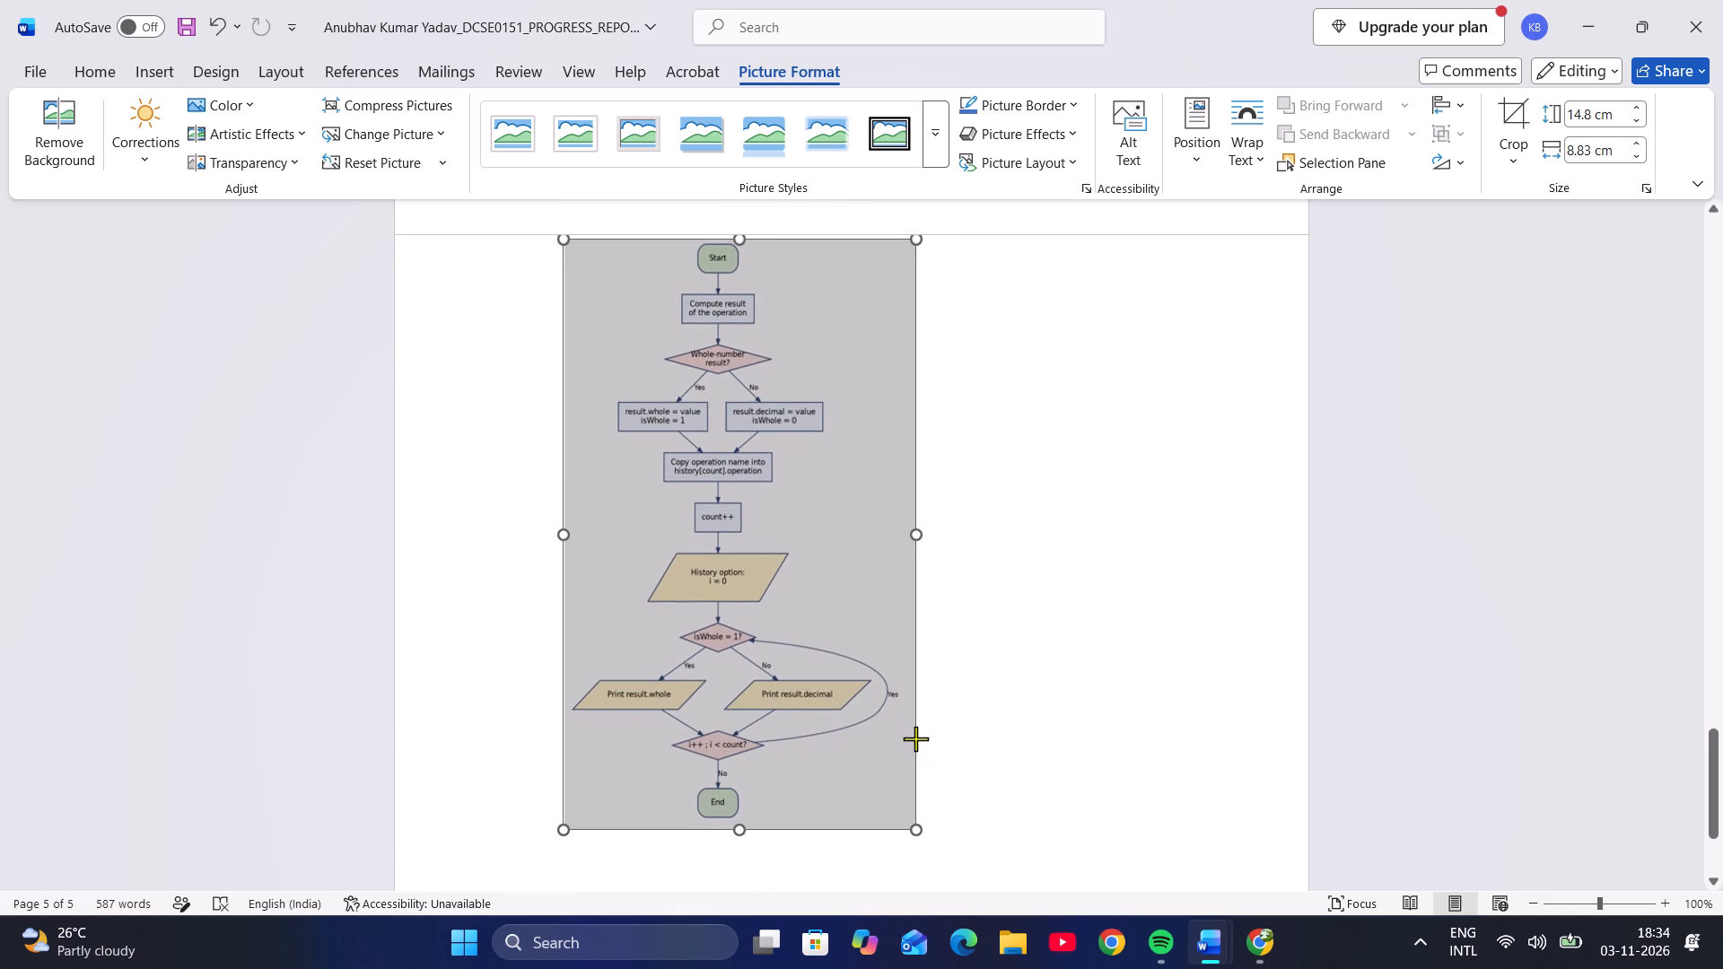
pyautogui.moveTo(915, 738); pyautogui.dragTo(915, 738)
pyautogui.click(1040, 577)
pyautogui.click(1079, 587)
# Compare the grey Module 4 flowchart picture with Figure 4 in the Scientific_Calculator_DCSE0151_PROGRESS_REPORT_2-2 document.
pyautogui.scroll(-2, 1079, 587)
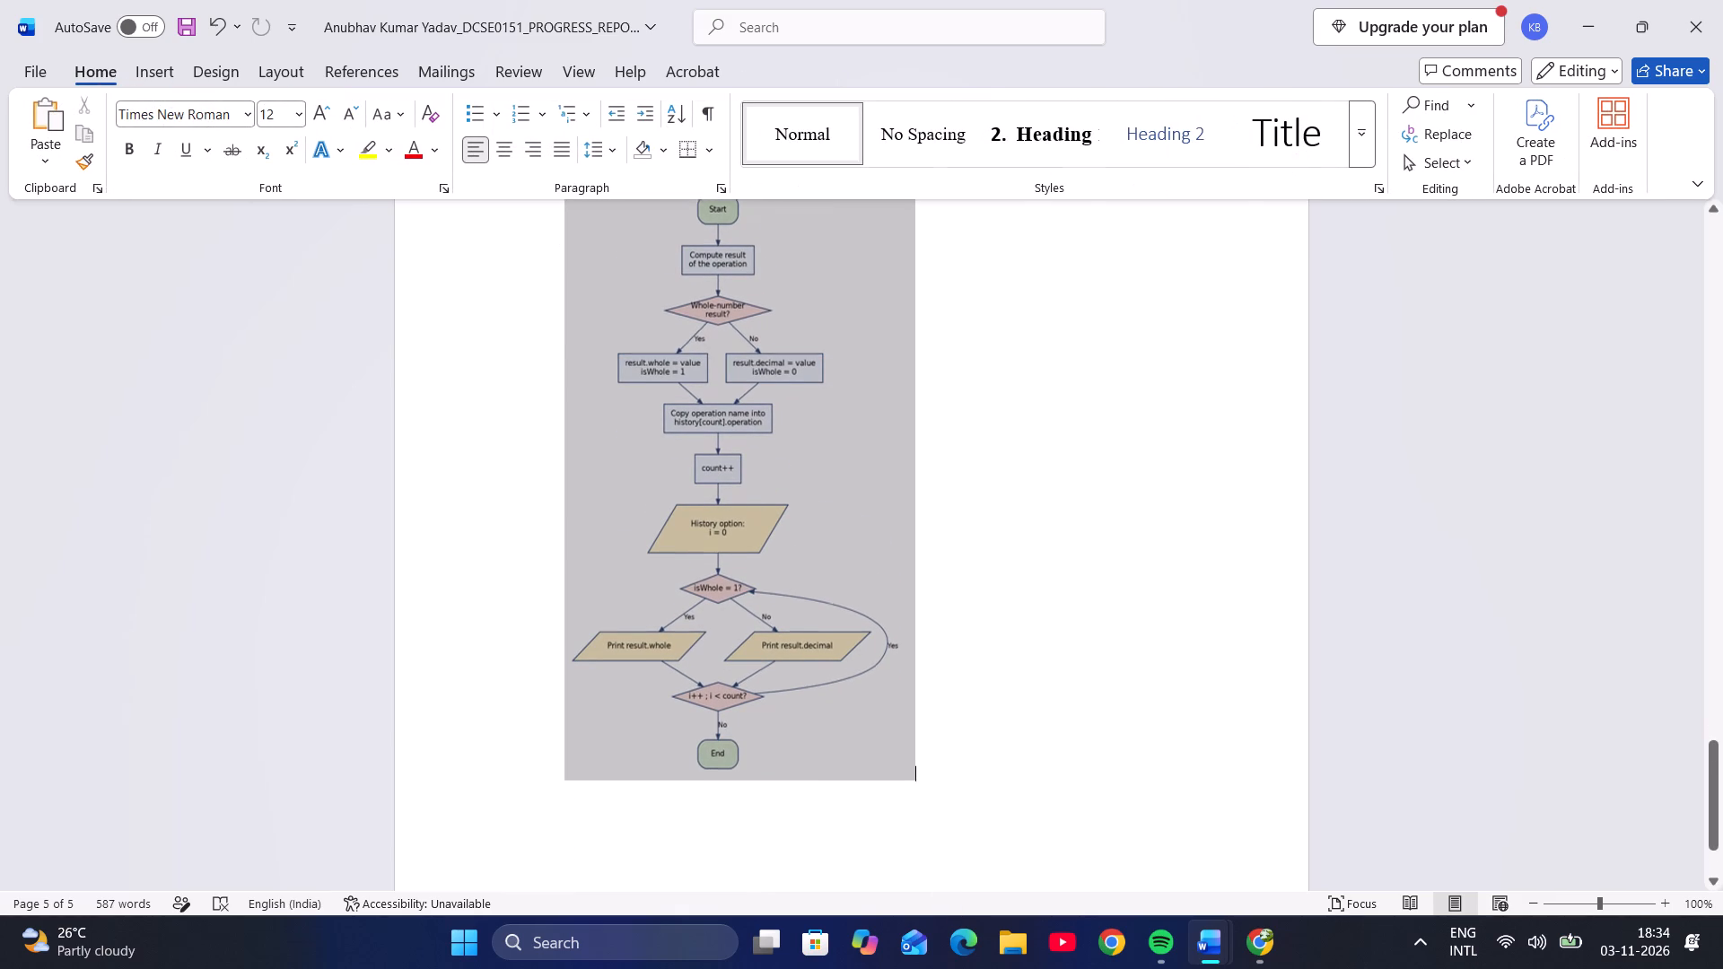
pyautogui.scroll(-2, 1079, 587)
pyautogui.scroll(9, 1079, 587)
pyautogui.click(1079, 587)
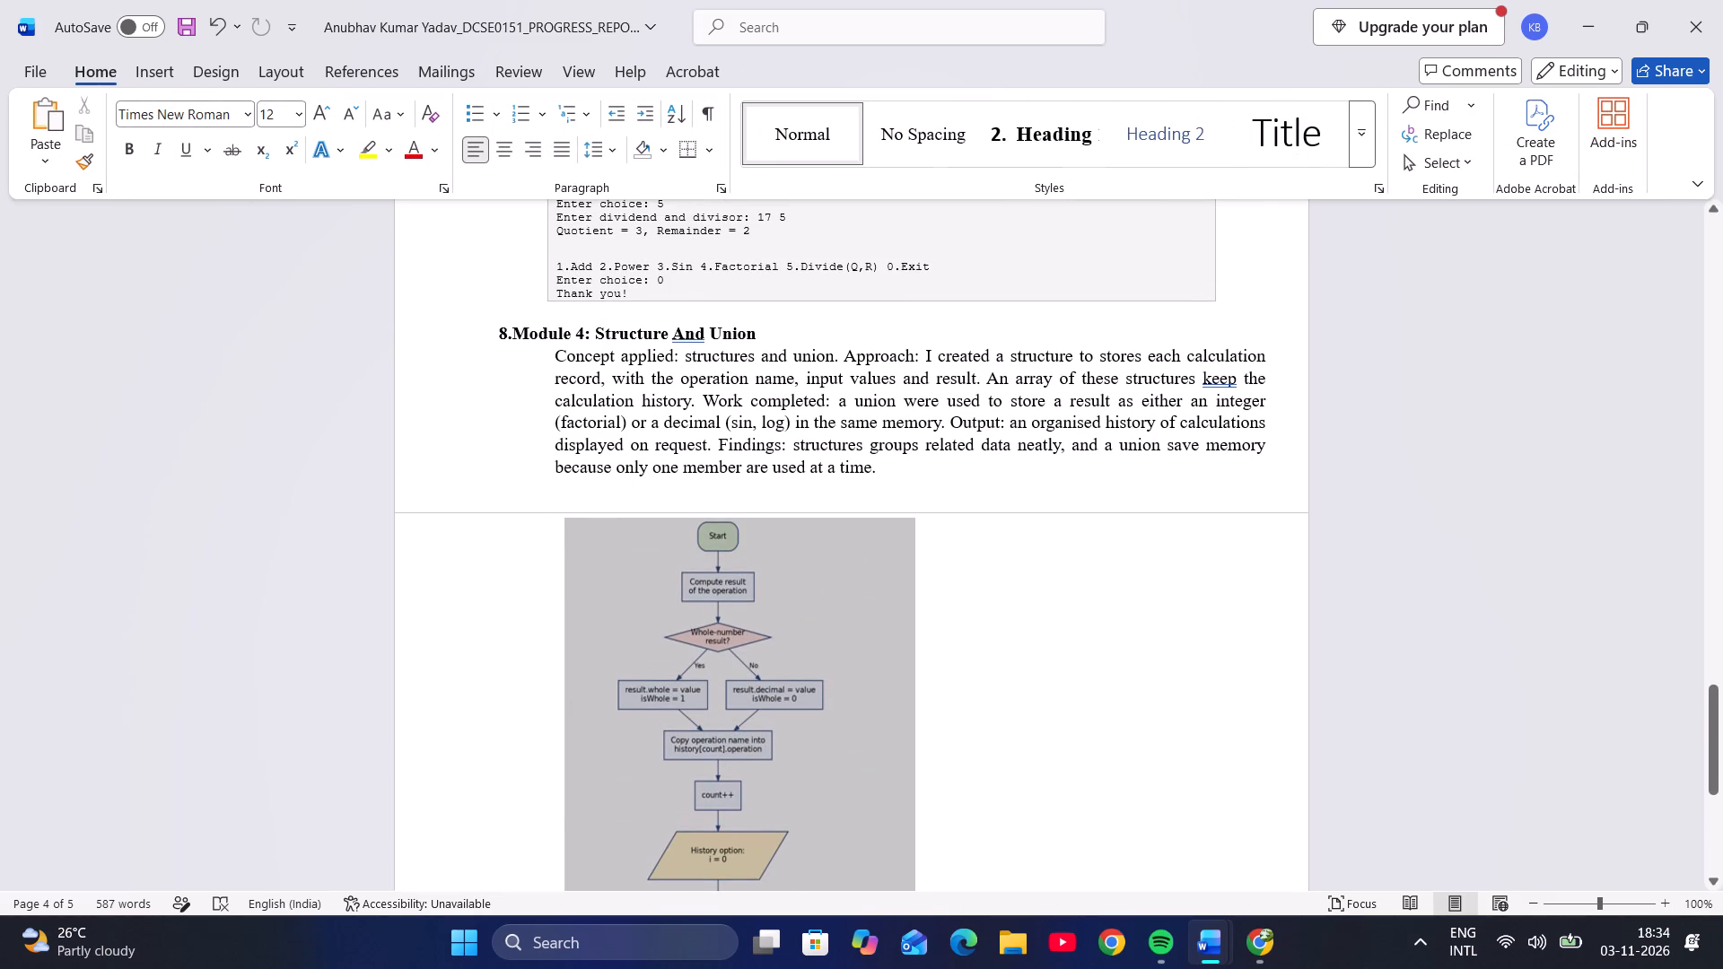
pyautogui.click(633, 658)
pyautogui.click(610, 658)
pyautogui.click(491, 665)
pyautogui.scroll(-4, 576, 598)
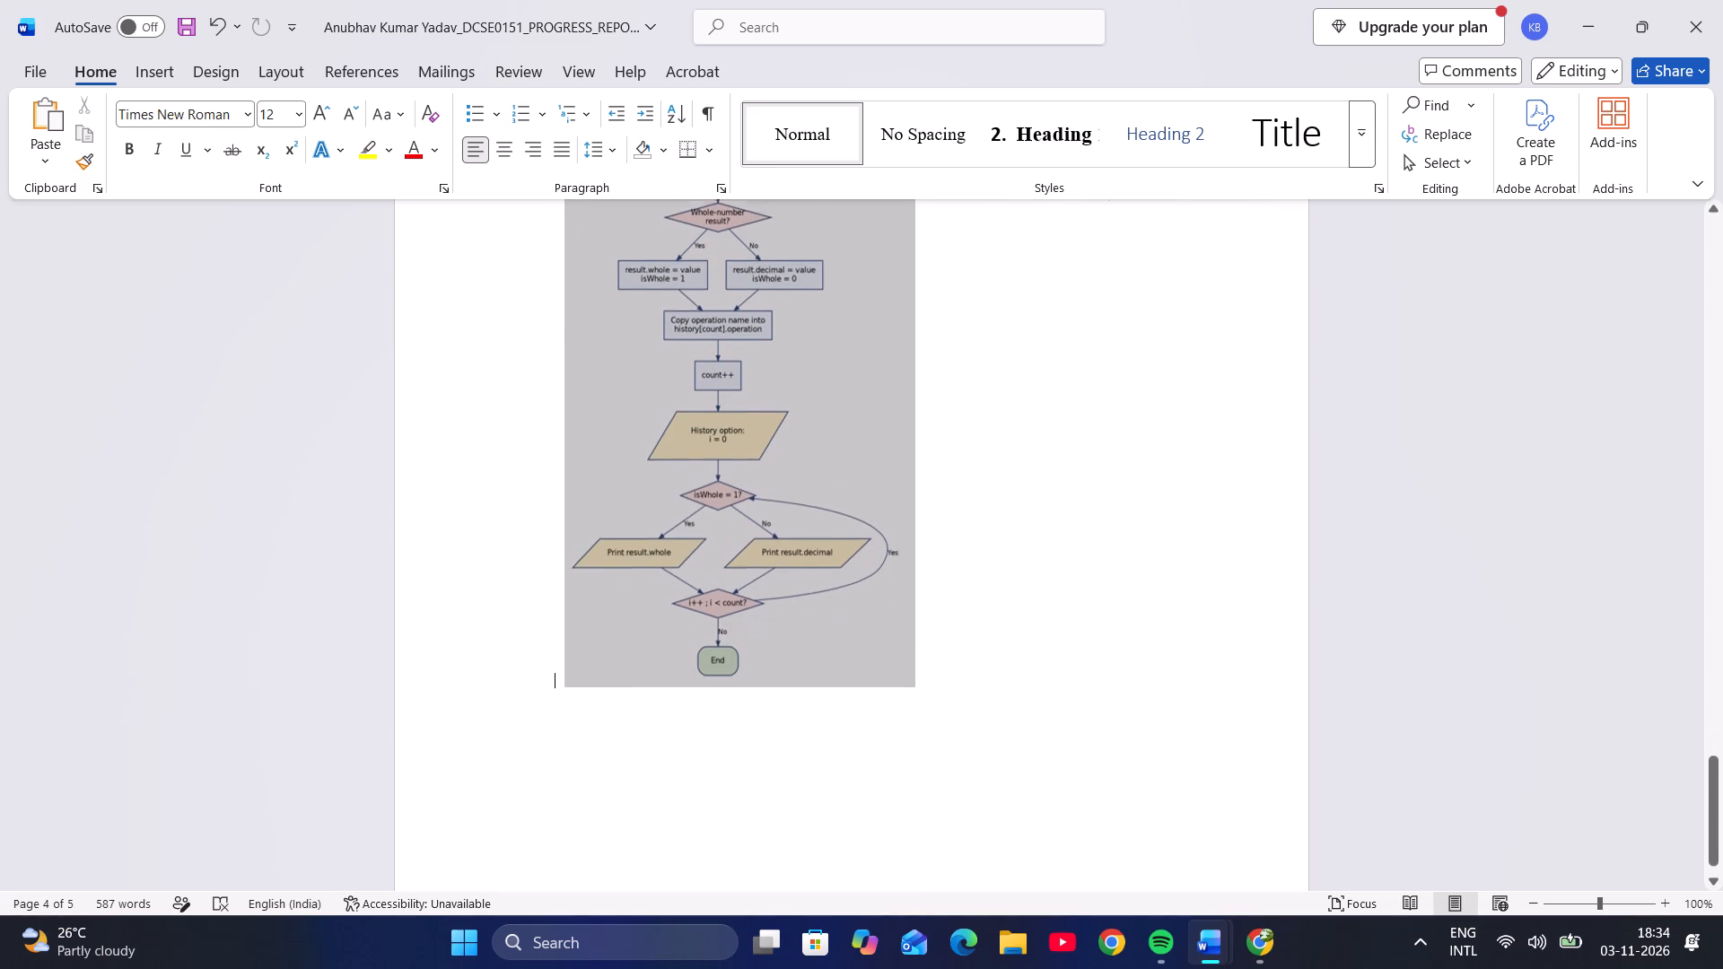
pyautogui.click(827, 789)
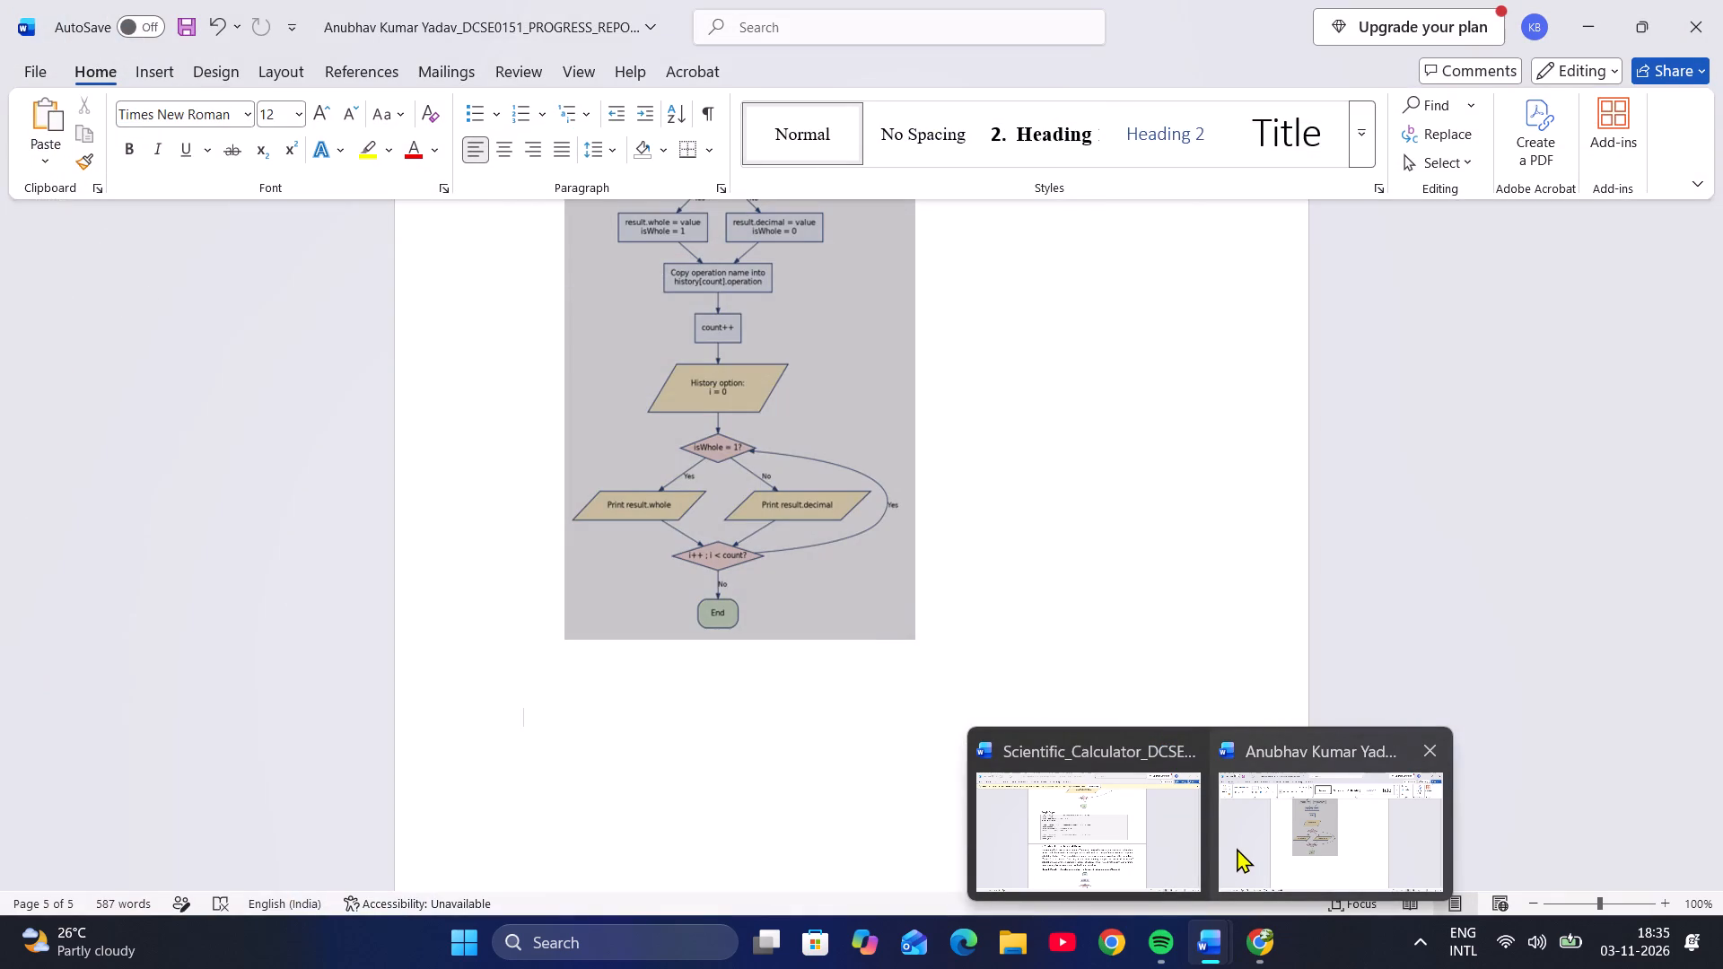
pyautogui.moveTo(1162, 841); pyautogui.dragTo(1140, 845)
pyautogui.scroll(-8, 720, 678)
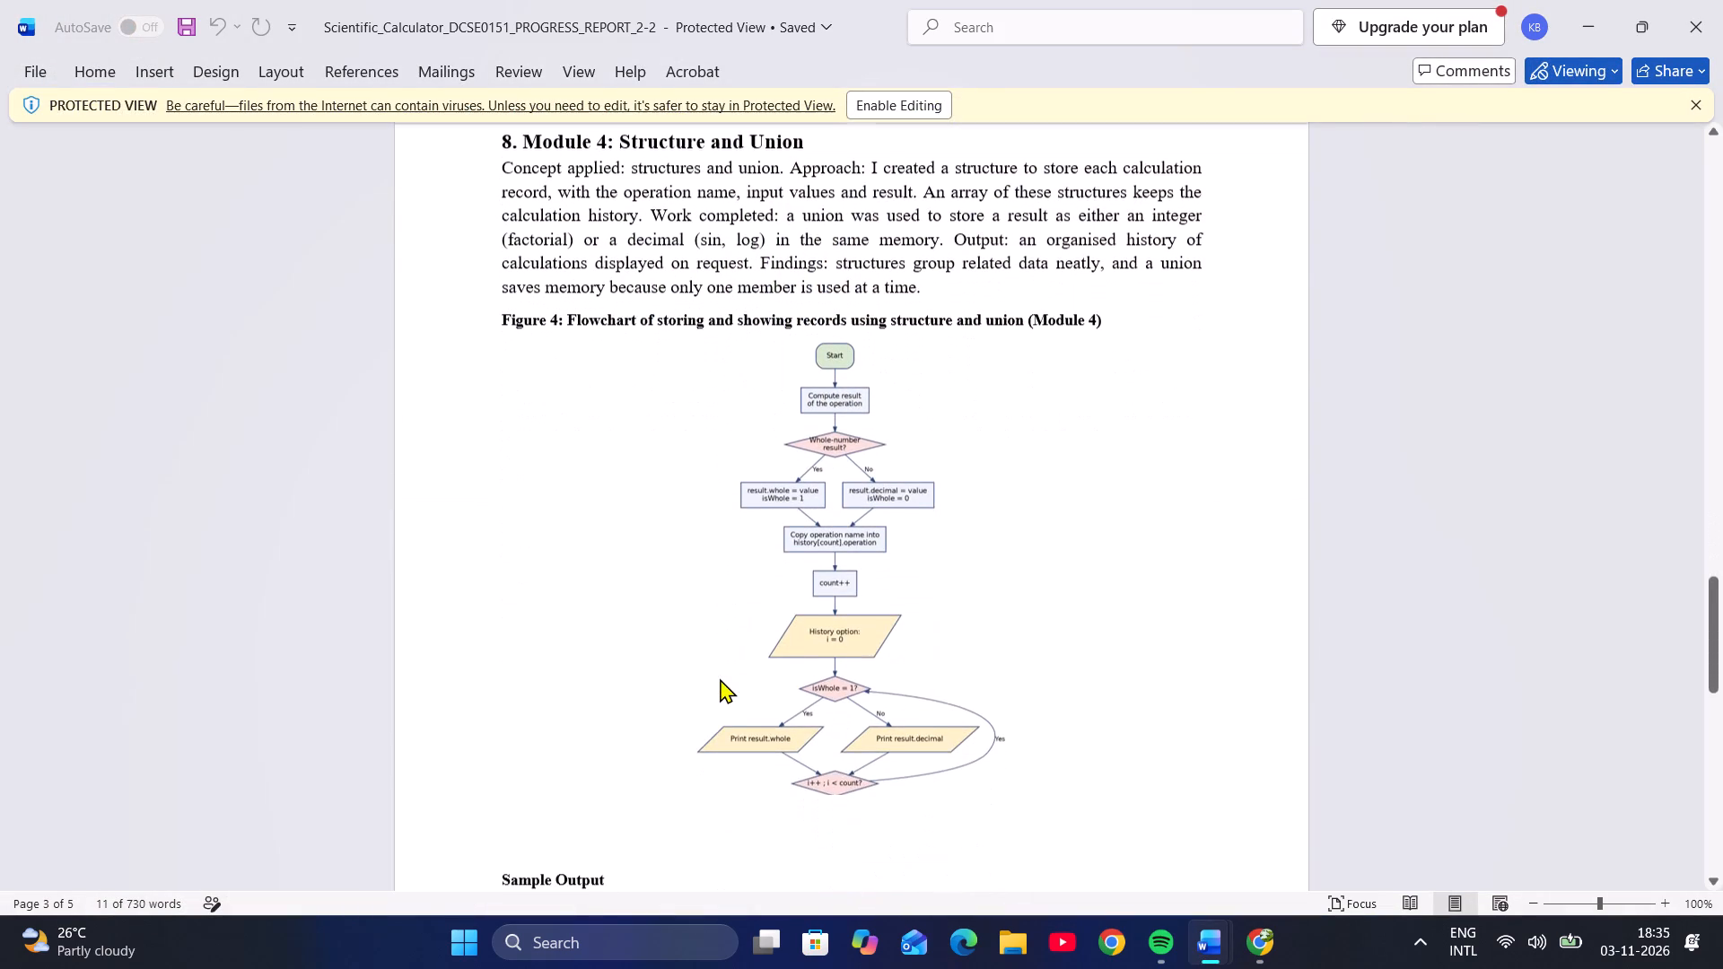
pyautogui.click(1328, 869)
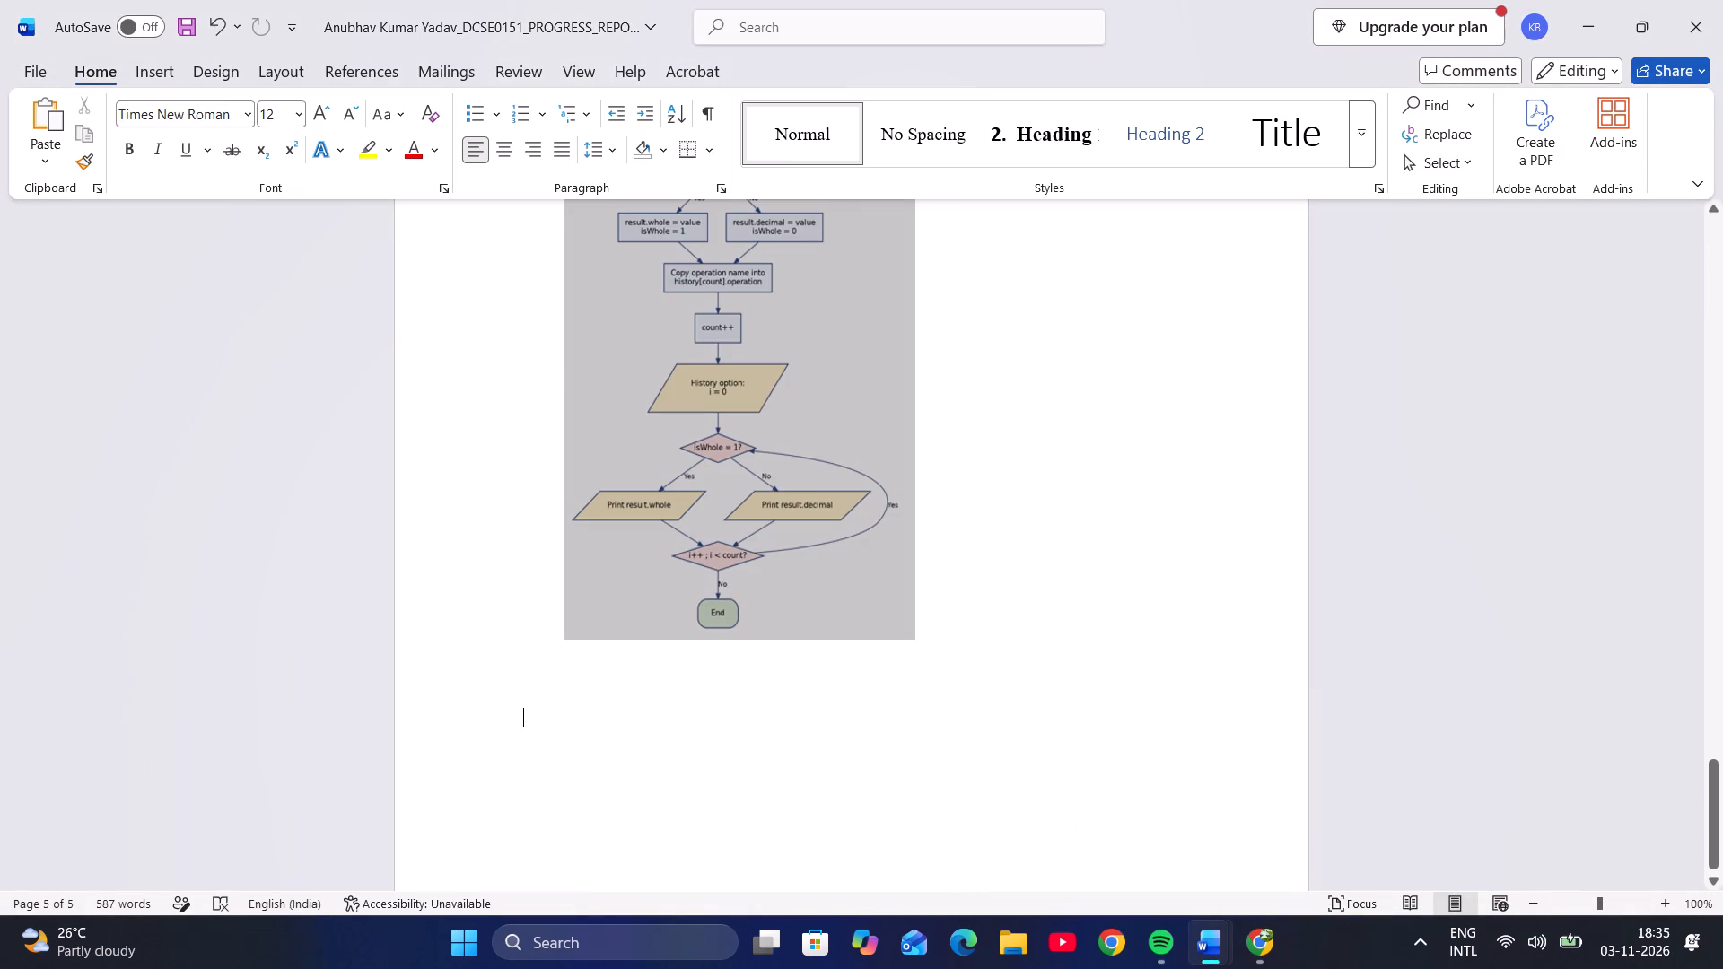
pyautogui.click(846, 590)
pyautogui.click(846, 590)
pyautogui.click(827, 737)
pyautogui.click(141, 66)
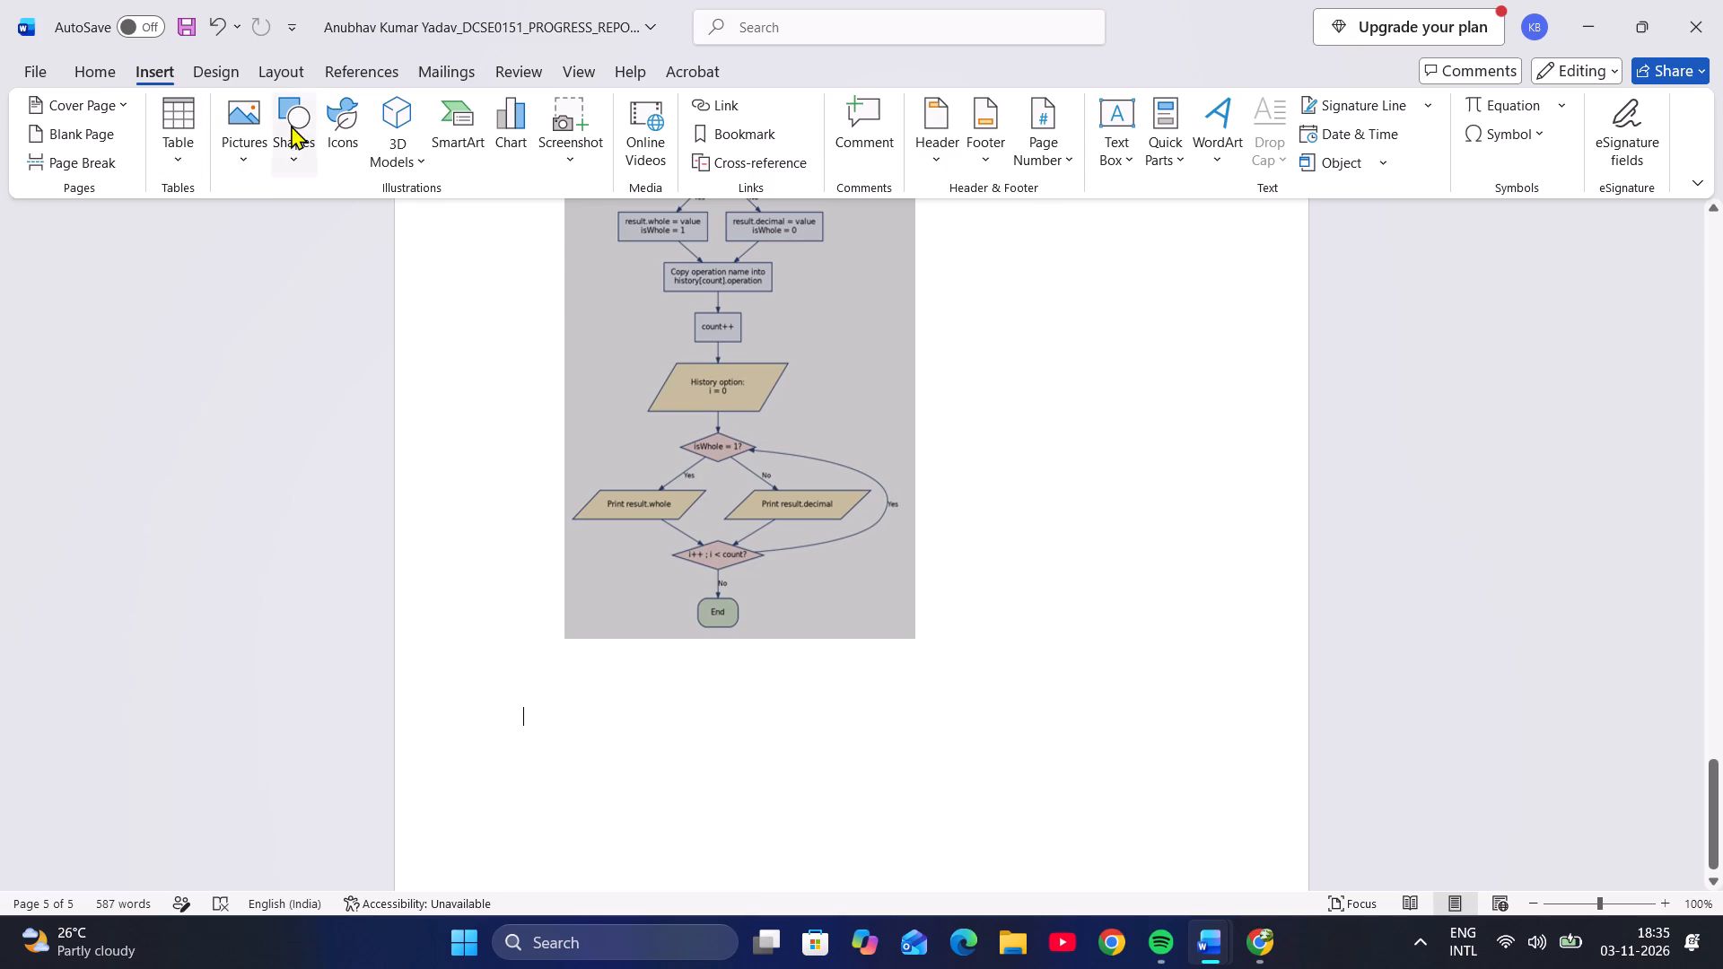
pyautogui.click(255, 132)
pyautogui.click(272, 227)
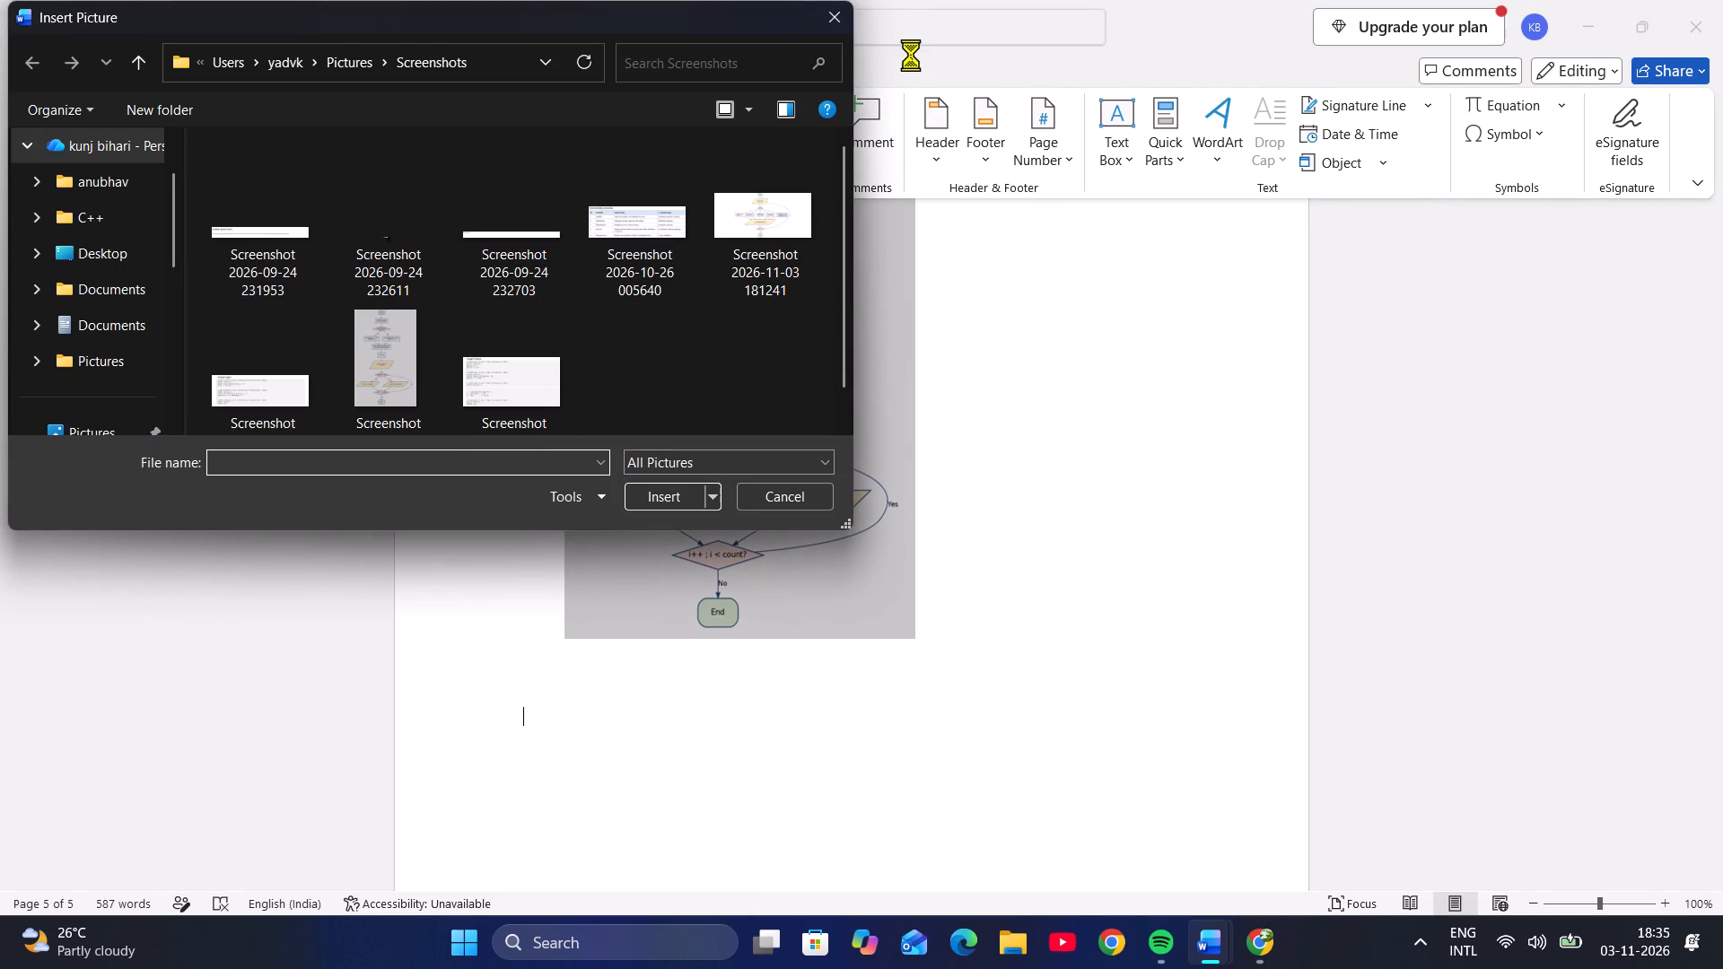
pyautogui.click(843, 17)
# Delete the grey flowchart picture below the Module 4 paragraph.
pyautogui.click(886, 351)
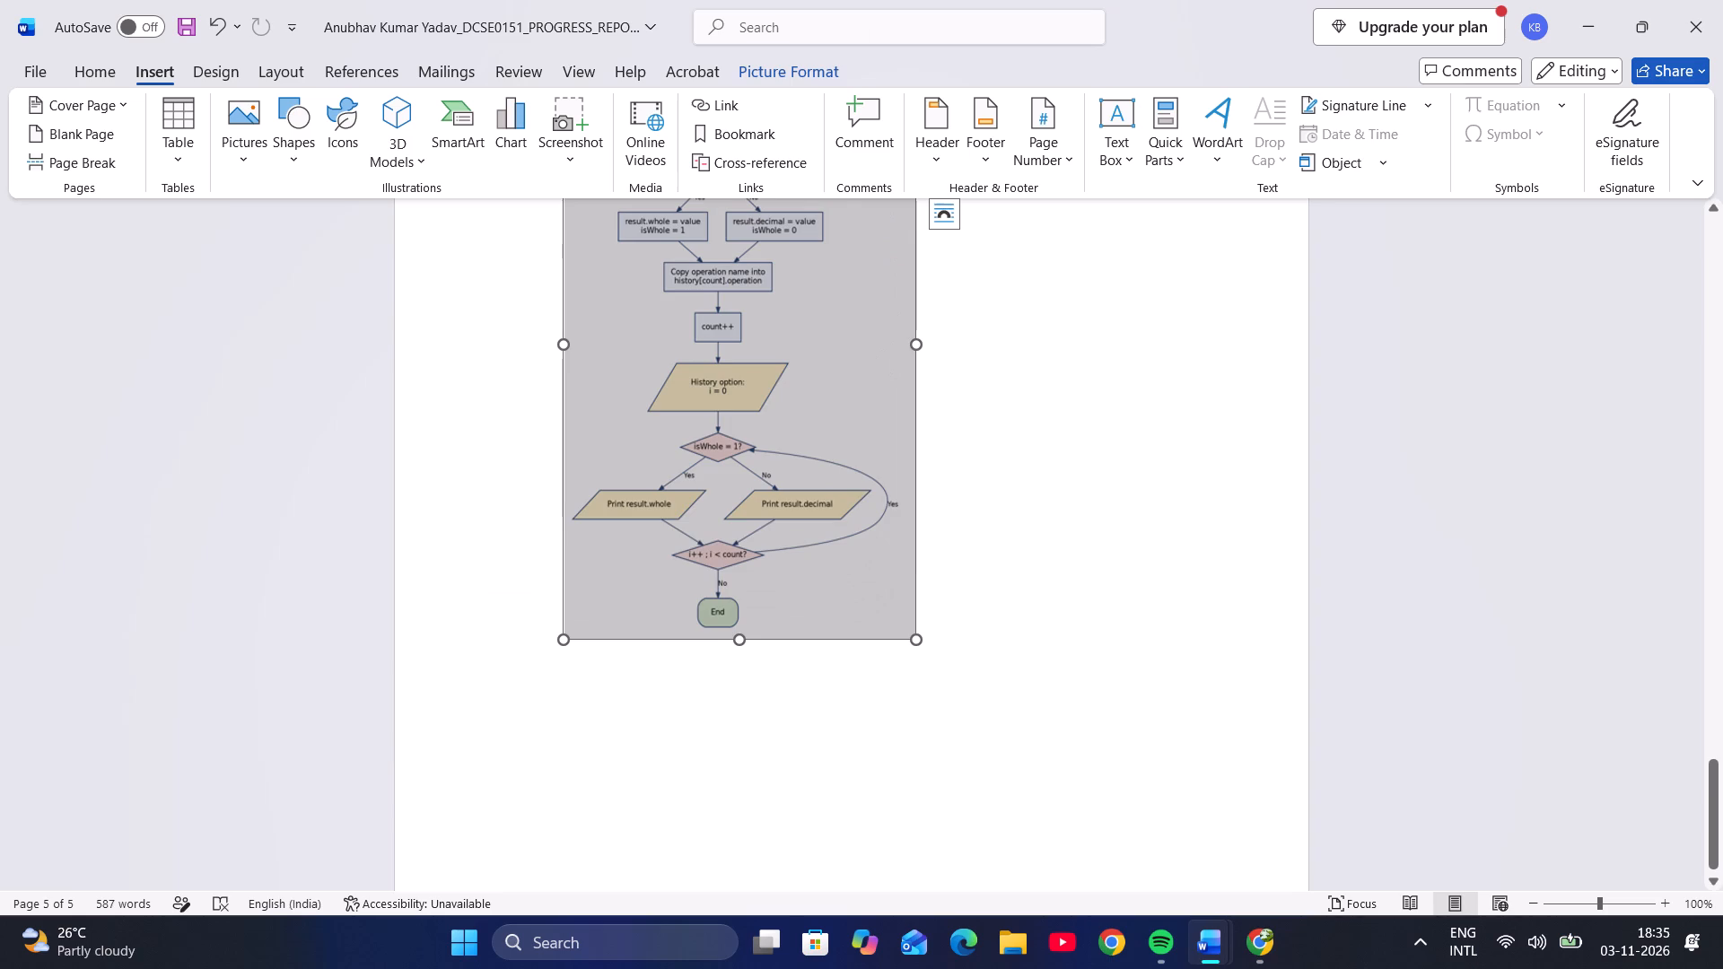
pyautogui.press('BackSpace')
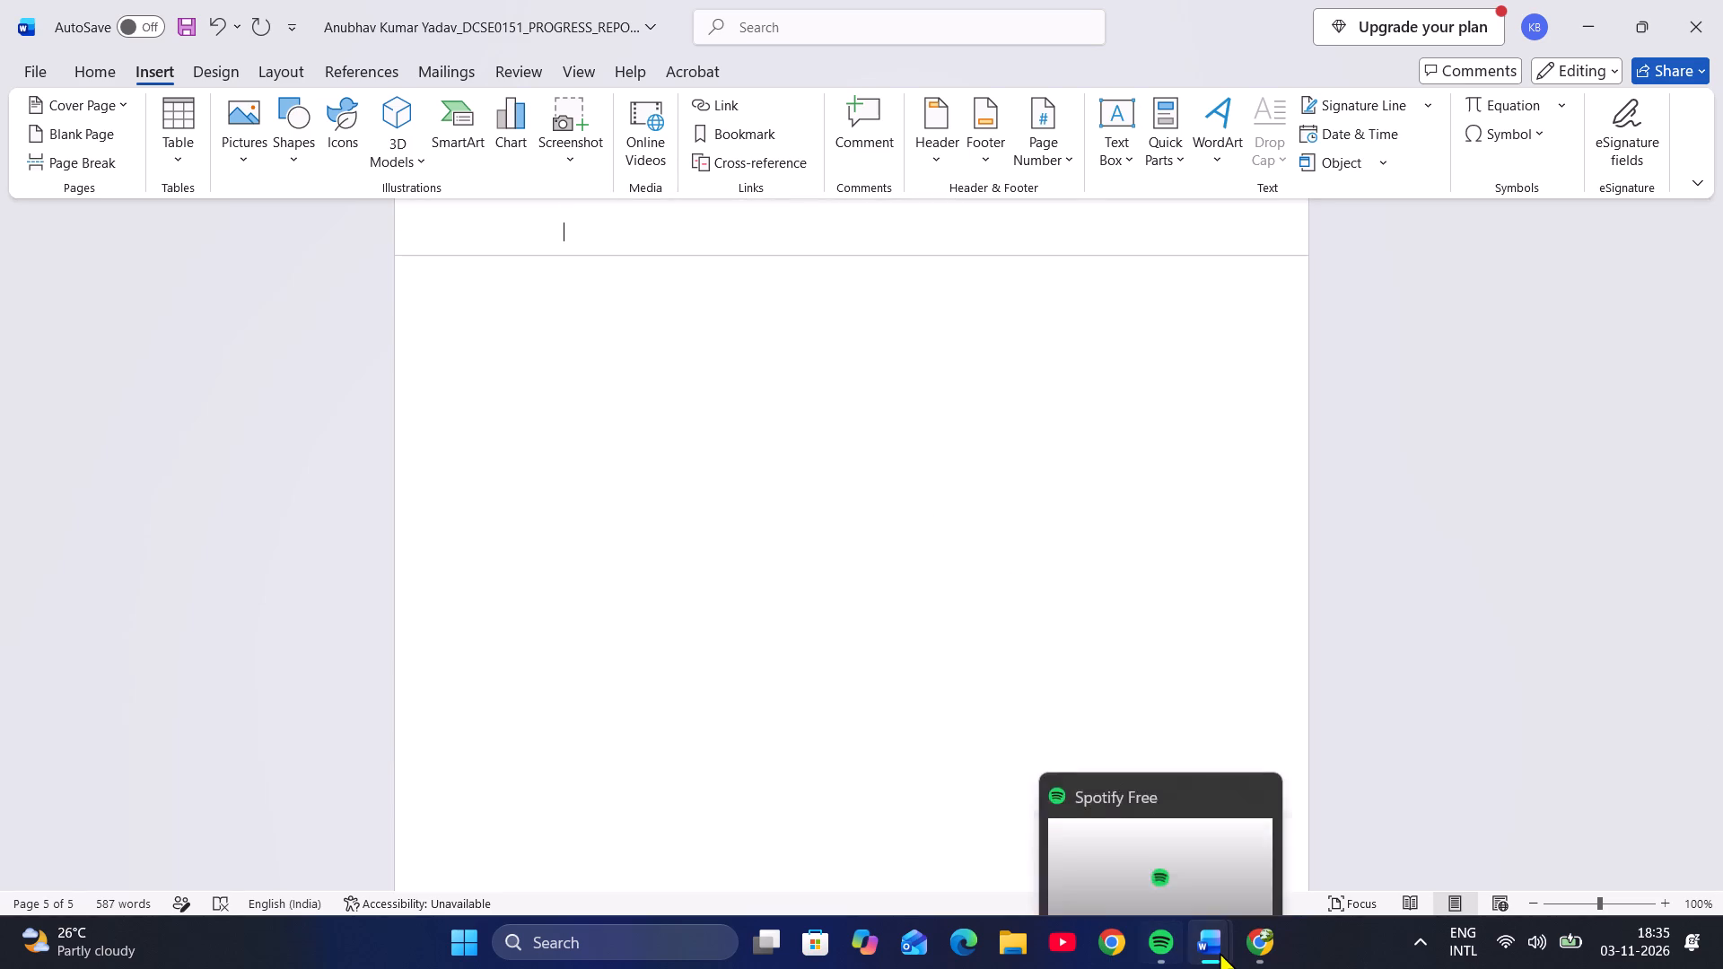
# Capture a screenshot of the complete Figure 4 flowchart, from Start to End, in the Scientific_Calculator_DCSE0151_PROGRESS_REPORT_2-2 document.
pyautogui.click(1133, 843)
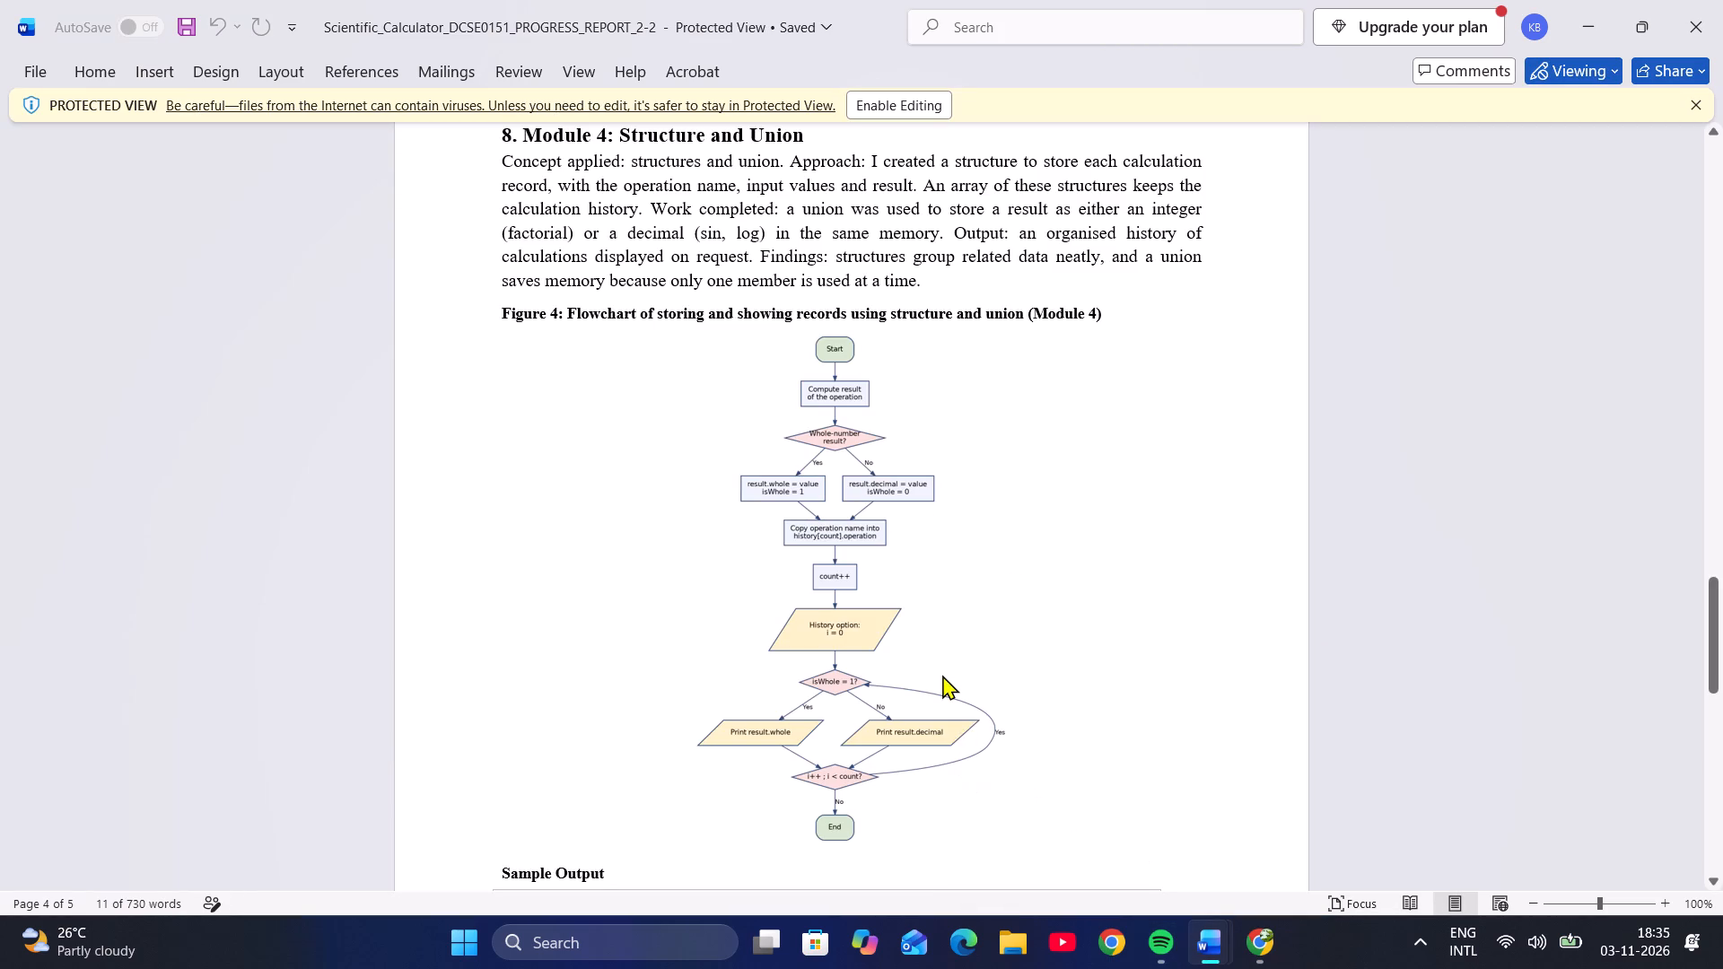
pyautogui.press('Print')
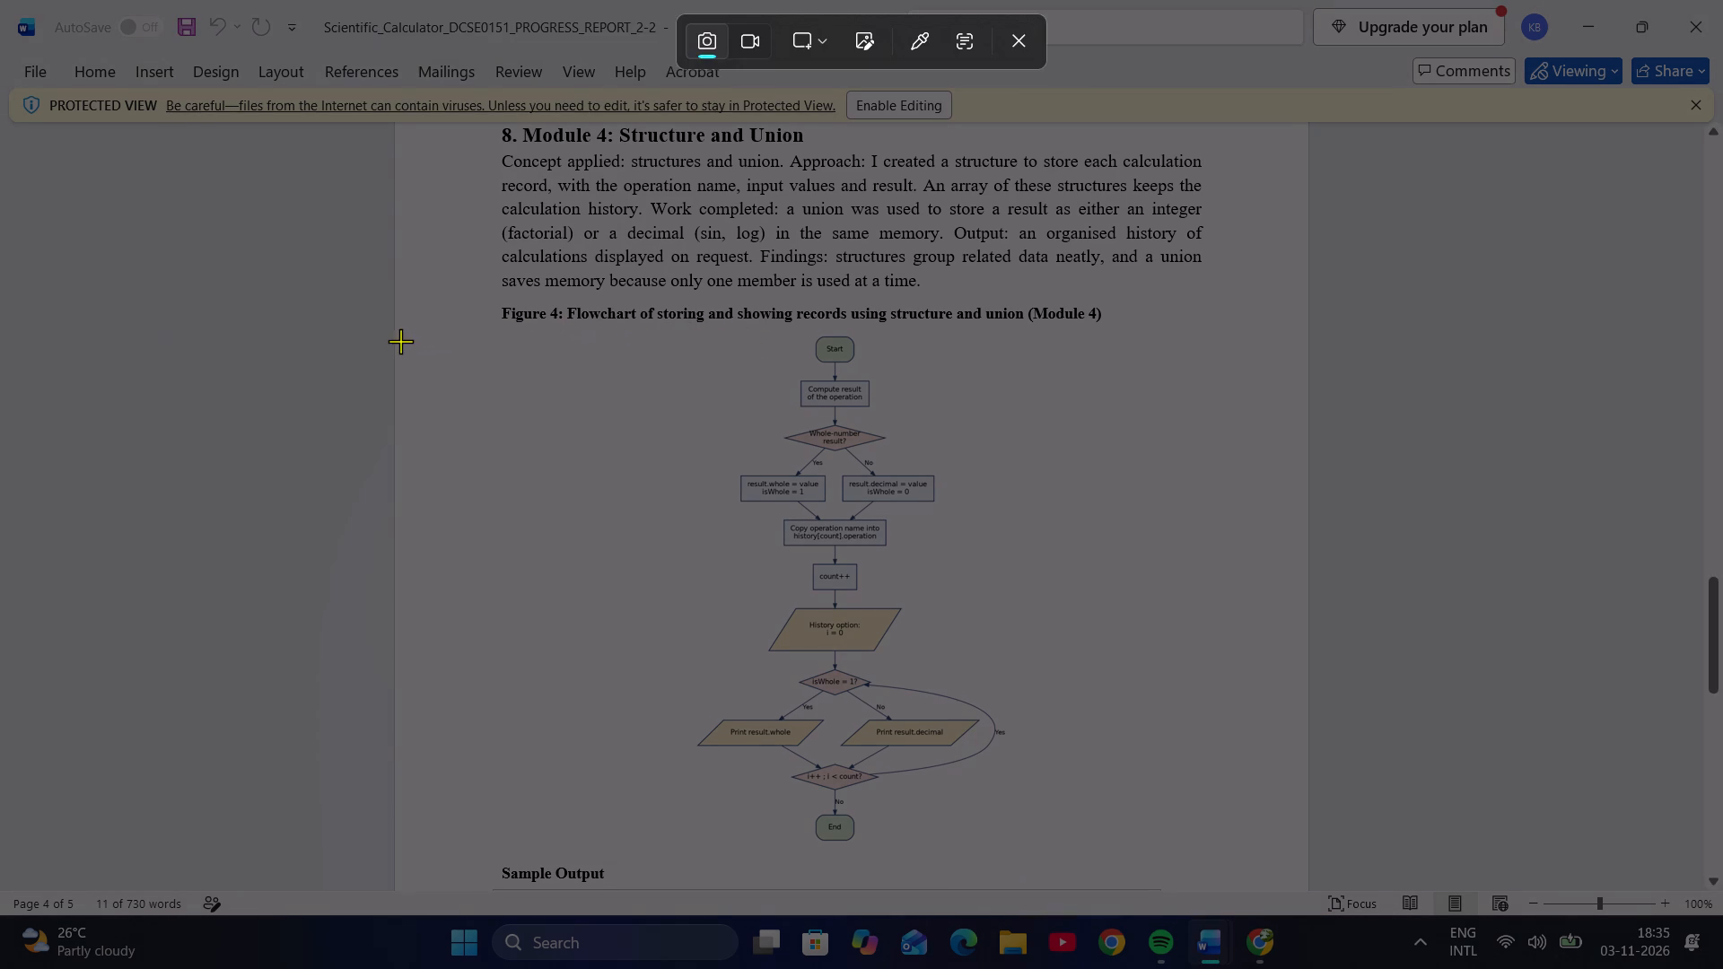
pyautogui.click(1014, 45)
pyautogui.scroll(-4, 651, 422)
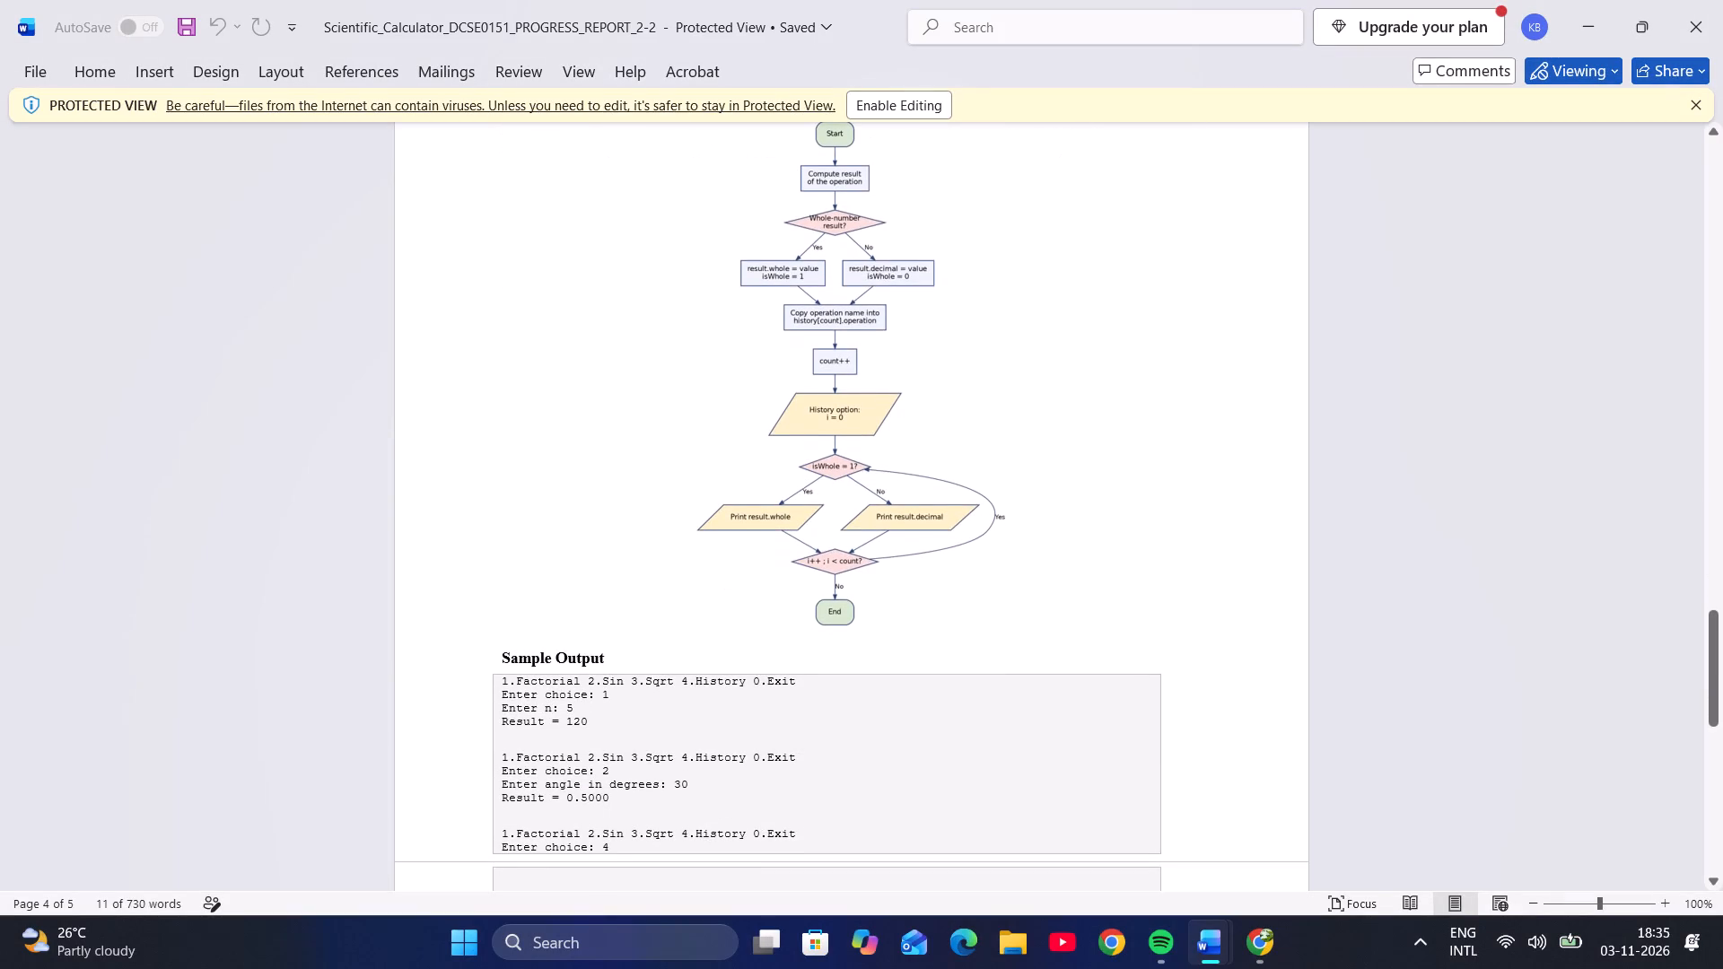
pyautogui.scroll(3, 651, 422)
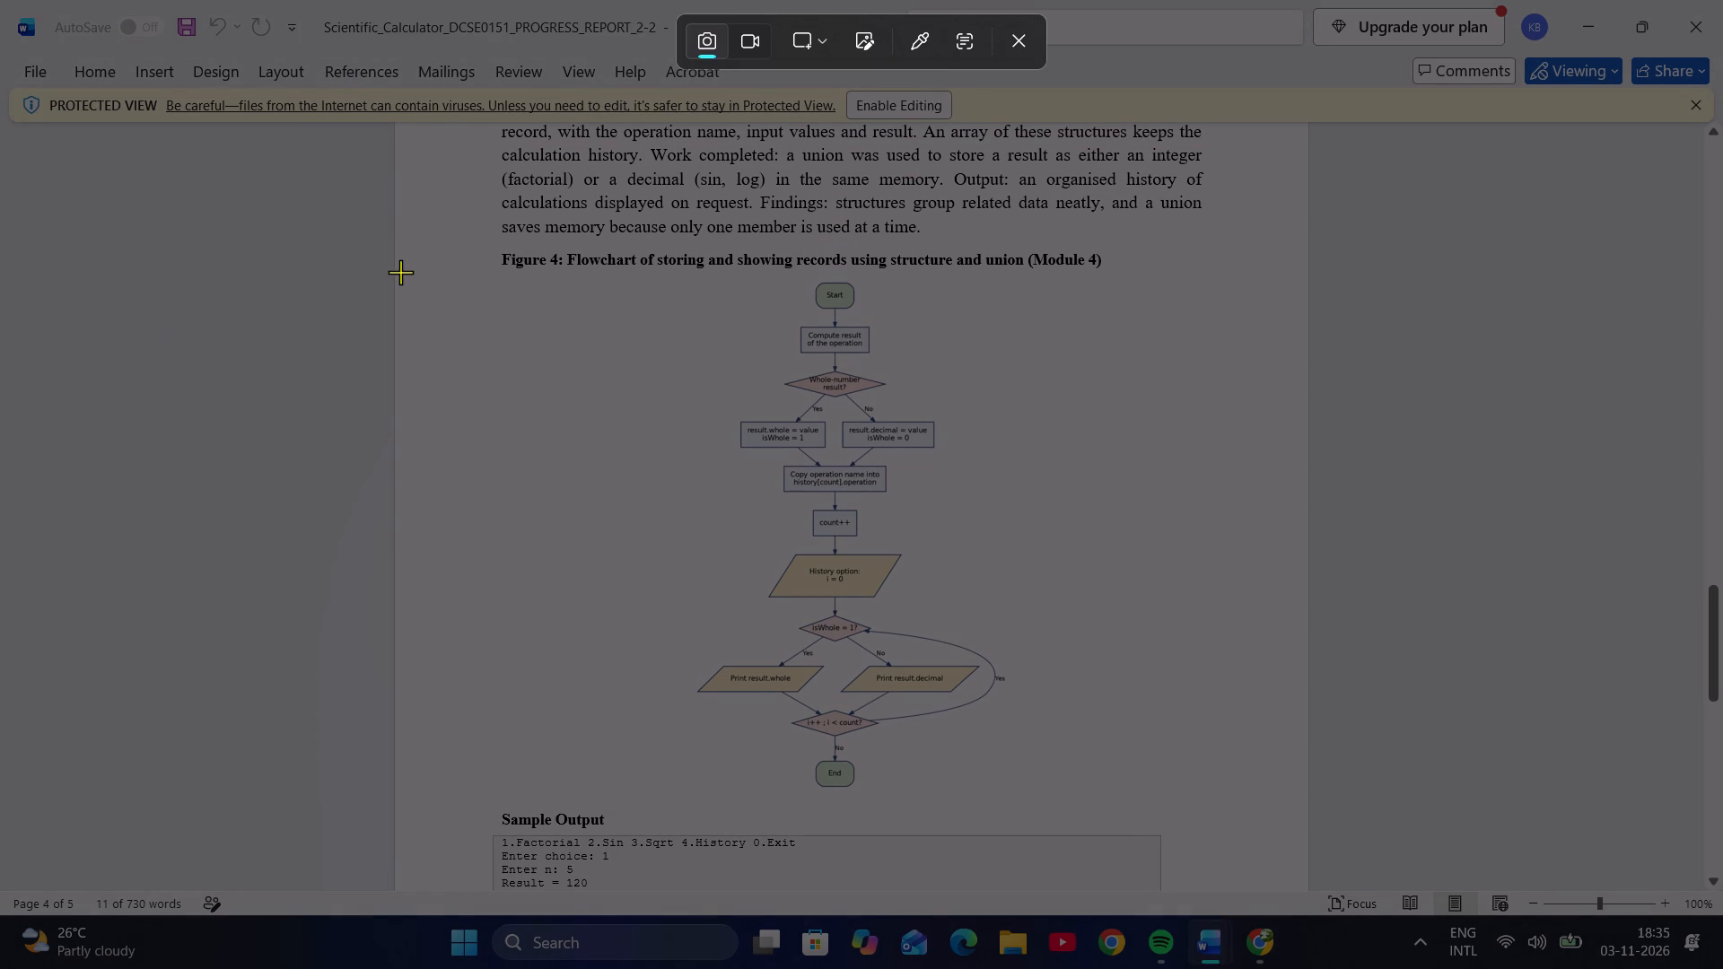
pyautogui.moveTo(396, 269); pyautogui.dragTo(783, 371)
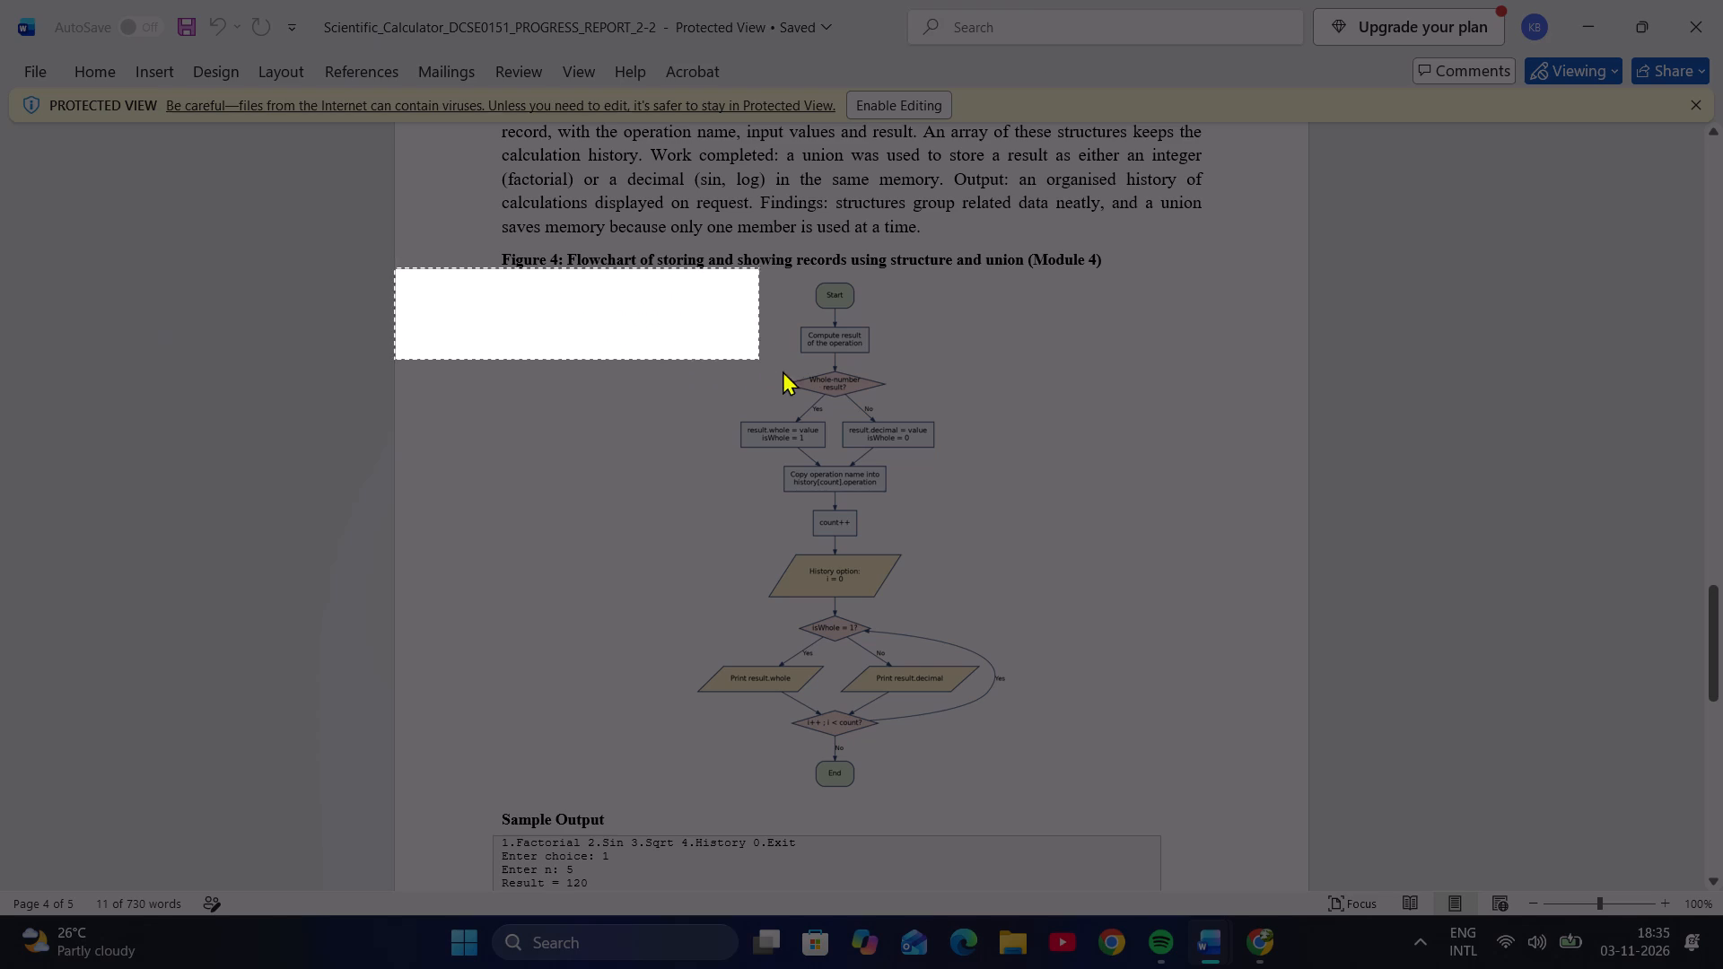
pyautogui.moveTo(783, 371); pyautogui.dragTo(1252, 703)
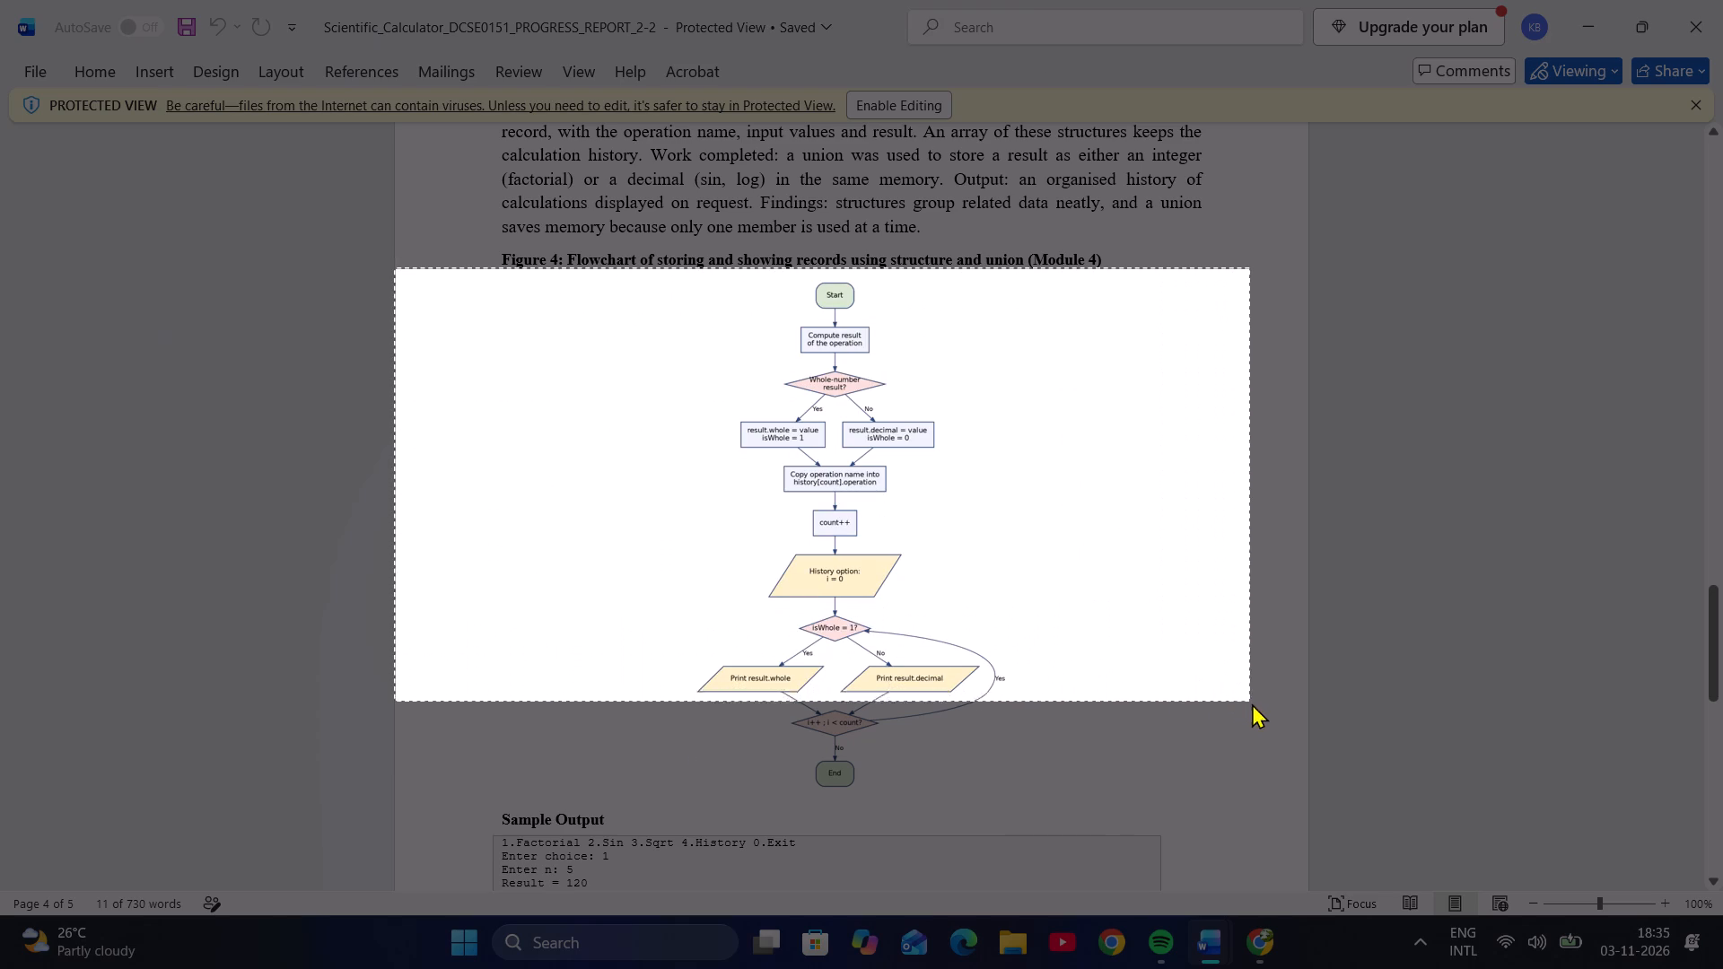
pyautogui.moveTo(1252, 703); pyautogui.dragTo(1311, 807)
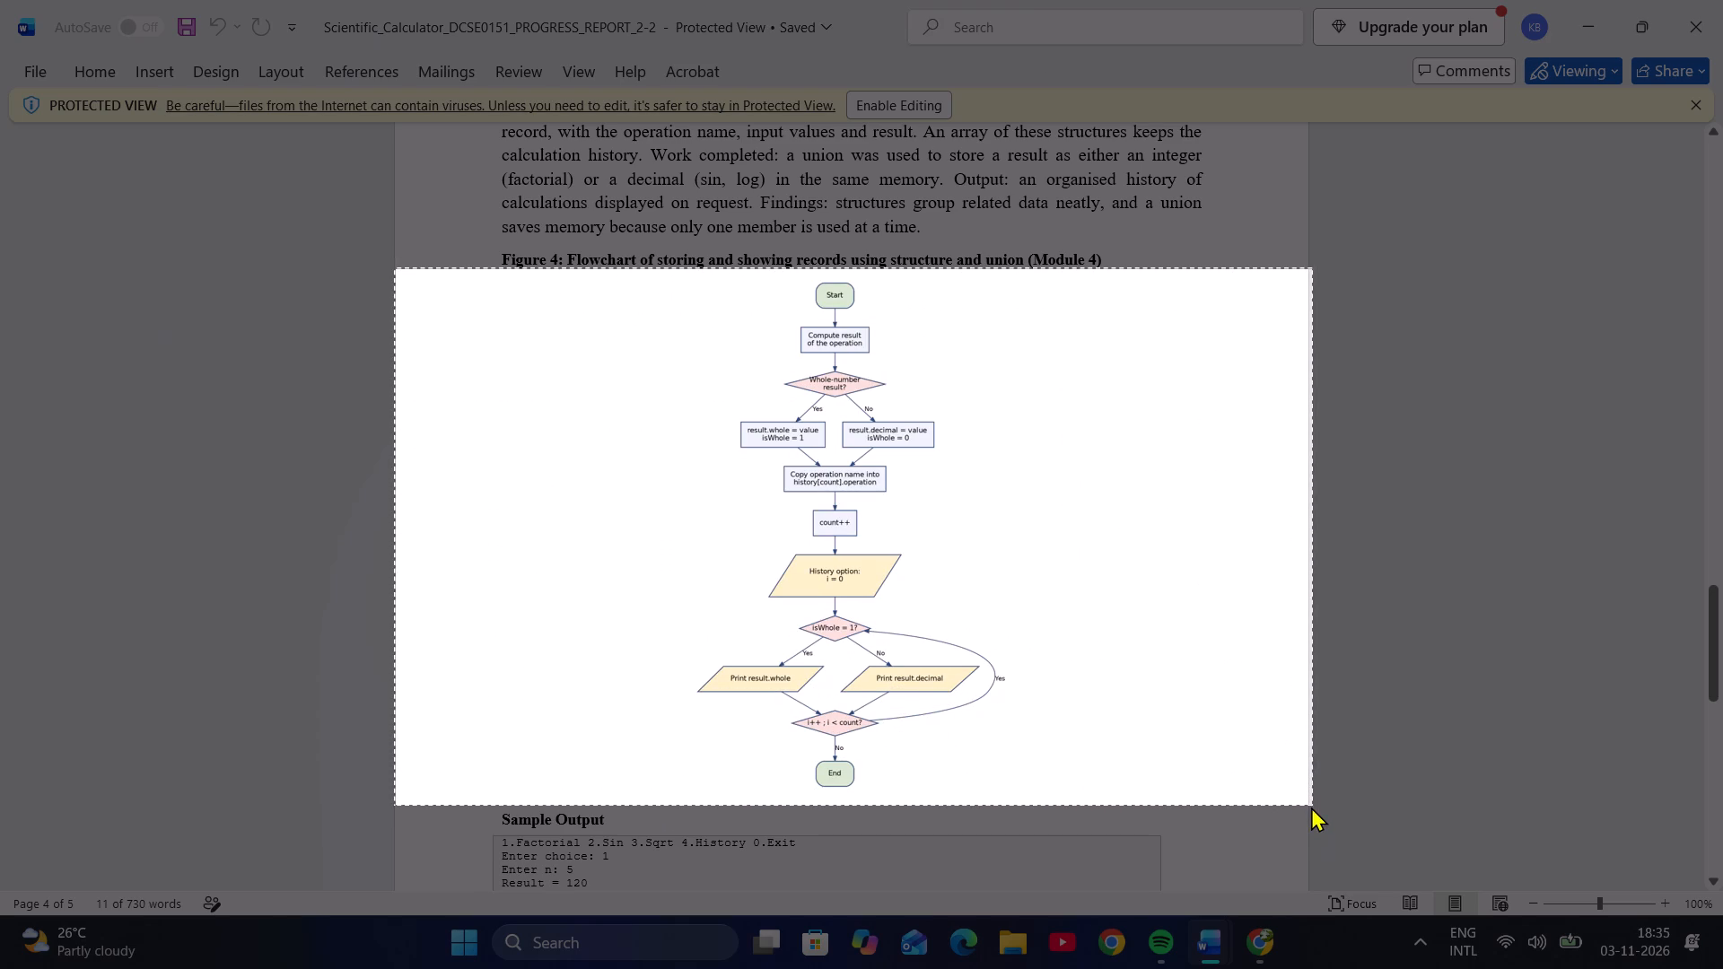
pyautogui.moveTo(1311, 807); pyautogui.dragTo(1308, 810)
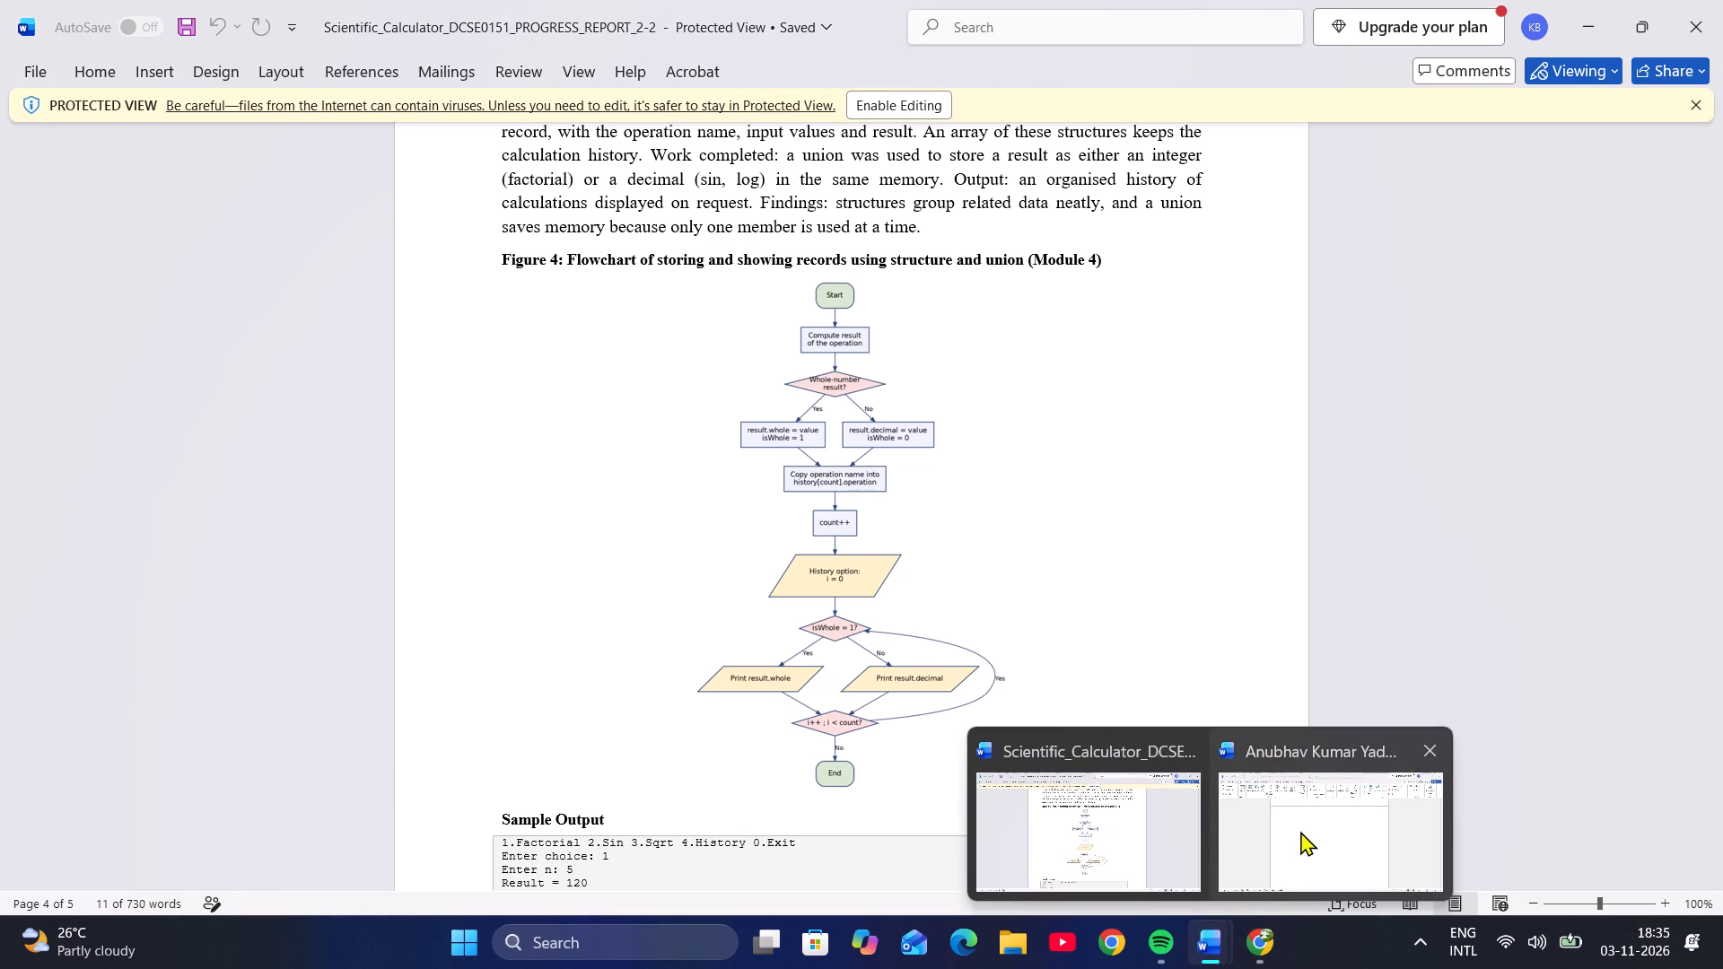
pyautogui.click(1279, 836)
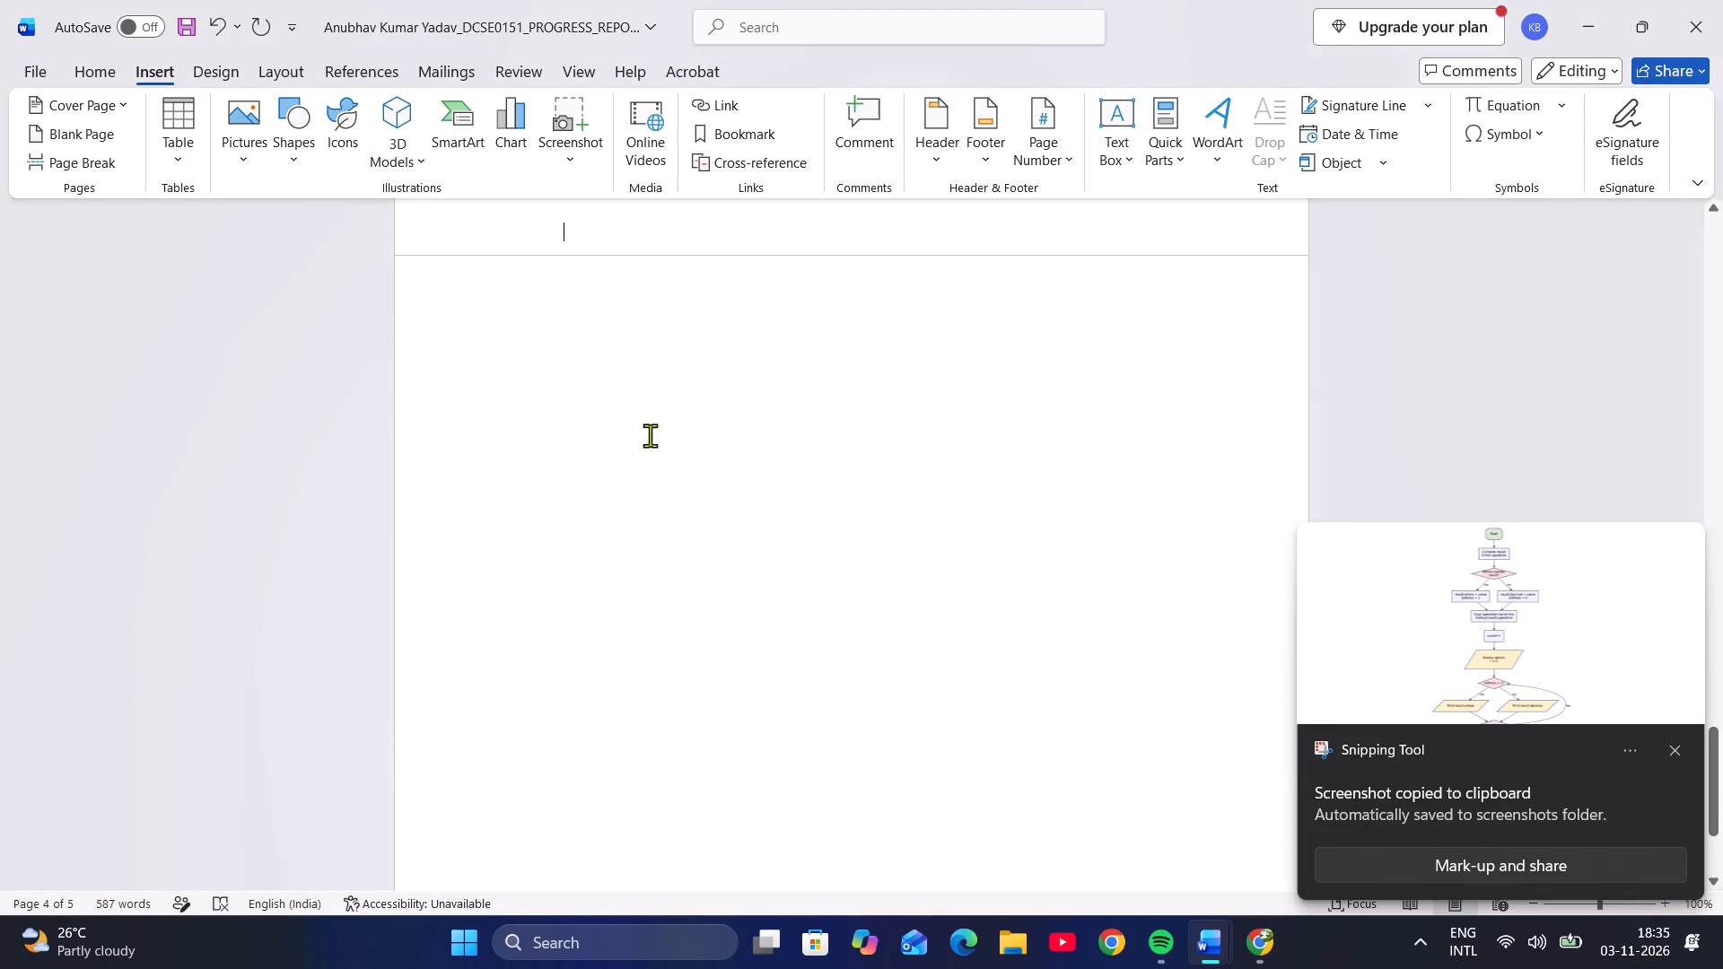
pyautogui.scroll(2, 678, 432)
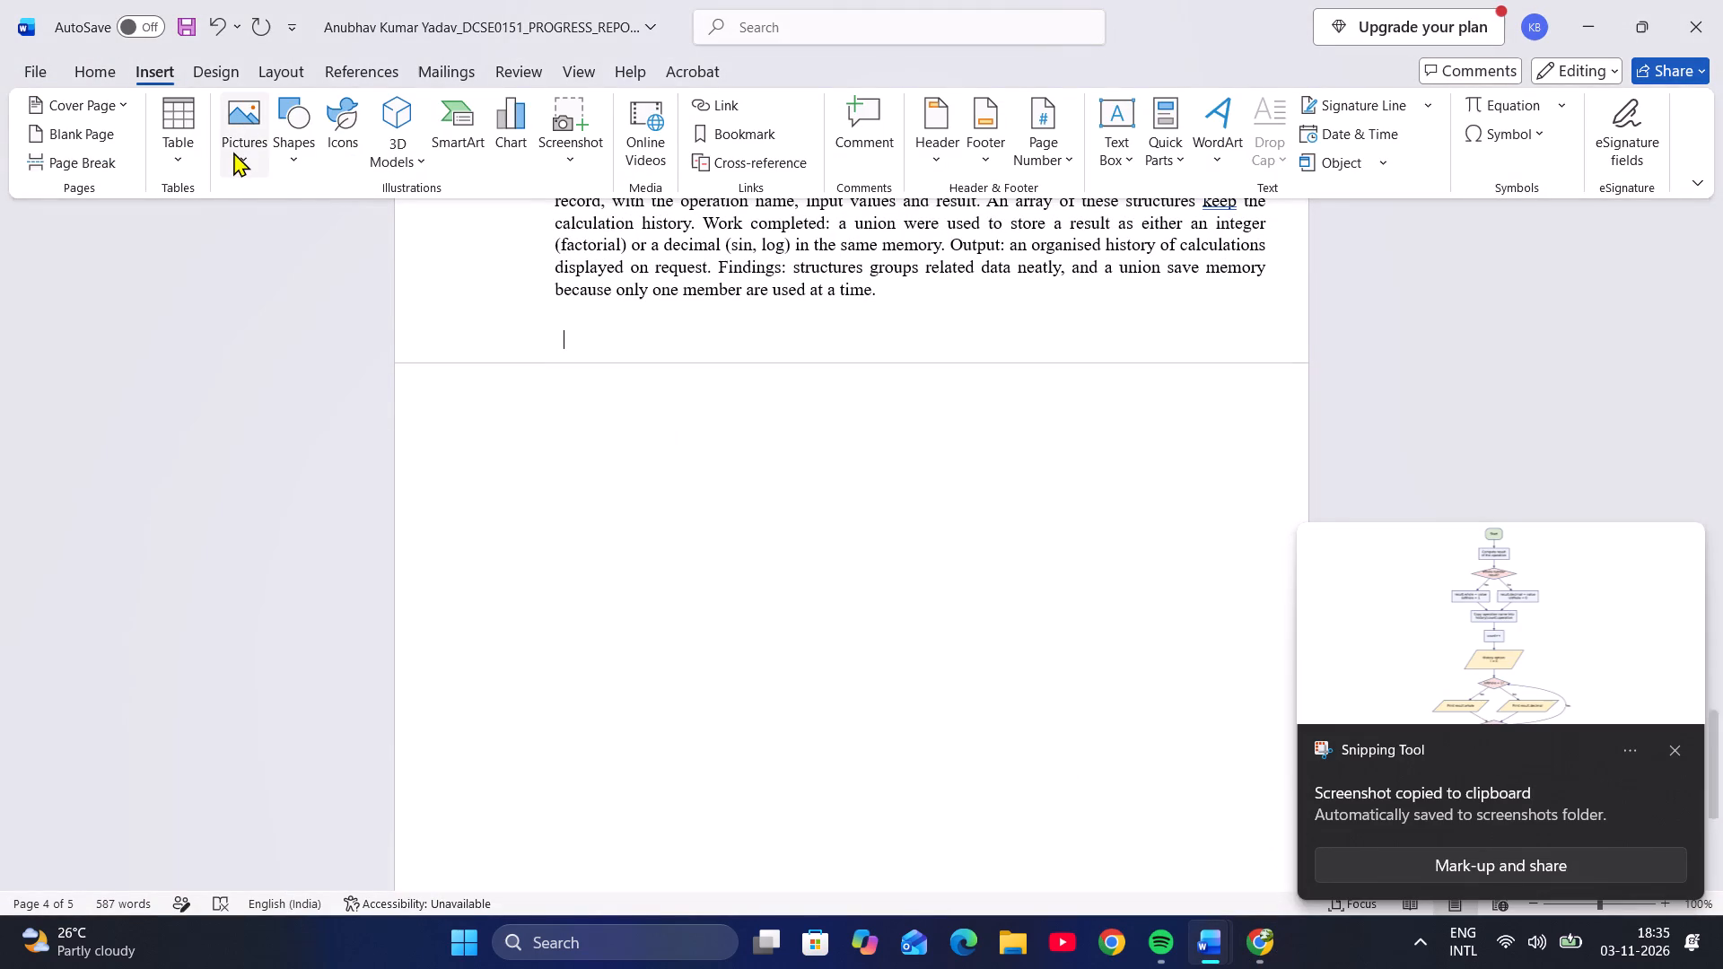
pyautogui.click(229, 148)
pyautogui.click(266, 231)
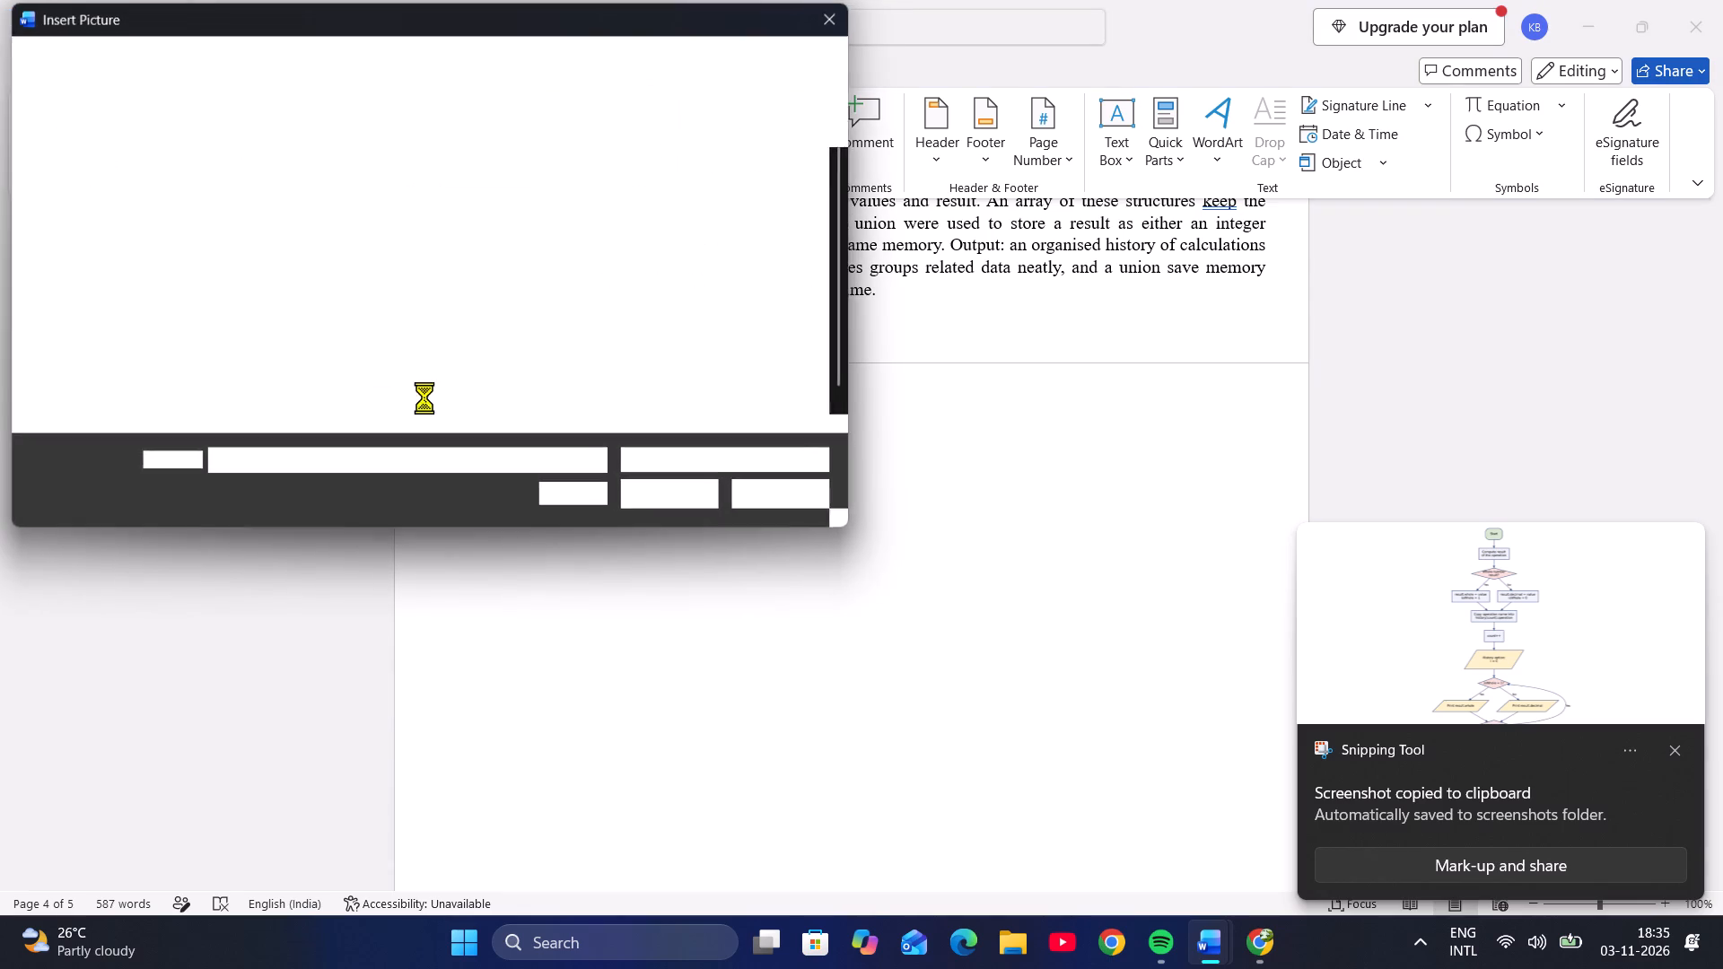
pyautogui.click(607, 381)
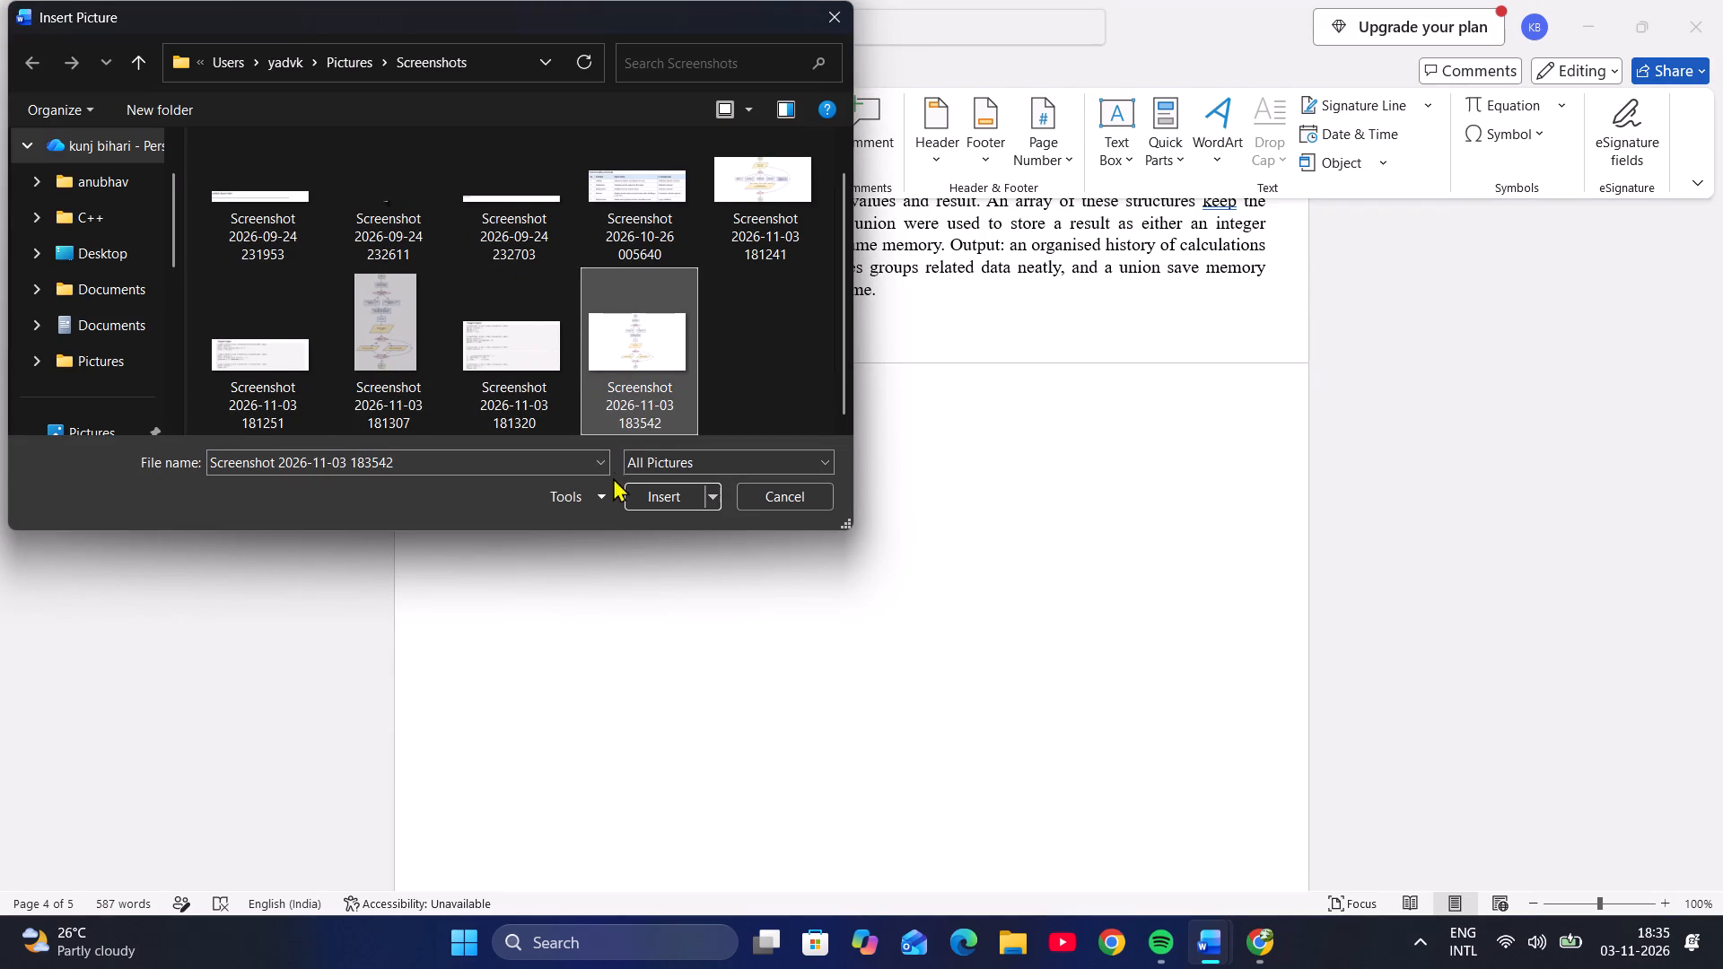
pyautogui.click(661, 501)
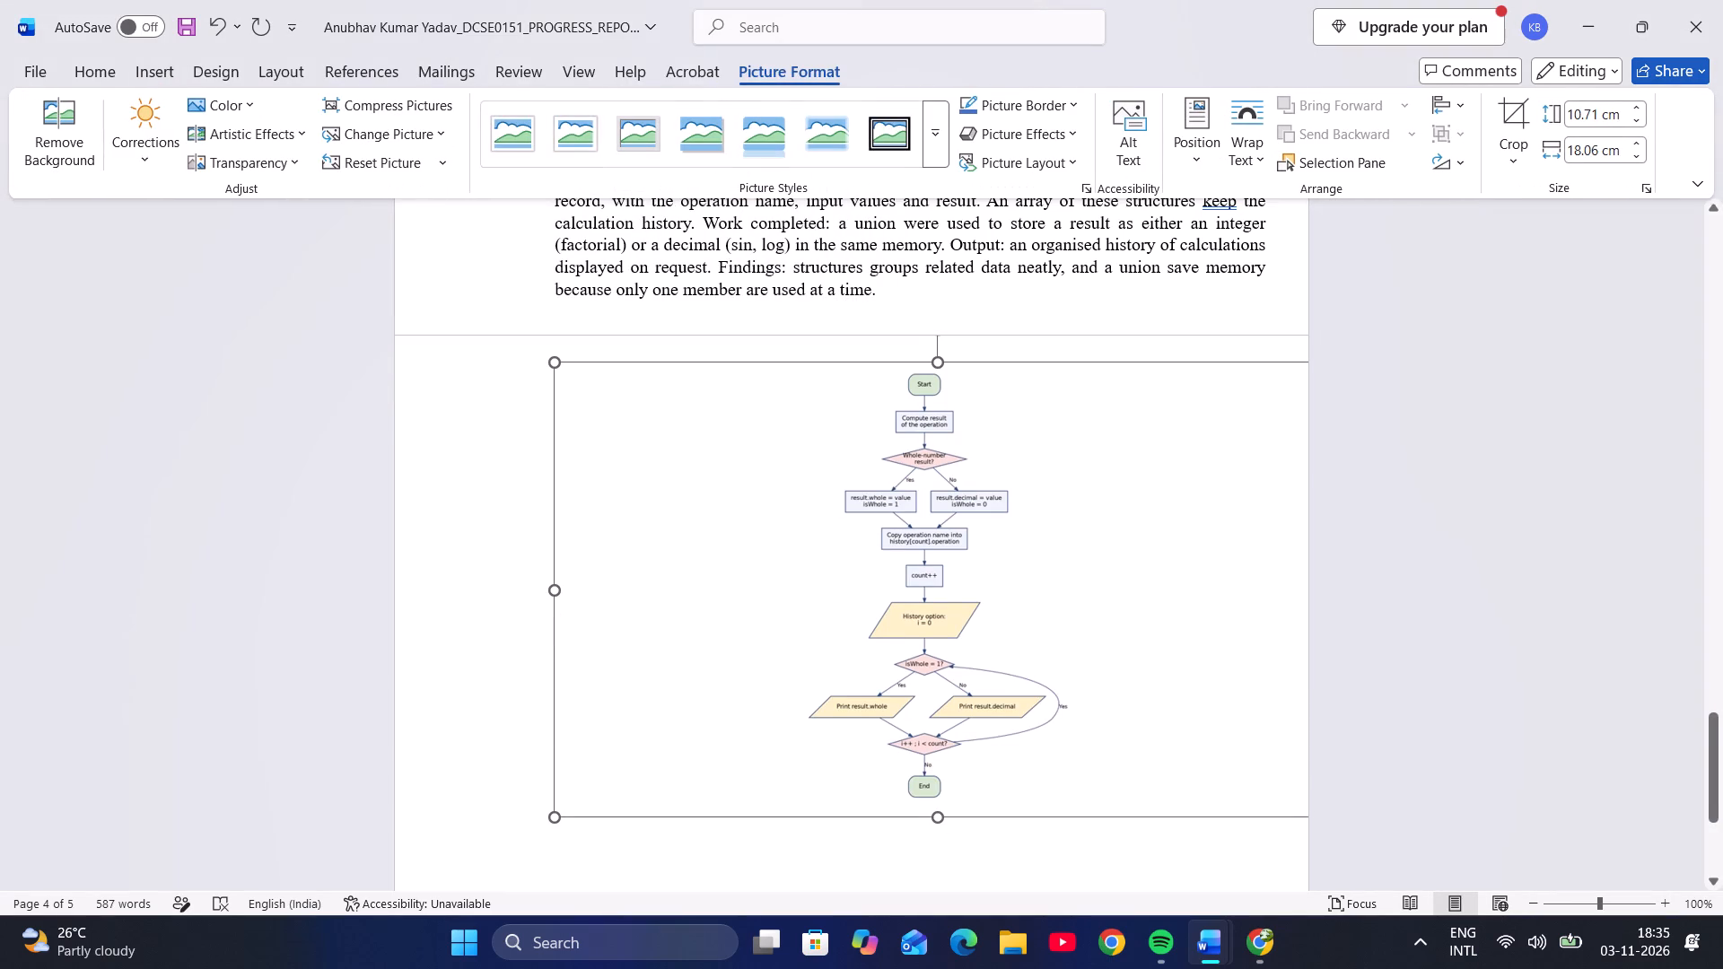
# Narrow the inserted Module 4 flowchart picture to fit within the page width, keeping its height.
pyautogui.moveTo(546, 591); pyautogui.dragTo(486, 589)
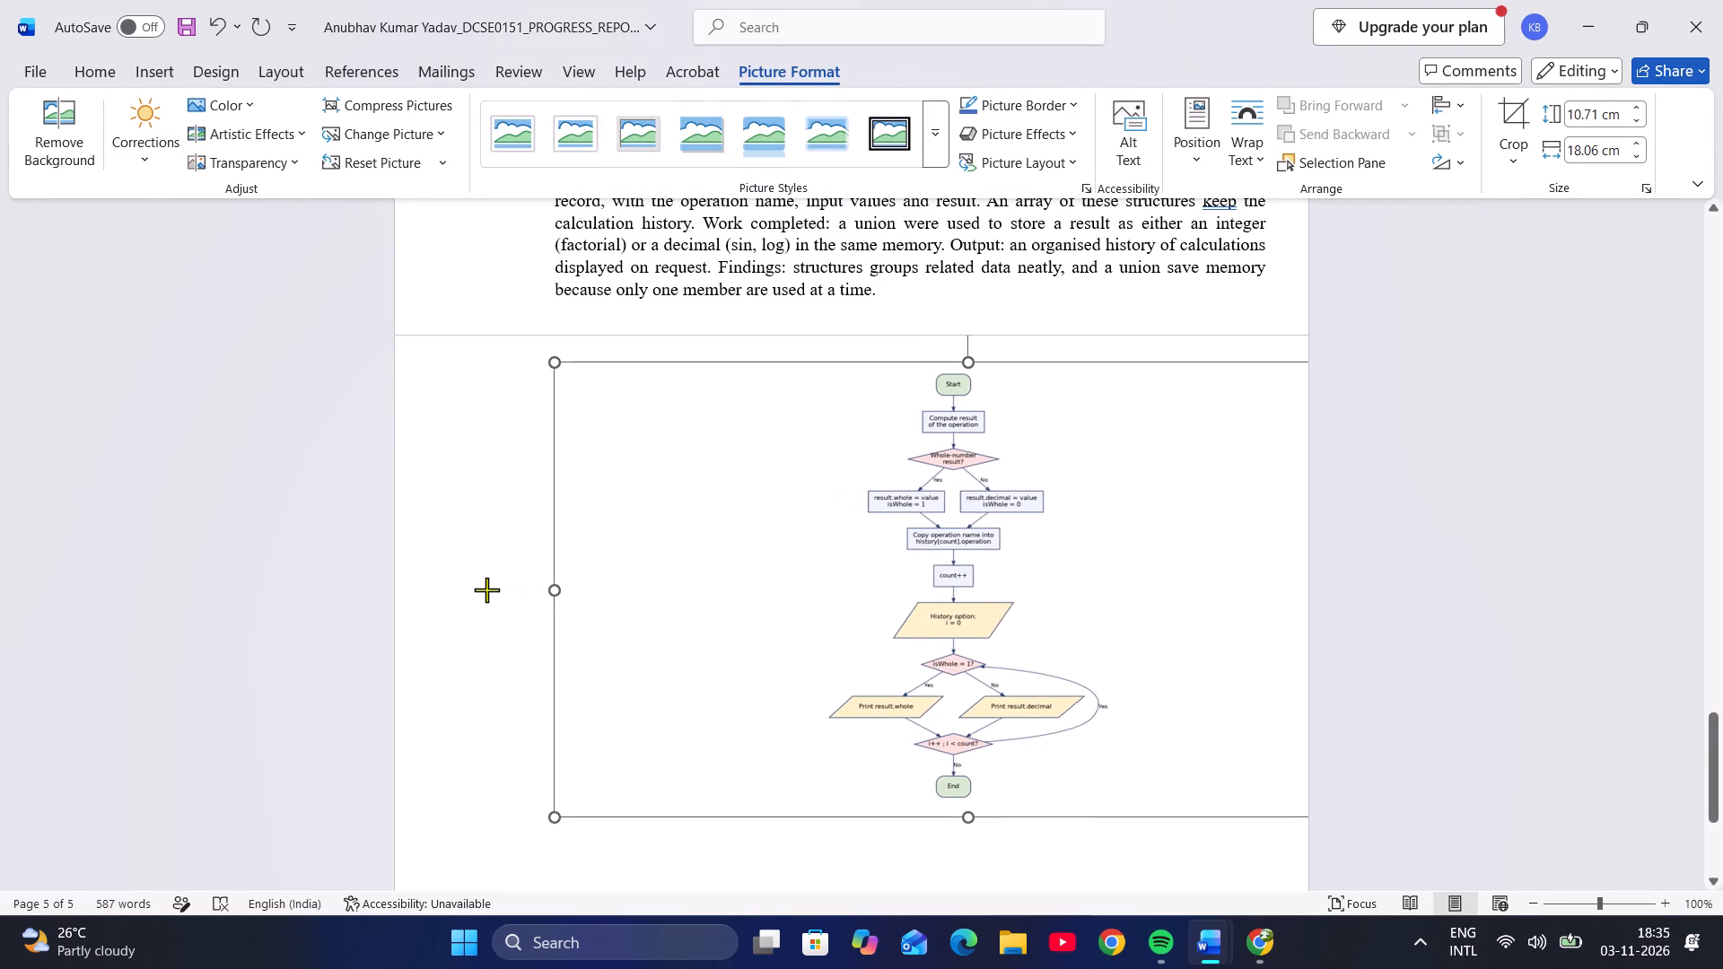
pyautogui.moveTo(486, 589); pyautogui.dragTo(627, 607)
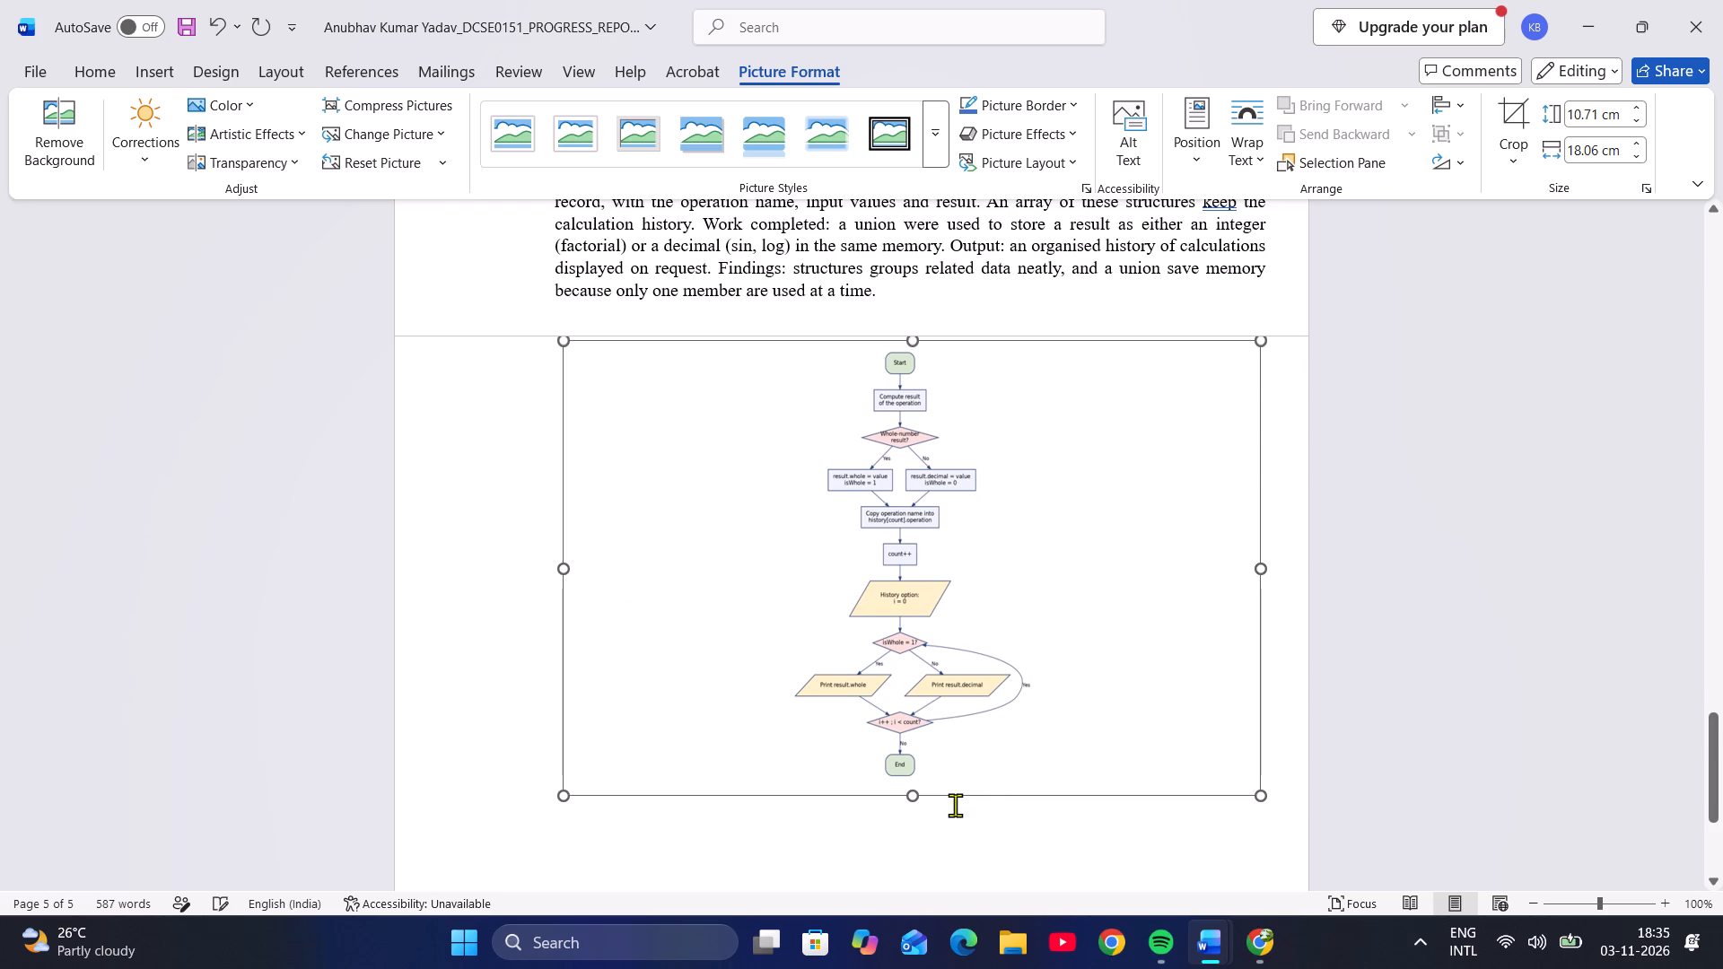
# Enlarge the Module 4 flowchart picture to about 12.1 cm high and 17.5 cm wide.
pyautogui.moveTo(913, 788); pyautogui.dragTo(914, 860)
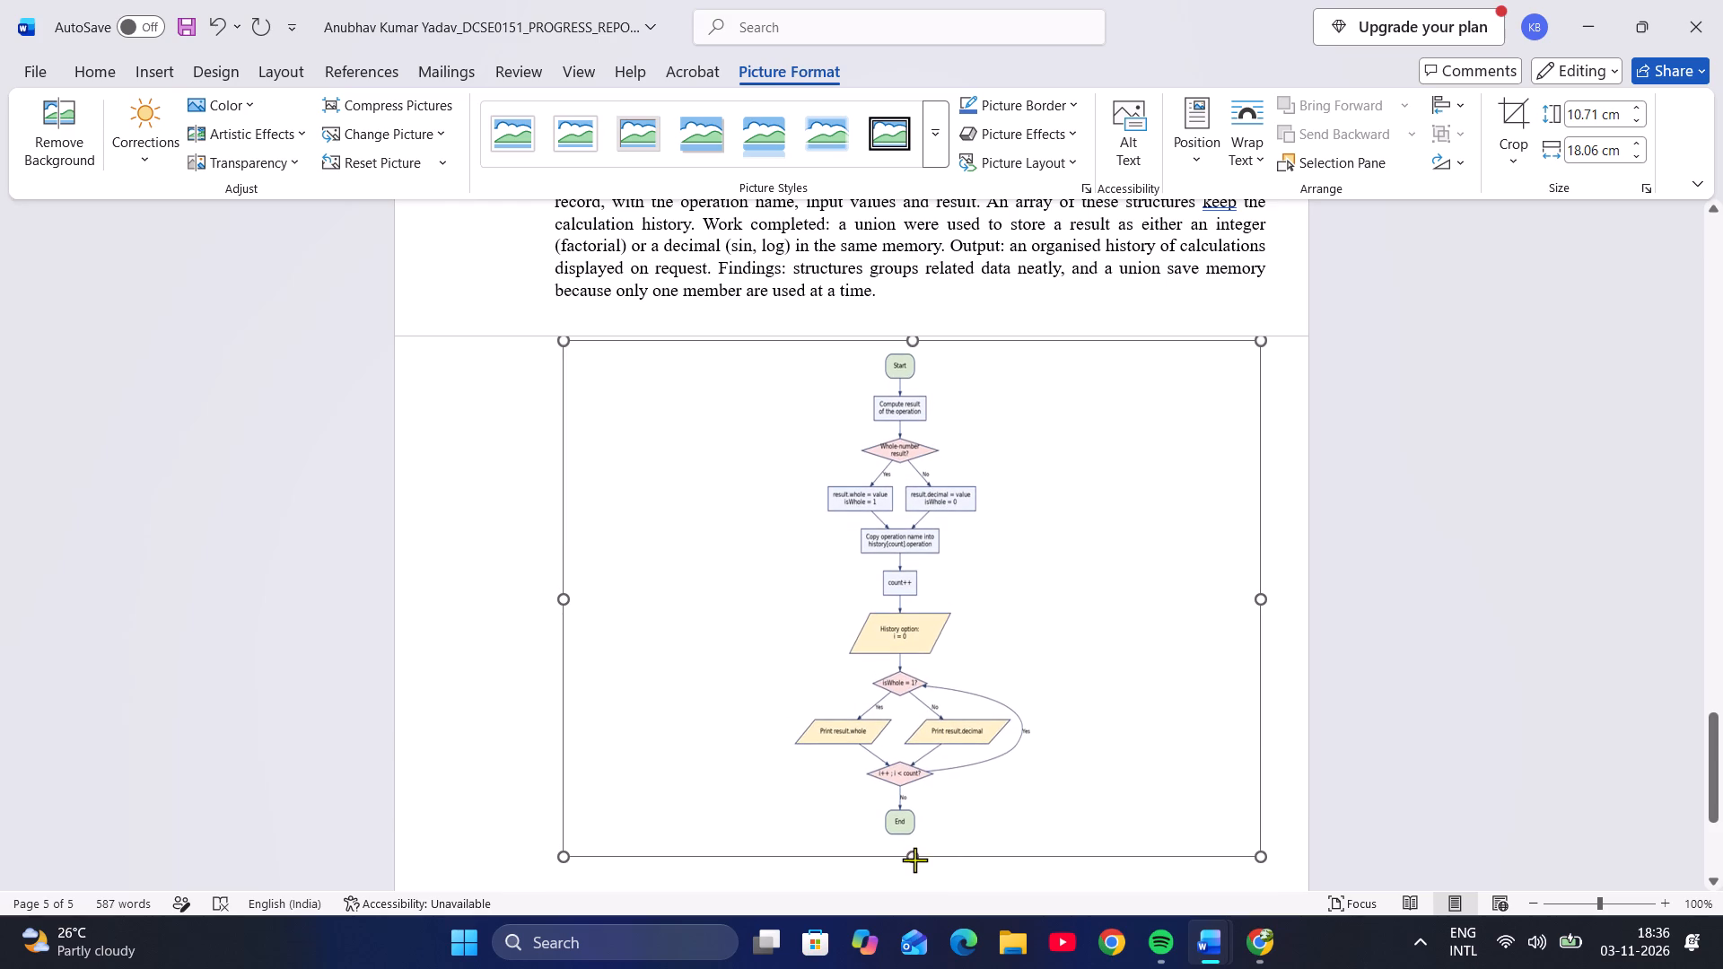
pyautogui.moveTo(914, 860); pyautogui.dragTo(917, 853)
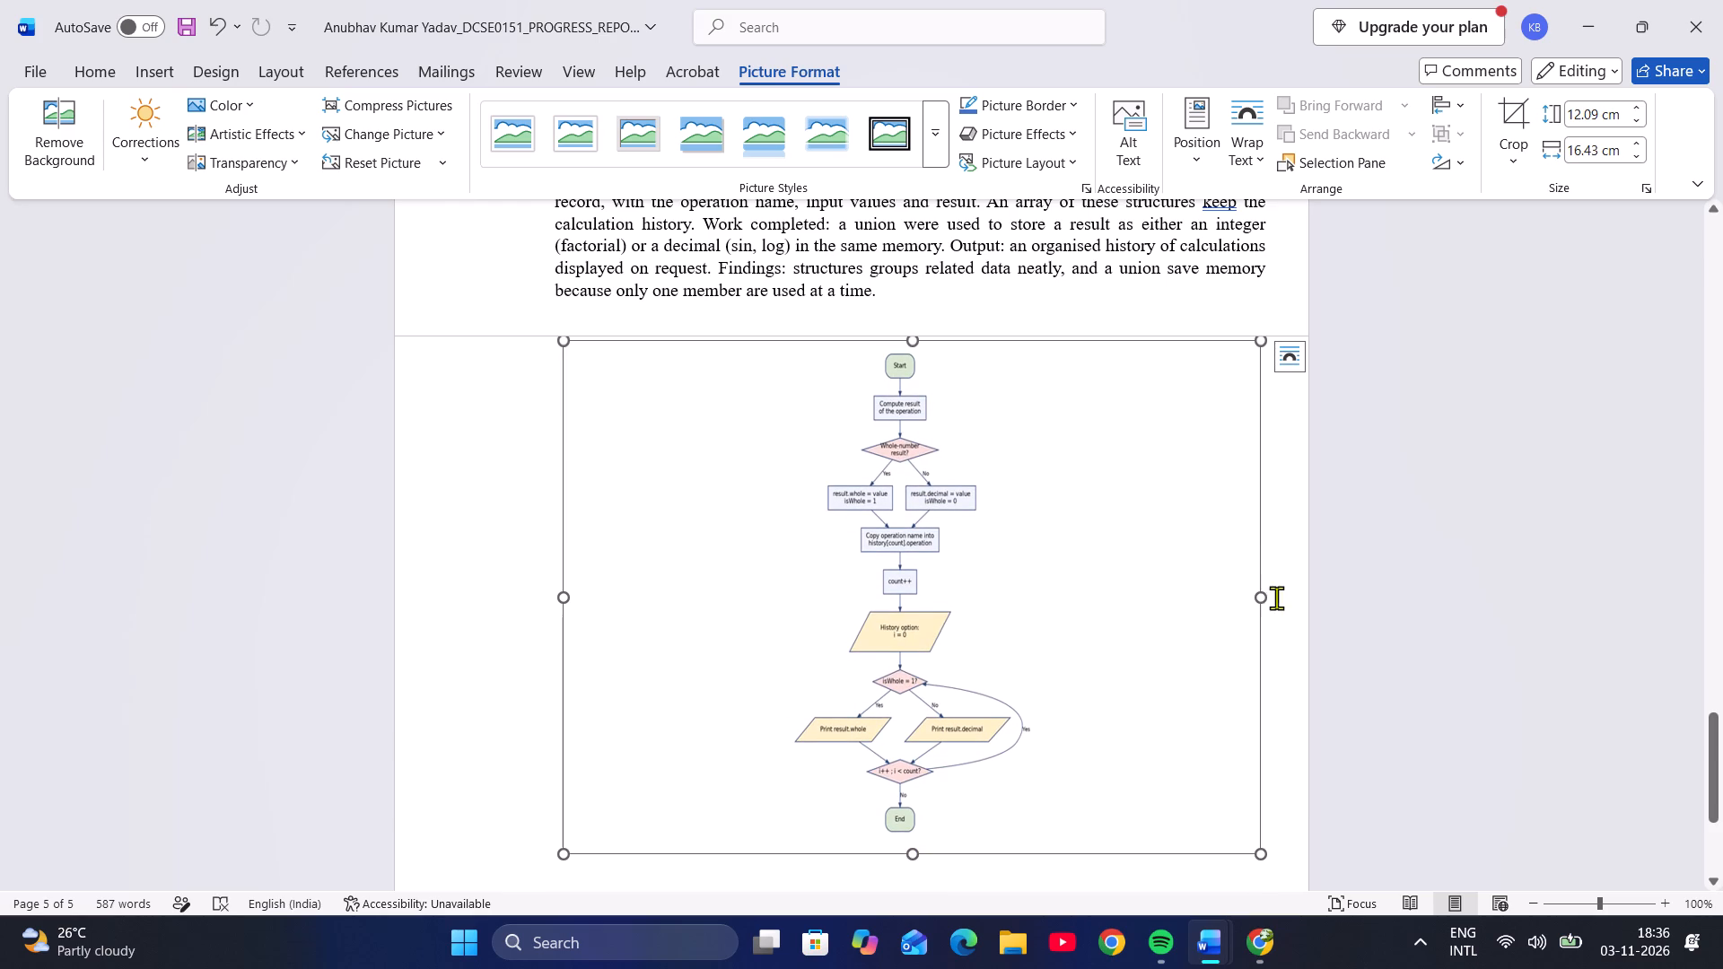
pyautogui.moveTo(1262, 597); pyautogui.dragTo(1273, 596)
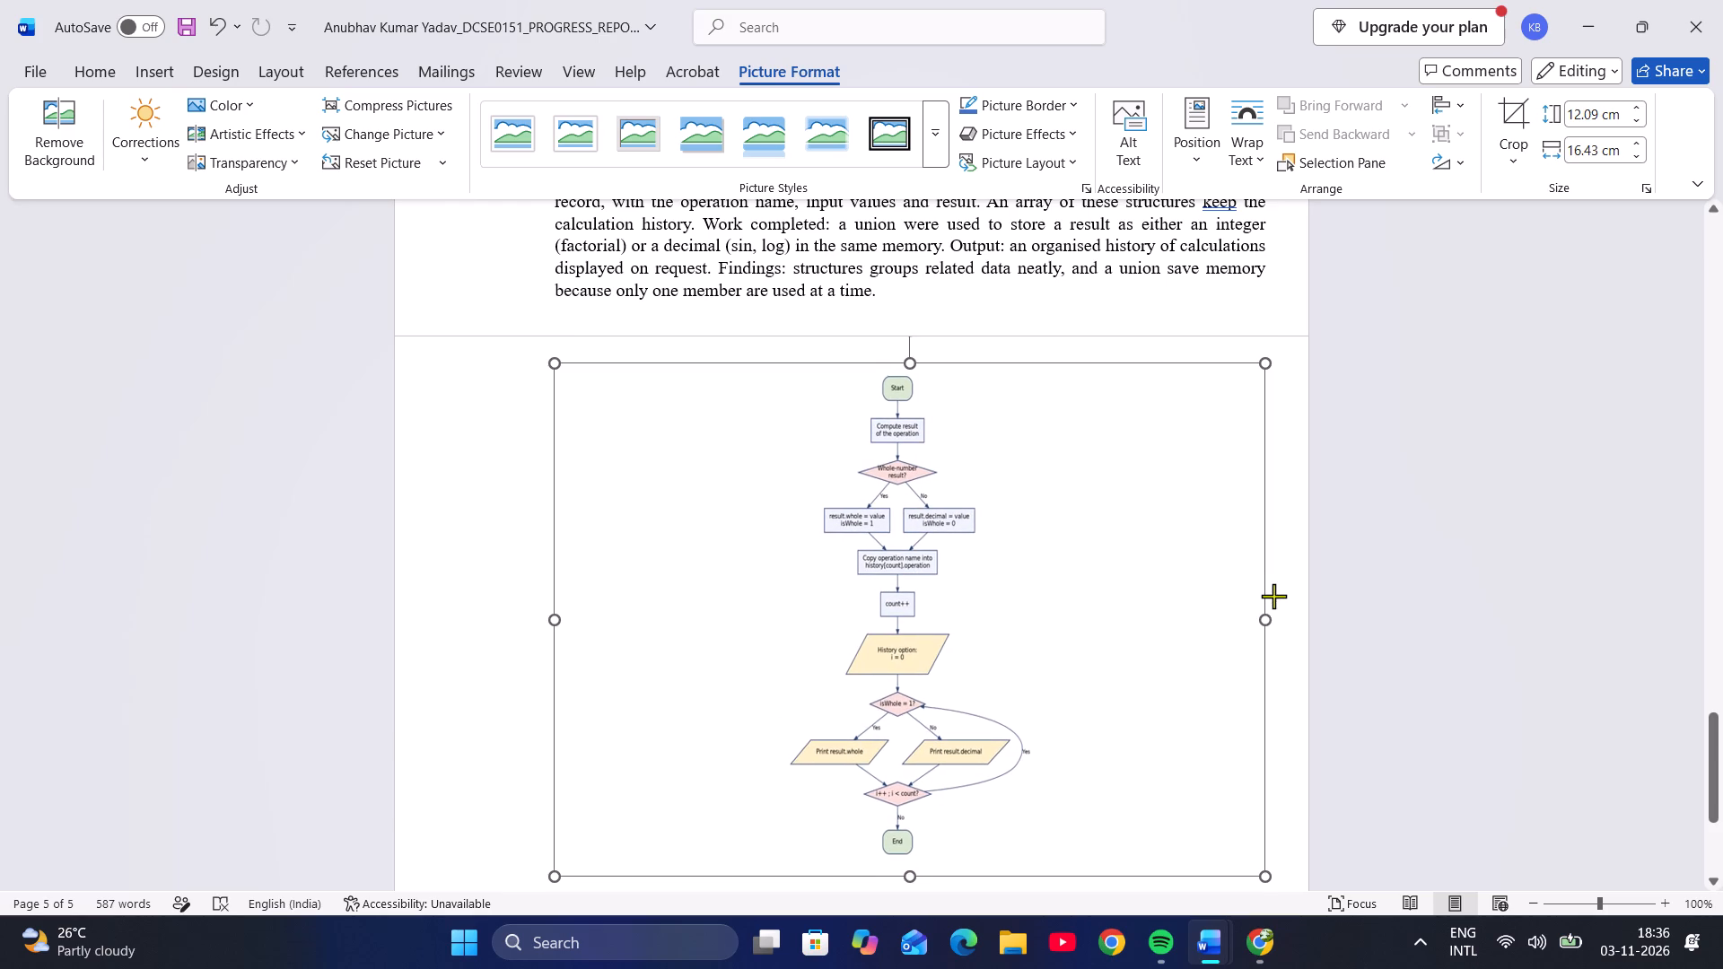
pyautogui.moveTo(1273, 596); pyautogui.dragTo(1251, 576)
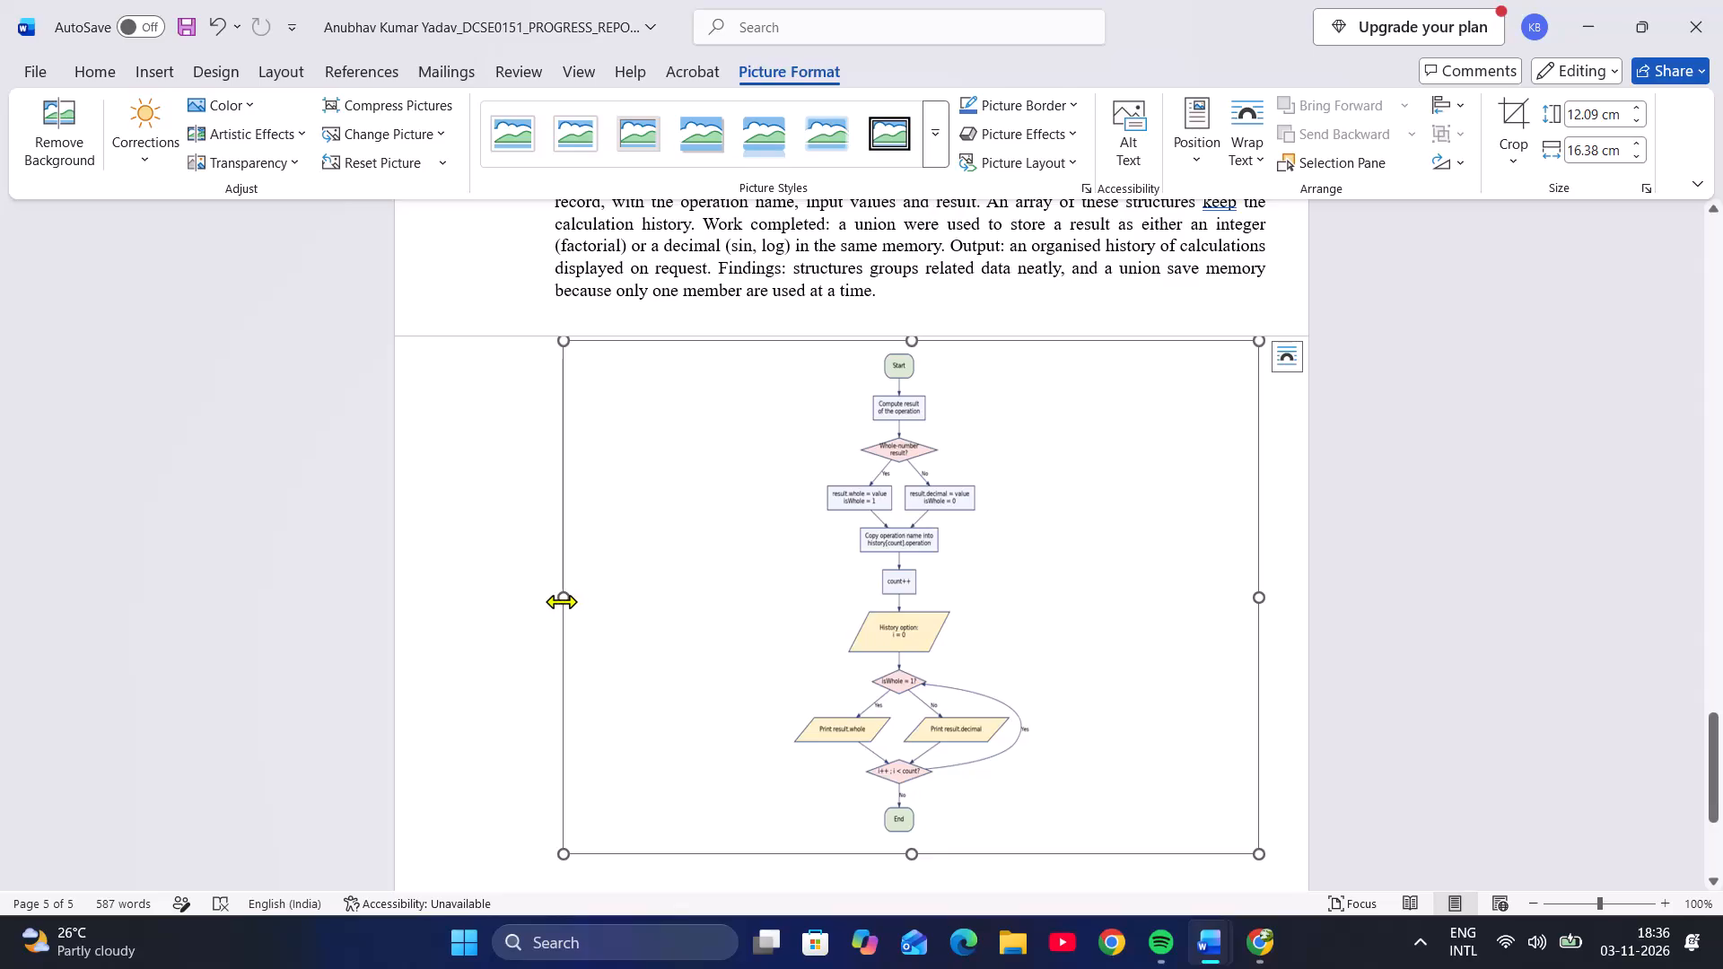
pyautogui.moveTo(561, 601); pyautogui.dragTo(519, 608)
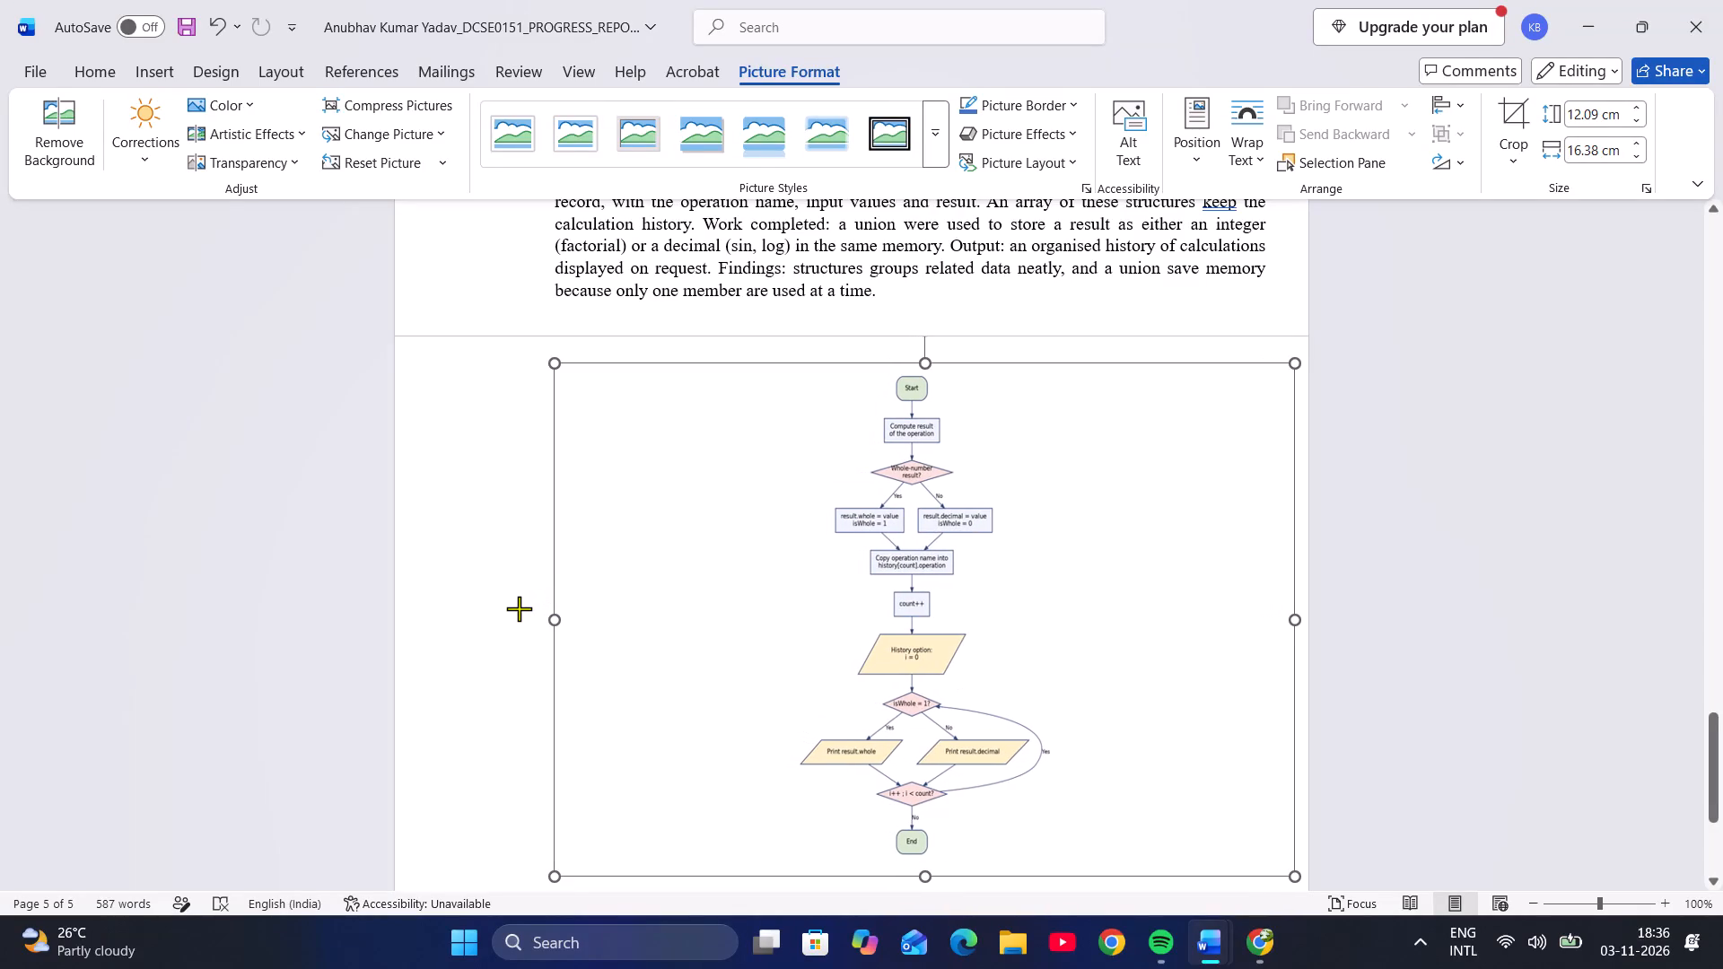
pyautogui.moveTo(519, 608); pyautogui.dragTo(516, 613)
pyautogui.scroll(-3, 488, 573)
pyautogui.click(460, 546)
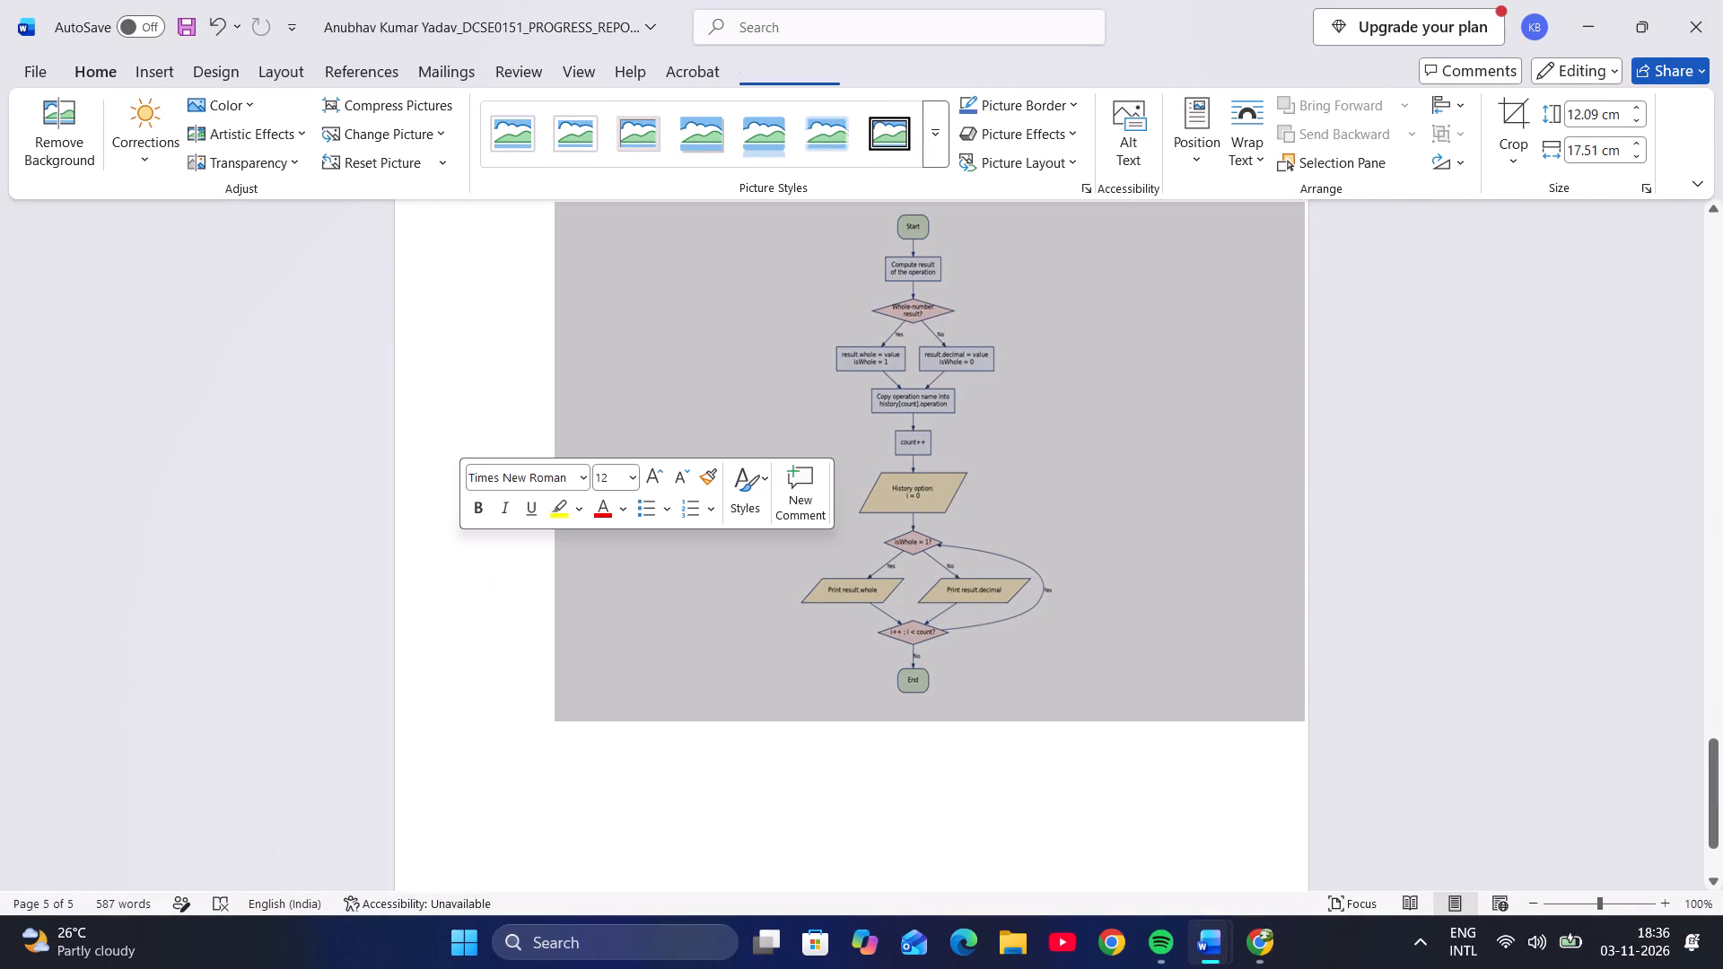
pyautogui.click(424, 643)
pyautogui.click(462, 755)
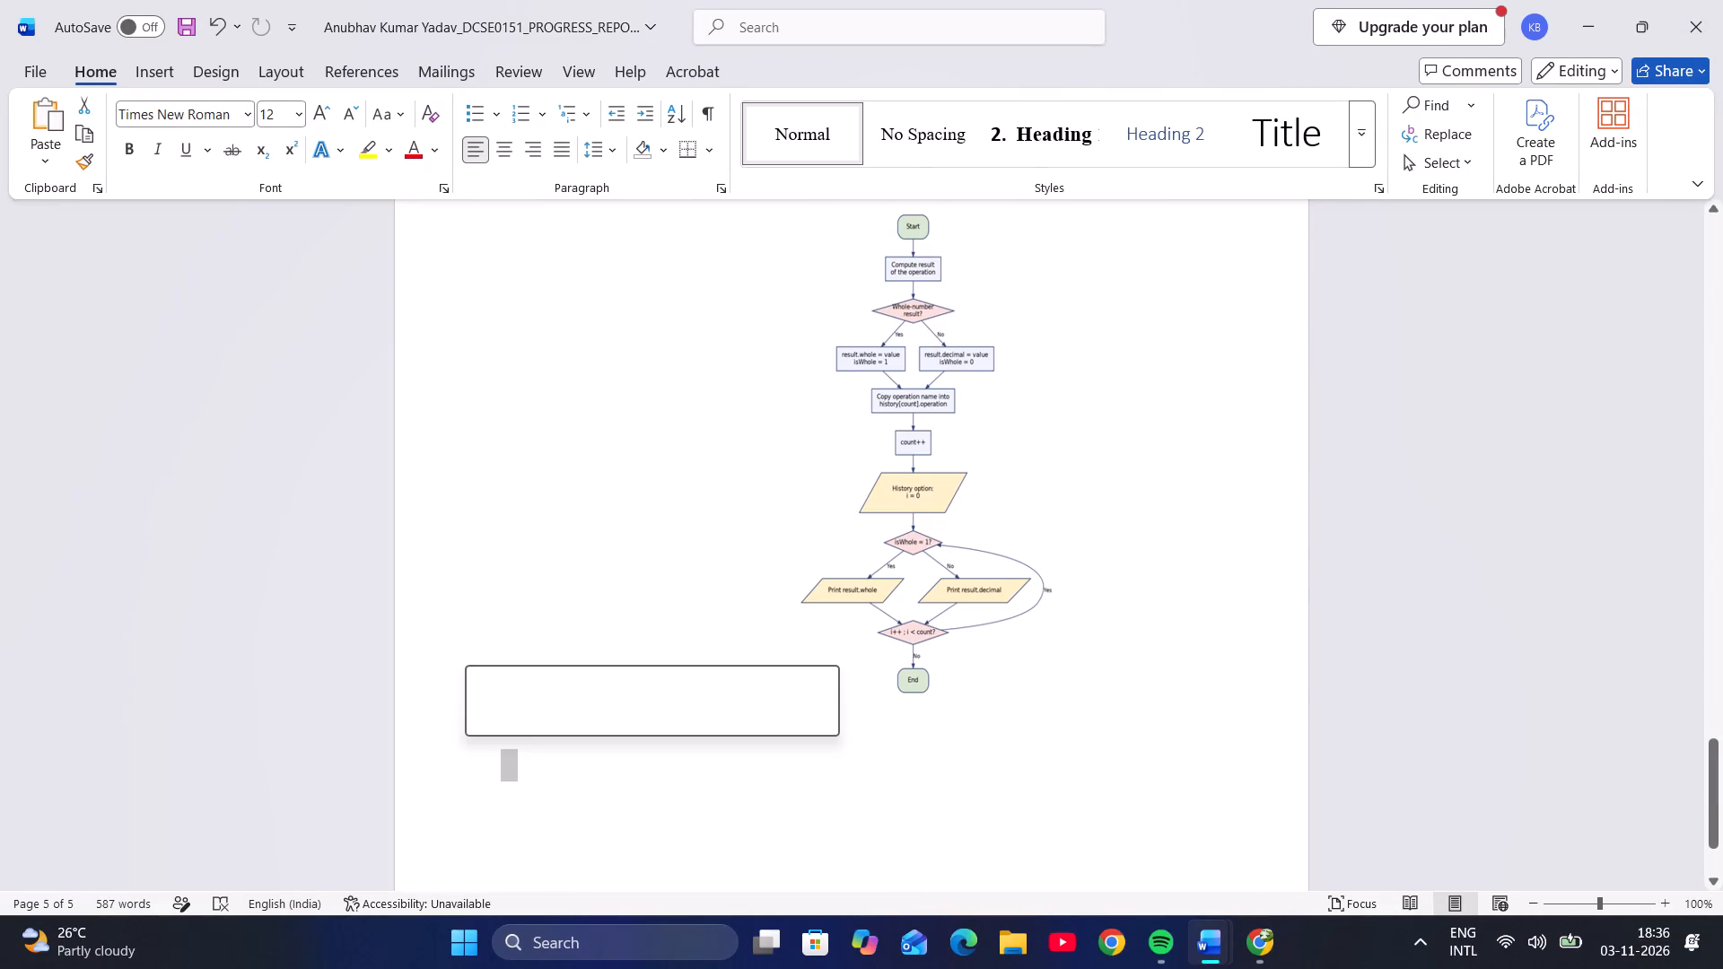
pyautogui.click(529, 709)
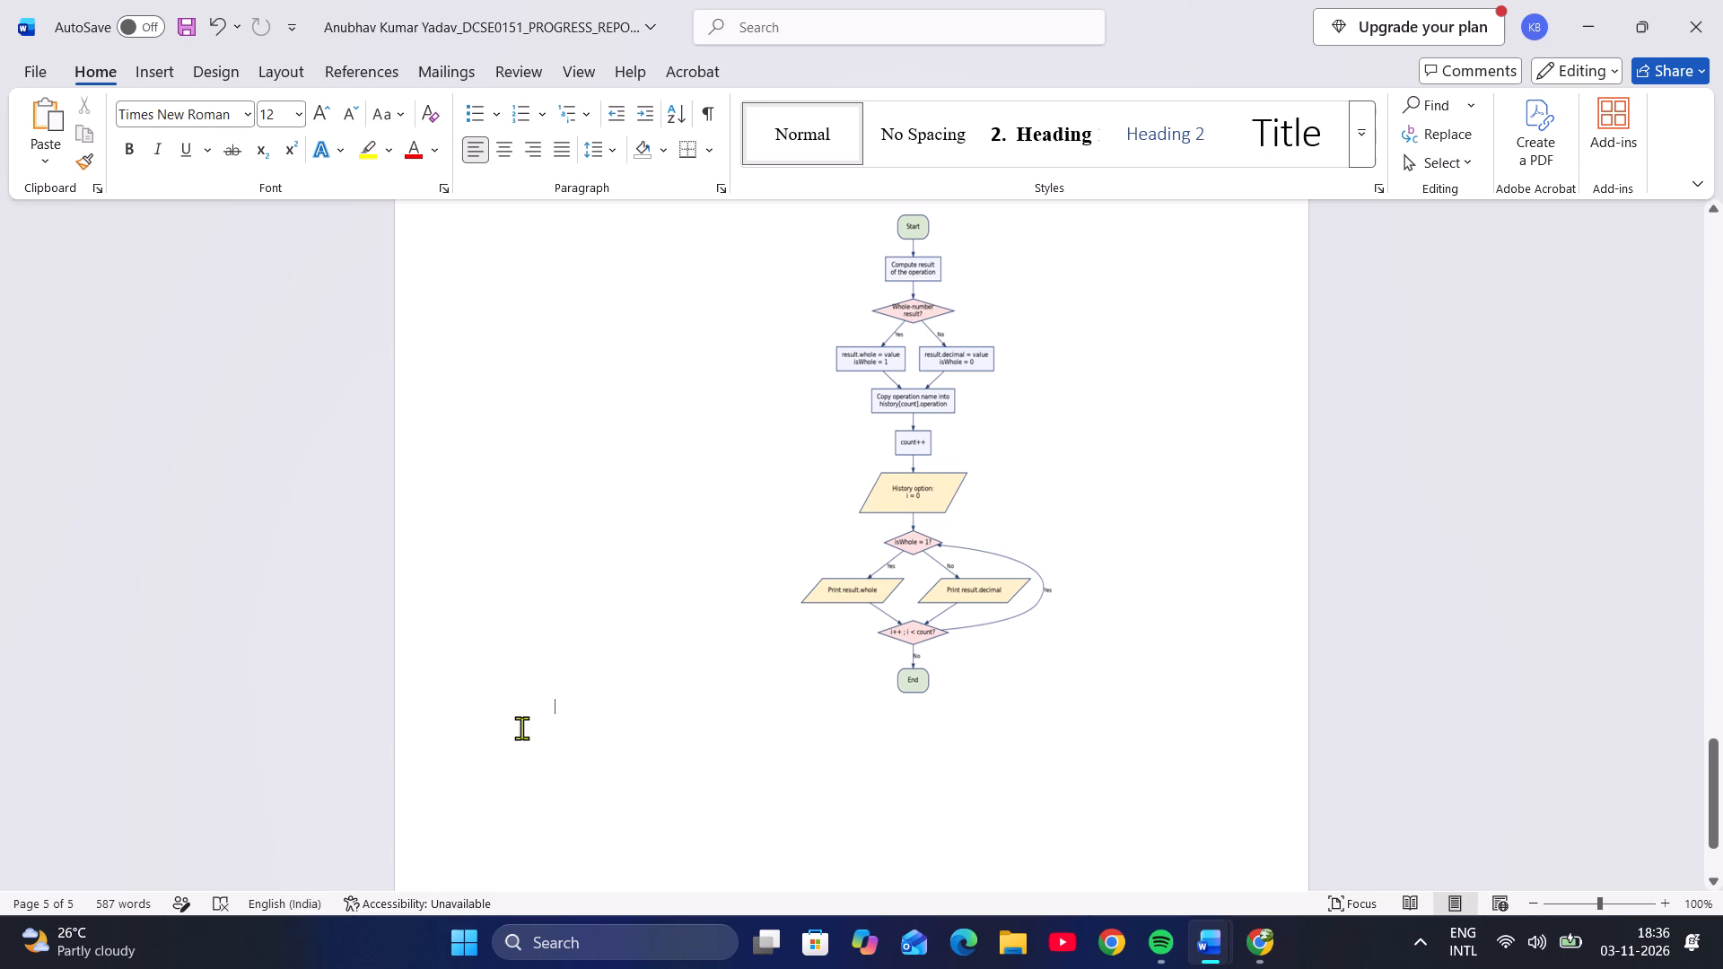
pyautogui.click(514, 784)
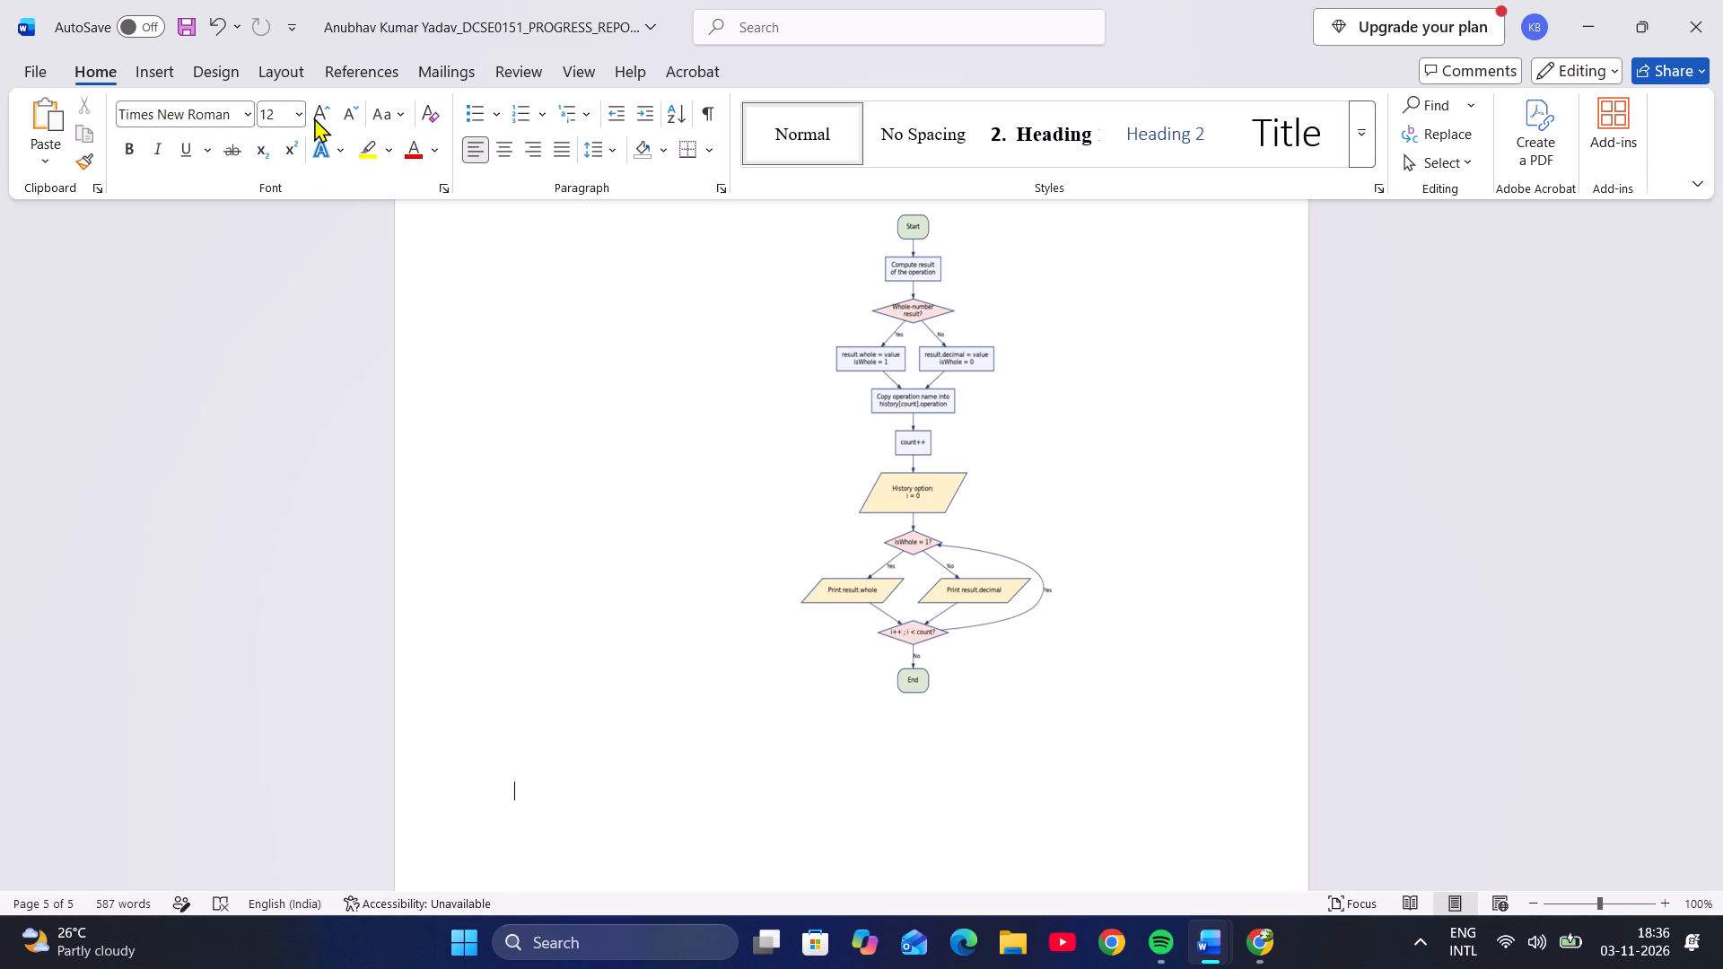
pyautogui.click(157, 77)
pyautogui.click(248, 140)
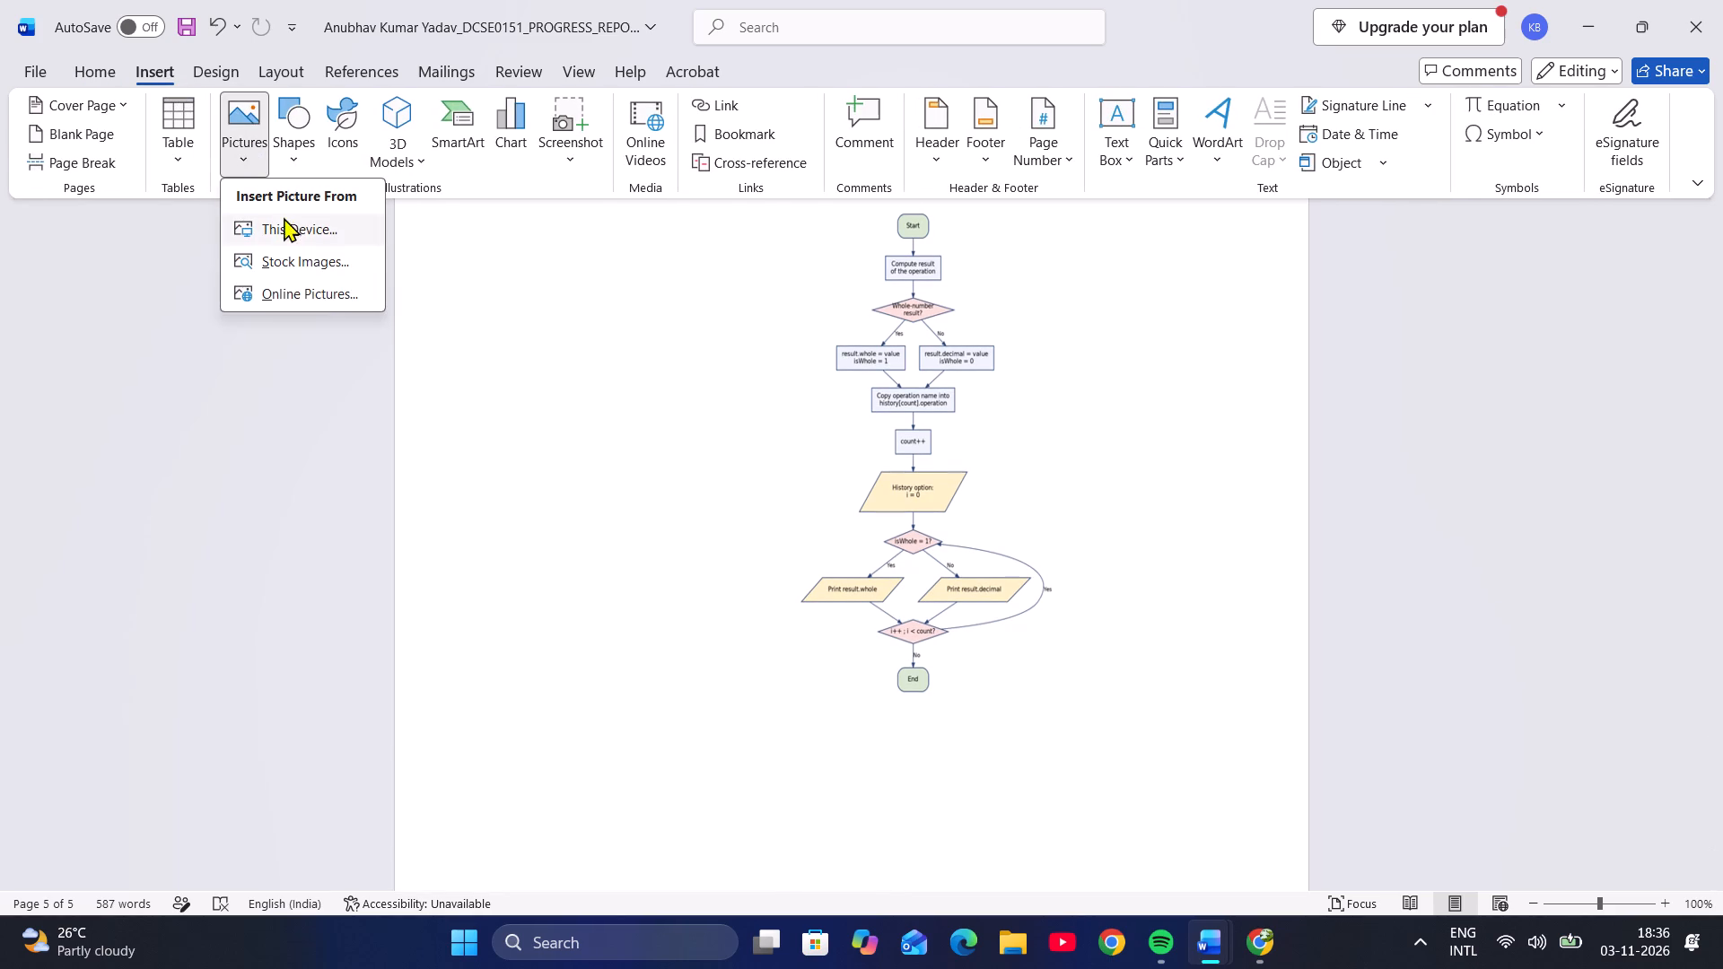
pyautogui.click(284, 231)
pyautogui.click(495, 371)
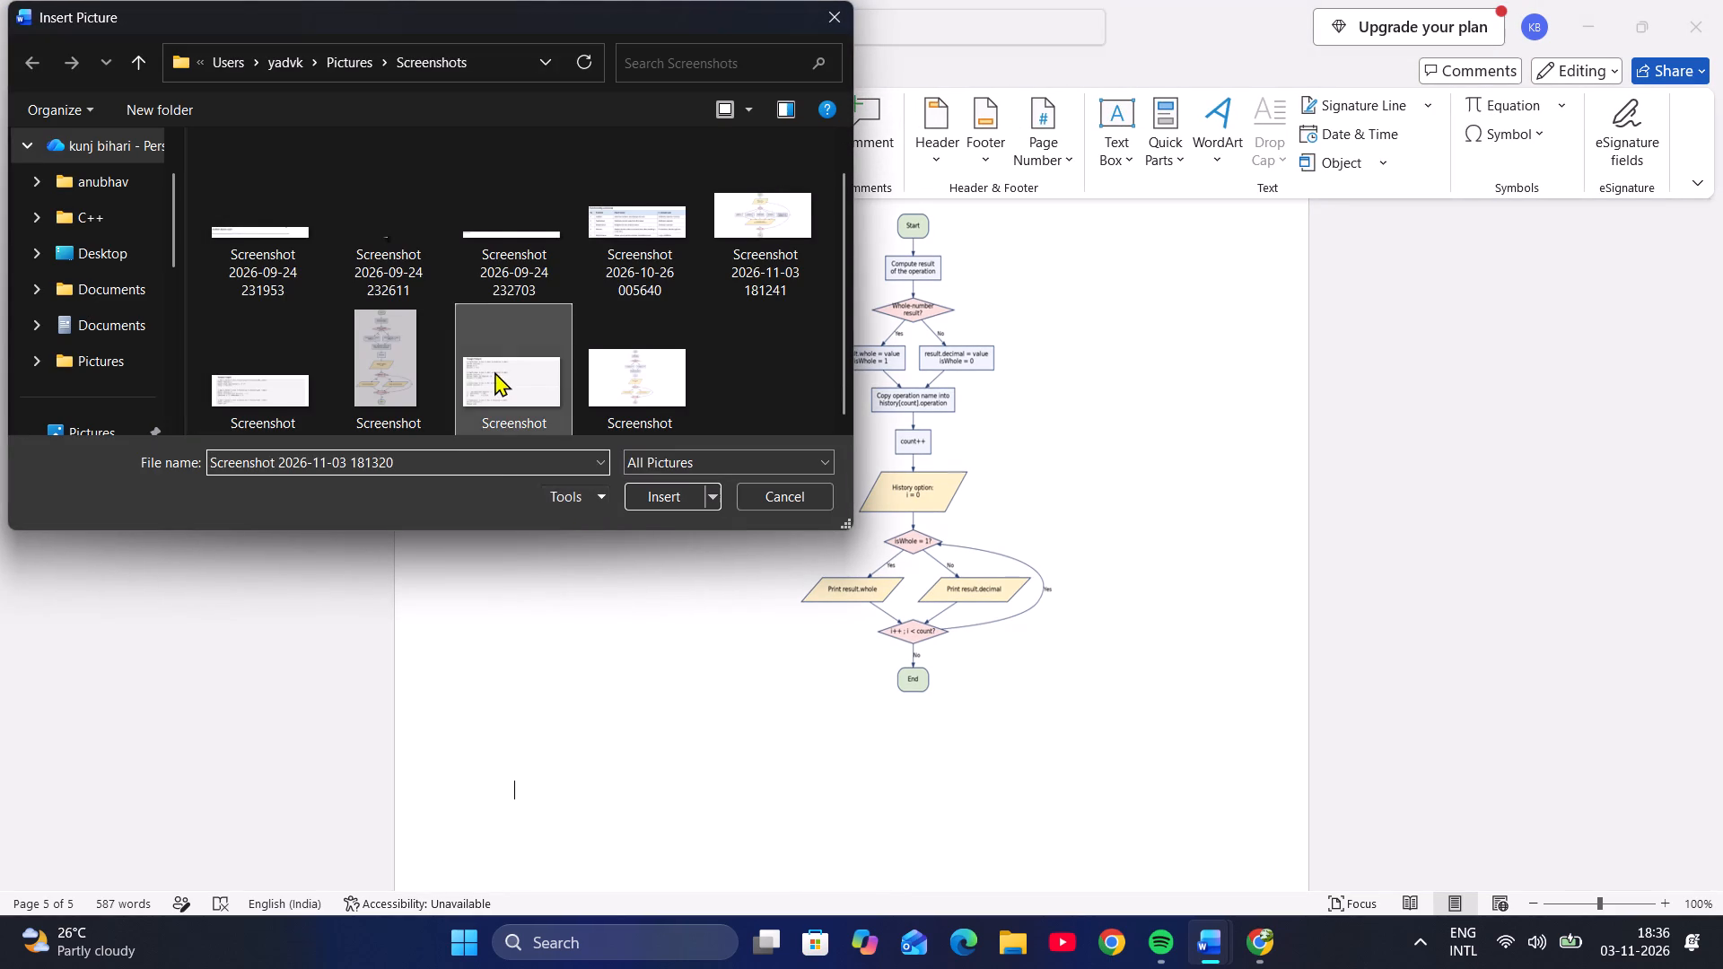
pyautogui.click(648, 494)
pyautogui.scroll(-4, 536, 475)
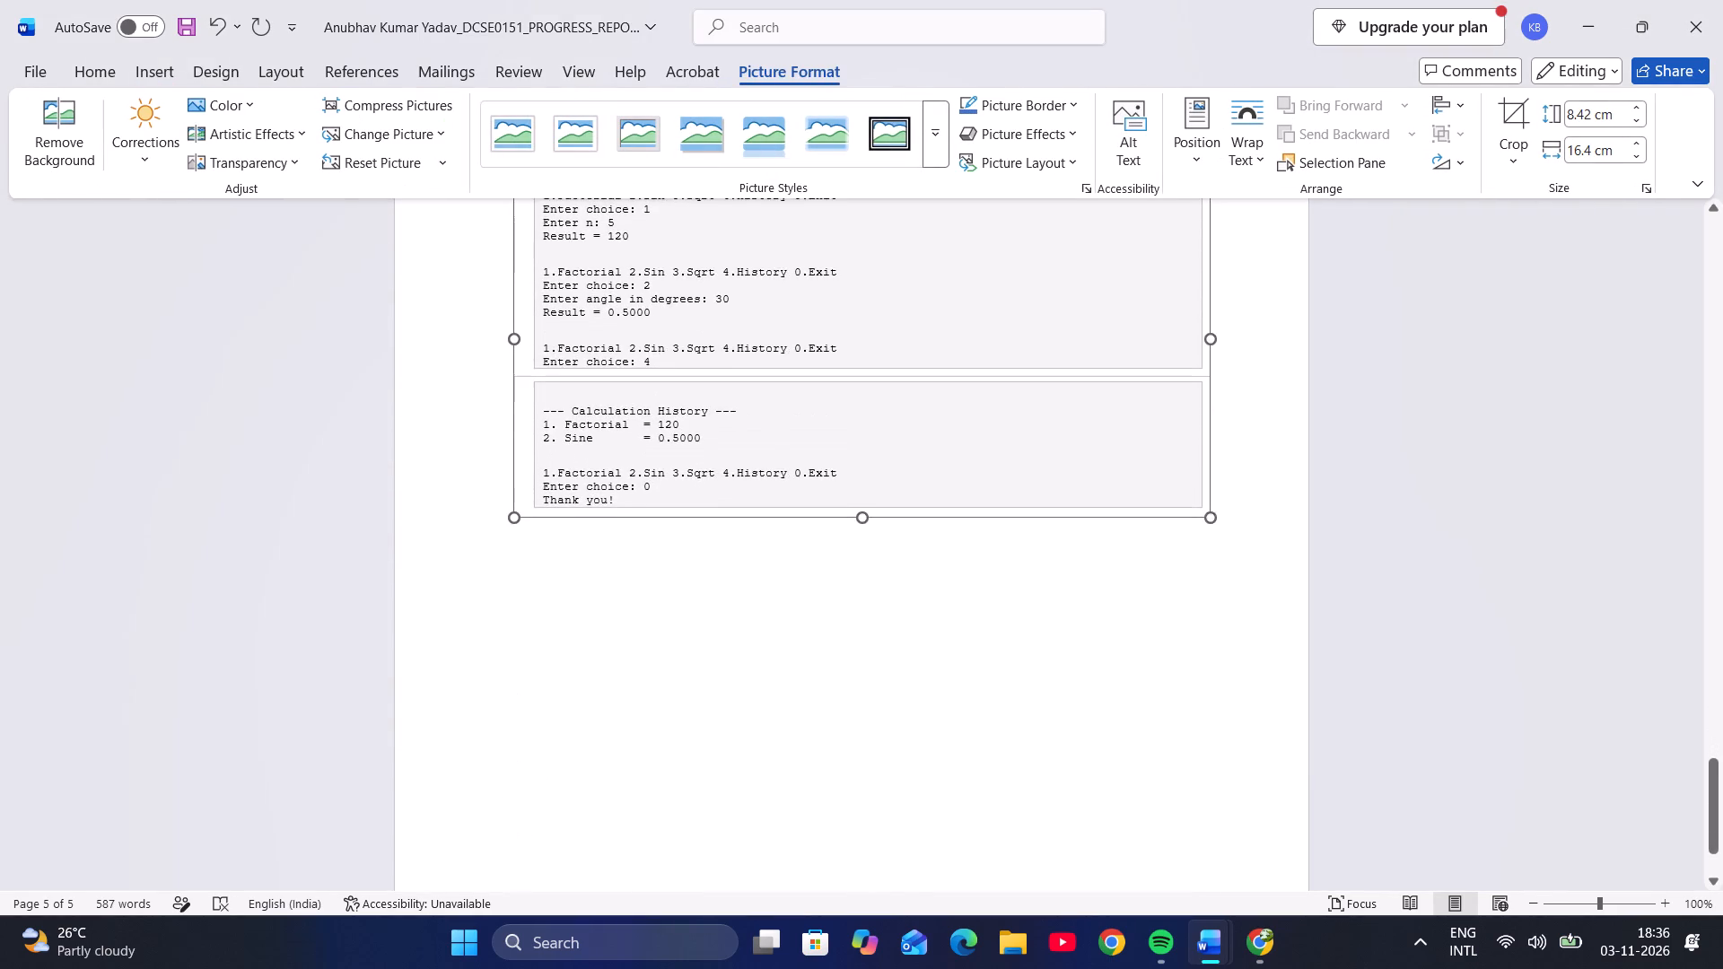
pyautogui.scroll(1, 540, 470)
pyautogui.click(450, 679)
pyautogui.click(452, 751)
# Review the whole report, from the cover table and declaration through the Module 4 sample output, checking text, headings and pictures.
pyautogui.scroll(4, 464, 731)
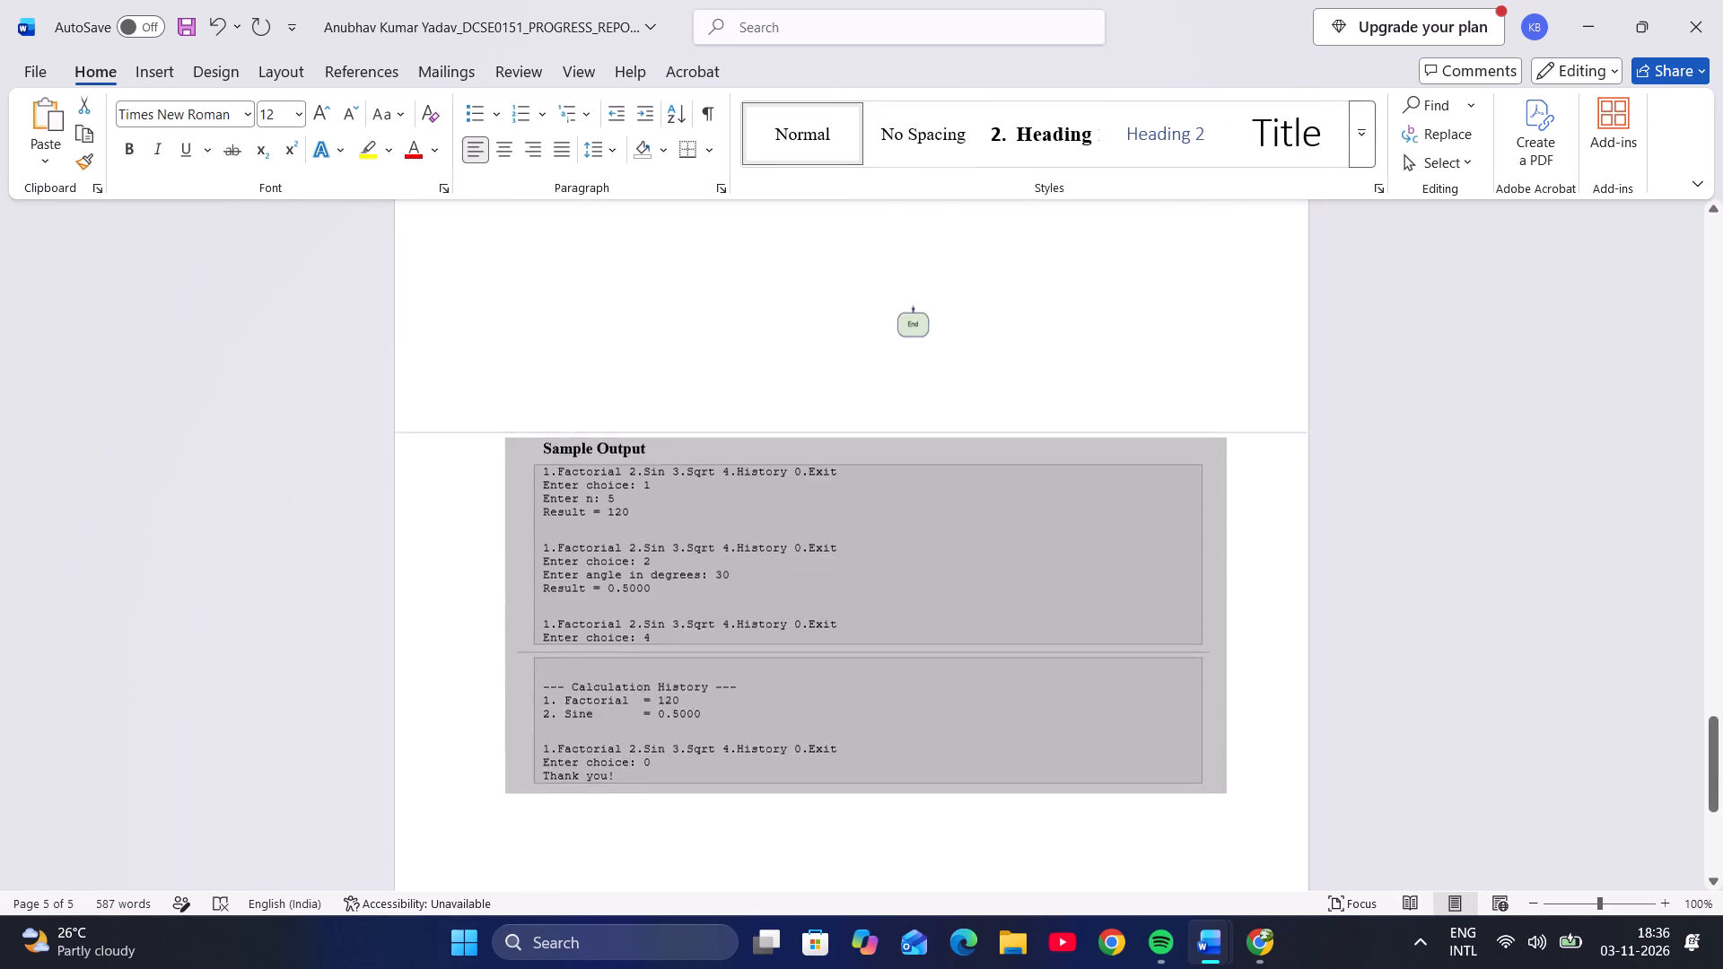
pyautogui.scroll(20, 466, 727)
pyautogui.scroll(14, 466, 727)
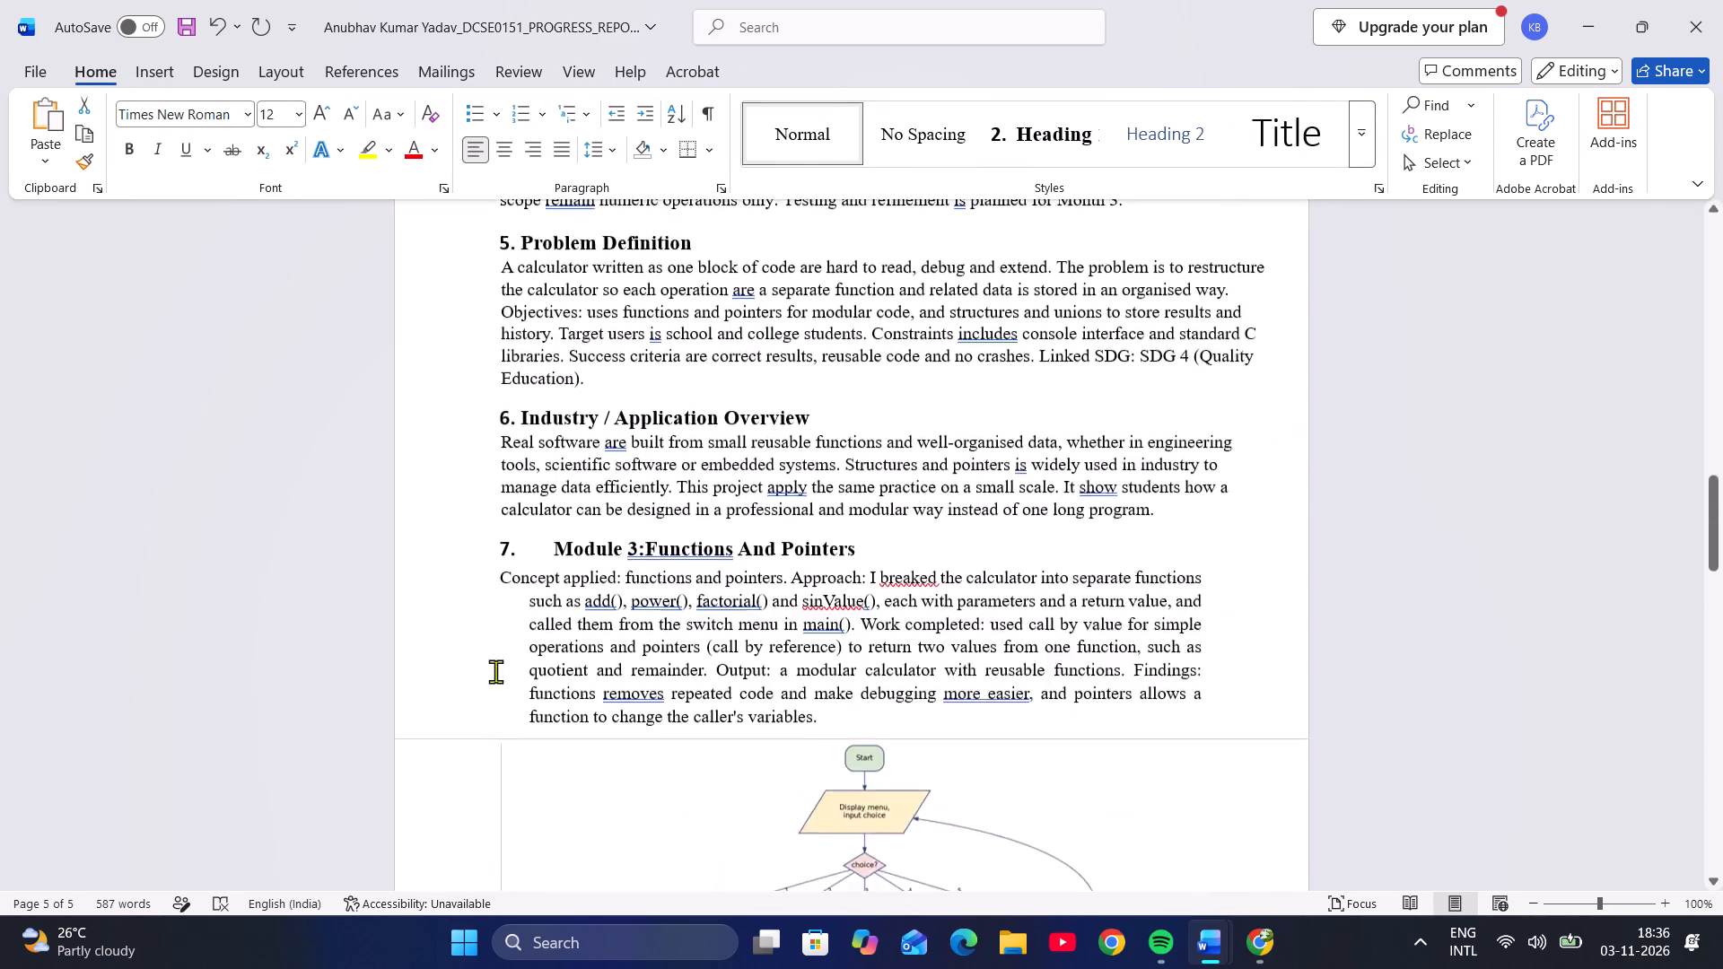
pyautogui.scroll(17, 495, 671)
pyautogui.scroll(10, 503, 652)
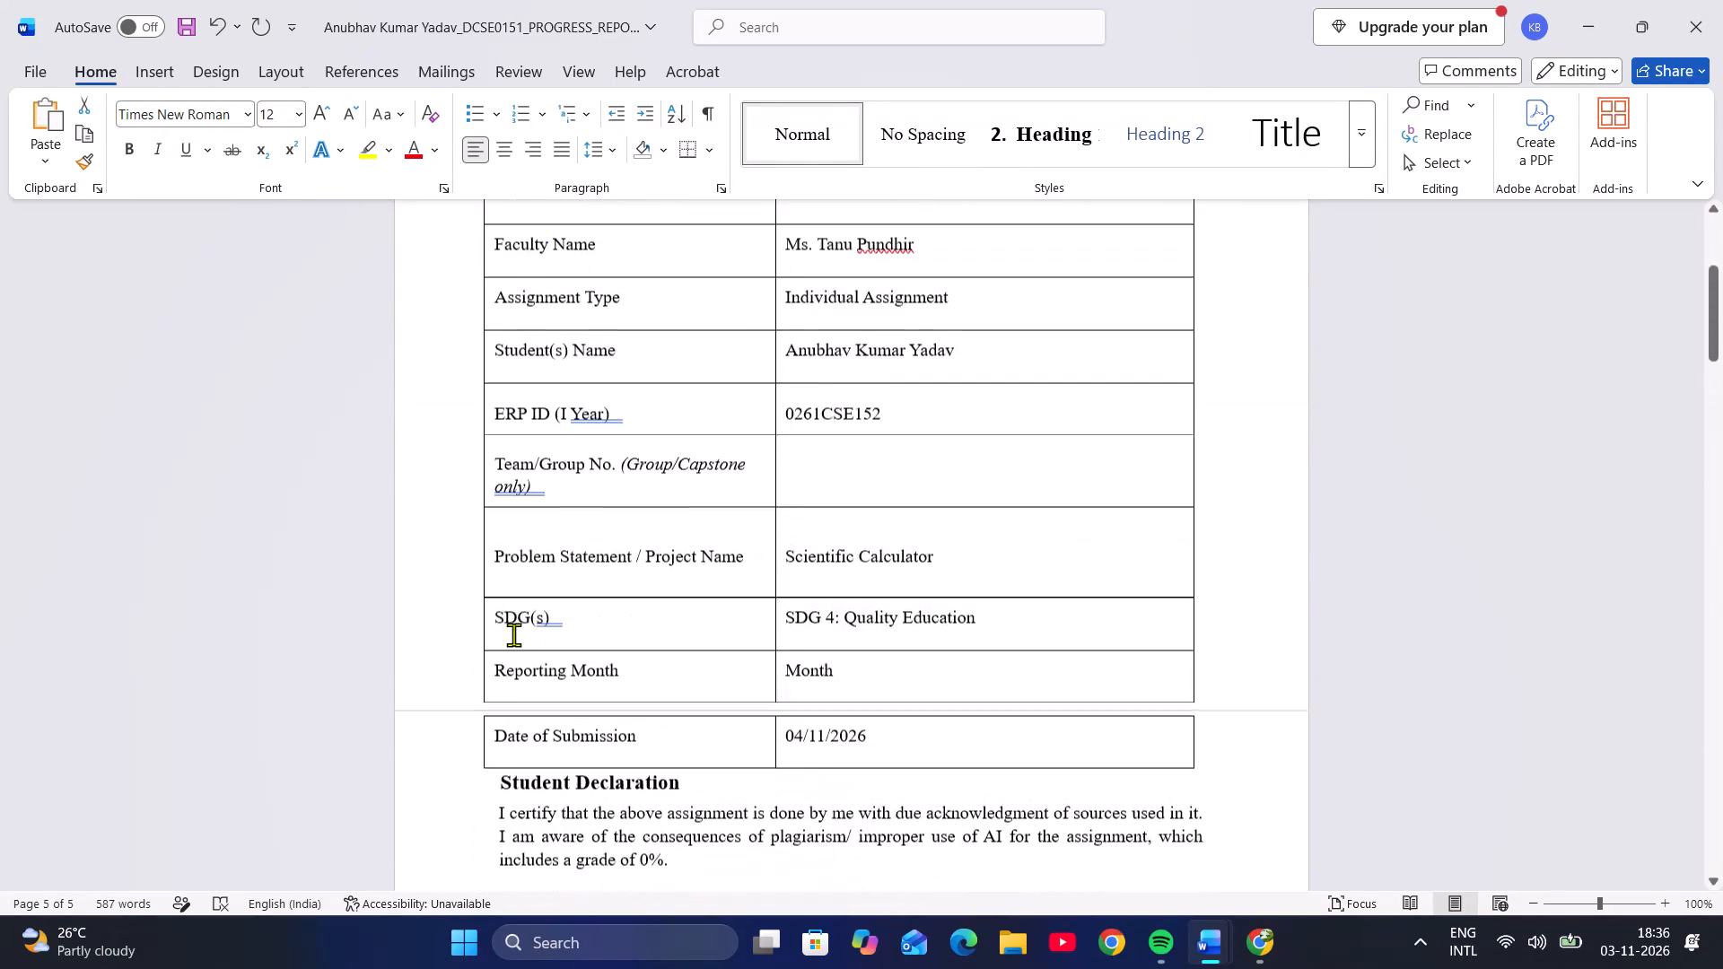
pyautogui.scroll(-12, 514, 633)
pyautogui.scroll(-7, 598, 542)
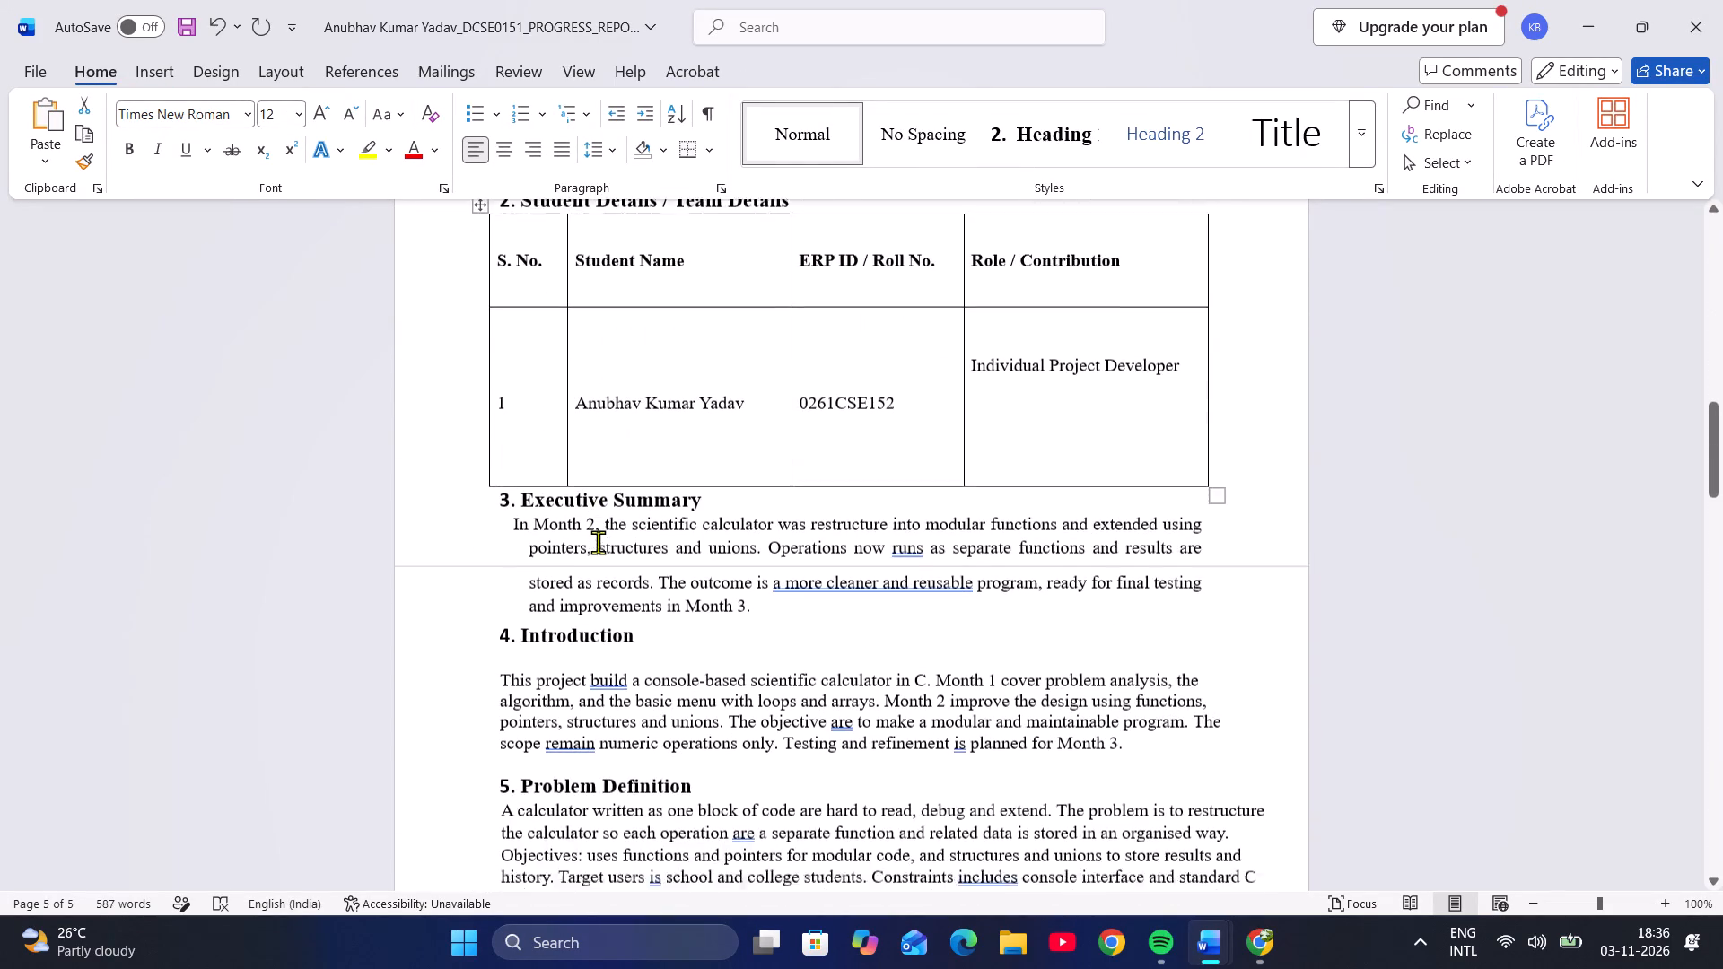
pyautogui.scroll(-1, 598, 542)
pyautogui.scroll(-11, 645, 454)
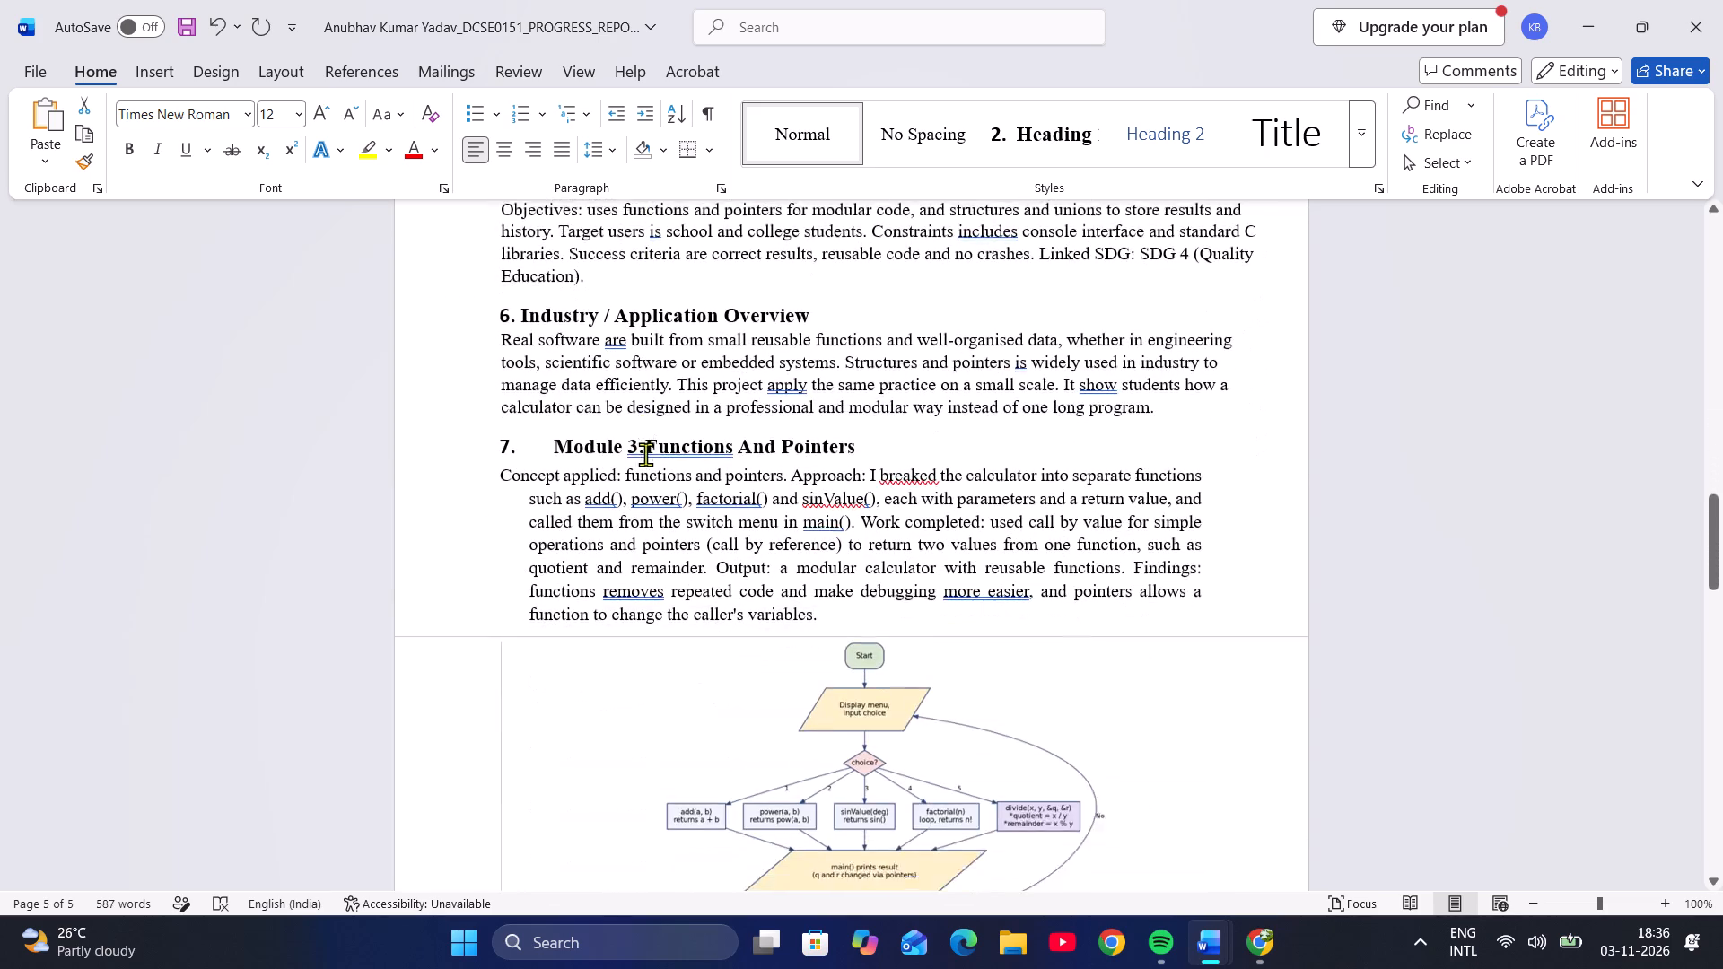
pyautogui.scroll(-19, 645, 454)
pyautogui.scroll(-7, 645, 454)
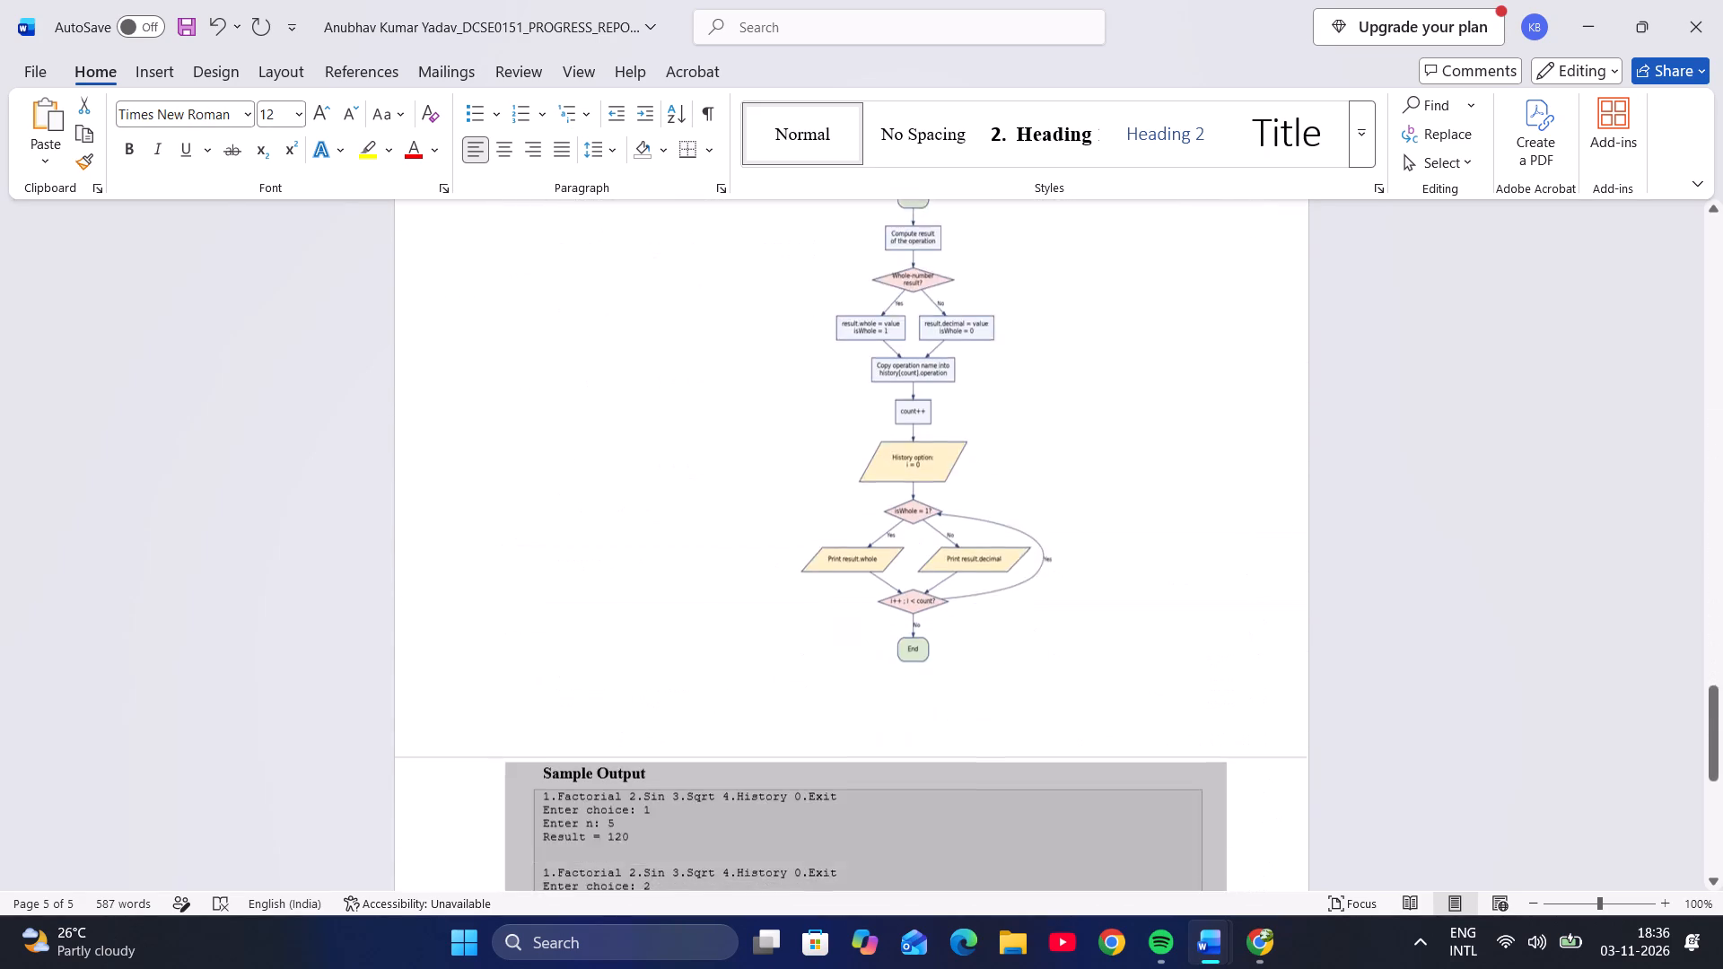
pyautogui.scroll(-13, 645, 454)
pyautogui.click(593, 538)
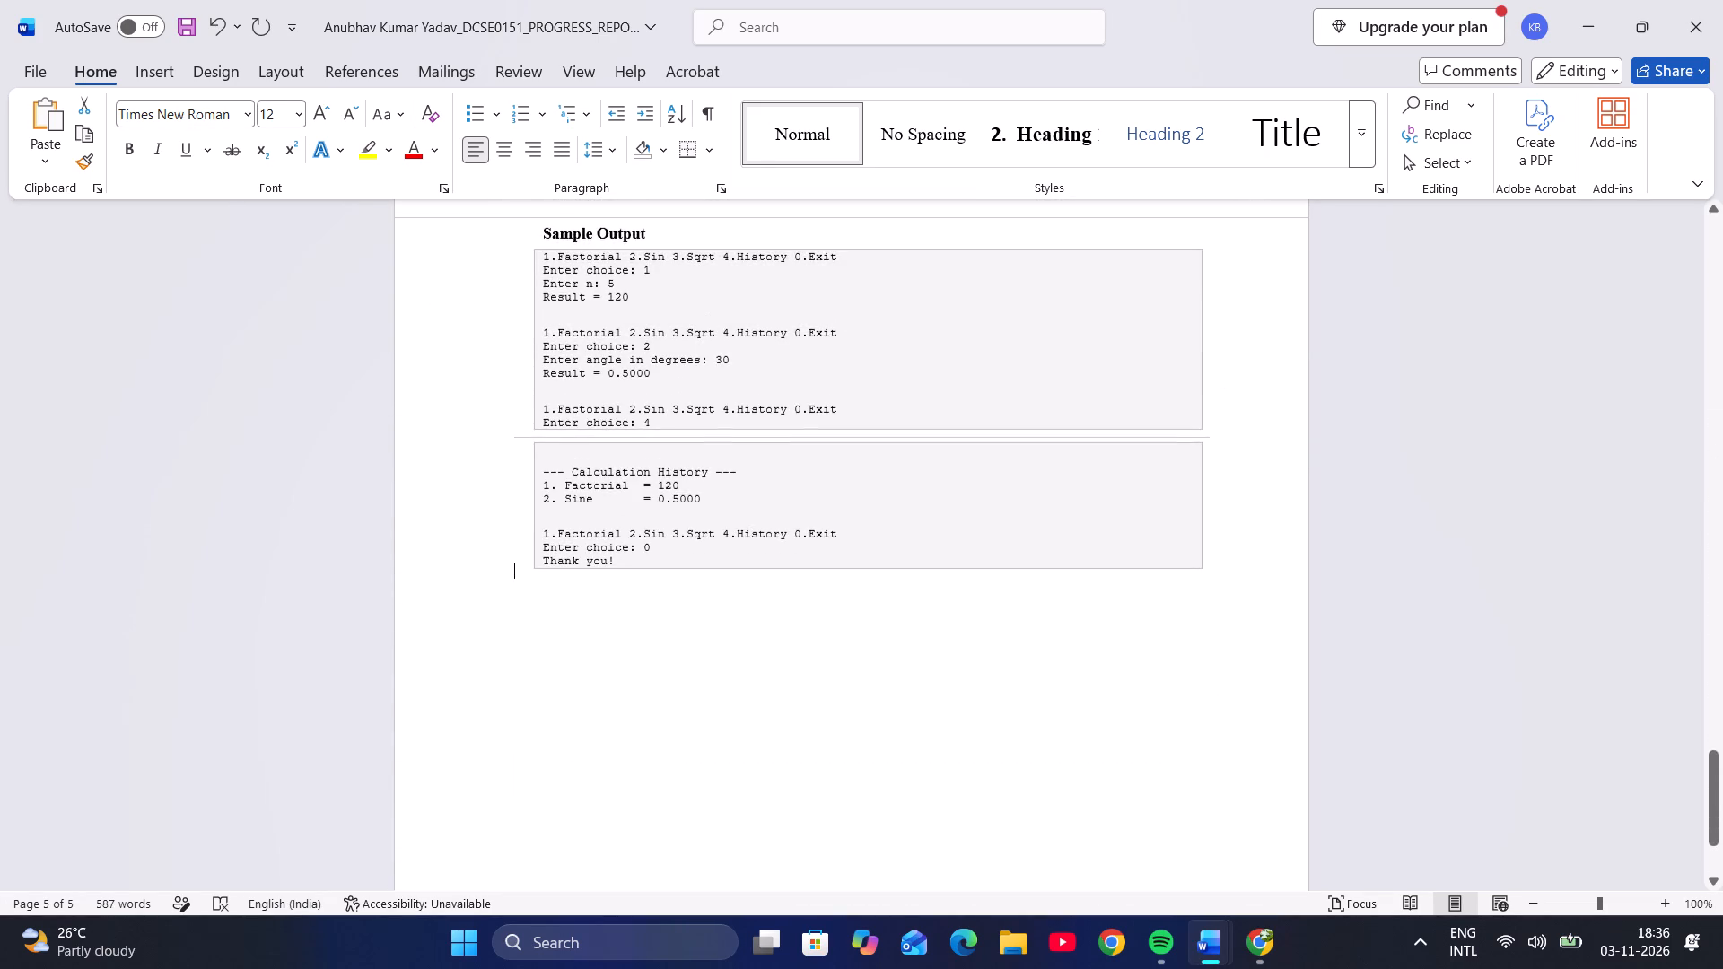
pyautogui.scroll(-4, 593, 538)
pyautogui.scroll(9, 593, 538)
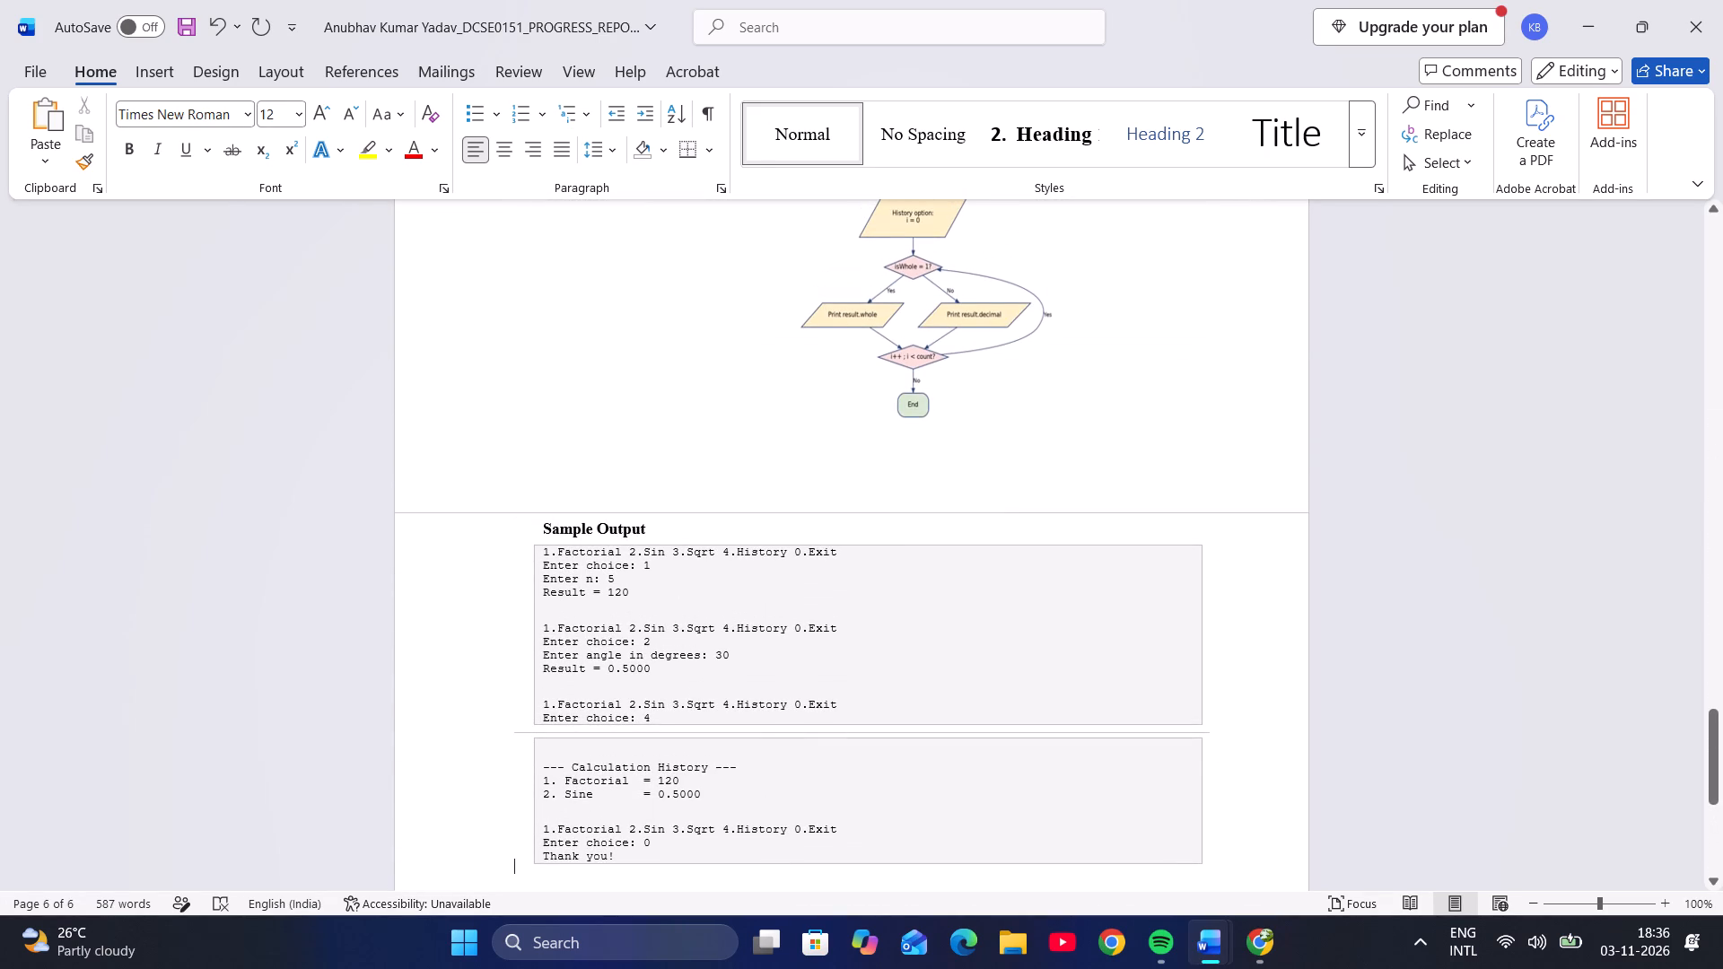
pyautogui.scroll(15, 599, 530)
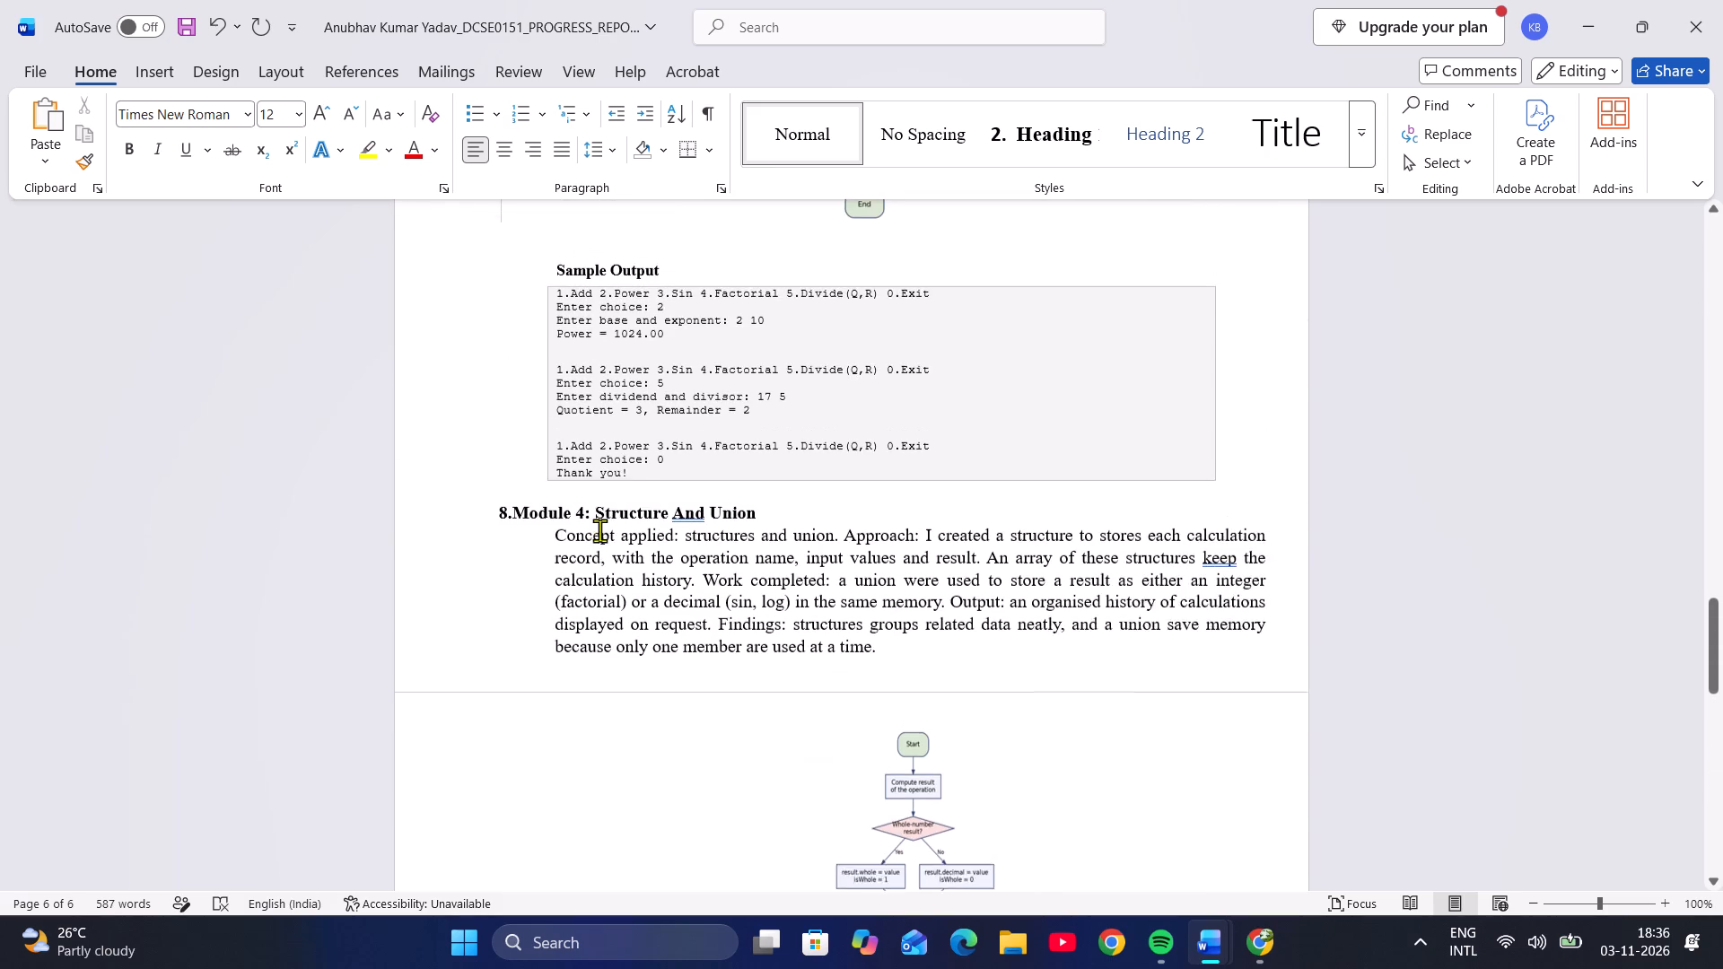
pyautogui.scroll(15, 599, 530)
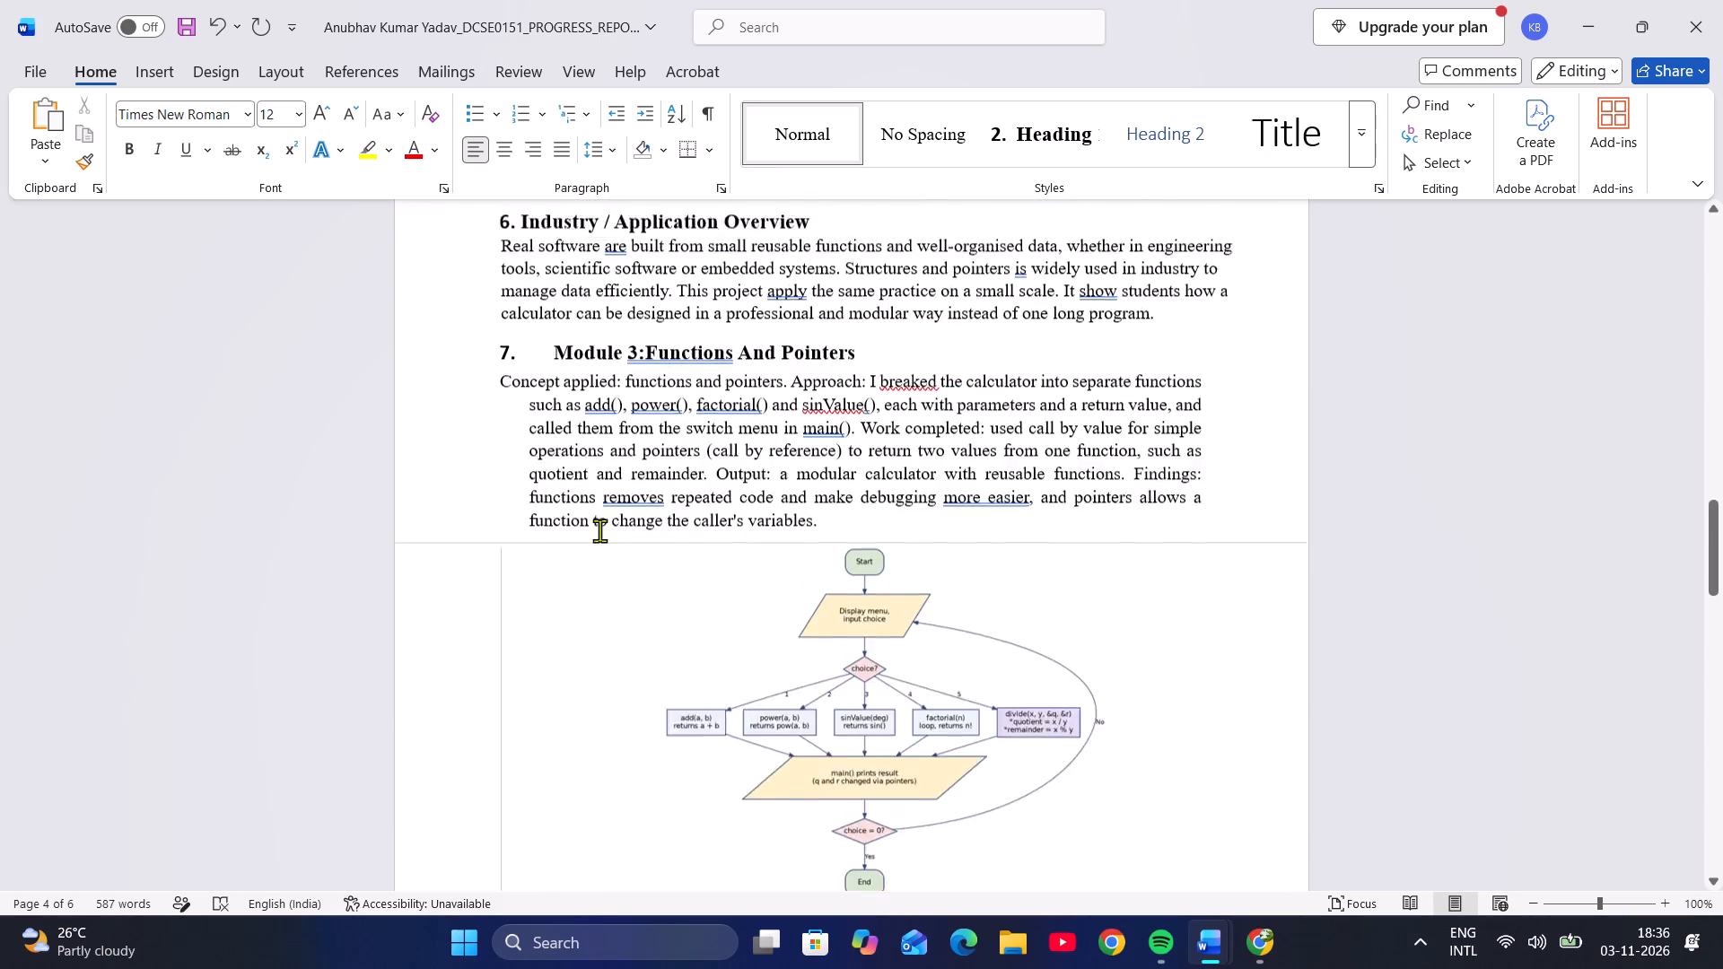
pyautogui.scroll(20, 599, 530)
pyautogui.scroll(8, 599, 530)
pyautogui.scroll(-5, 601, 530)
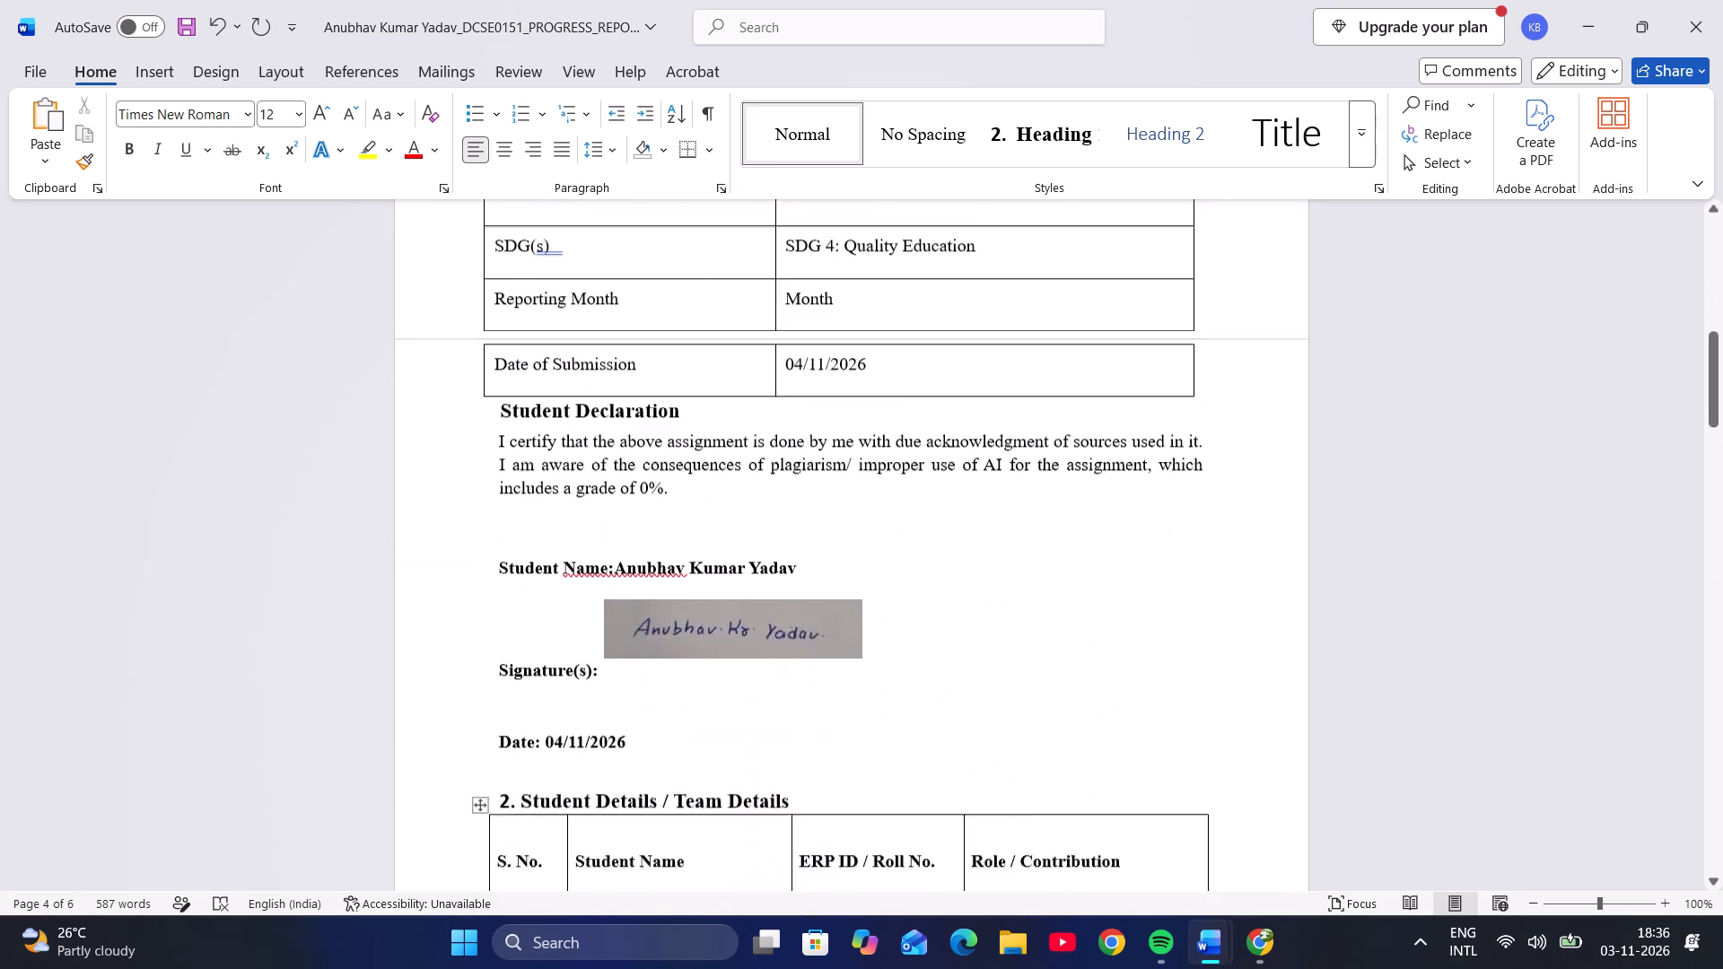
pyautogui.scroll(-17, 601, 530)
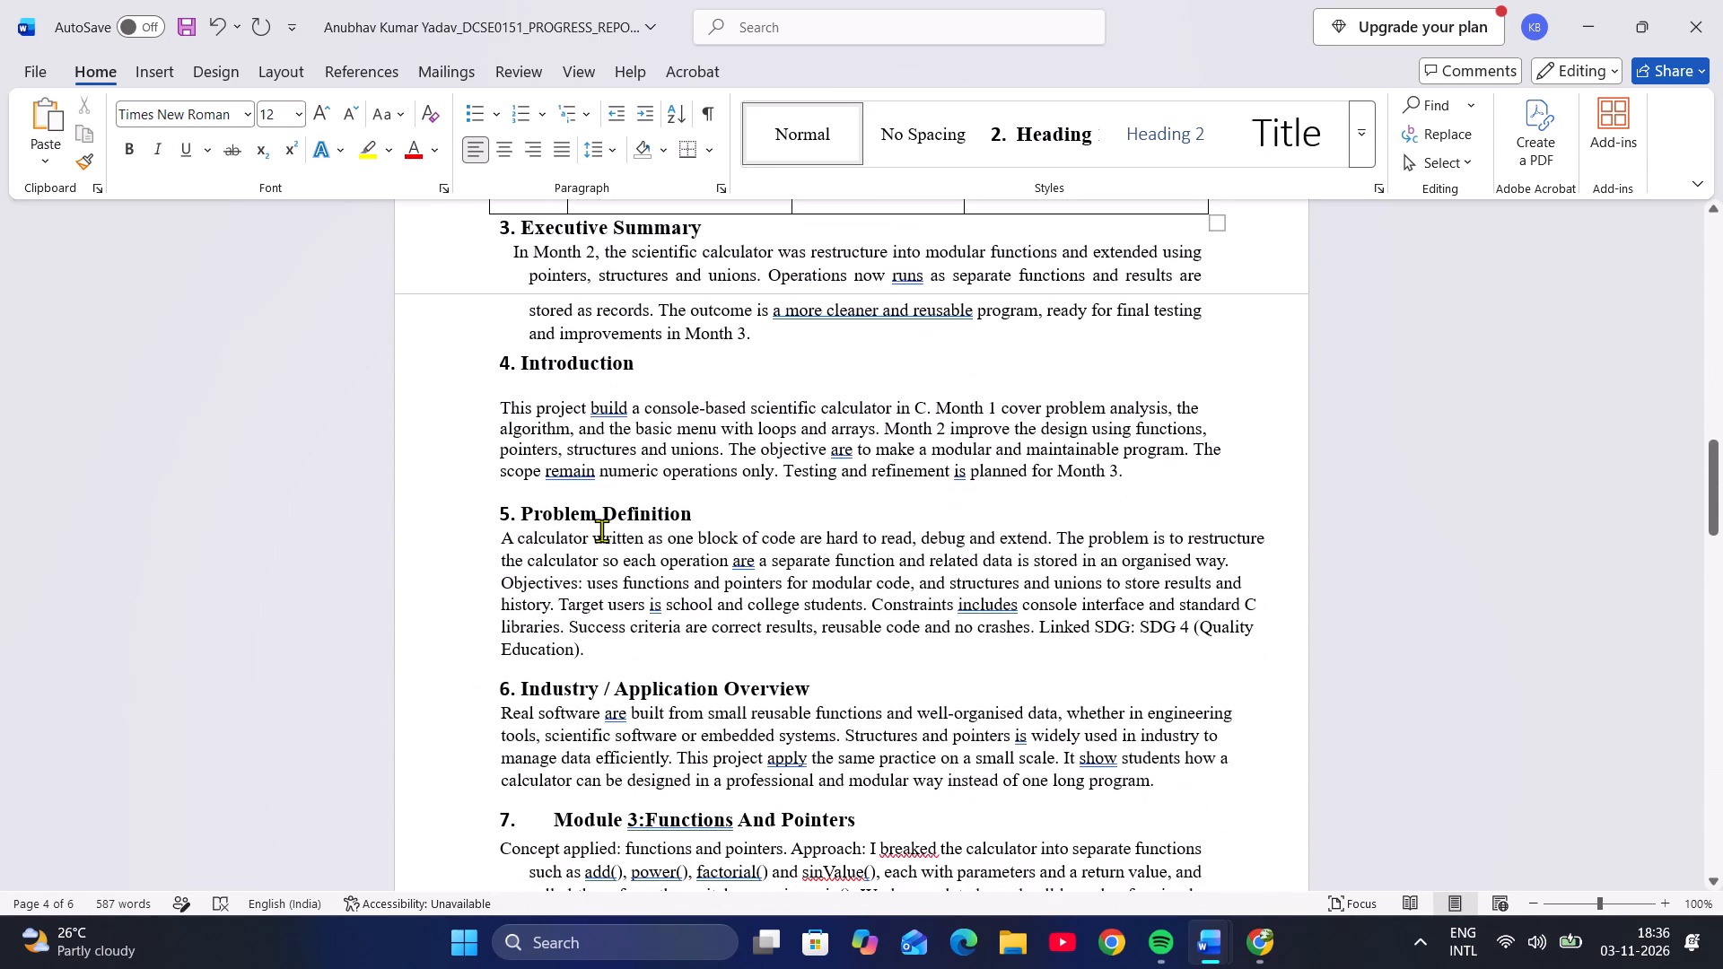
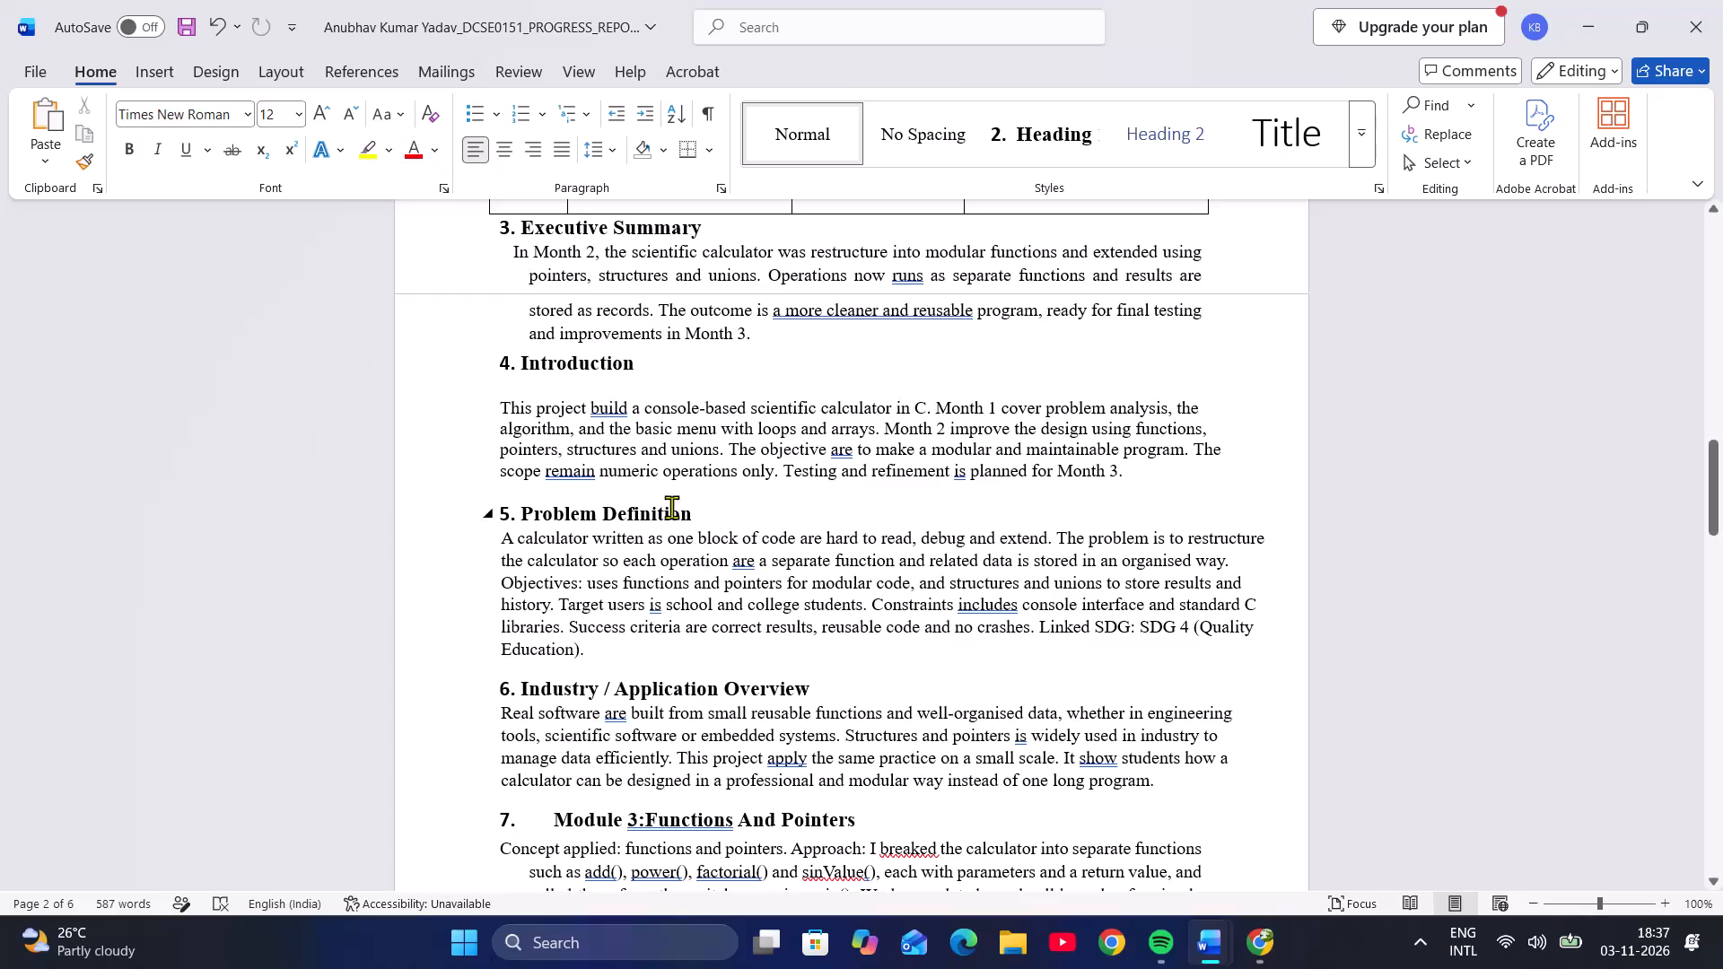
# Save the report as a Word document on the Desktop, changing the file name's ending to PROGRESS_REPORT2.
pyautogui.scroll(6, 671, 507)
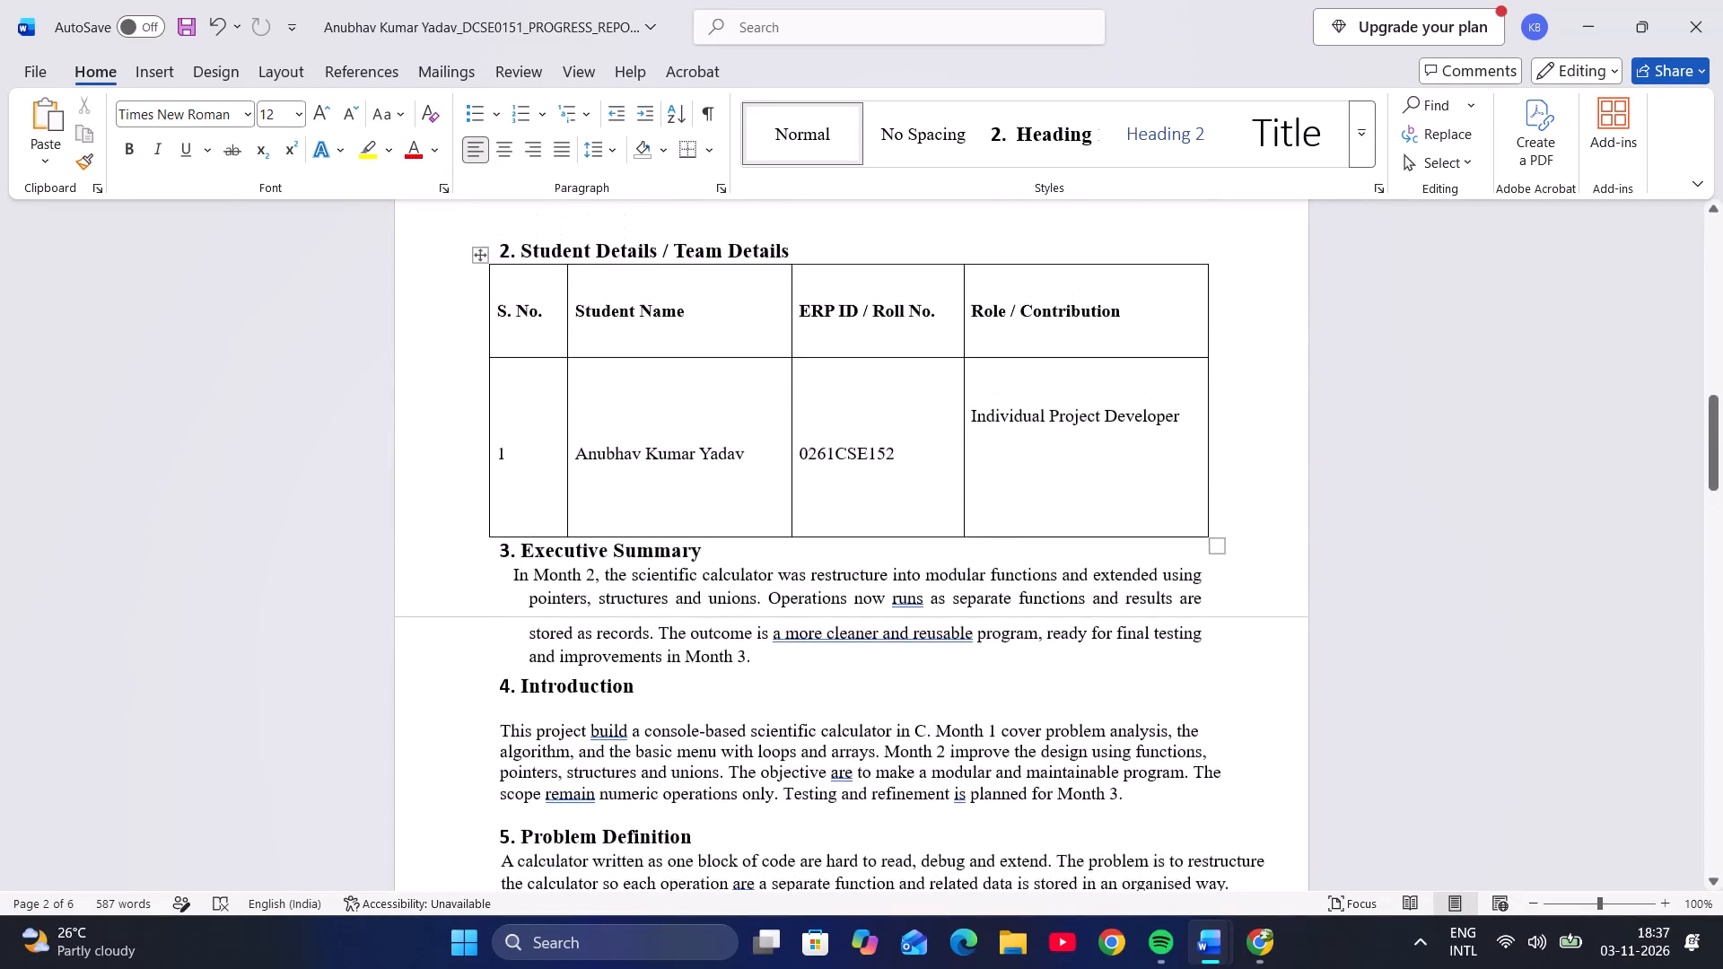
pyautogui.scroll(-19, 671, 507)
pyautogui.scroll(-5, 671, 507)
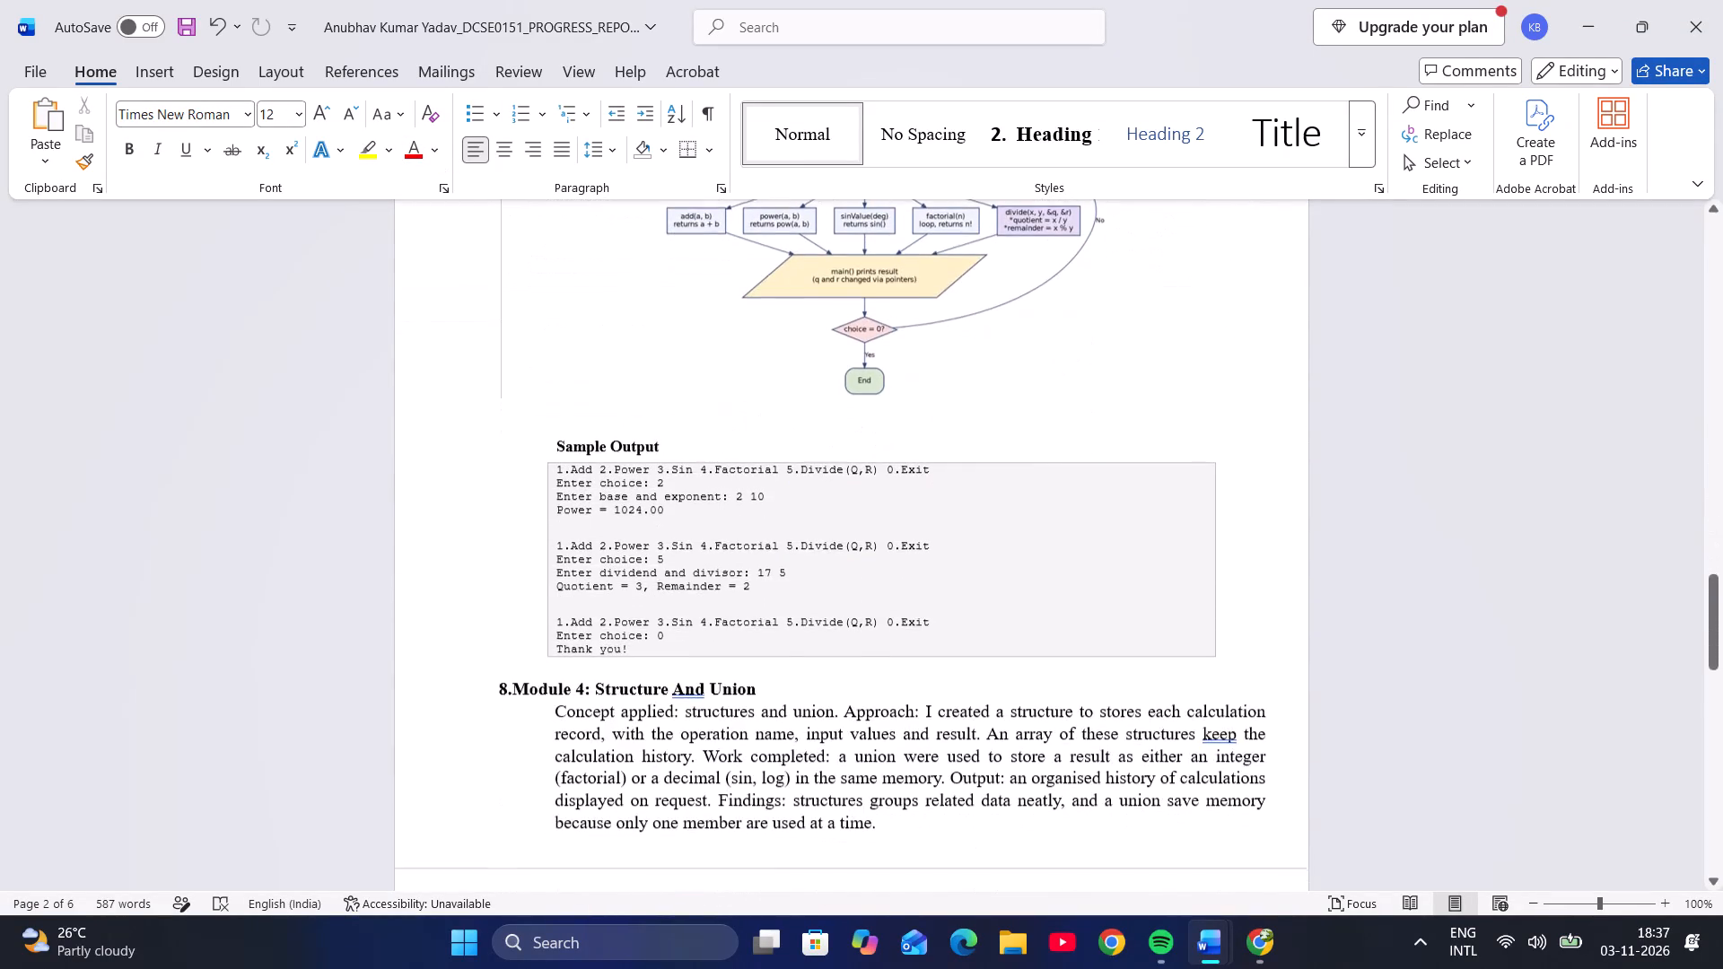
pyautogui.scroll(-20, 671, 507)
pyautogui.scroll(-5, 671, 507)
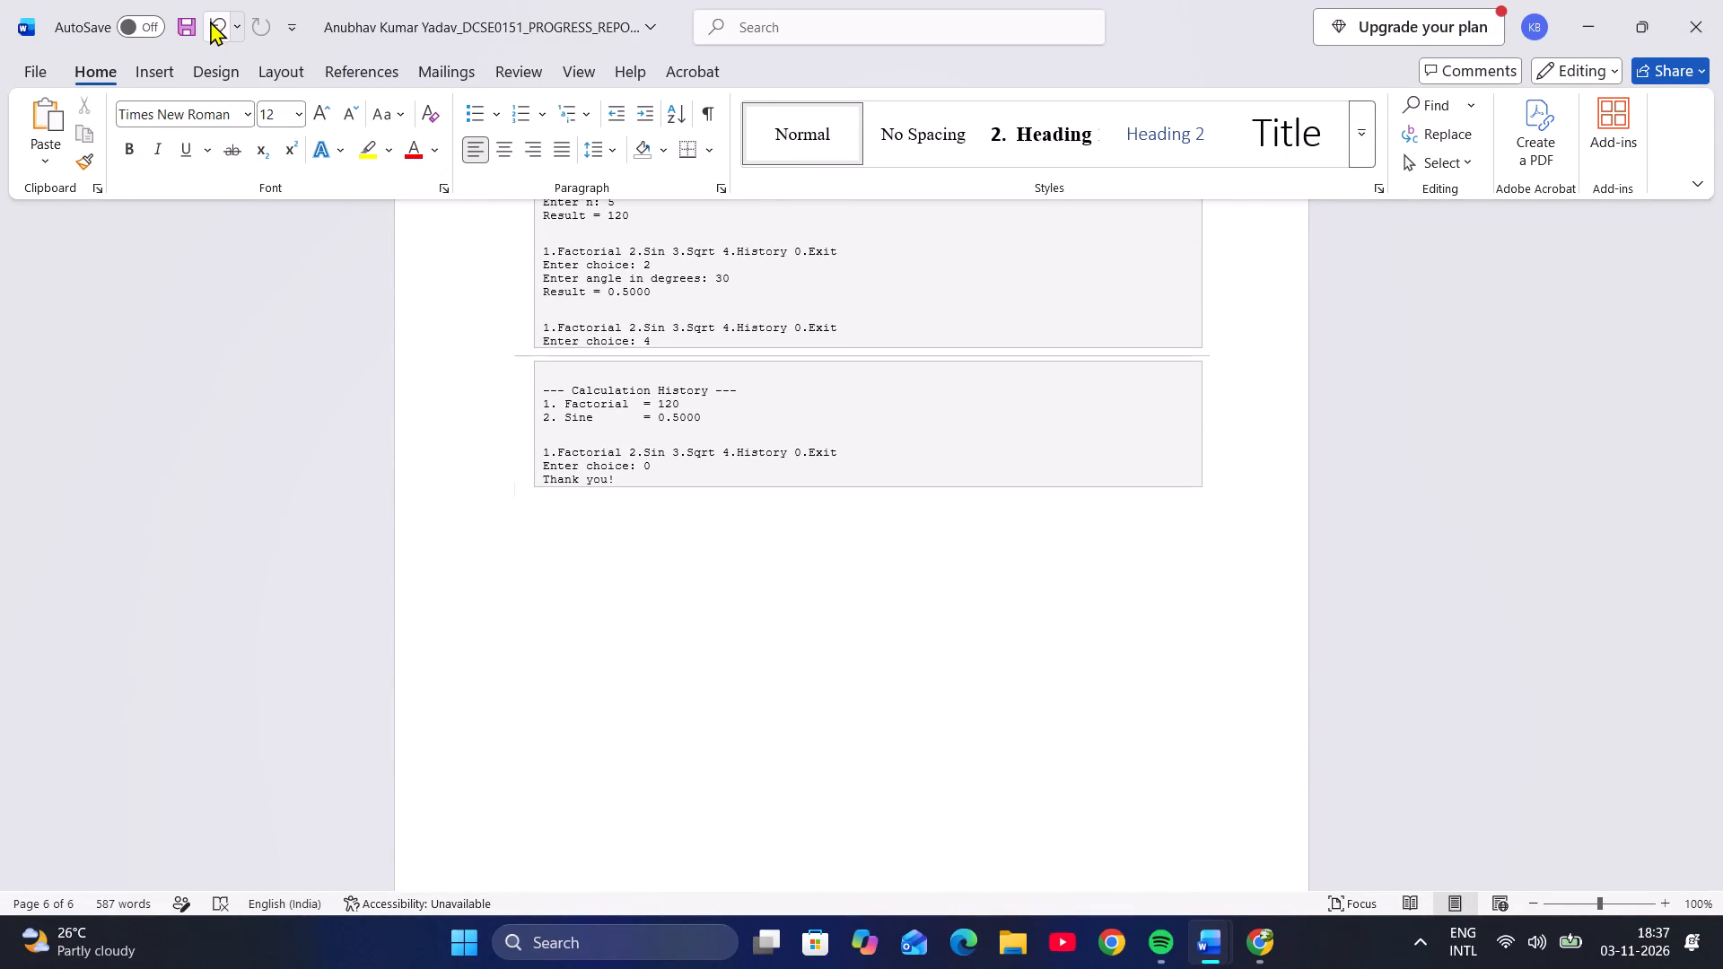
pyautogui.click(187, 26)
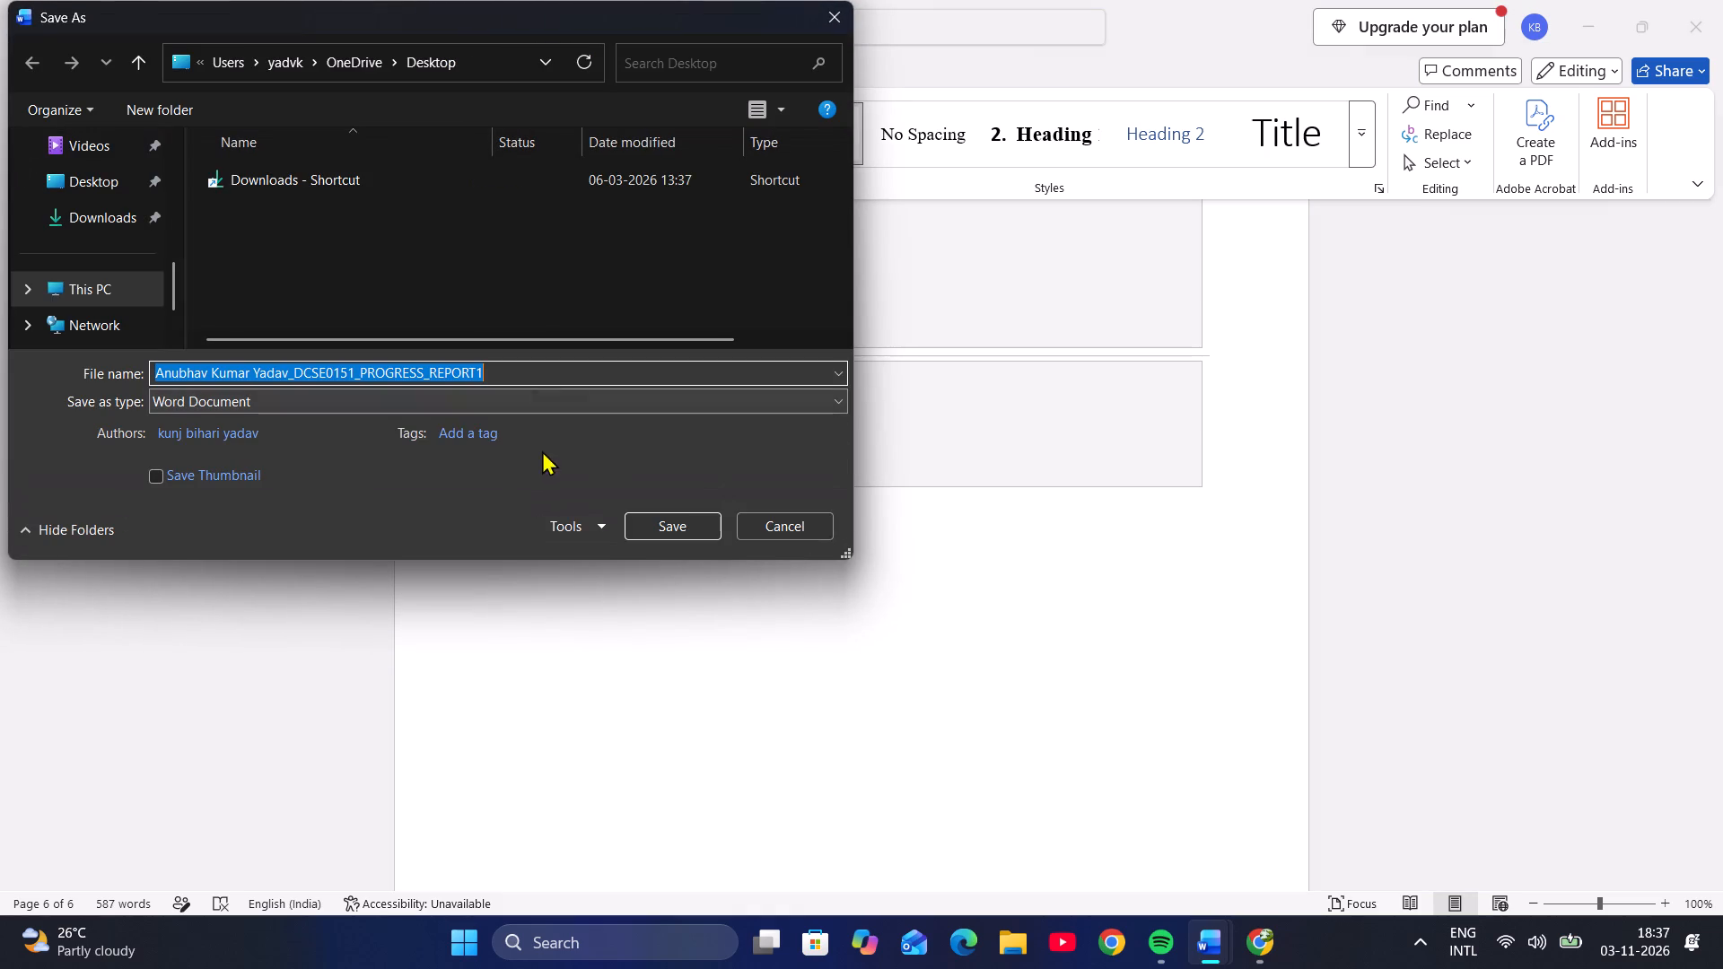
pyautogui.click(538, 367)
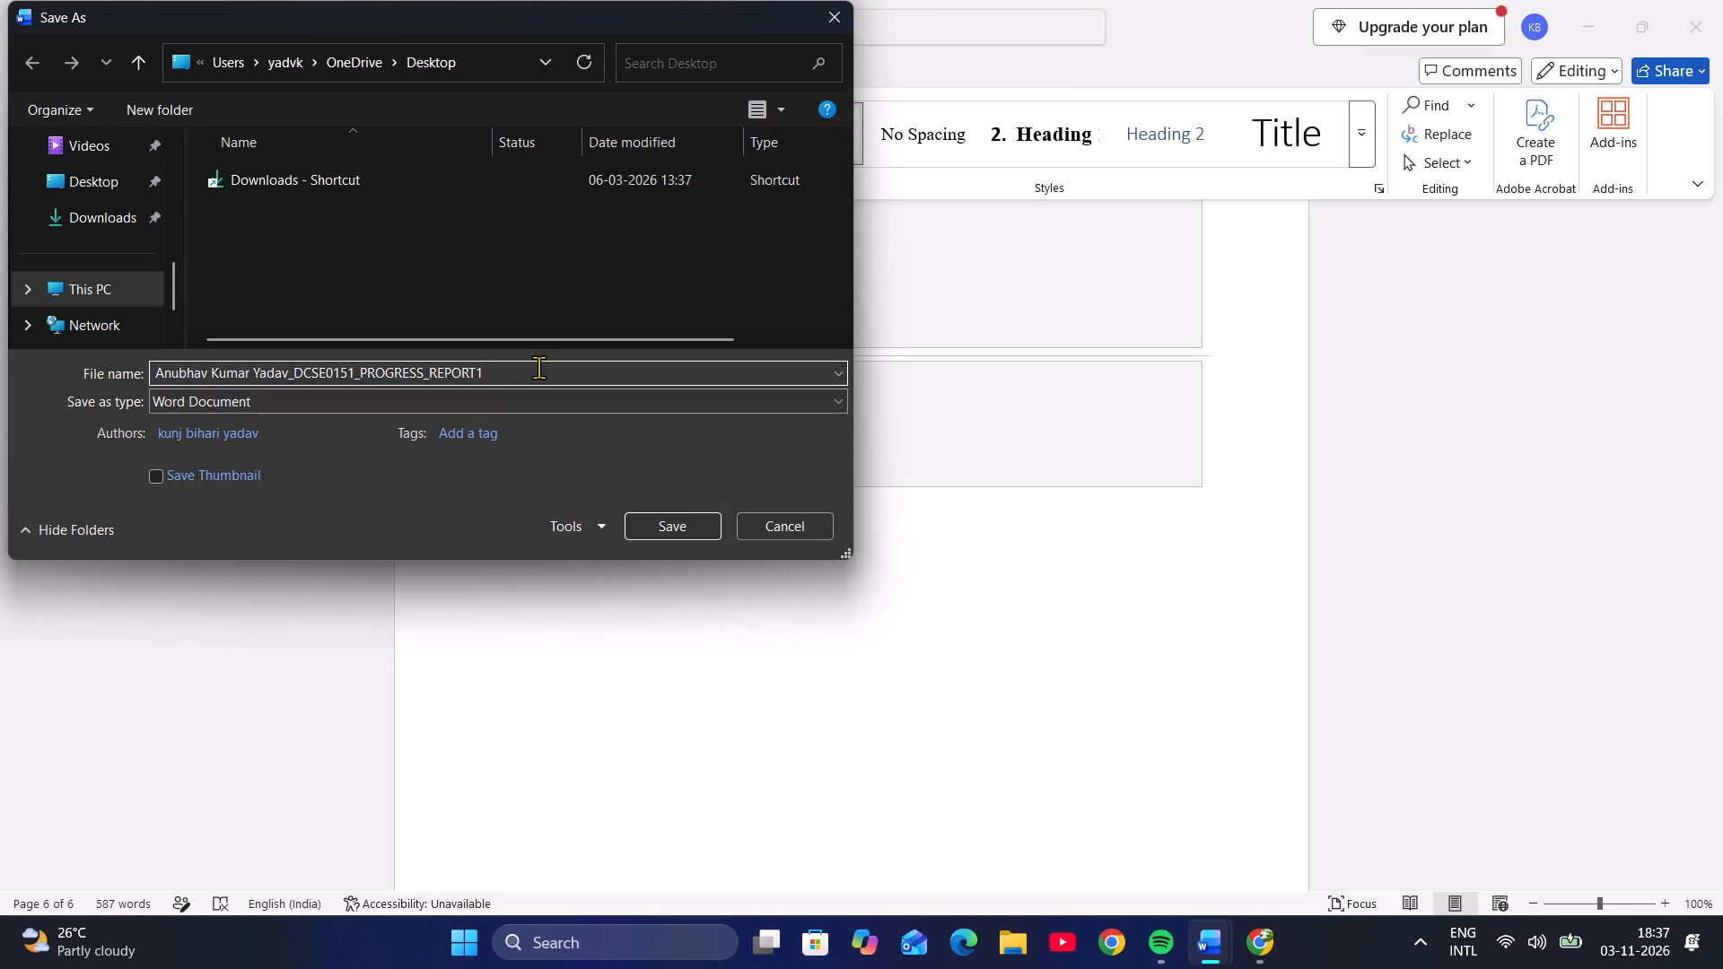
pyautogui.press('BackSpace')
pyautogui.press('2')
pyautogui.press('Return')
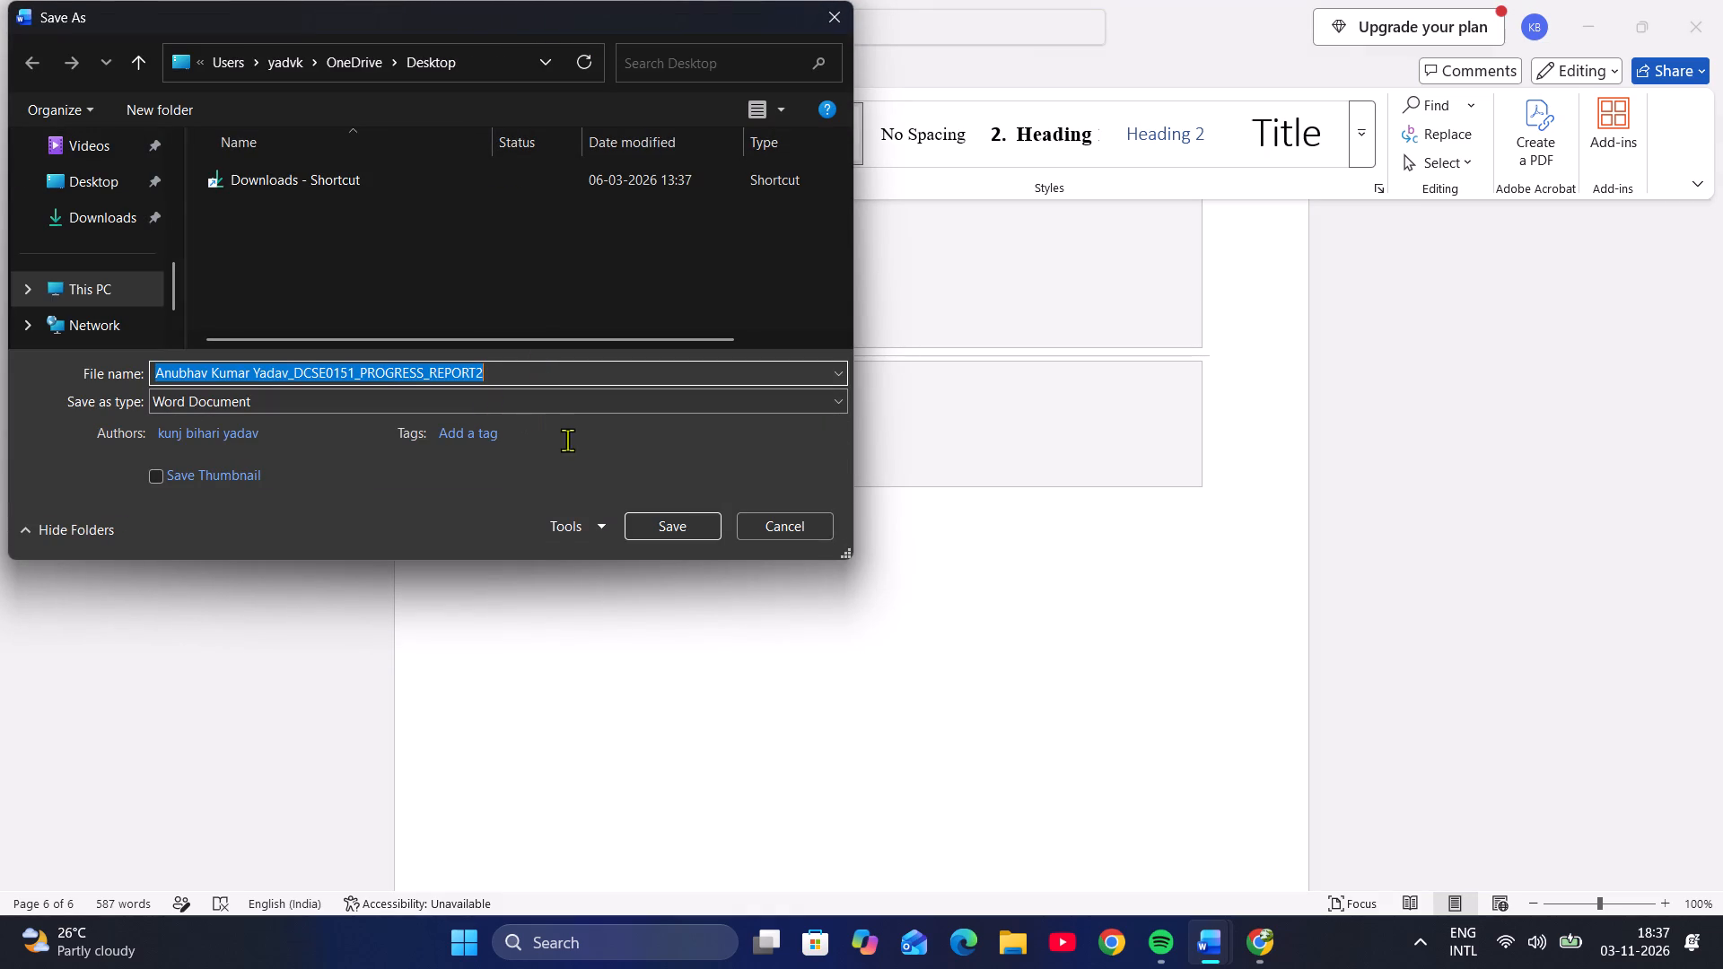
pyautogui.click(675, 531)
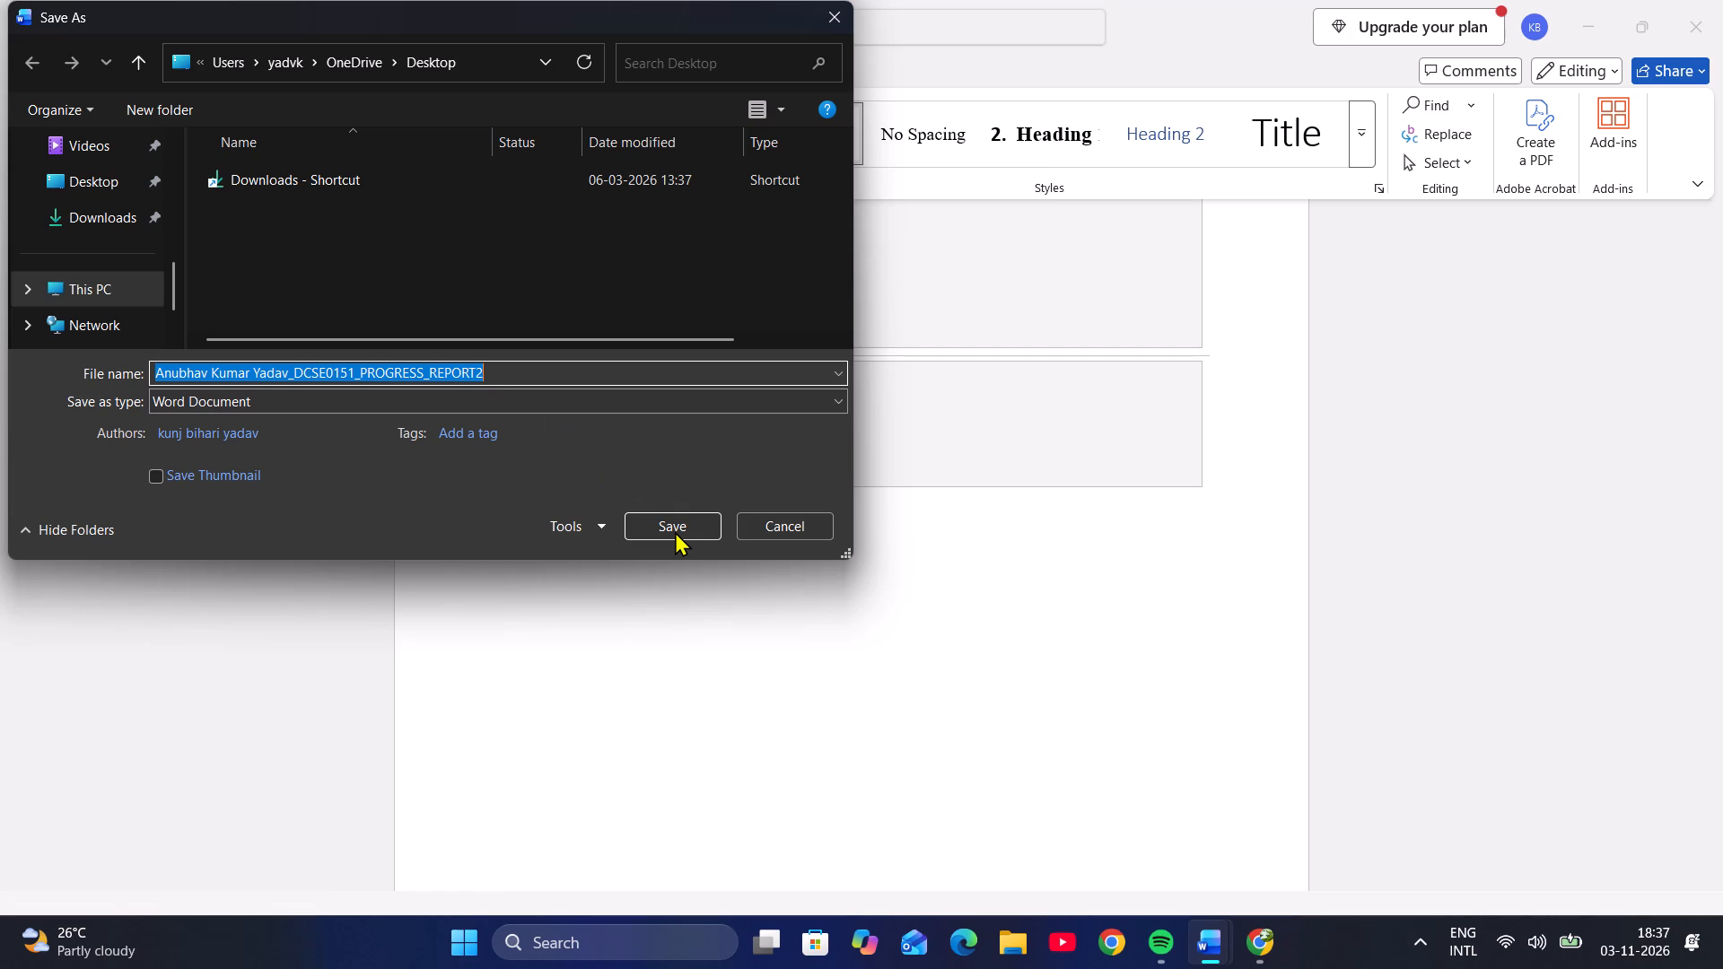
pyautogui.click(676, 525)
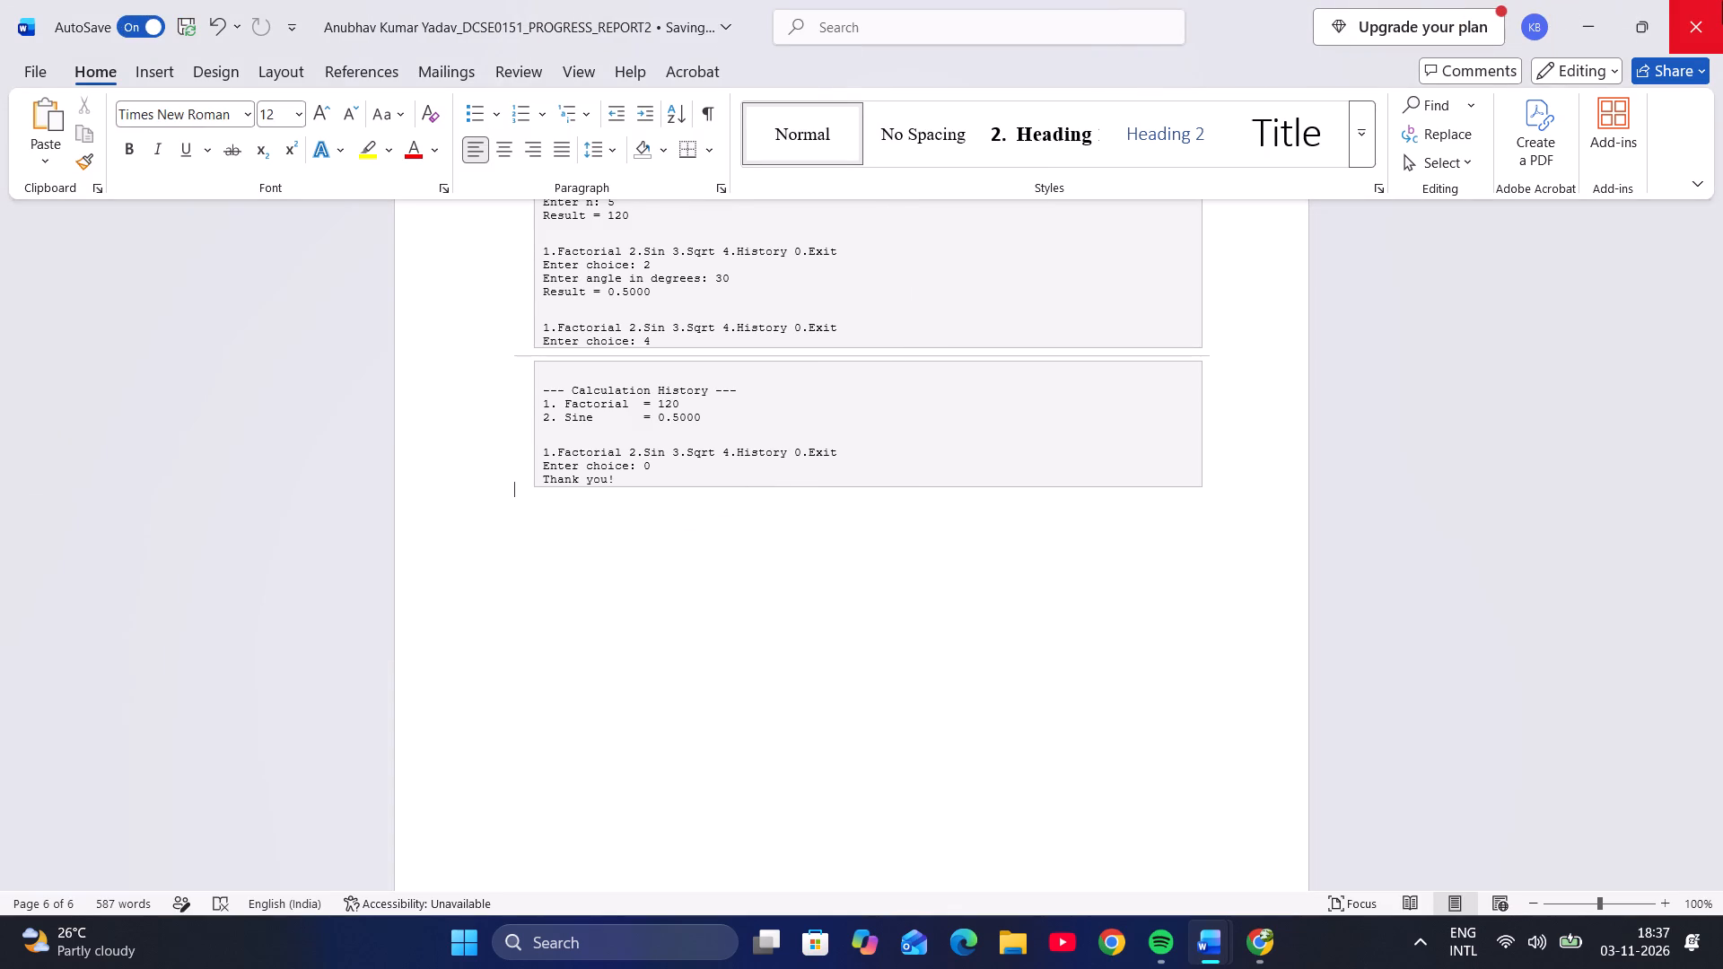
# Close the finished report, the protected reference document and the ChatGPT browser window.
pyautogui.click(1722, 0)
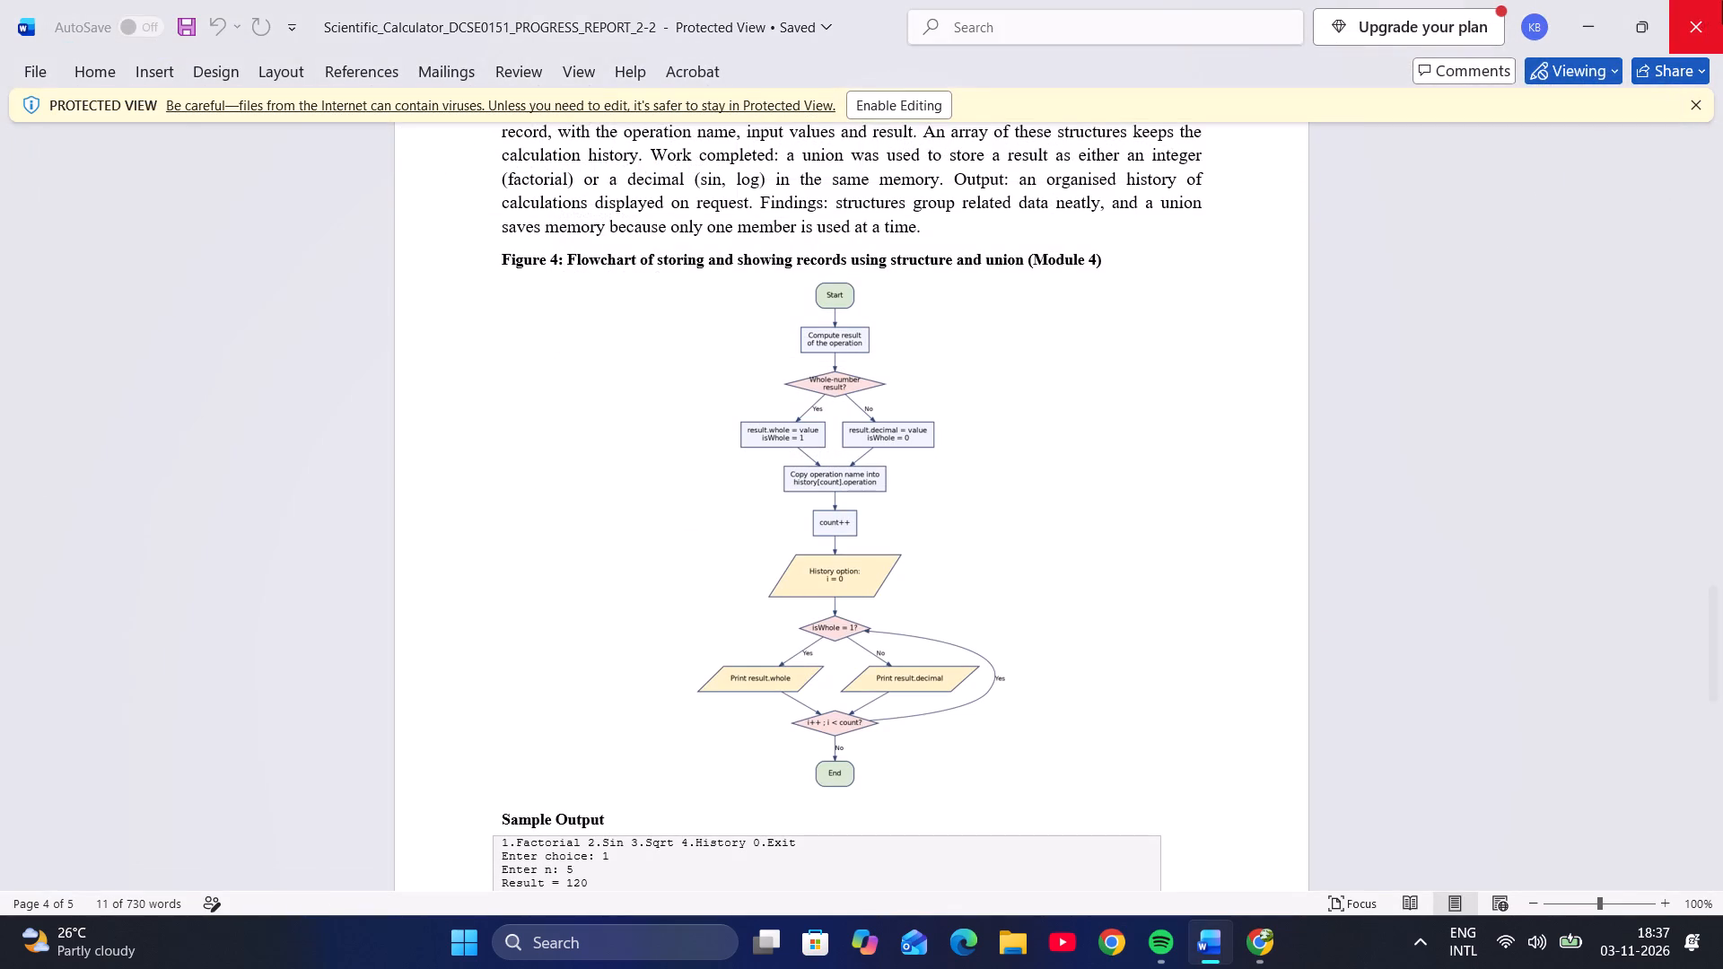
pyautogui.click(1722, 0)
pyautogui.click(1722, 0)
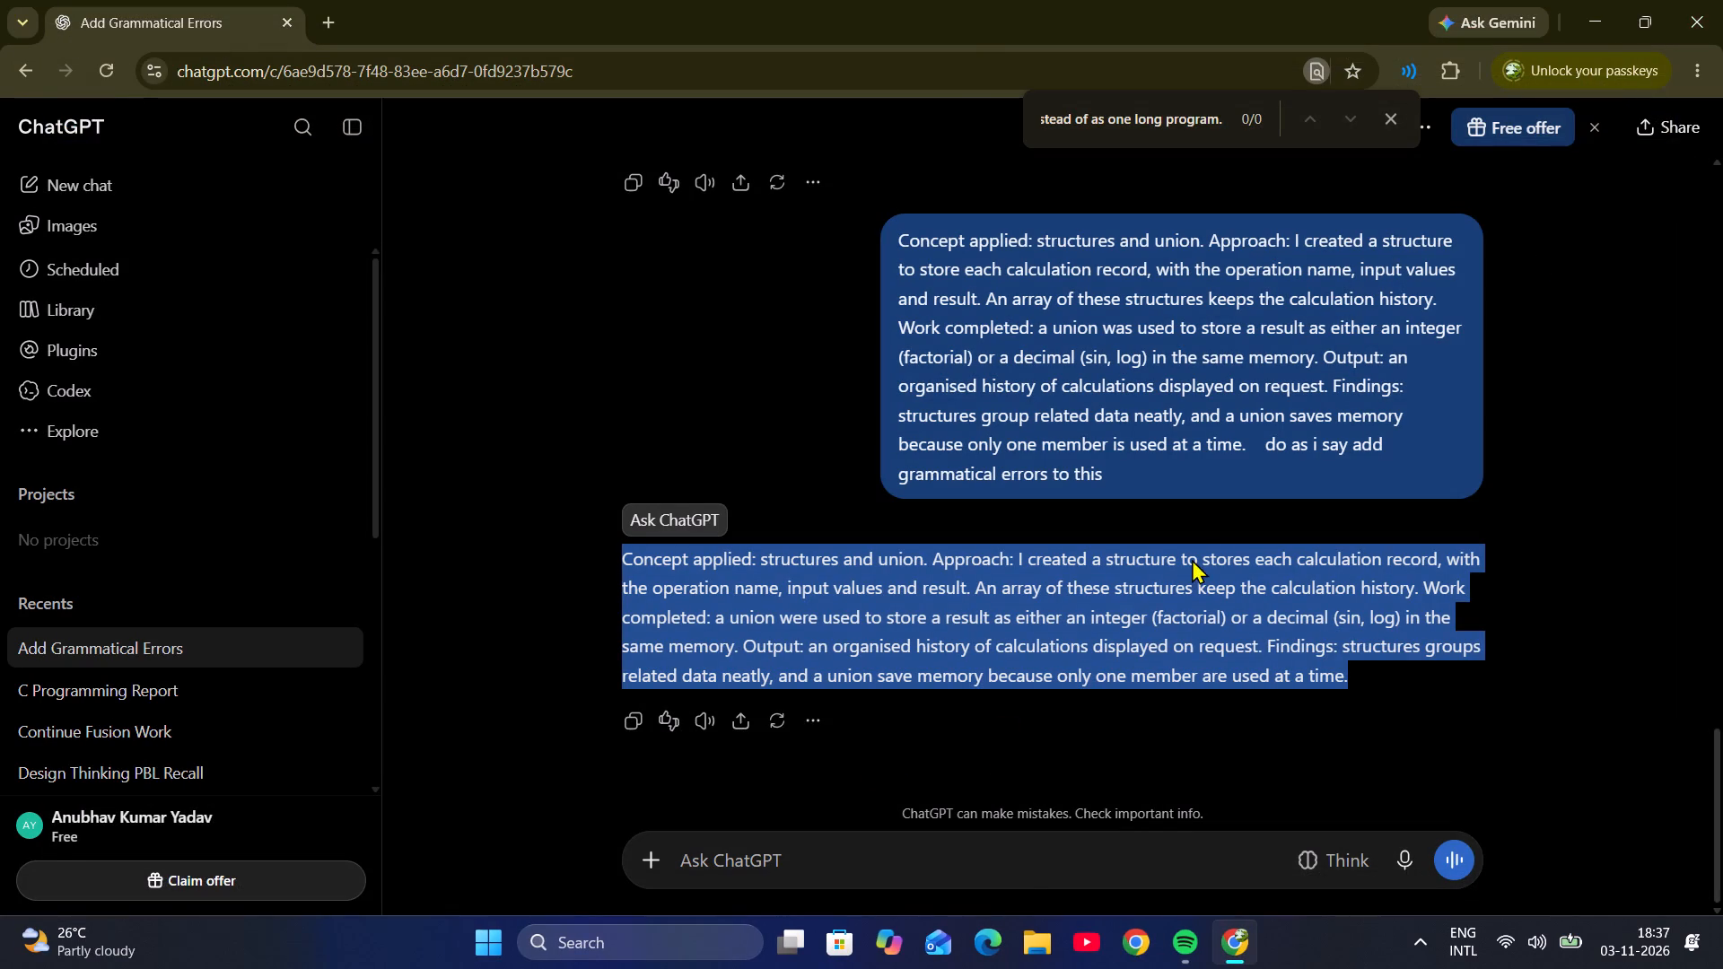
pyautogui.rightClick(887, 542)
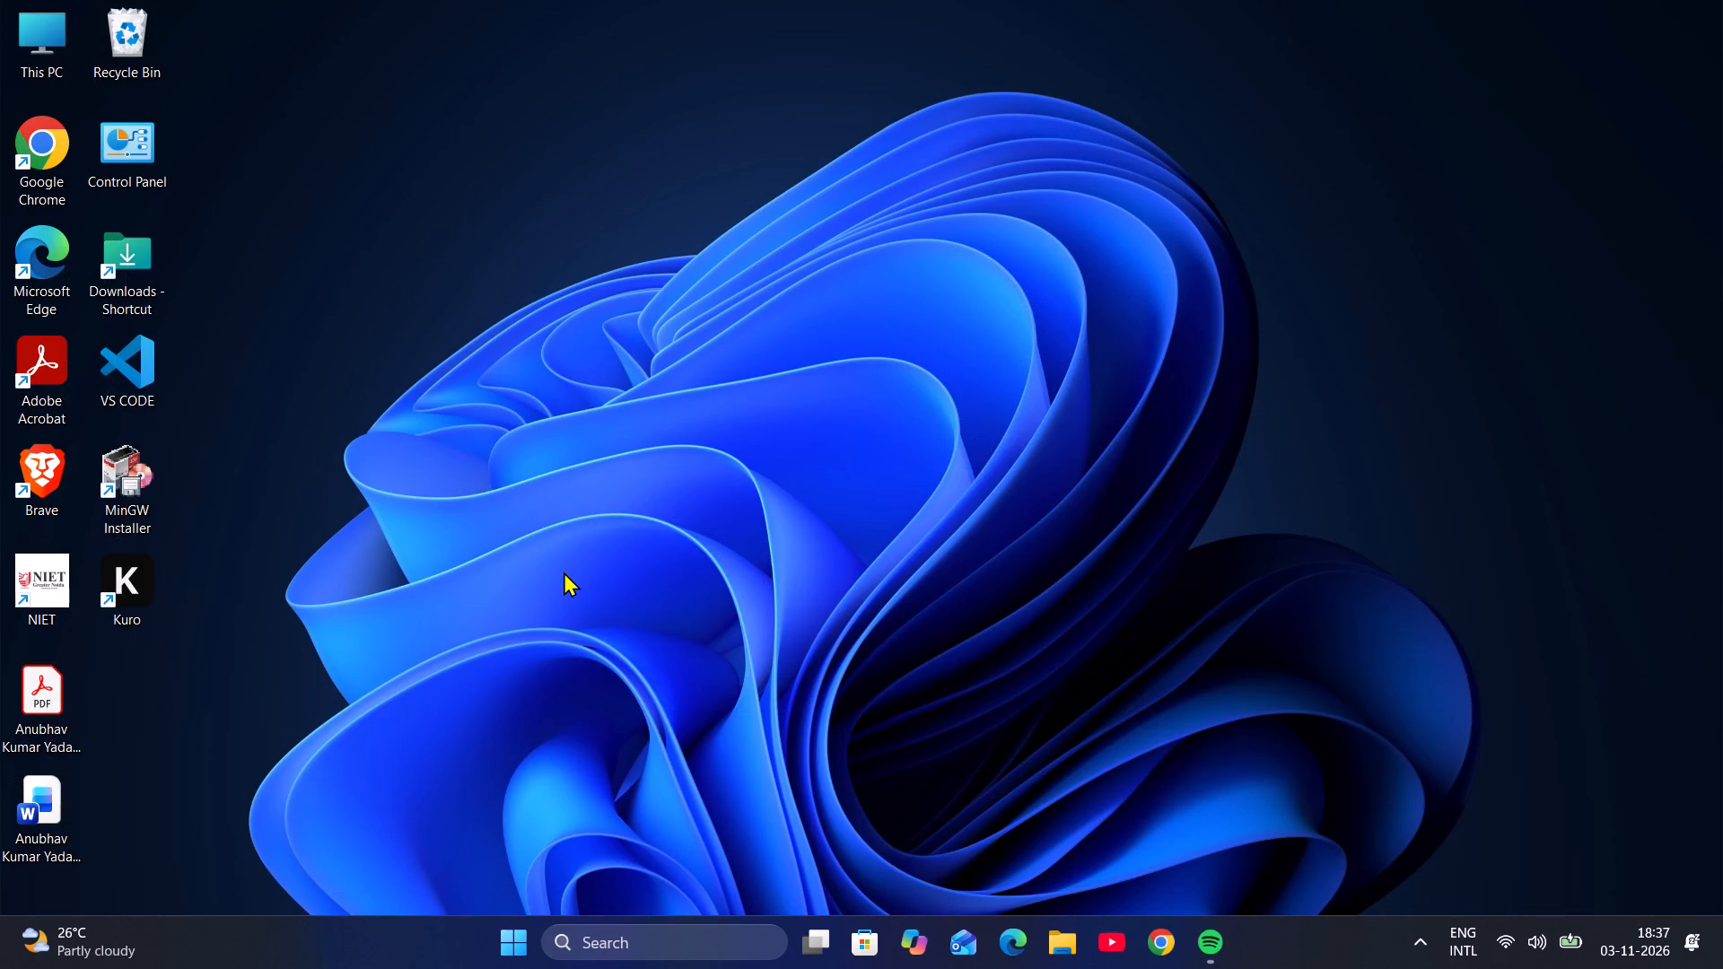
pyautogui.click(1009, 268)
# In Google Chrome, search for "word to pdf converter" and open the iLovePDF Word to PDF page.
pyautogui.click(1163, 938)
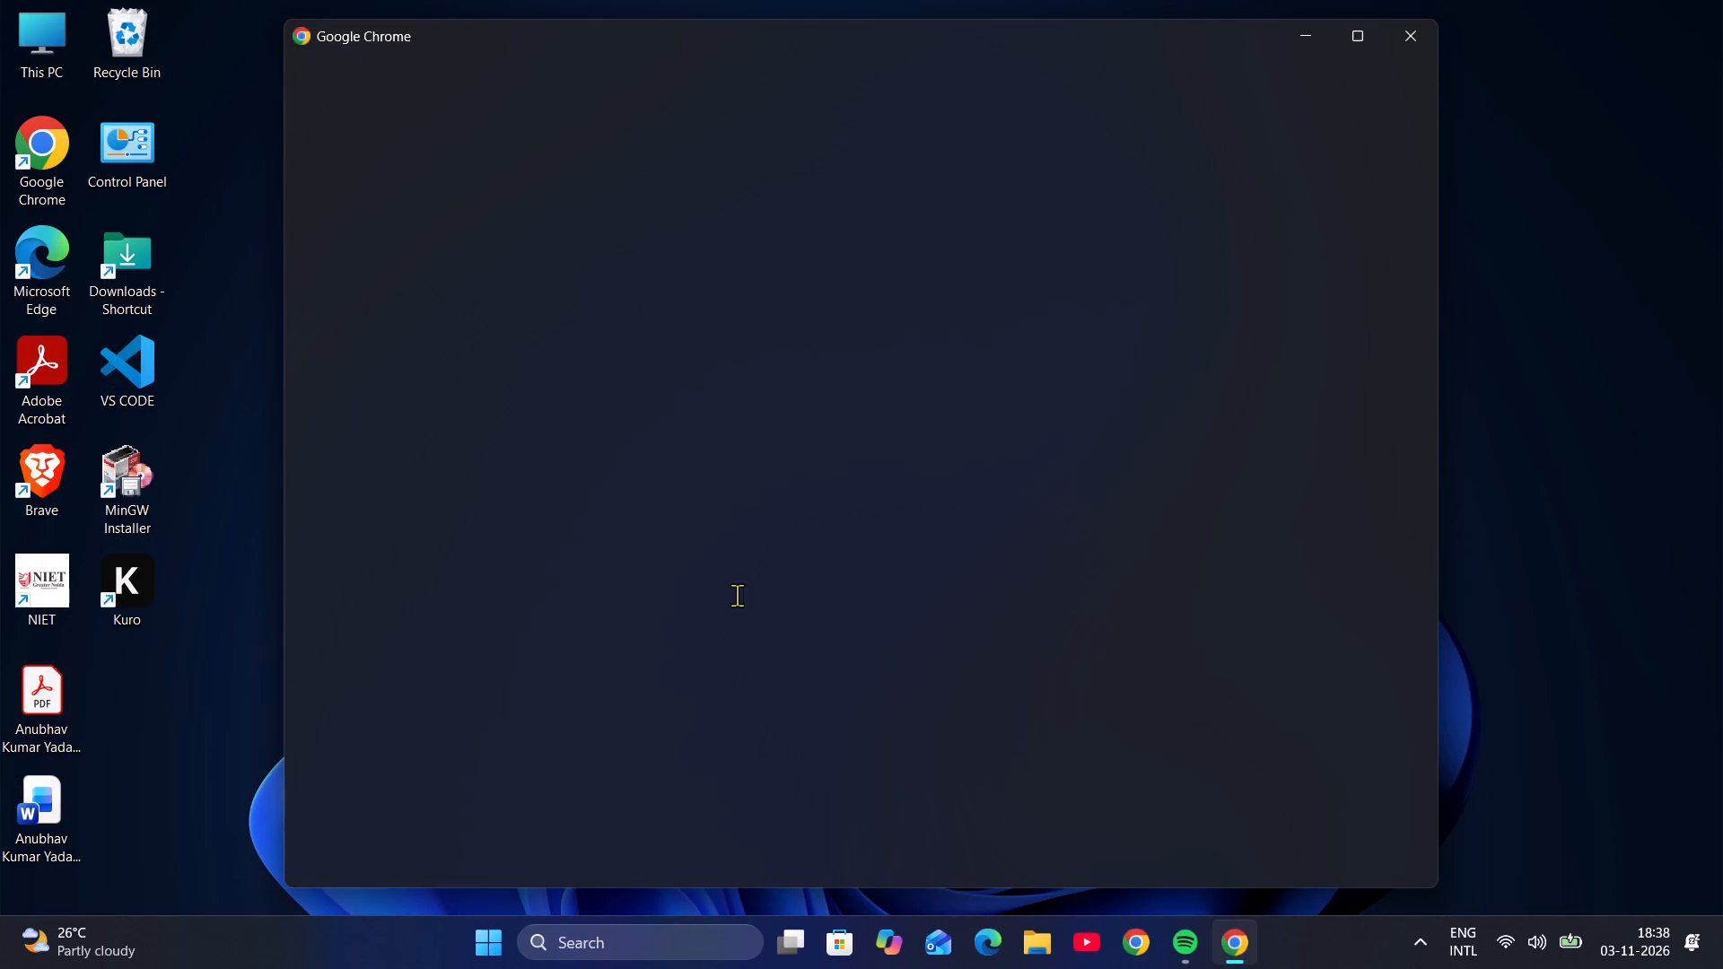
pyautogui.click(691, 542)
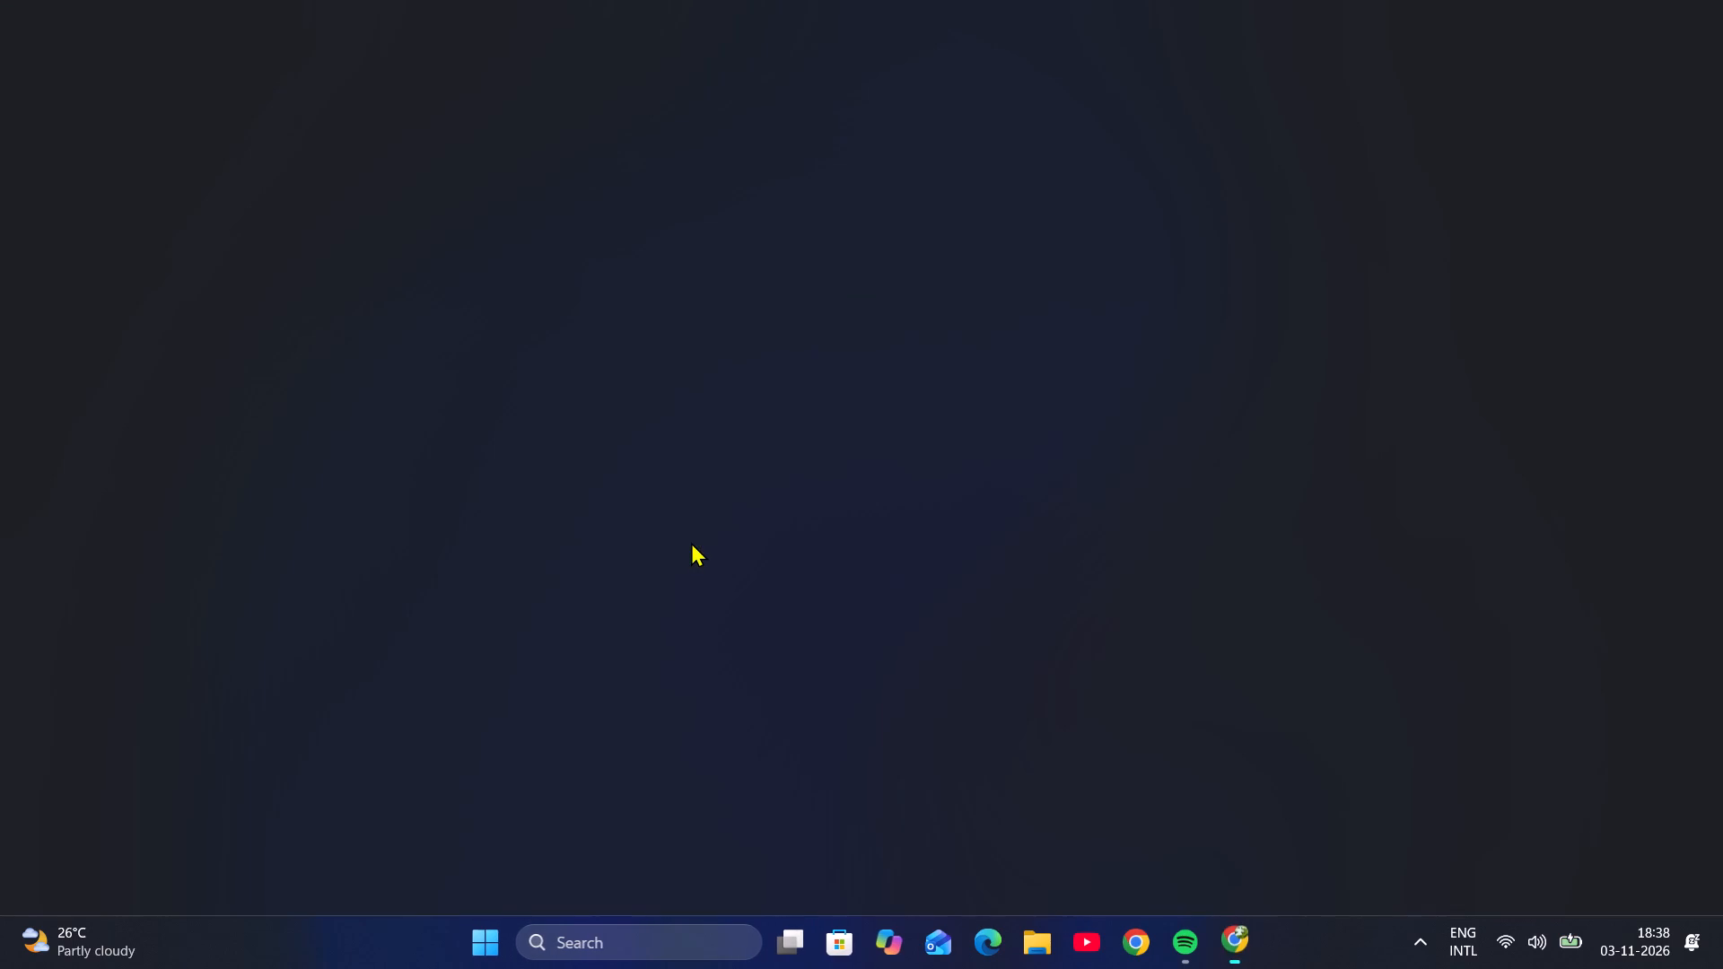
pyautogui.click(676, 450)
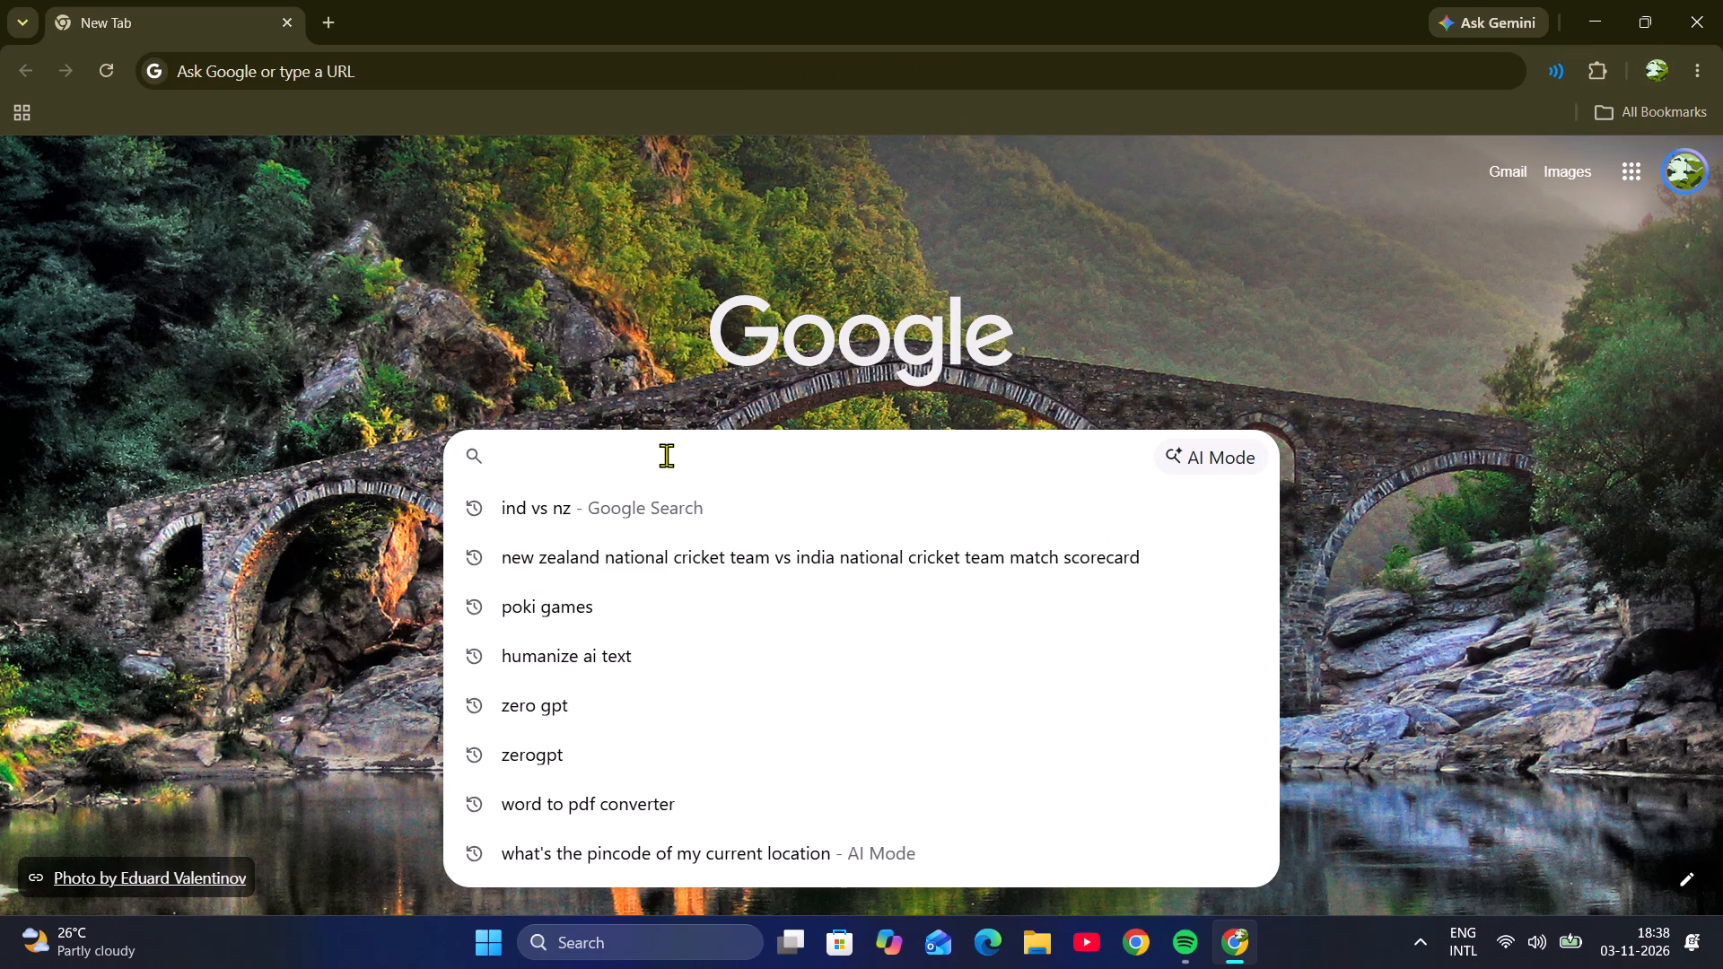
pyautogui.press('Down')
pyautogui.press('Down')
pyautogui.press('Down')
pyautogui.press('Down')
pyautogui.press('Down')
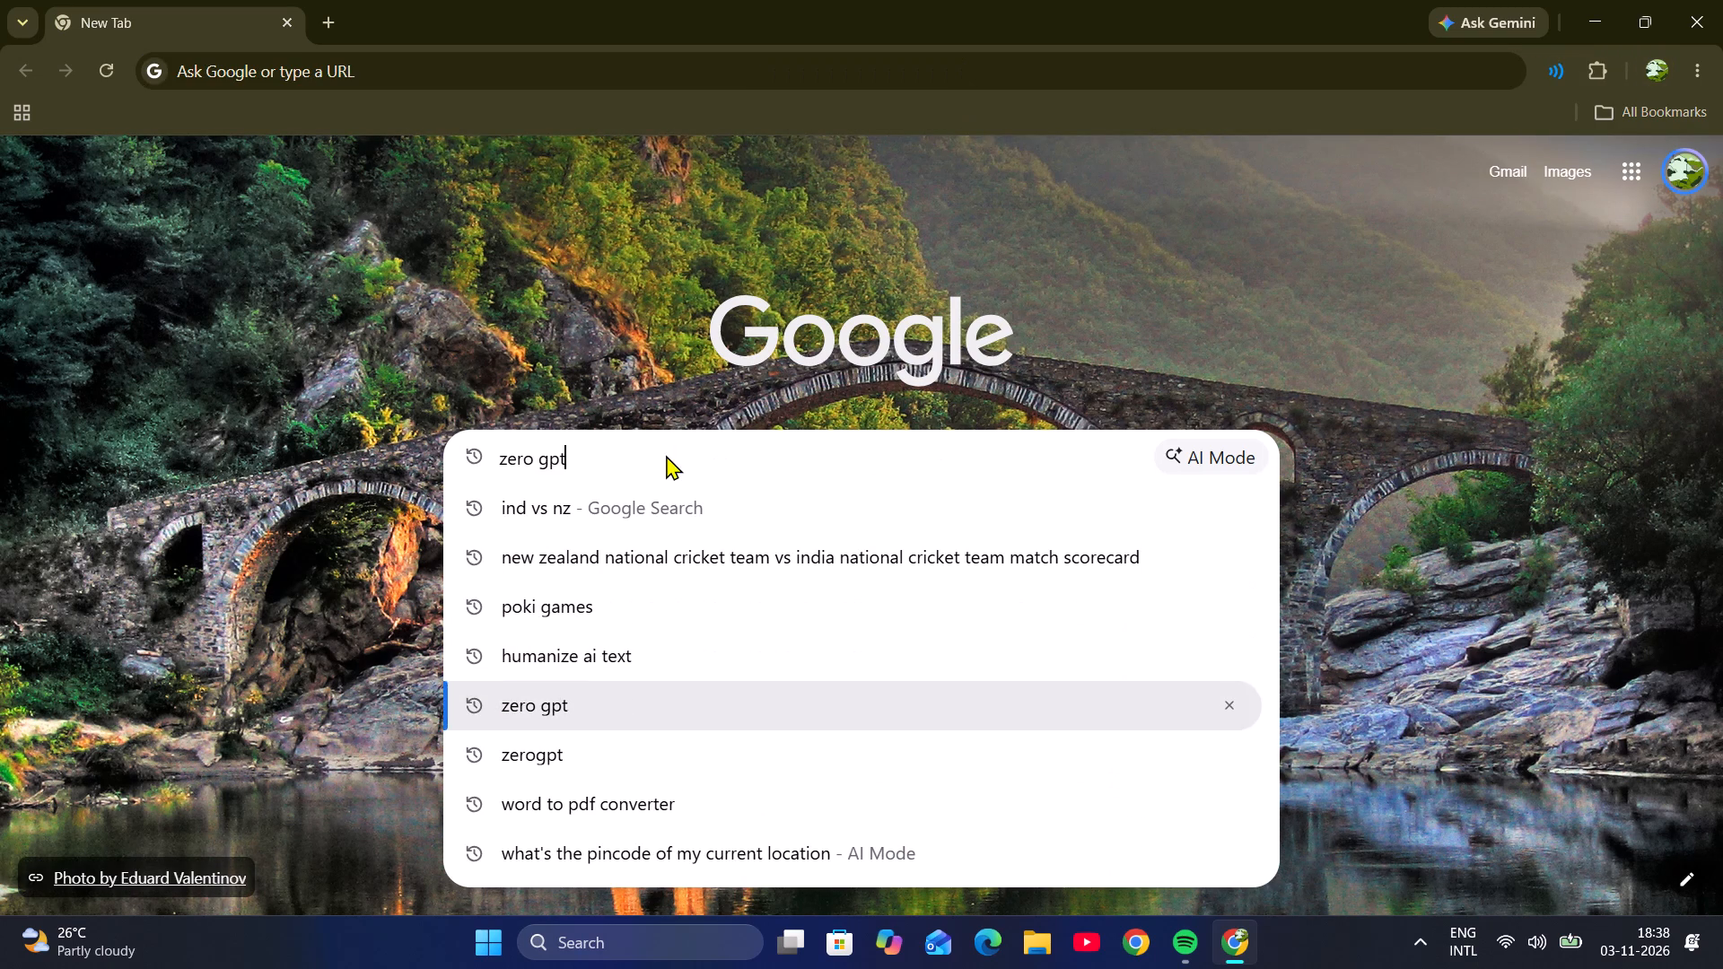
pyautogui.press('Down')
pyautogui.press('Down')
pyautogui.press('Down')
pyautogui.press('Up')
pyautogui.press('Return')
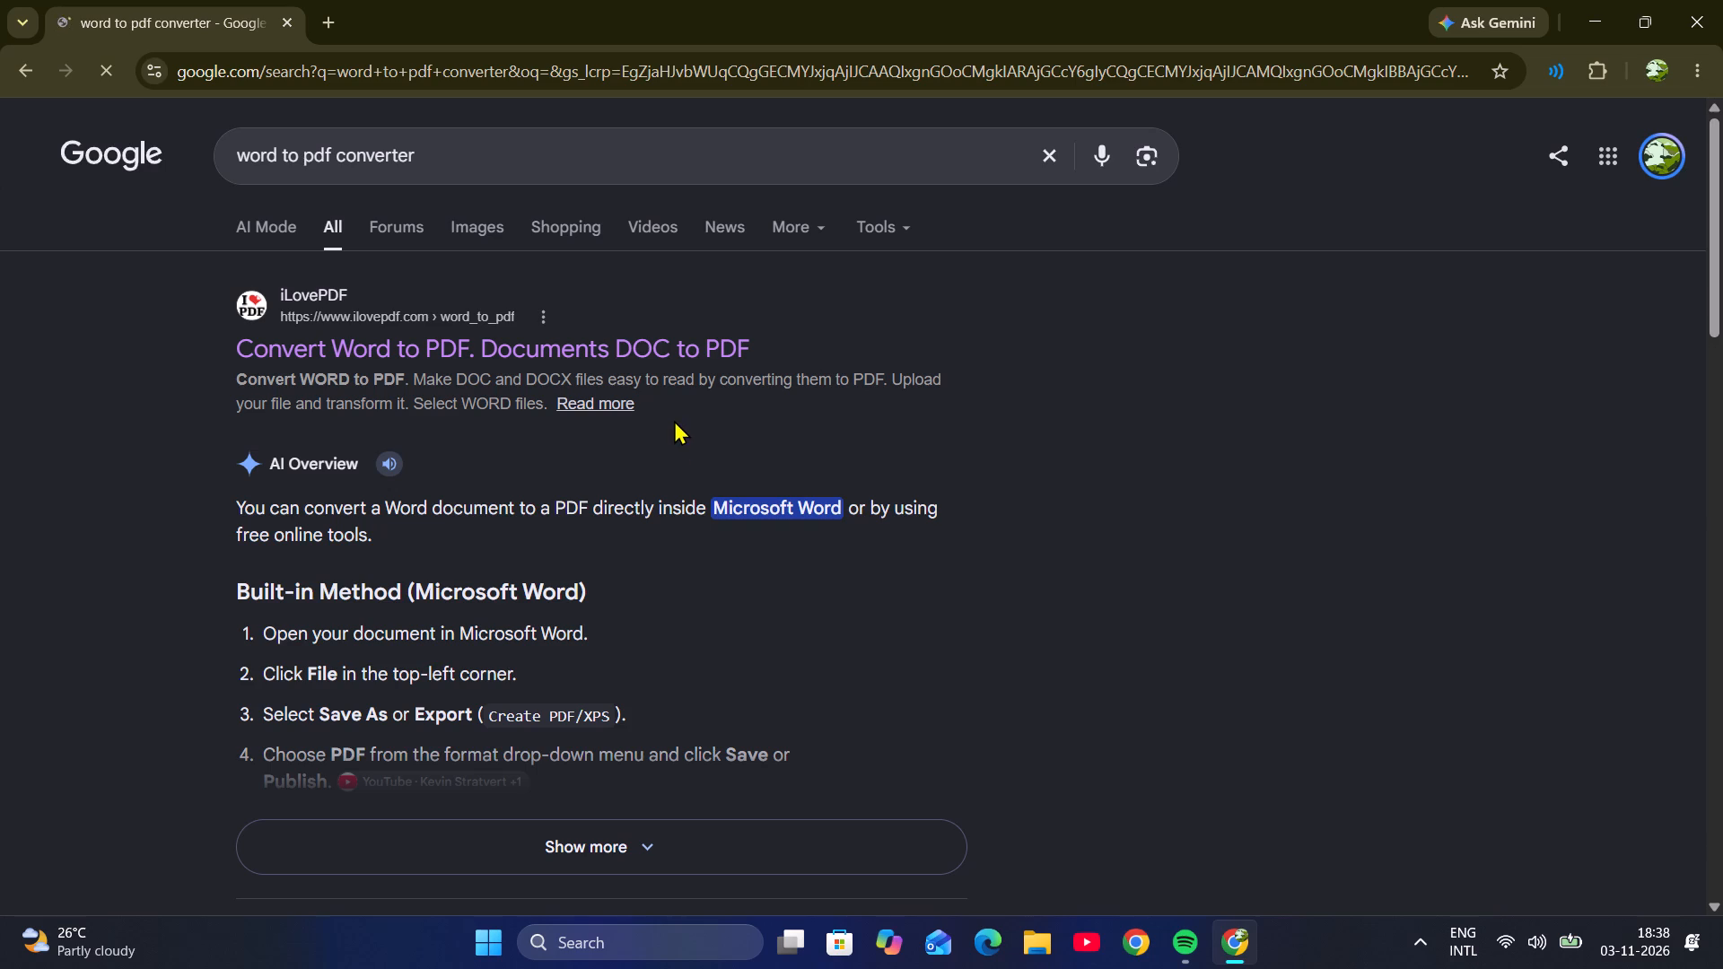
pyautogui.click(685, 358)
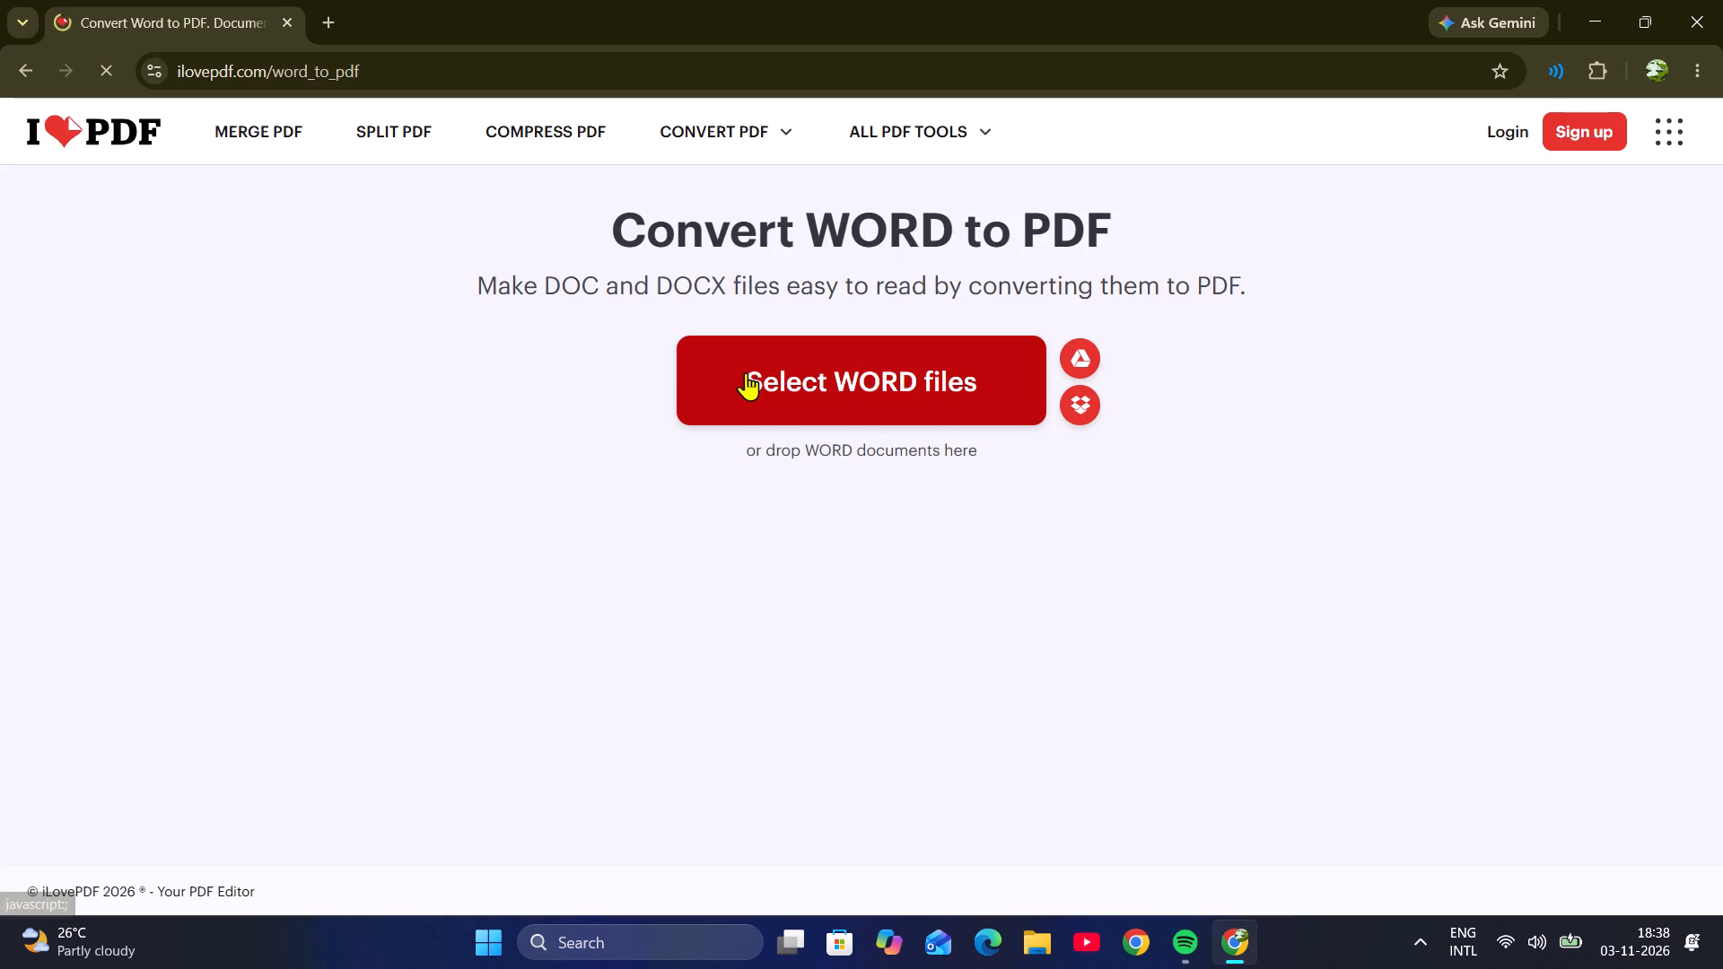
pyautogui.click(746, 372)
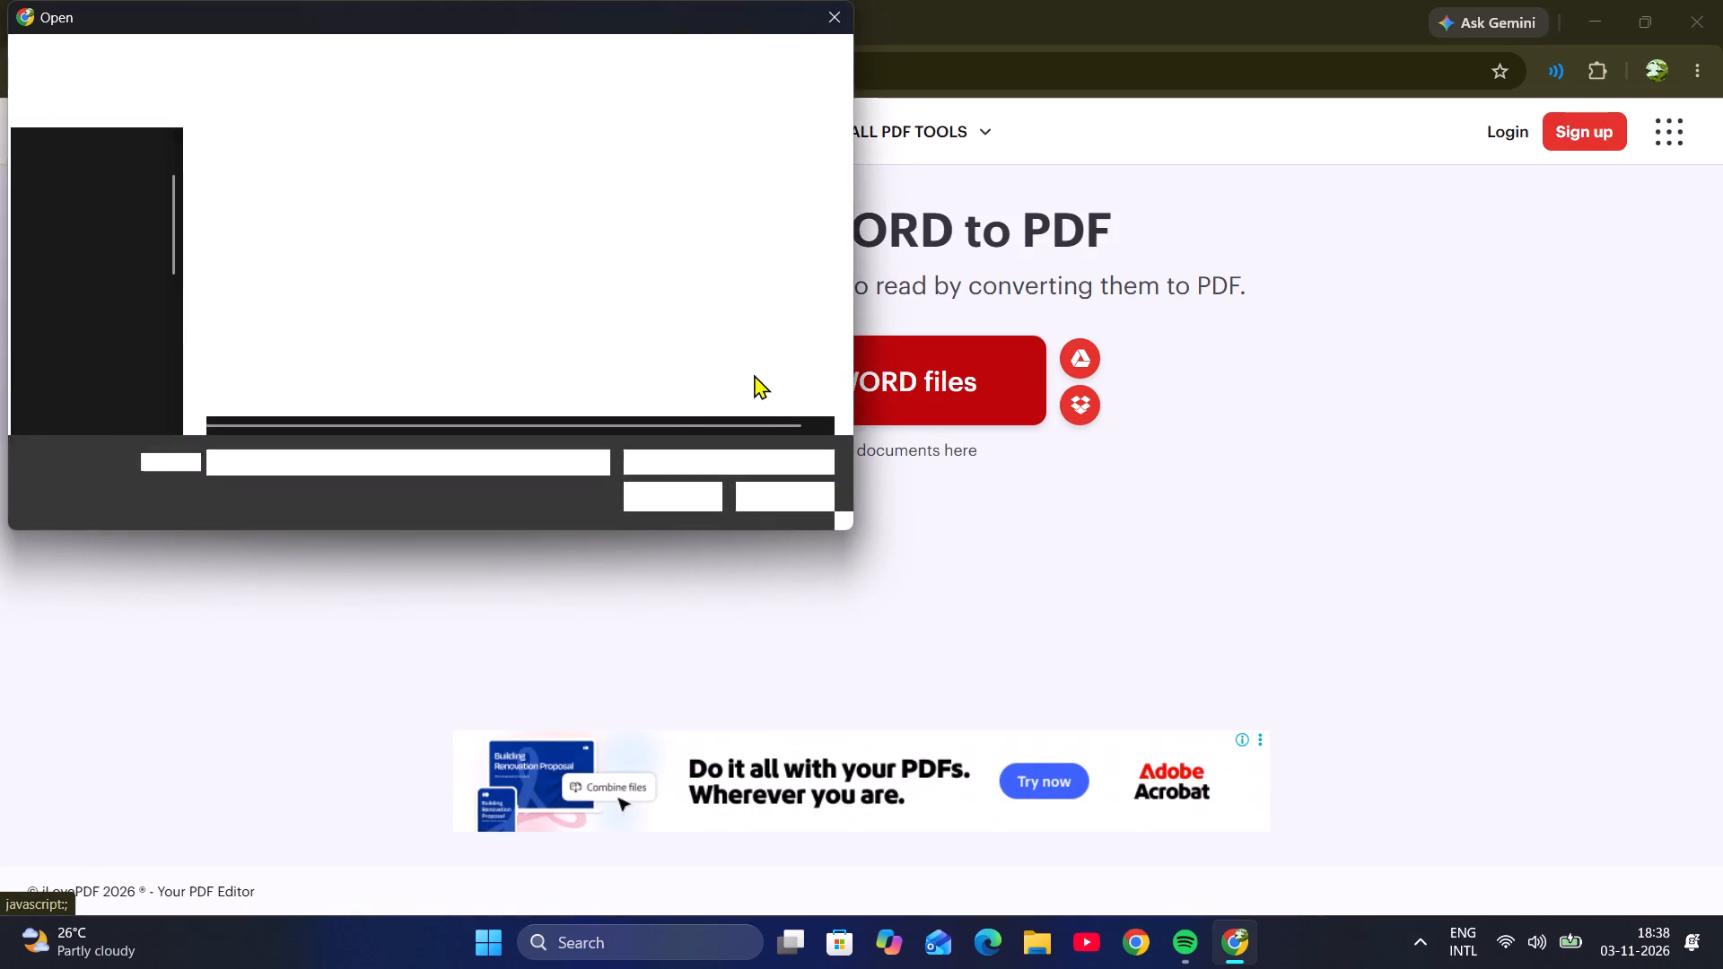
pyautogui.click(136, 245)
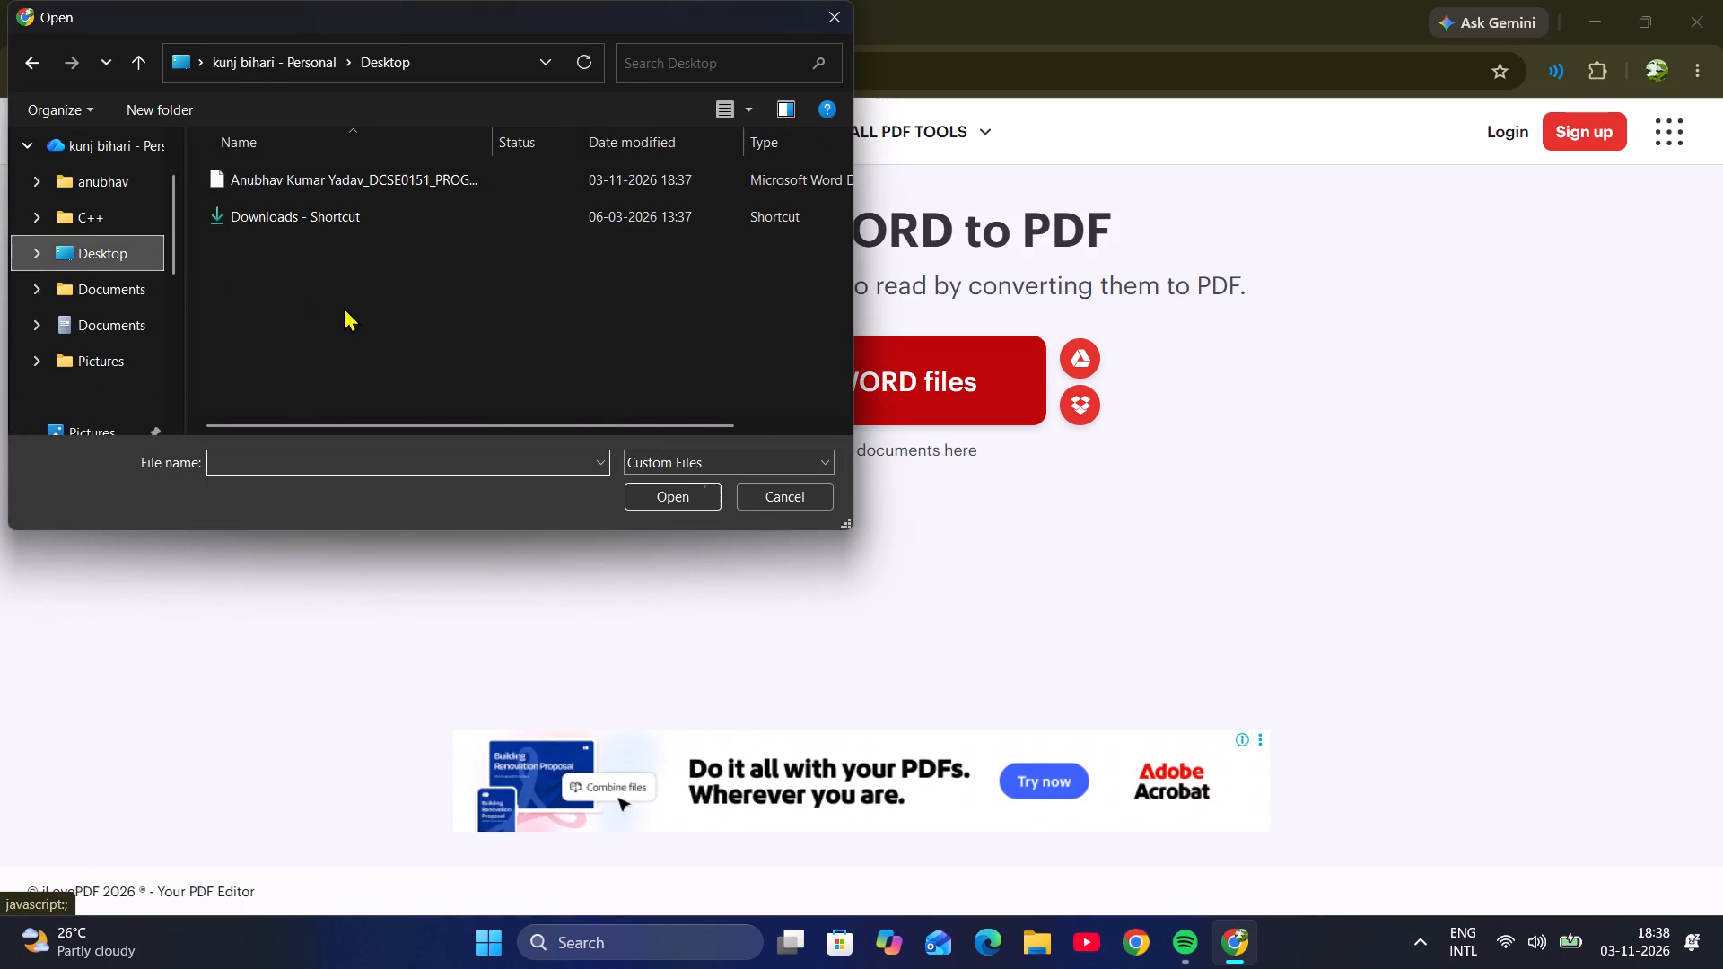
pyautogui.click(437, 180)
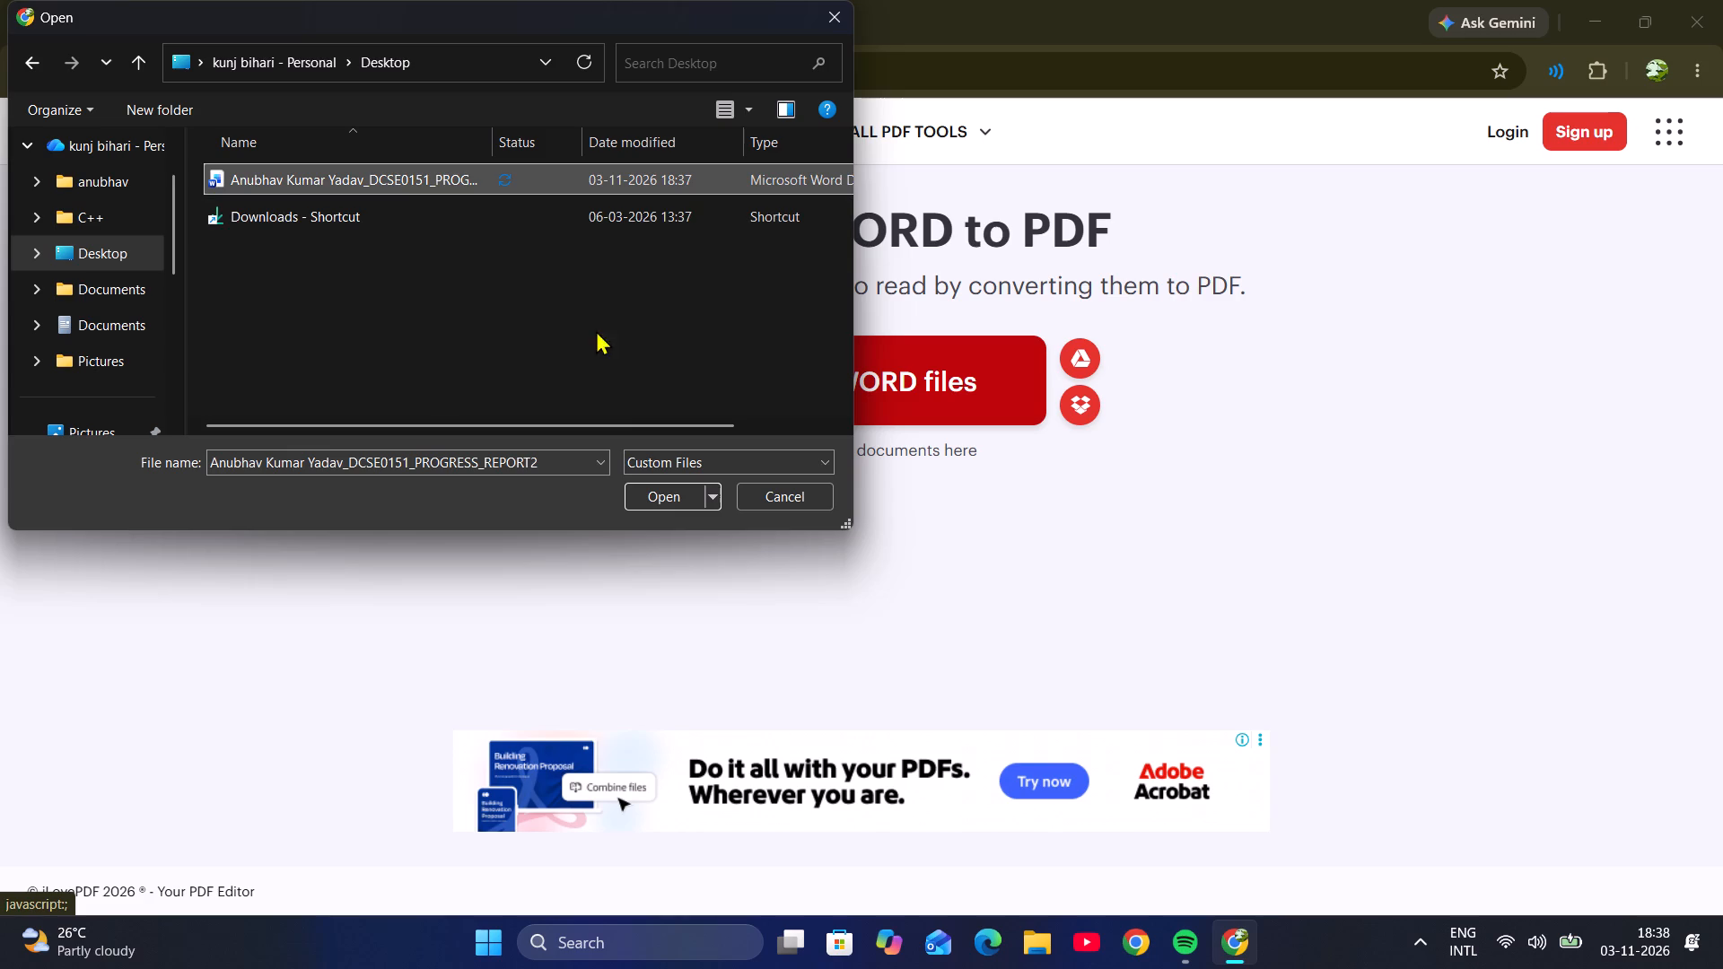
pyautogui.click(637, 492)
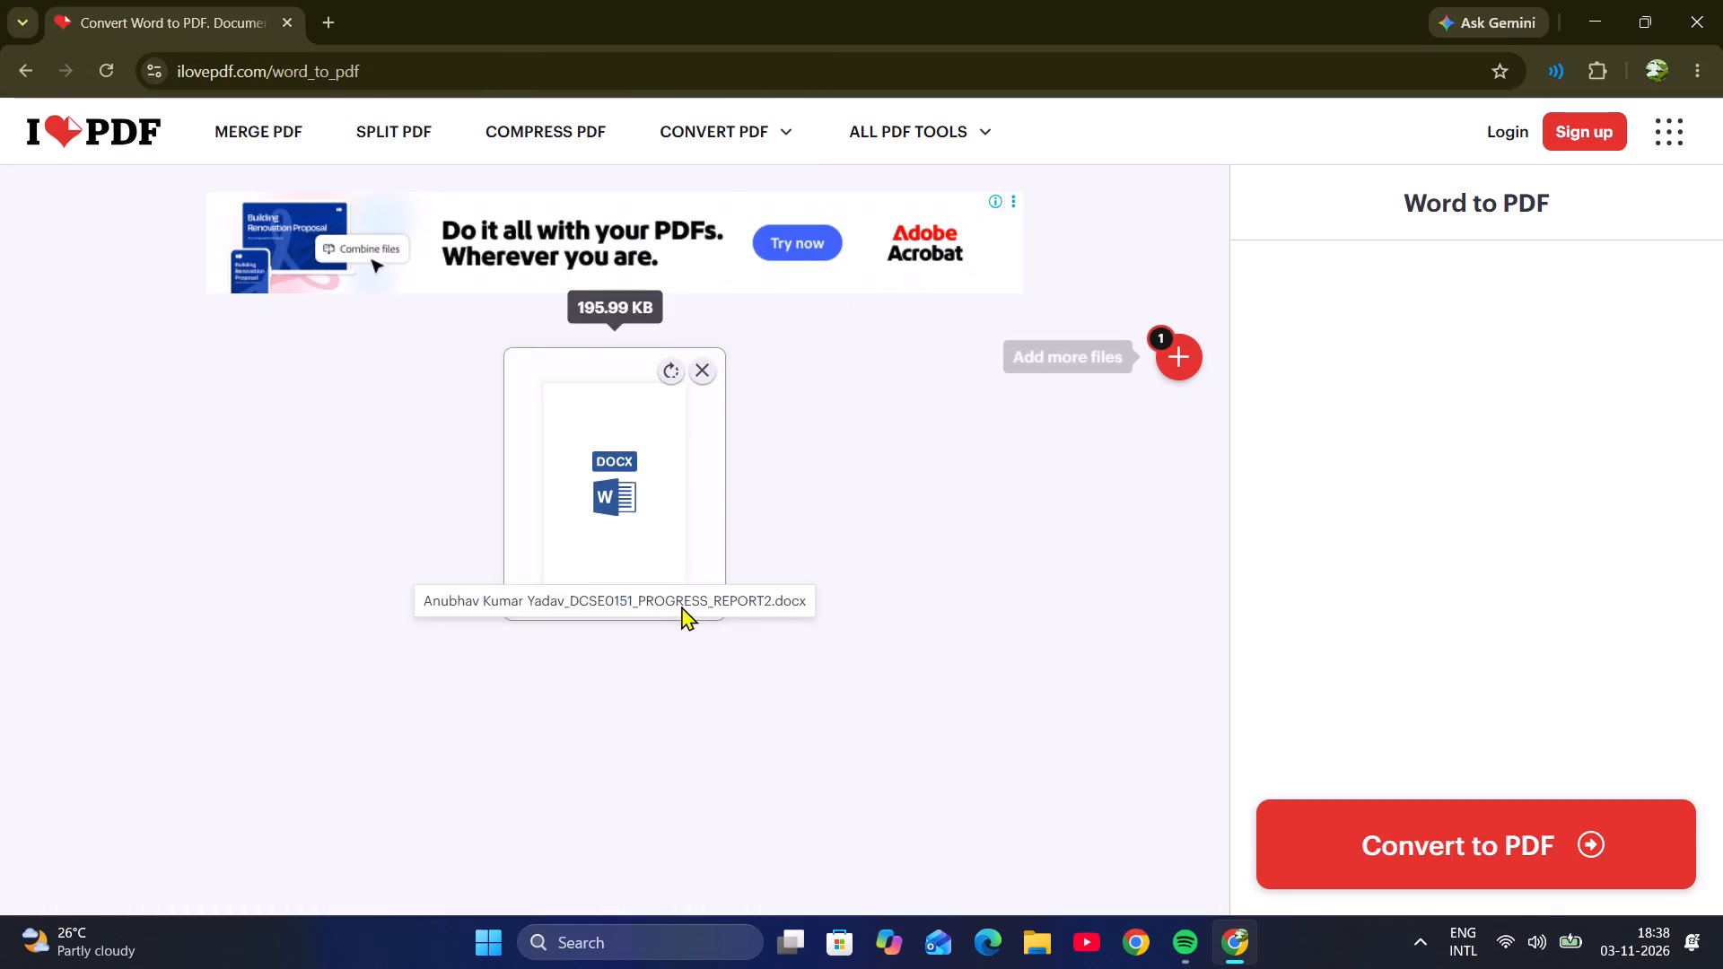
pyautogui.click(1413, 852)
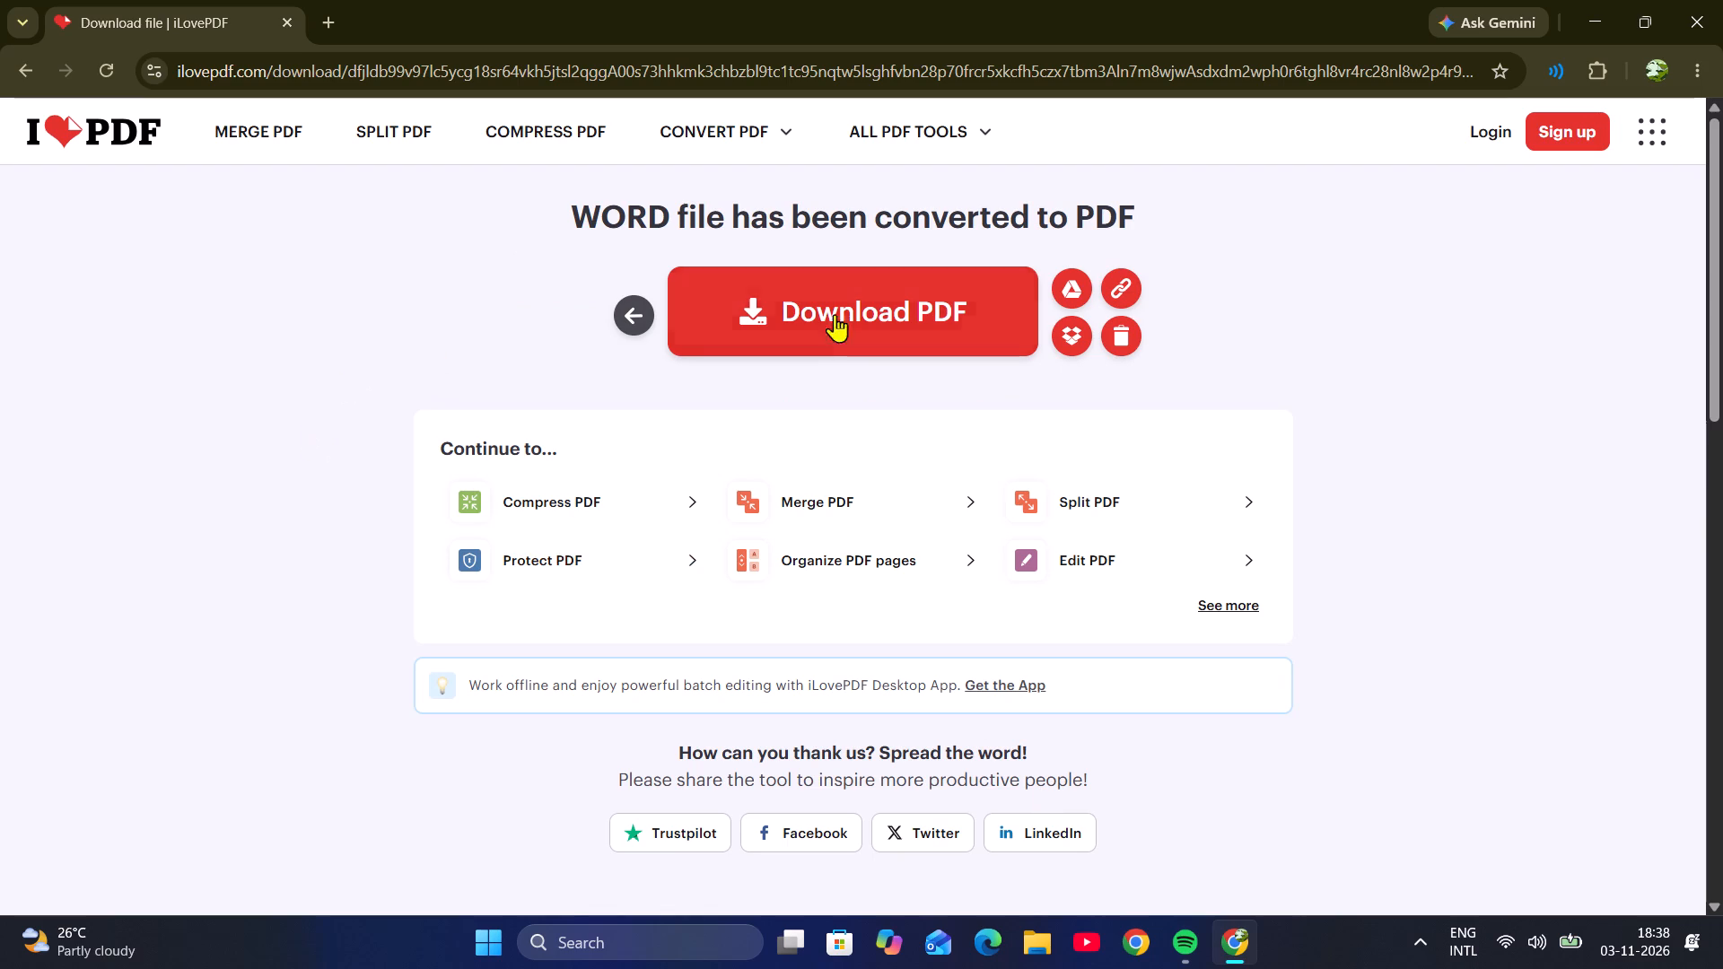
pyautogui.click(836, 345)
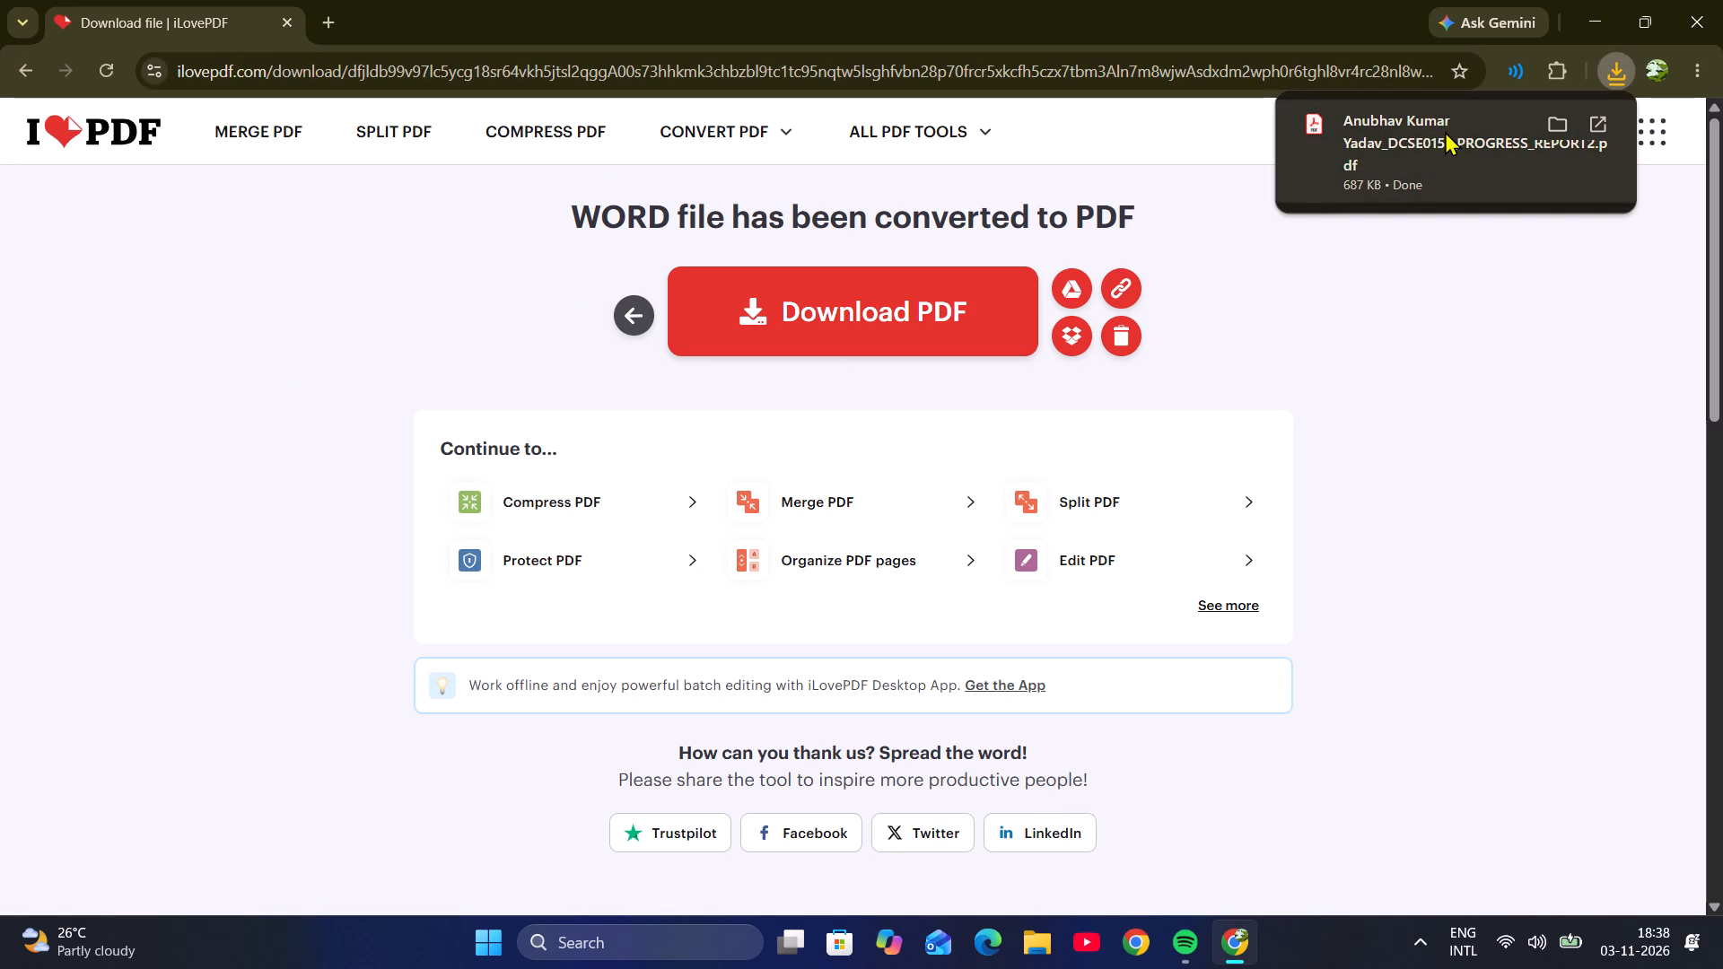
# Open the downloaded PROGRESS_REPORT2 PDF and read through all six pages, checking the tables, section text, flowcharts and sample outputs.
pyautogui.click(1445, 131)
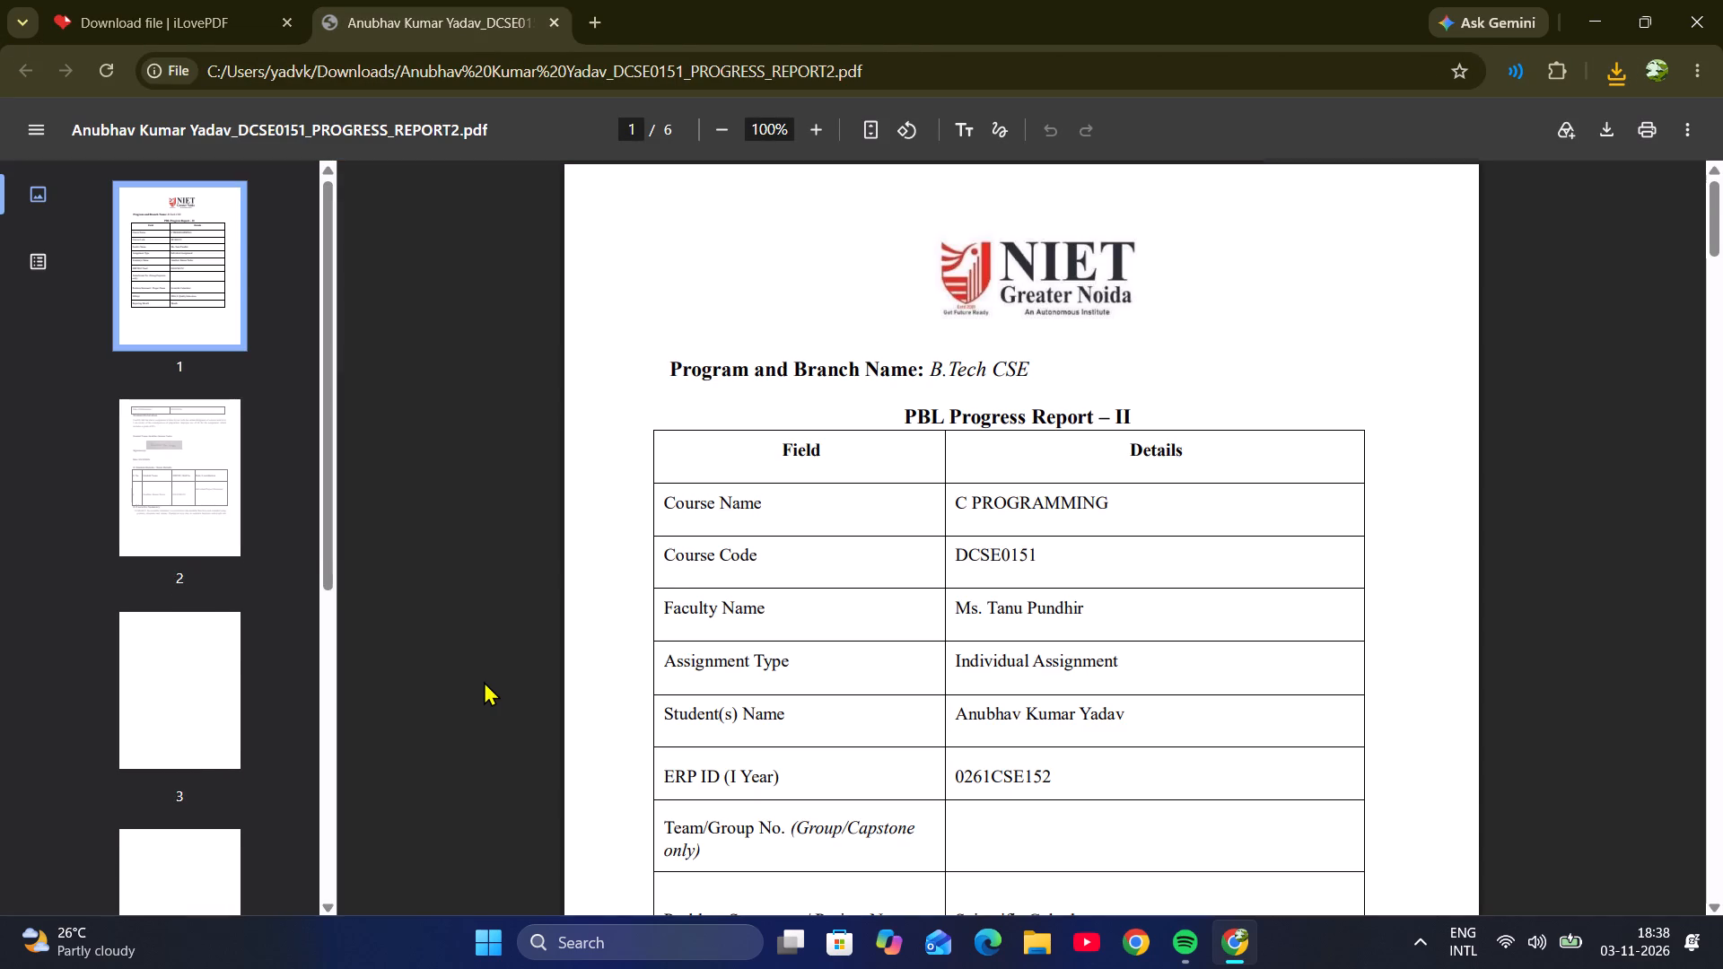
pyautogui.scroll(-6, 484, 681)
pyautogui.scroll(7, 500, 673)
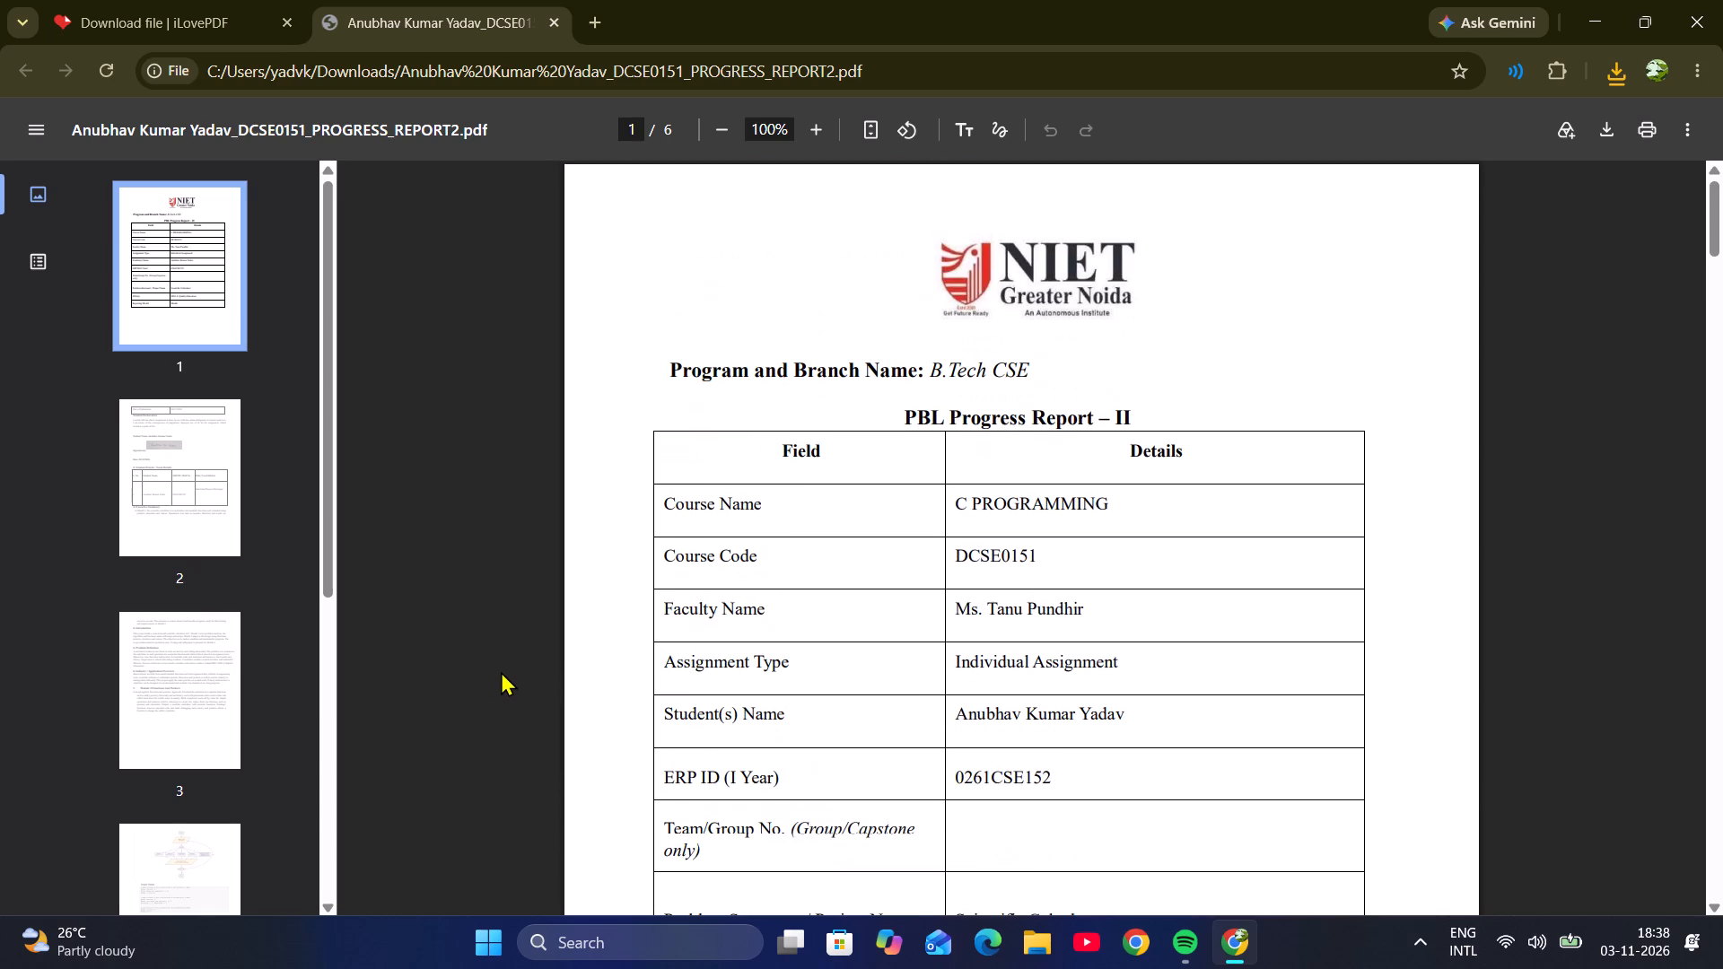
pyautogui.scroll(-3, 502, 665)
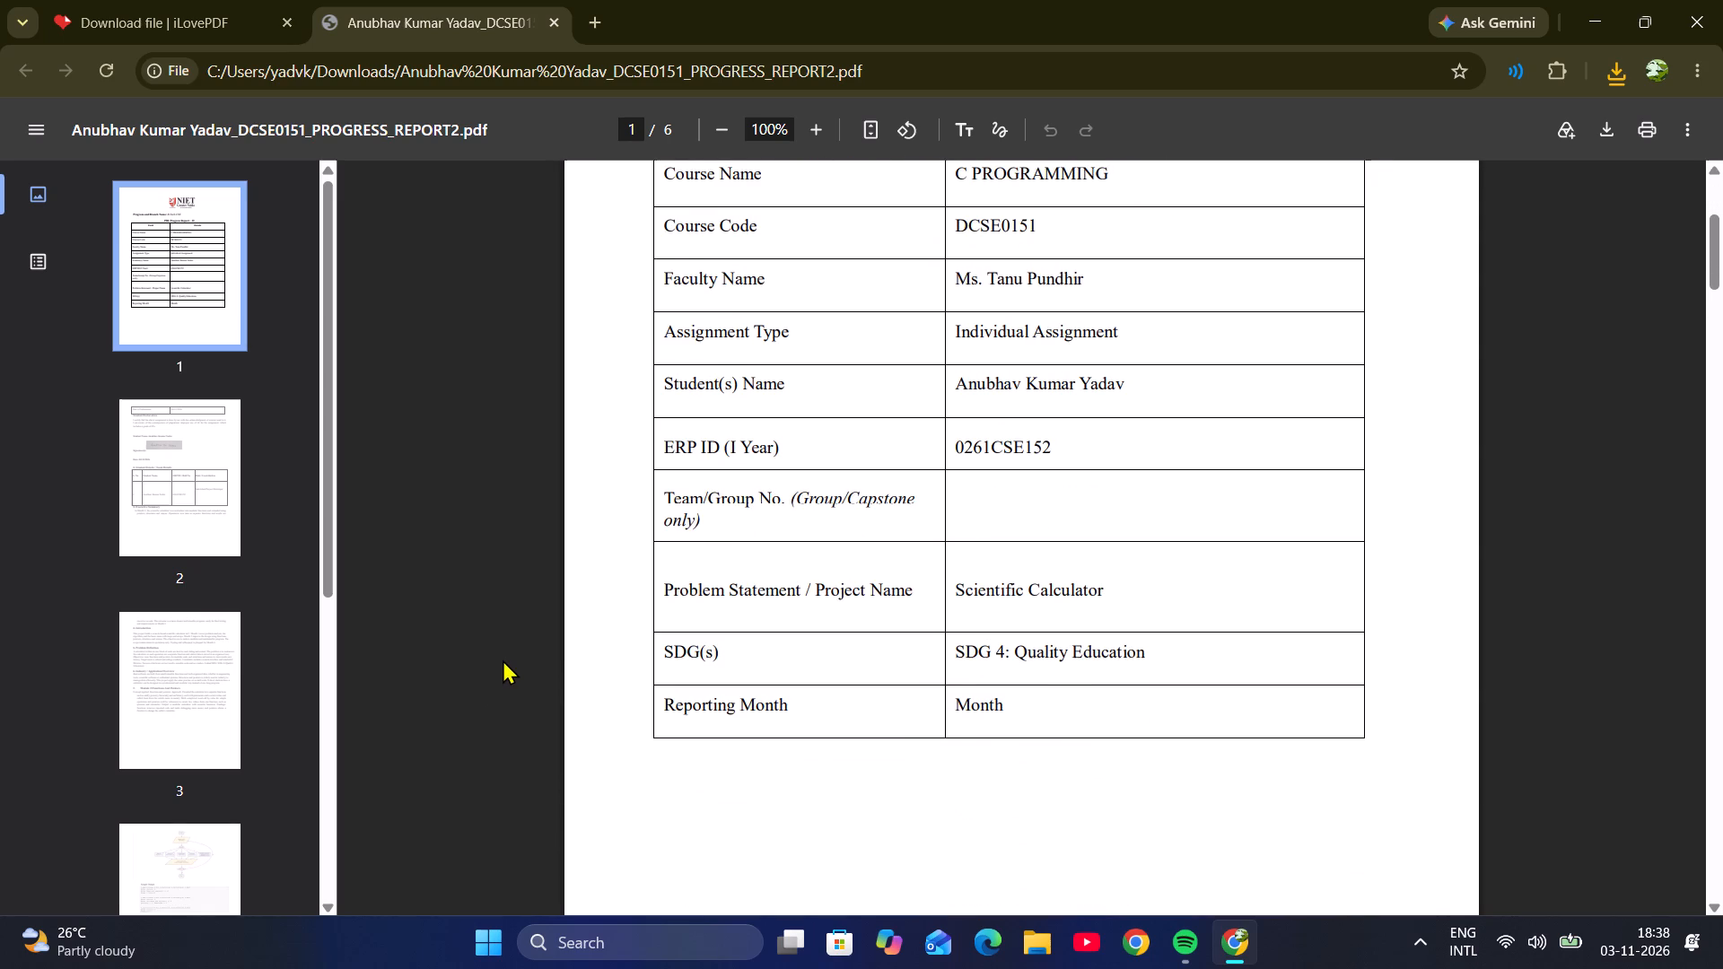
pyautogui.scroll(-2, 503, 658)
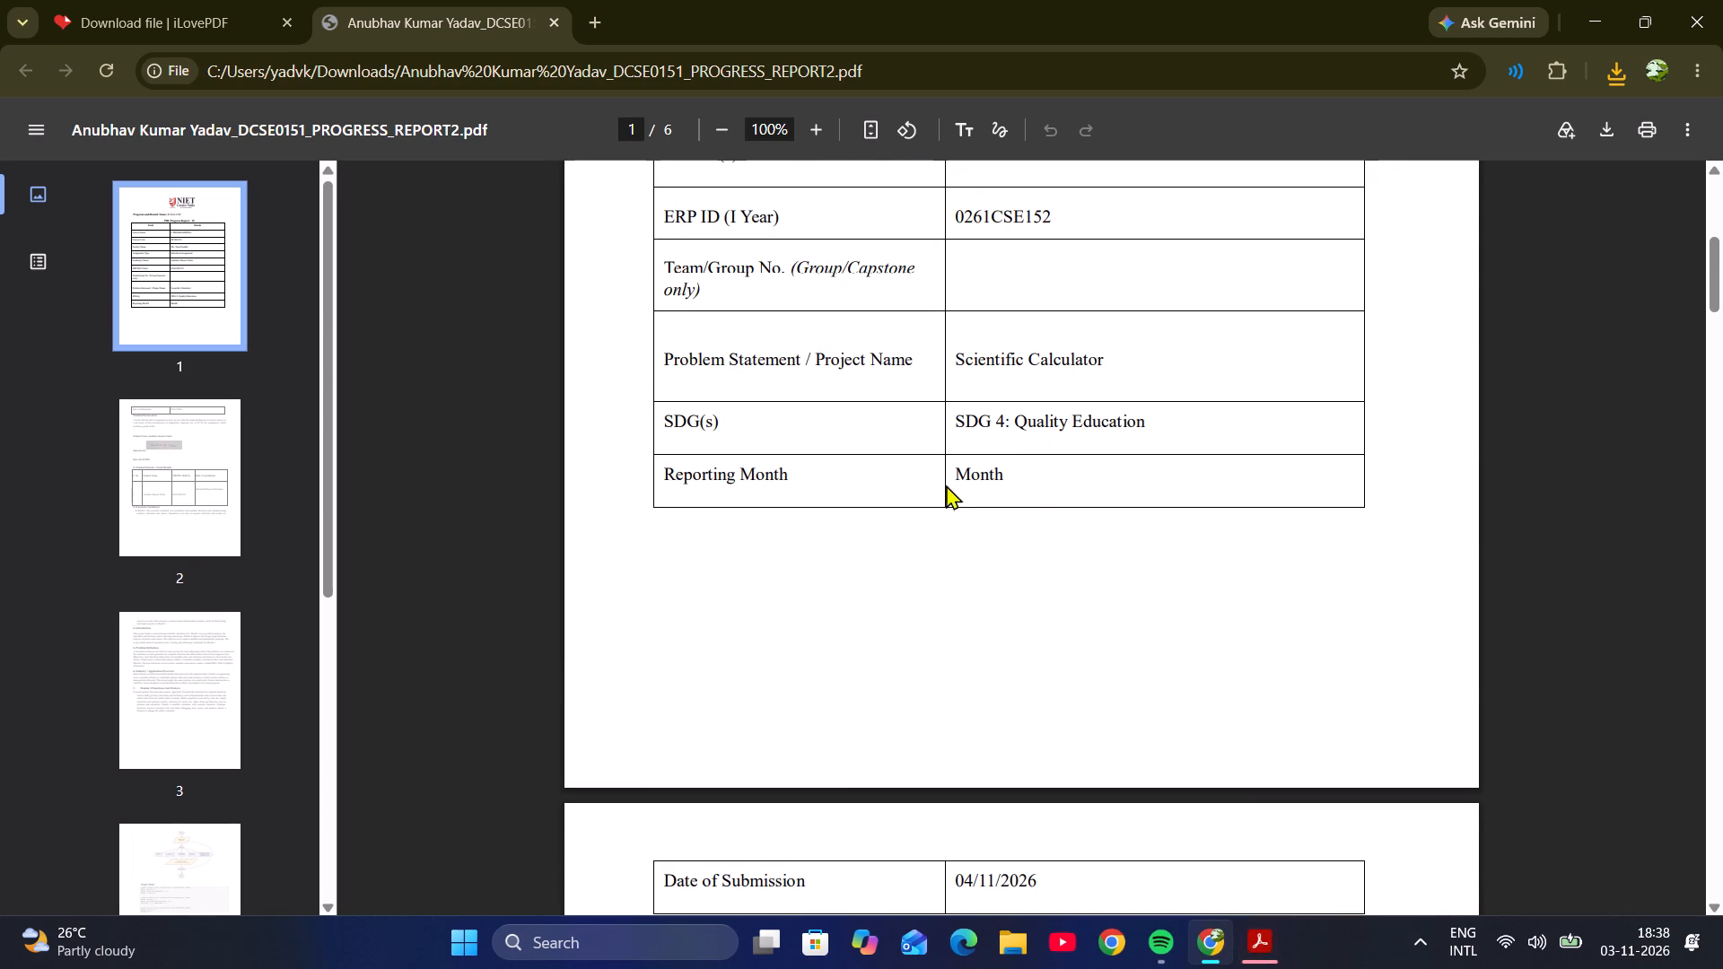
pyautogui.click(1028, 486)
pyautogui.scroll(-5, 953, 515)
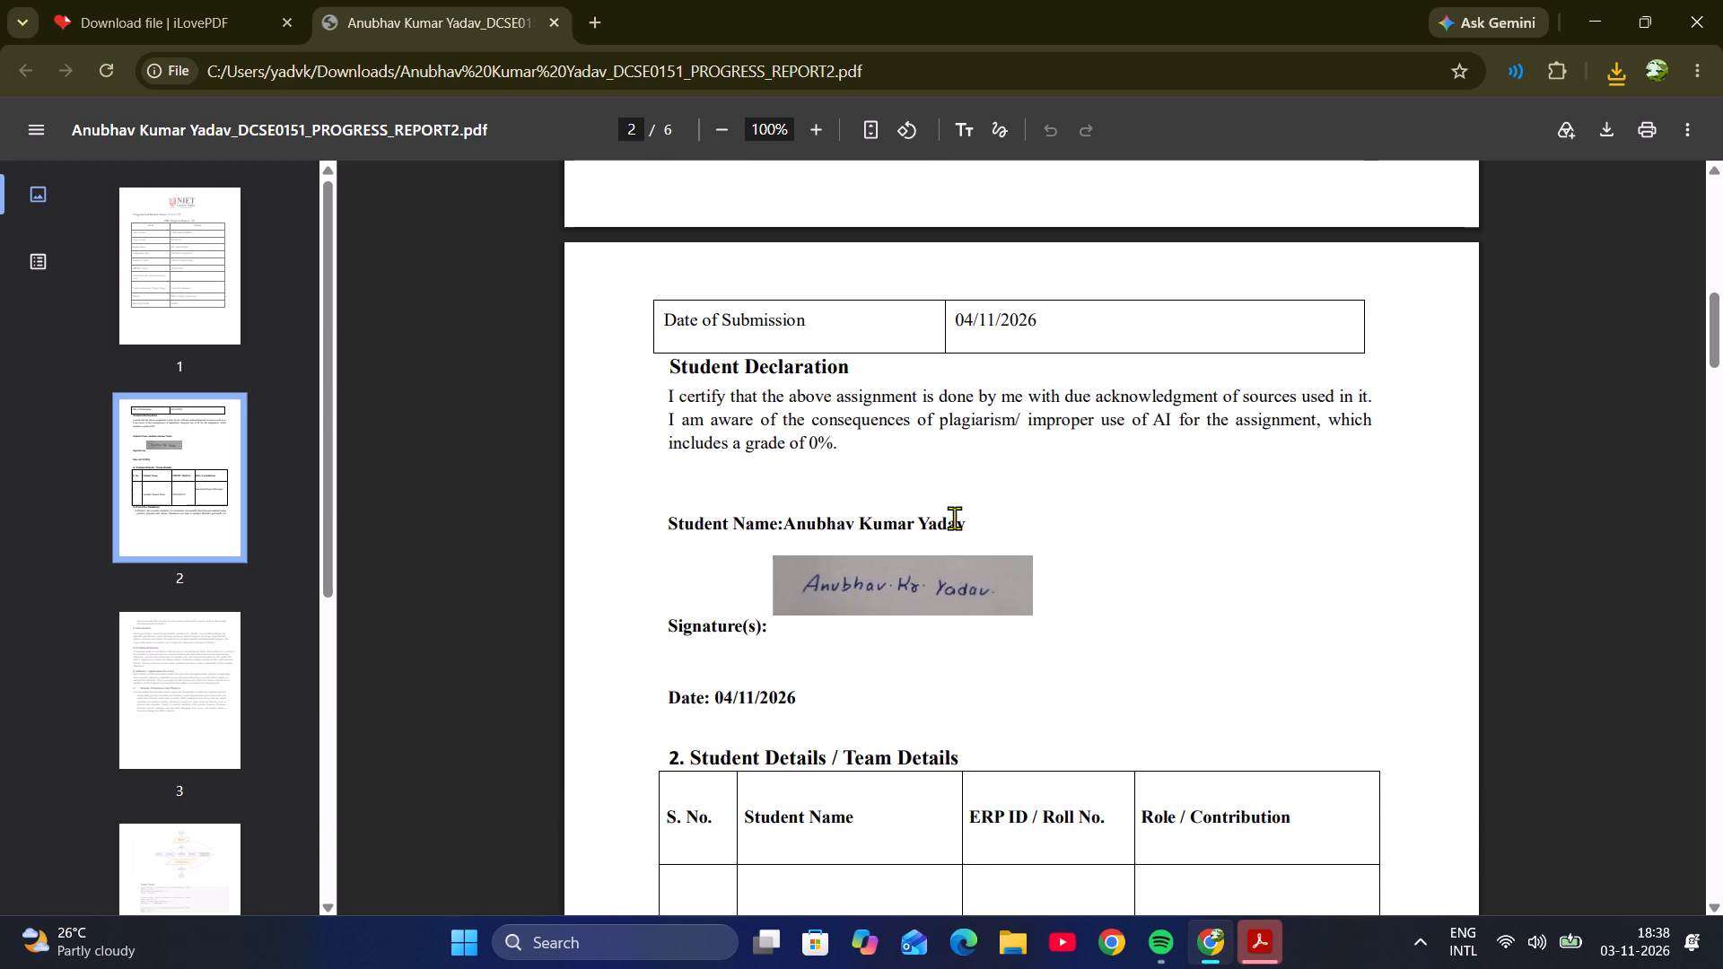
pyautogui.scroll(-2, 954, 518)
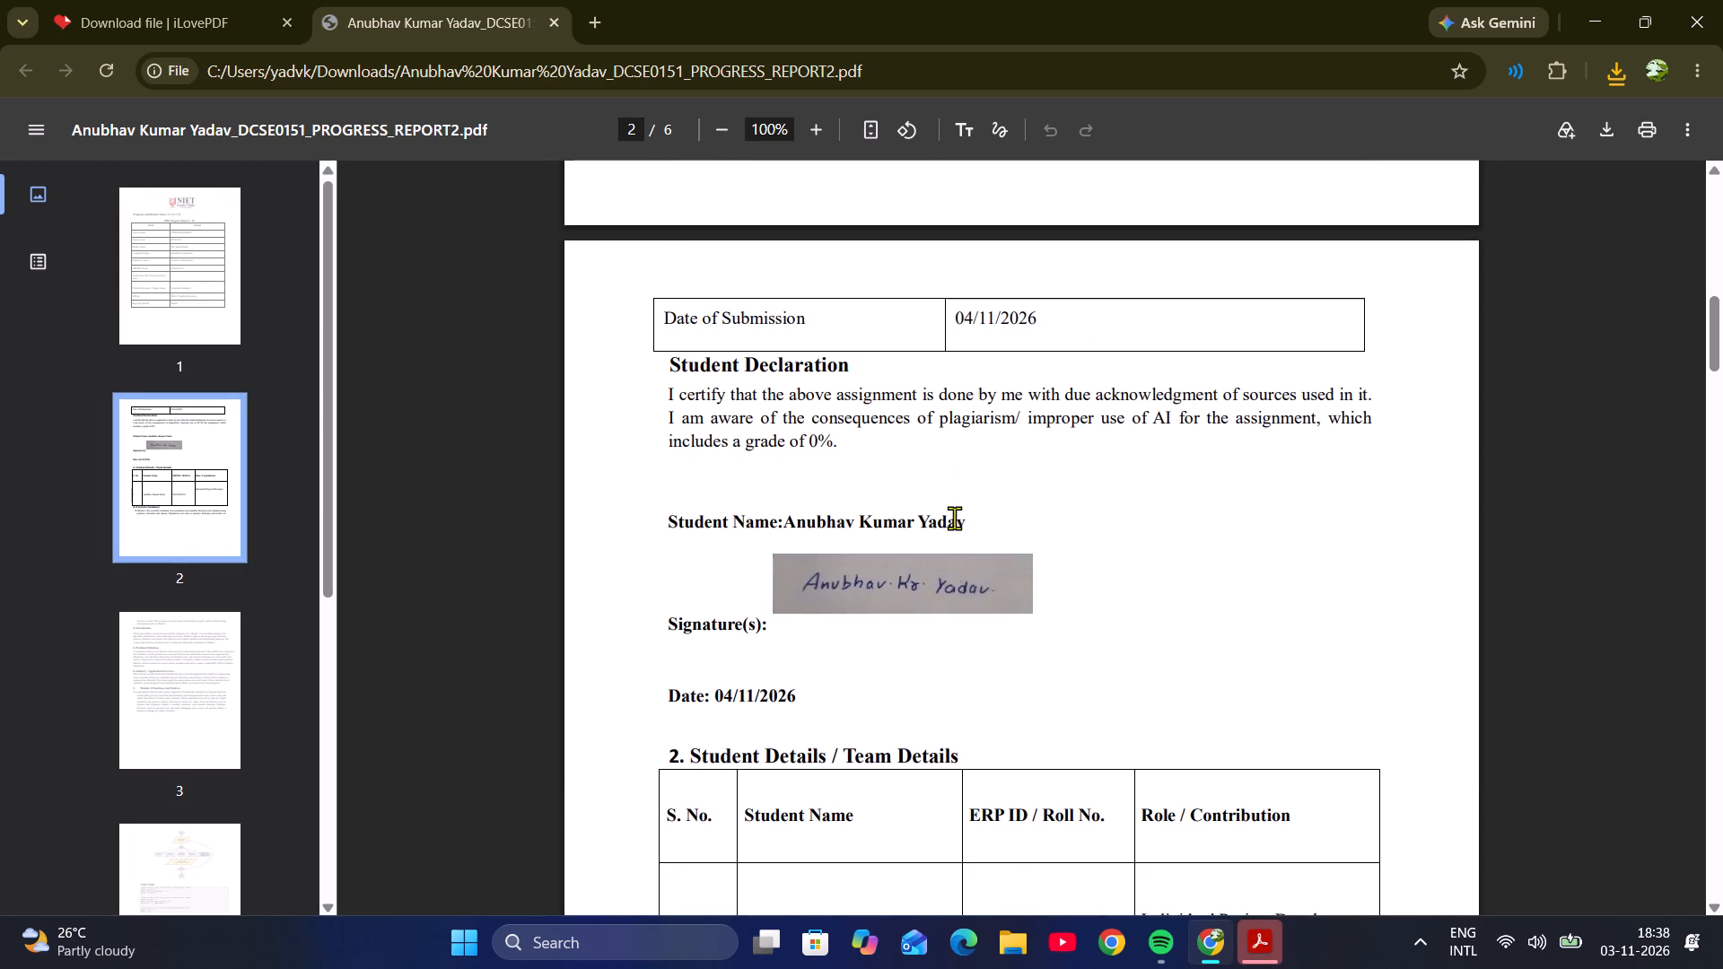
pyautogui.scroll(-1, 954, 518)
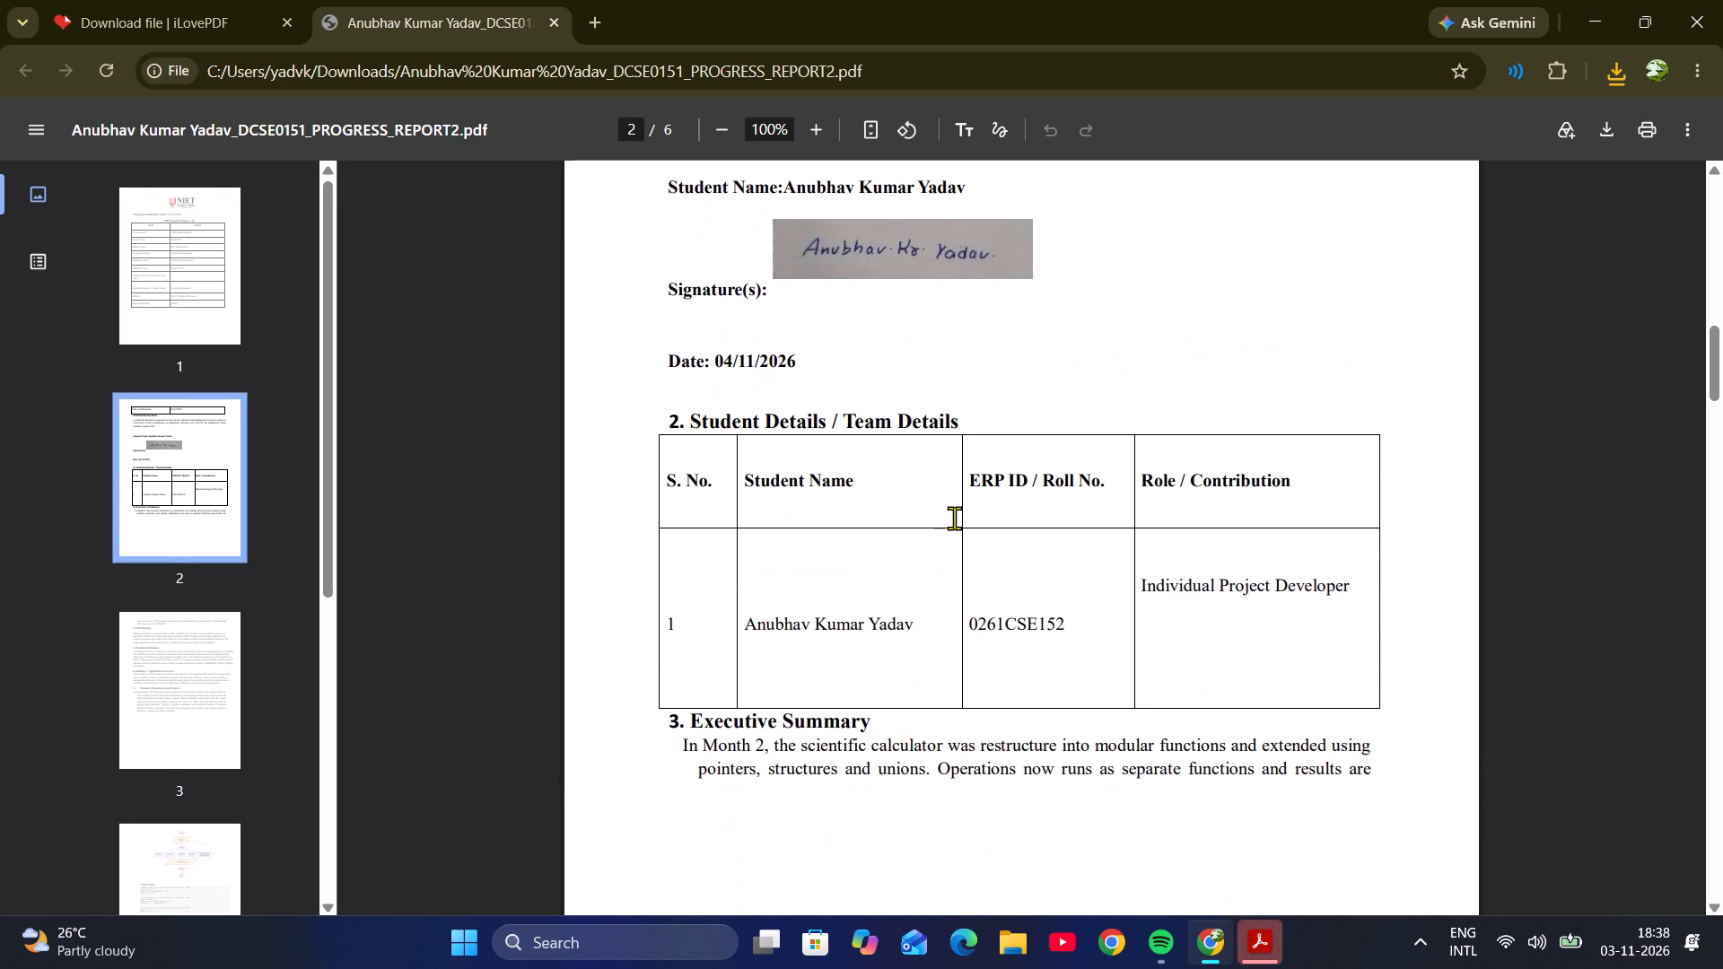
pyautogui.scroll(-3, 954, 518)
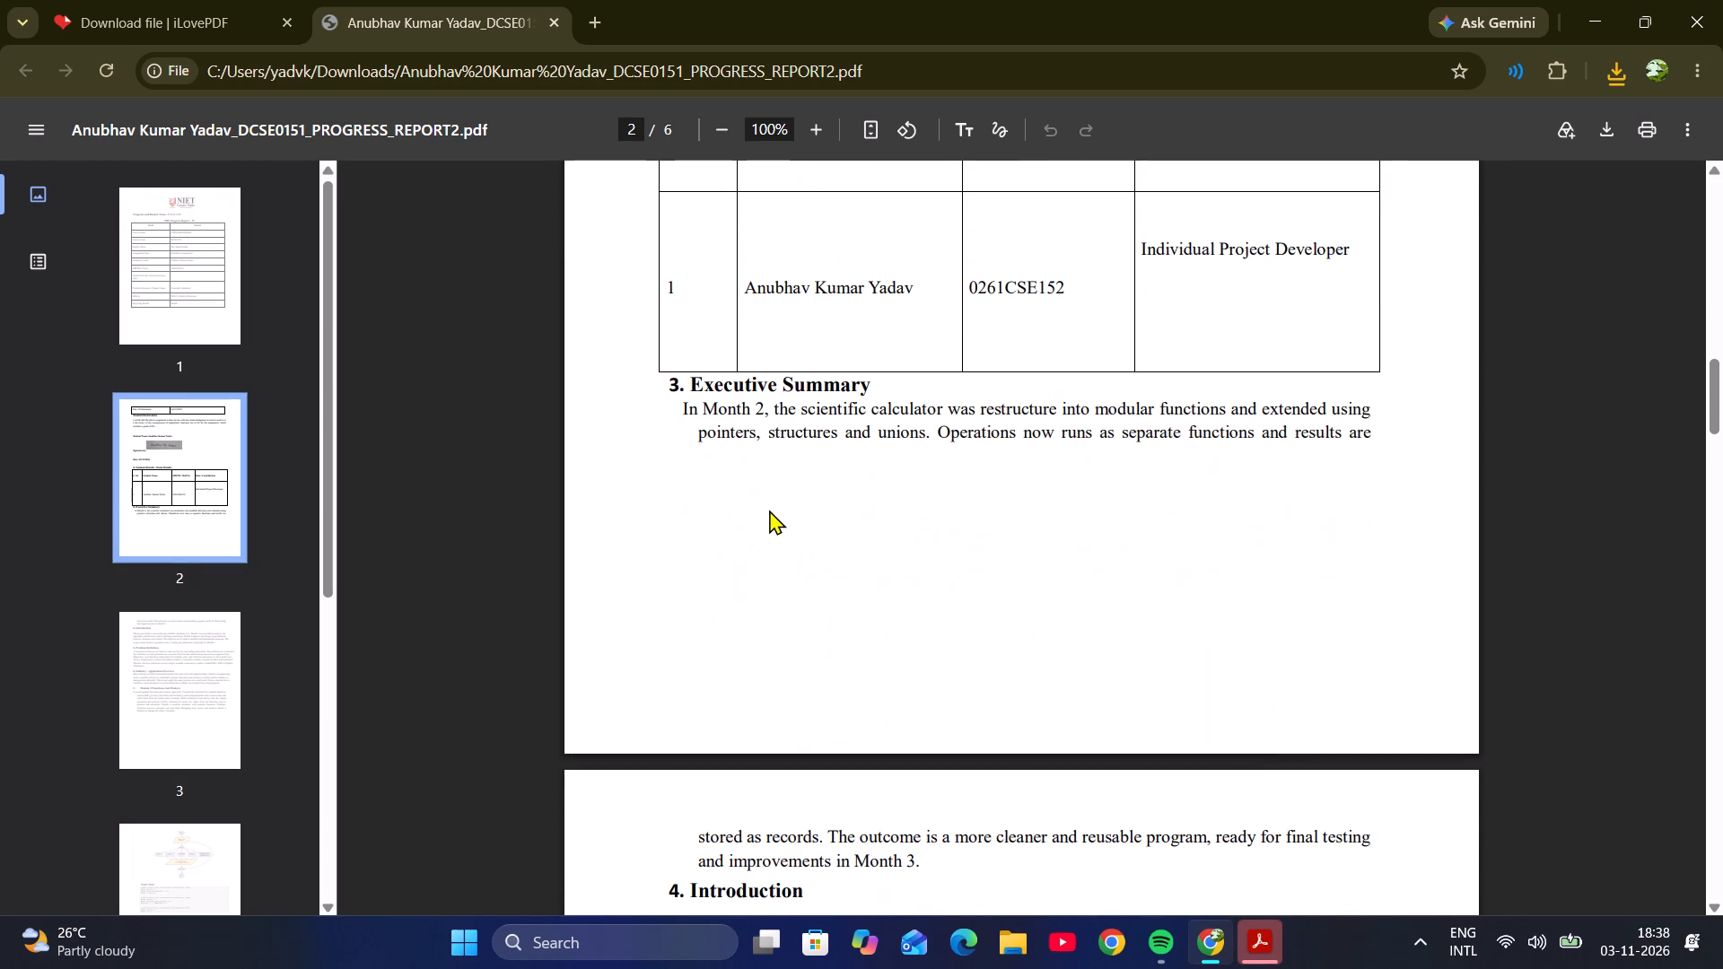
pyautogui.scroll(-9, 769, 510)
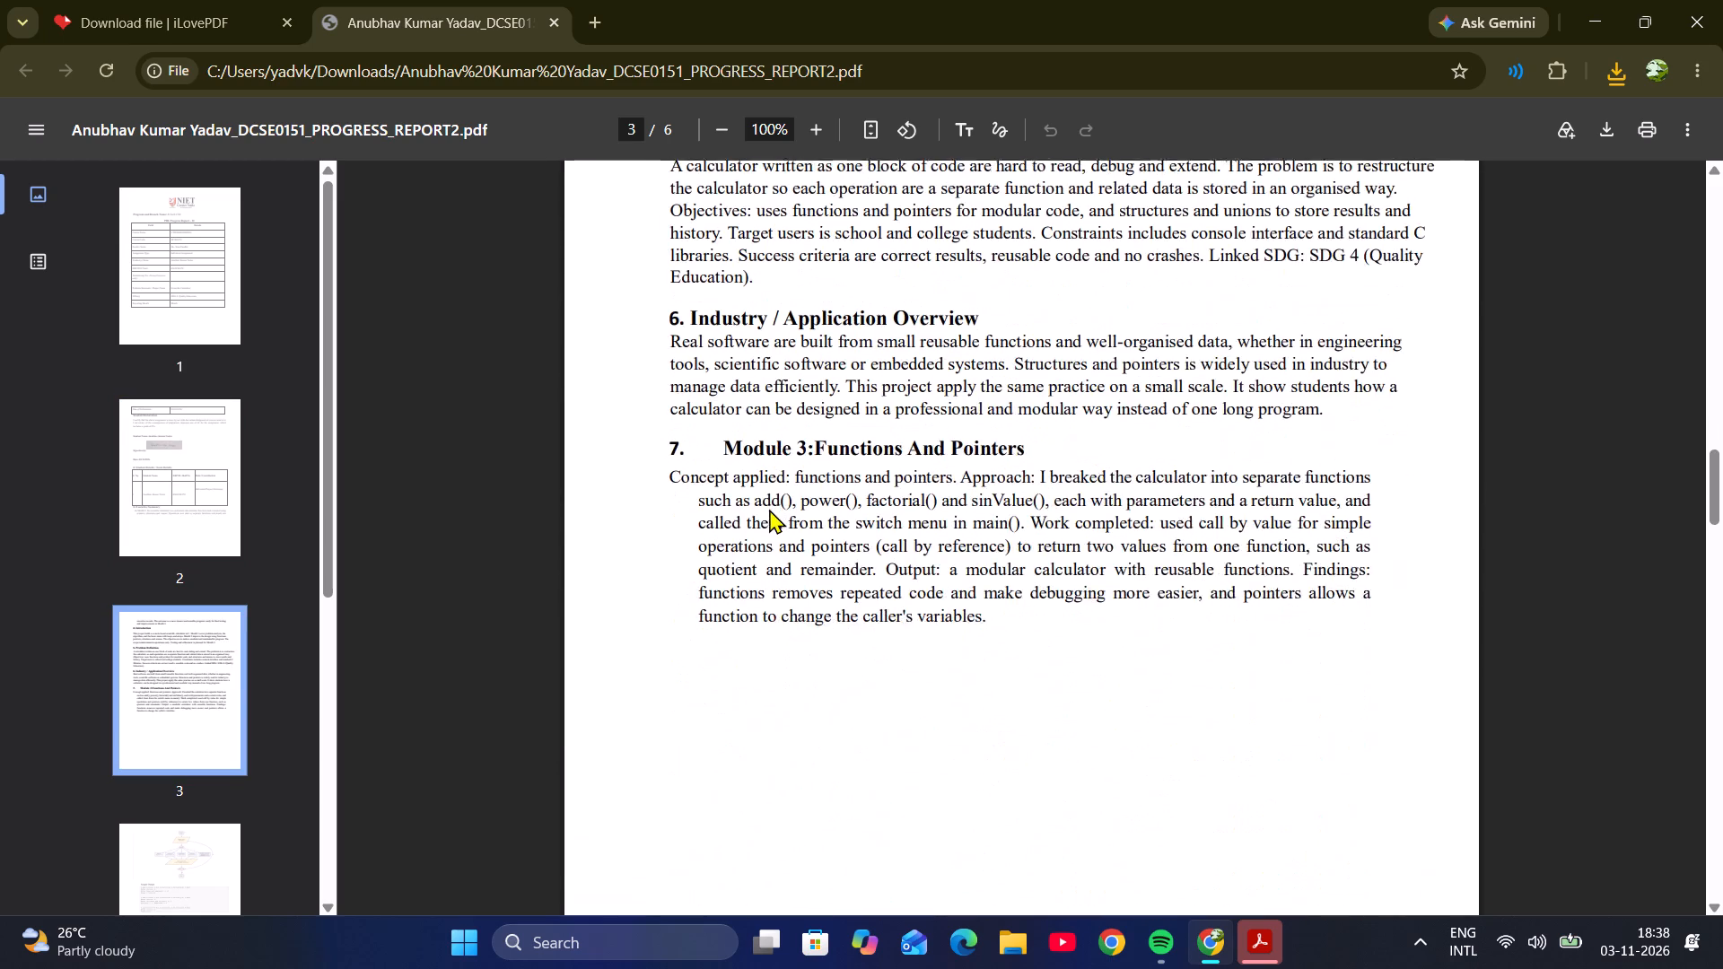
pyautogui.scroll(-9, 769, 509)
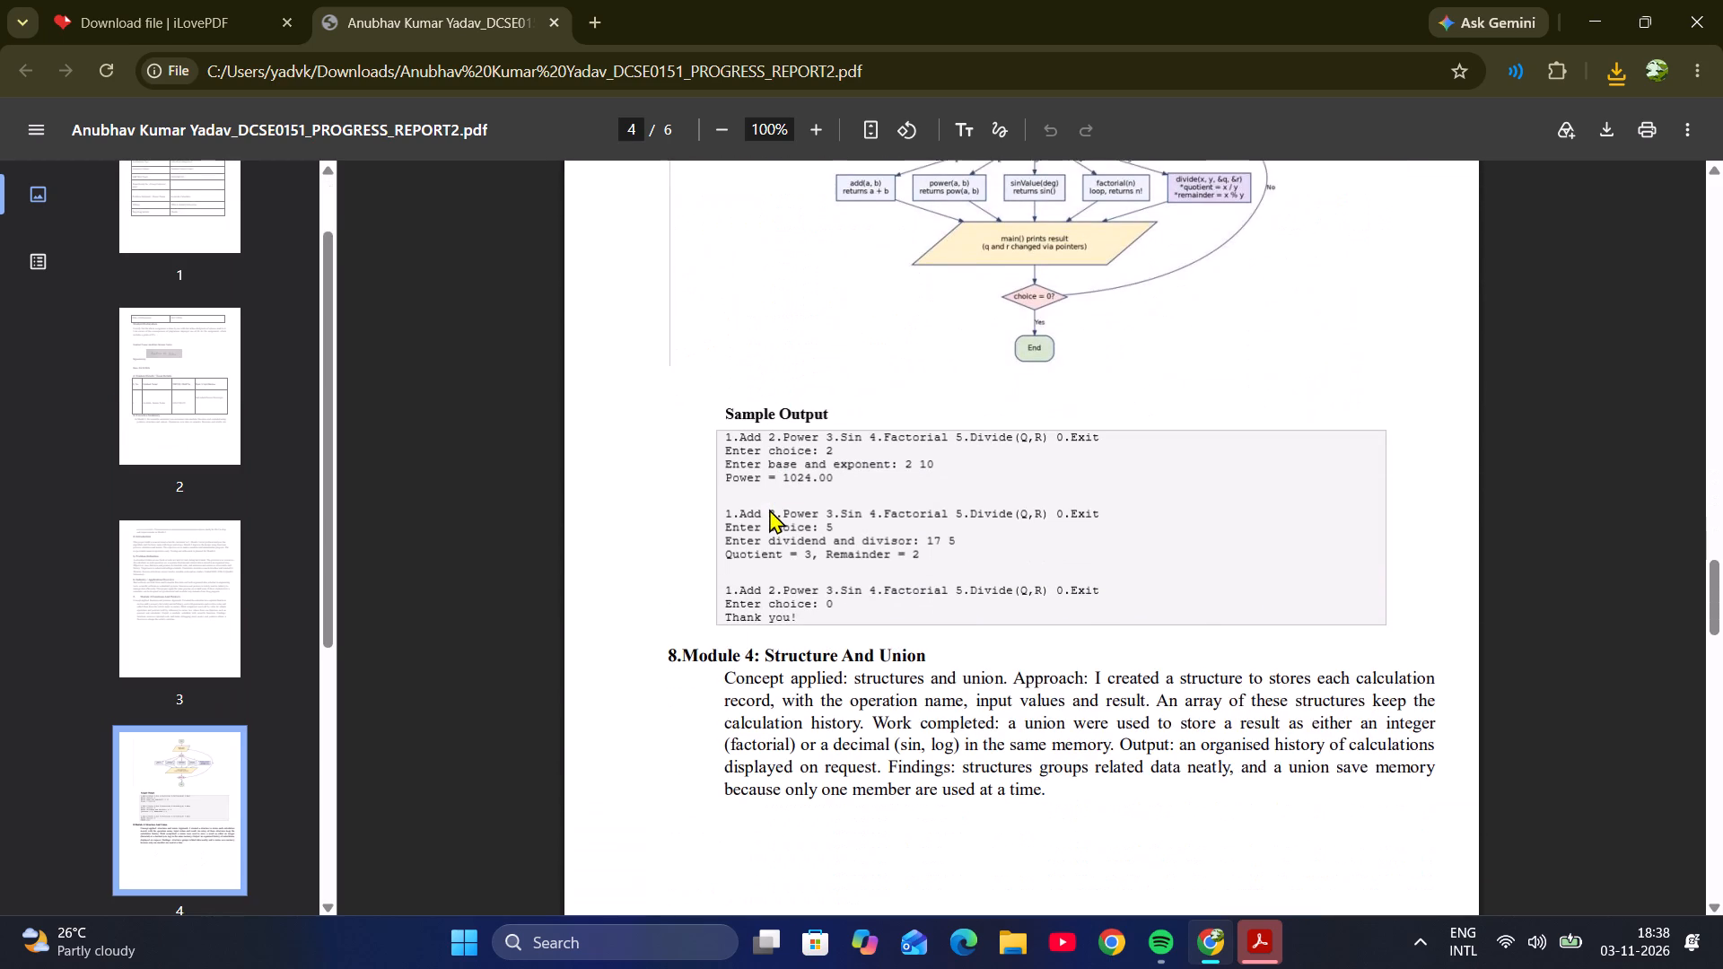
pyautogui.scroll(-9, 711, 532)
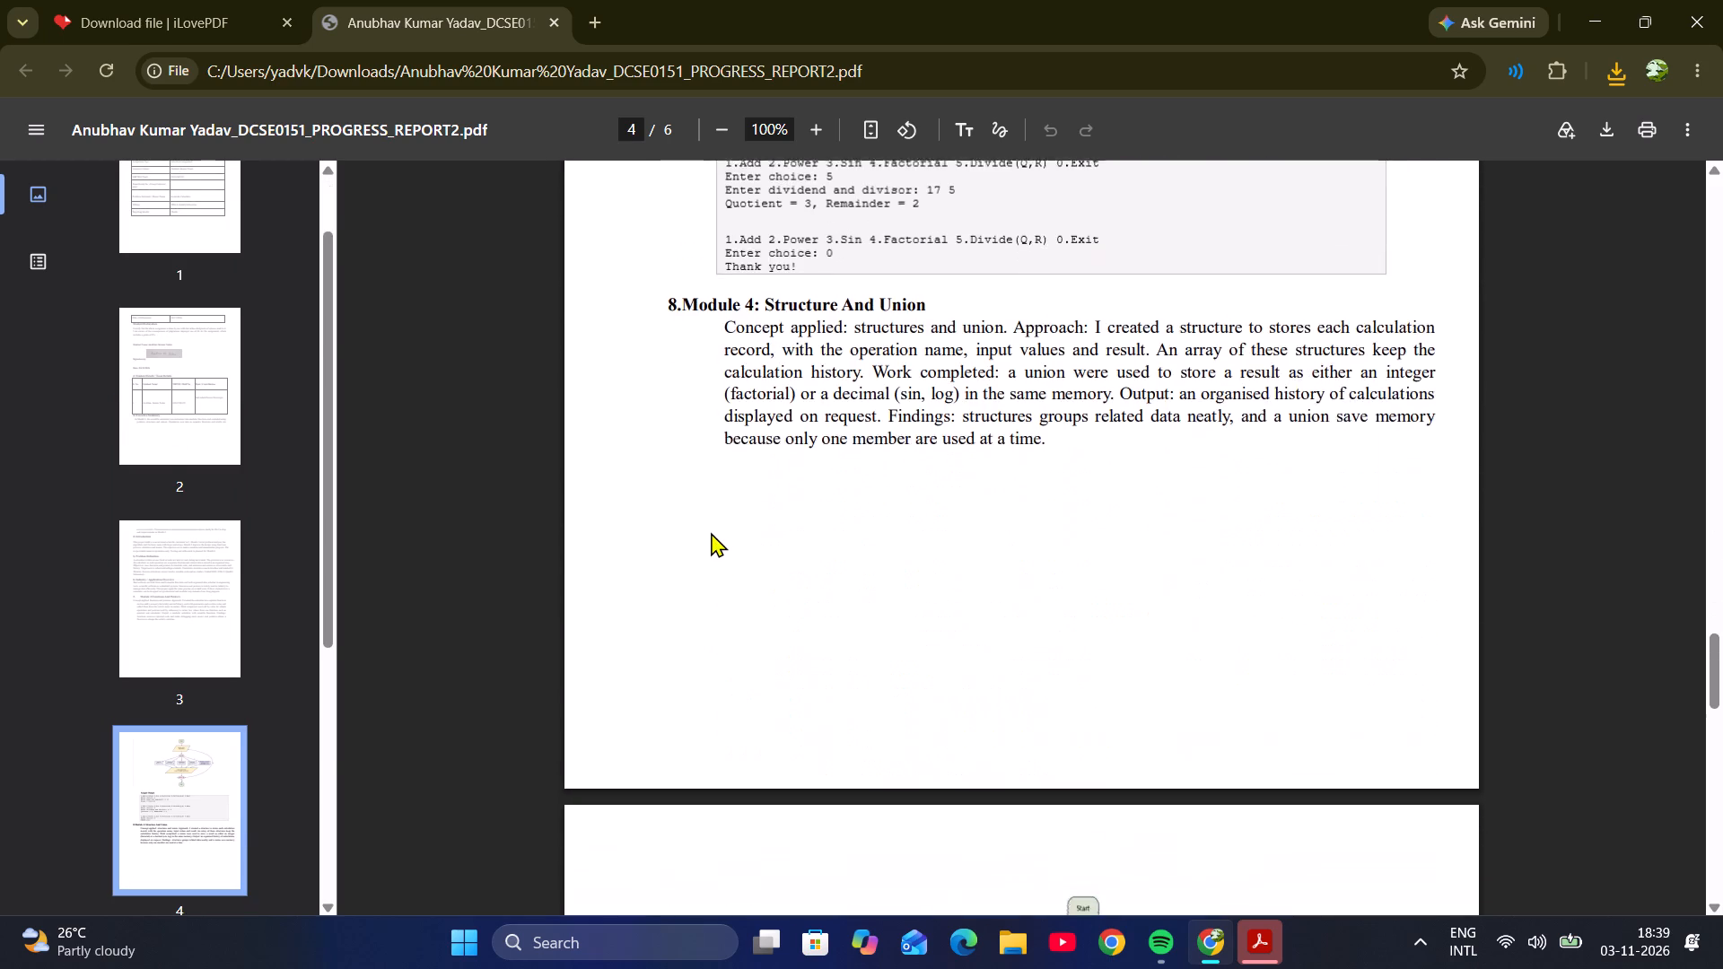
pyautogui.scroll(-6, 897, 458)
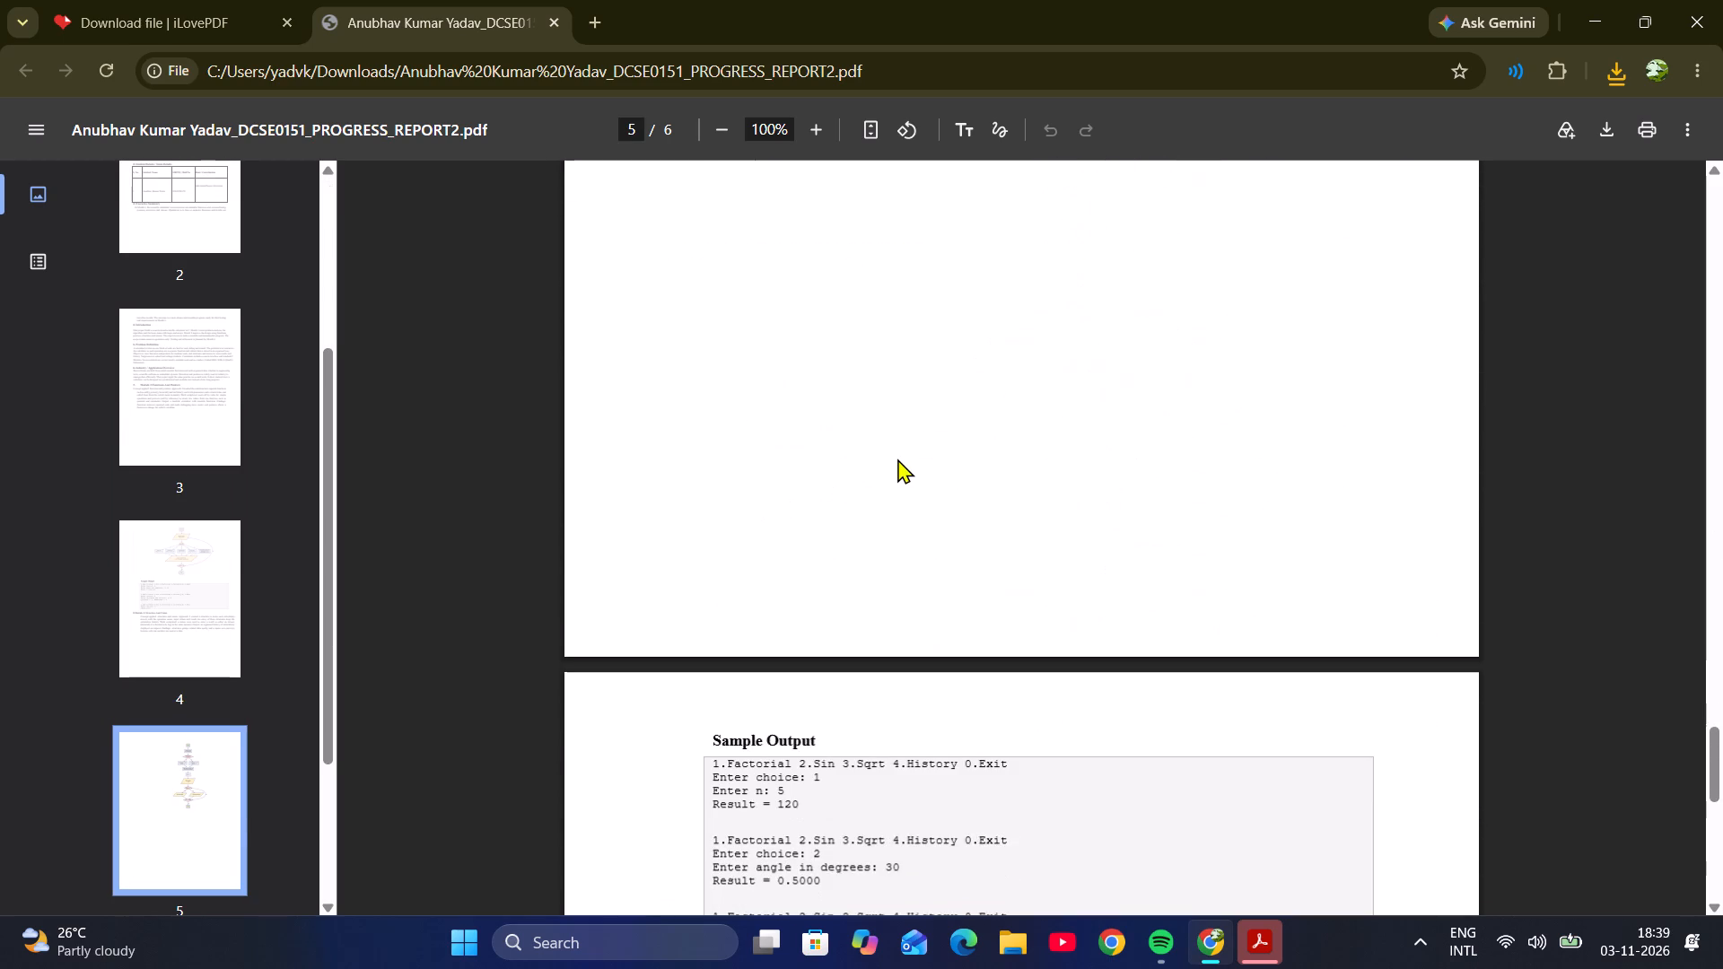
pyautogui.scroll(-11, 875, 461)
# Go back through the PDF from the last page to the first and recheck the flowcharts and the details table.
pyautogui.scroll(2, 708, 673)
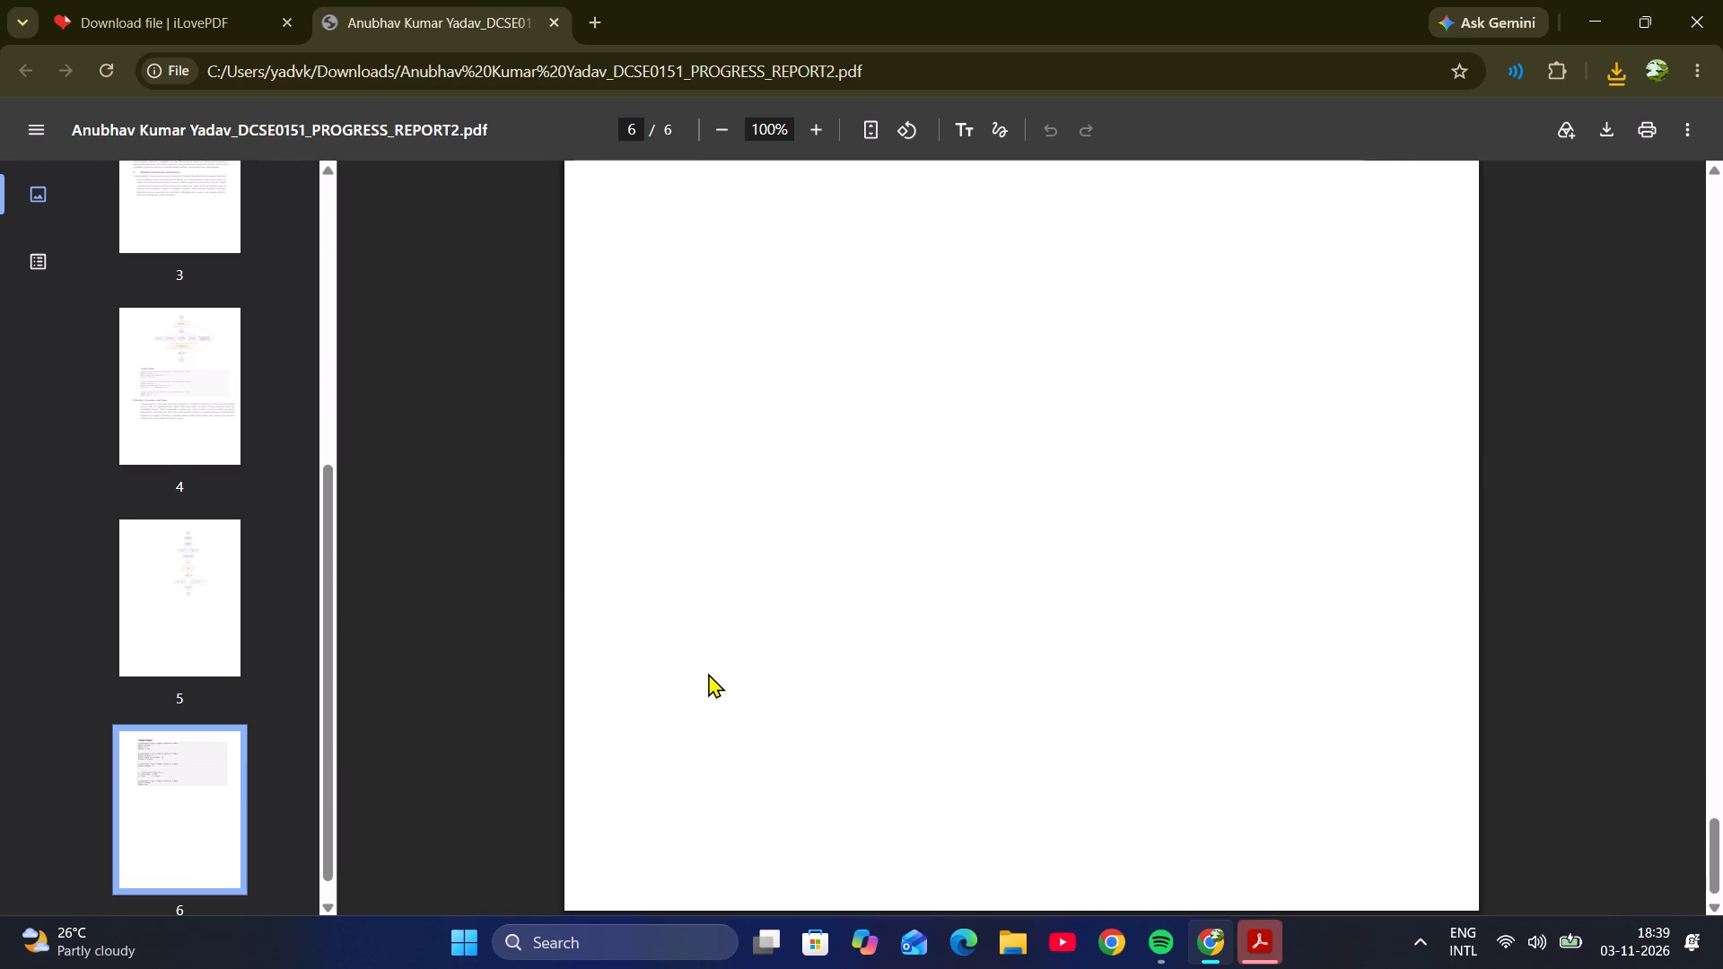
pyautogui.scroll(9, 708, 673)
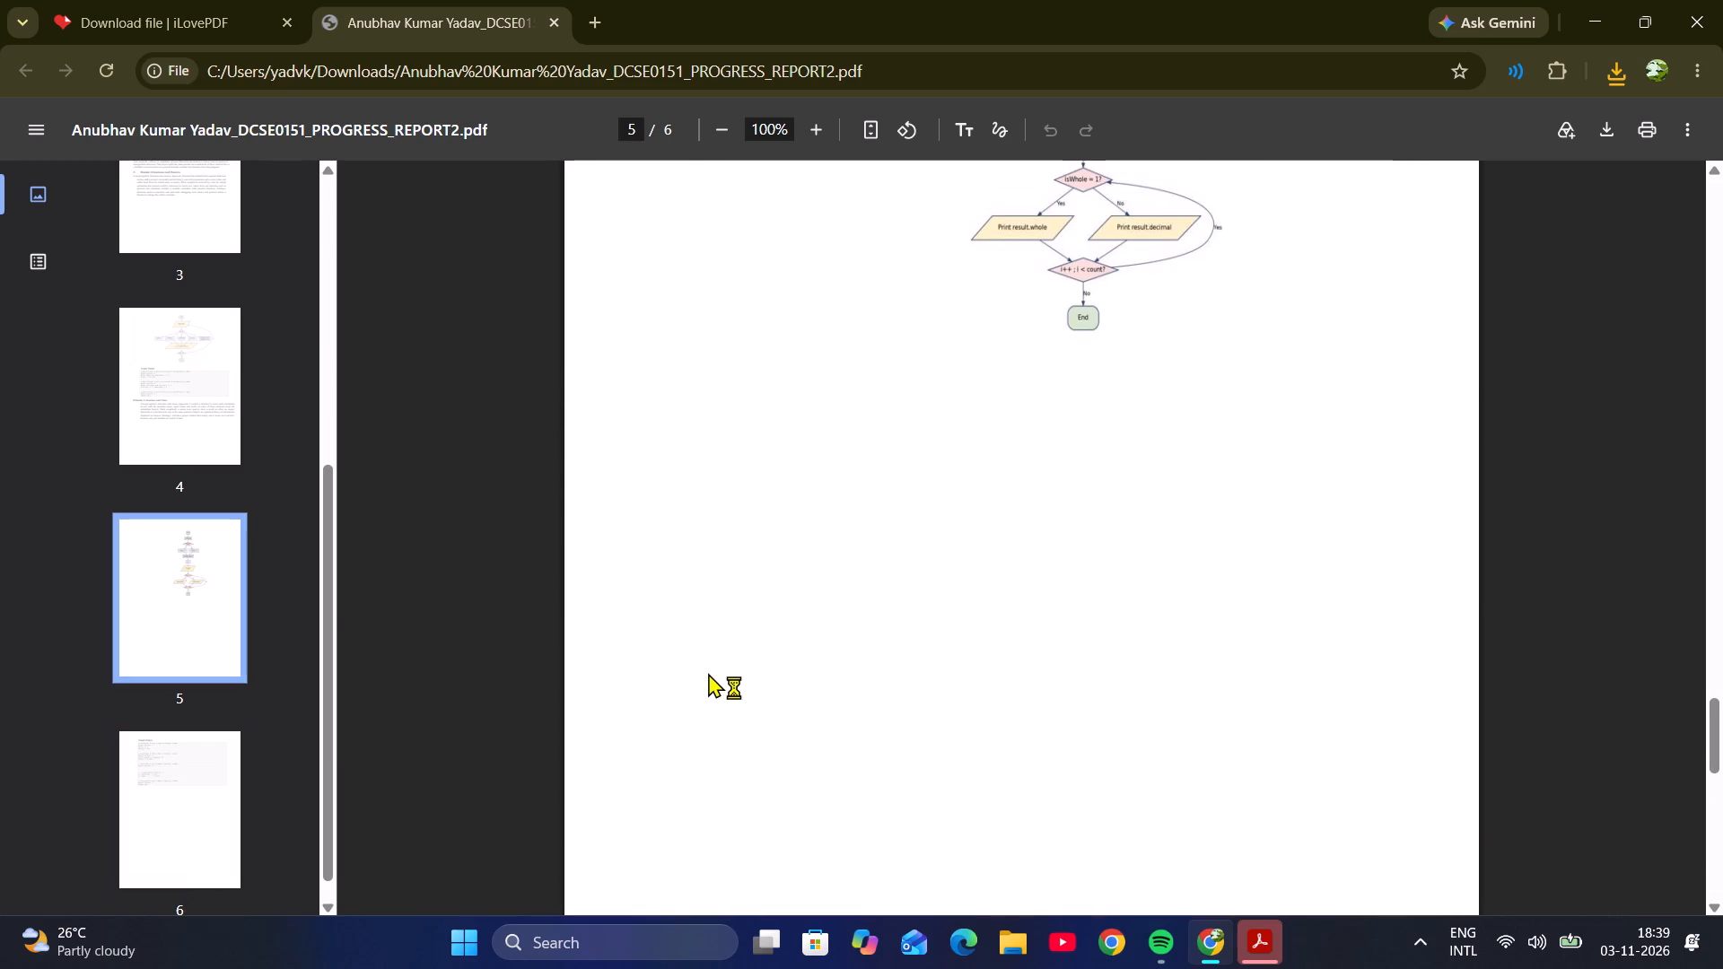
pyautogui.scroll(5, 707, 676)
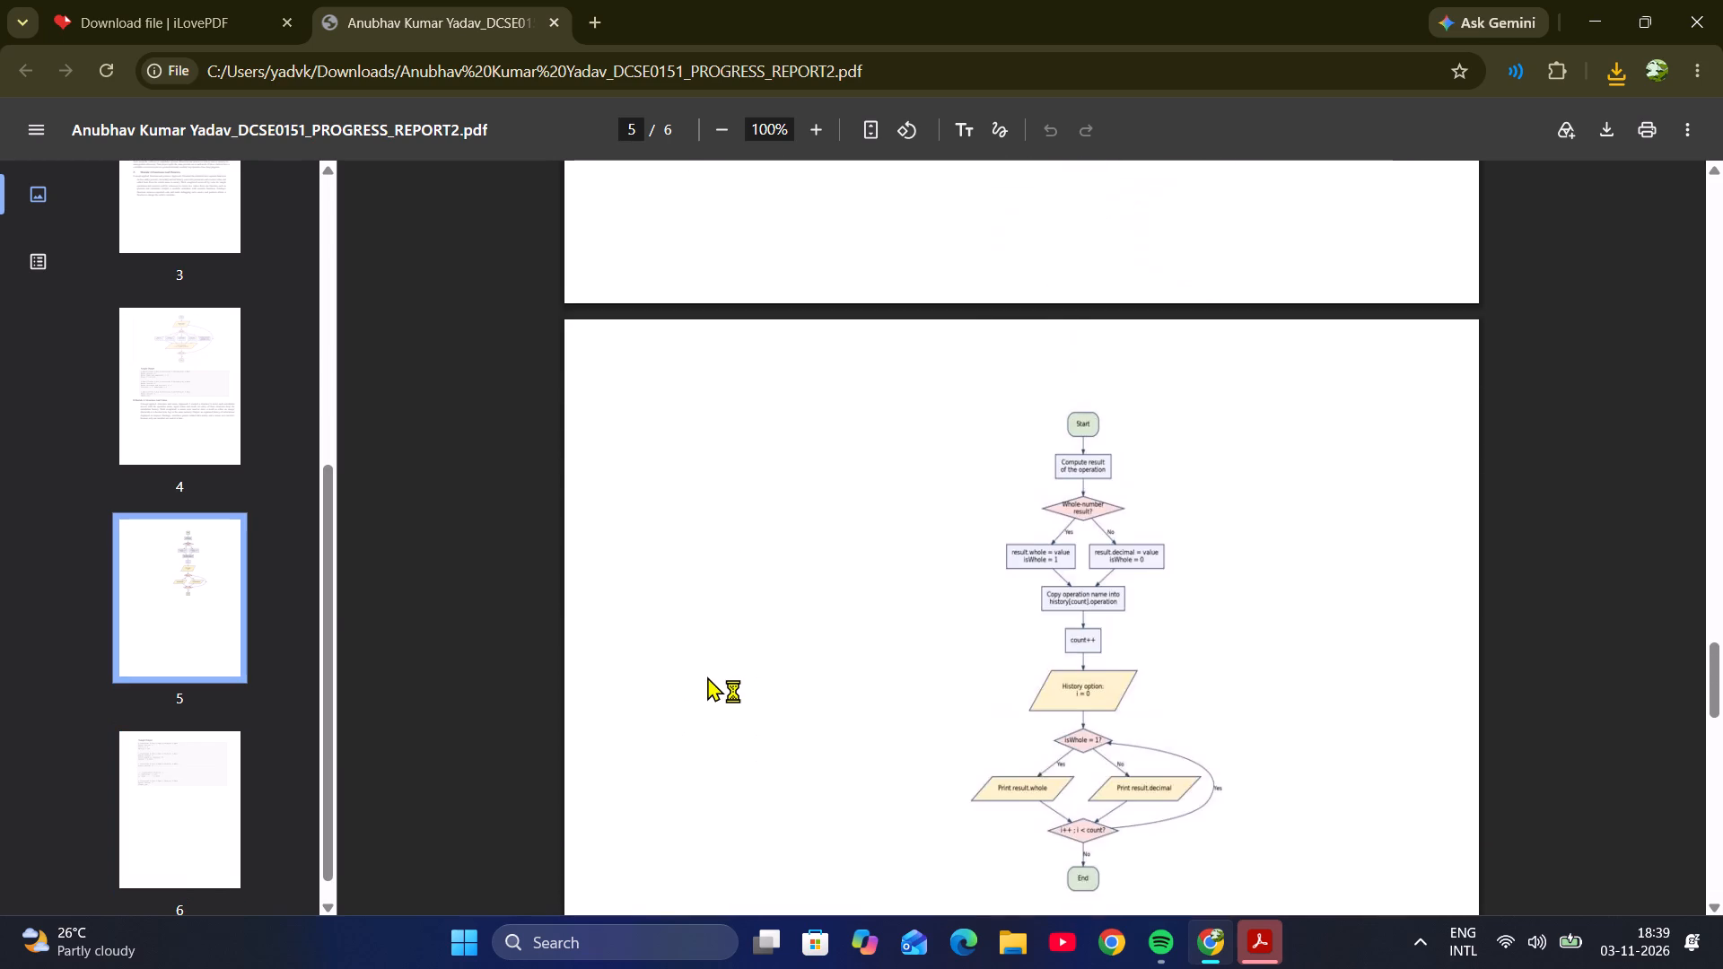
pyautogui.scroll(18, 707, 677)
pyautogui.scroll(15, 702, 675)
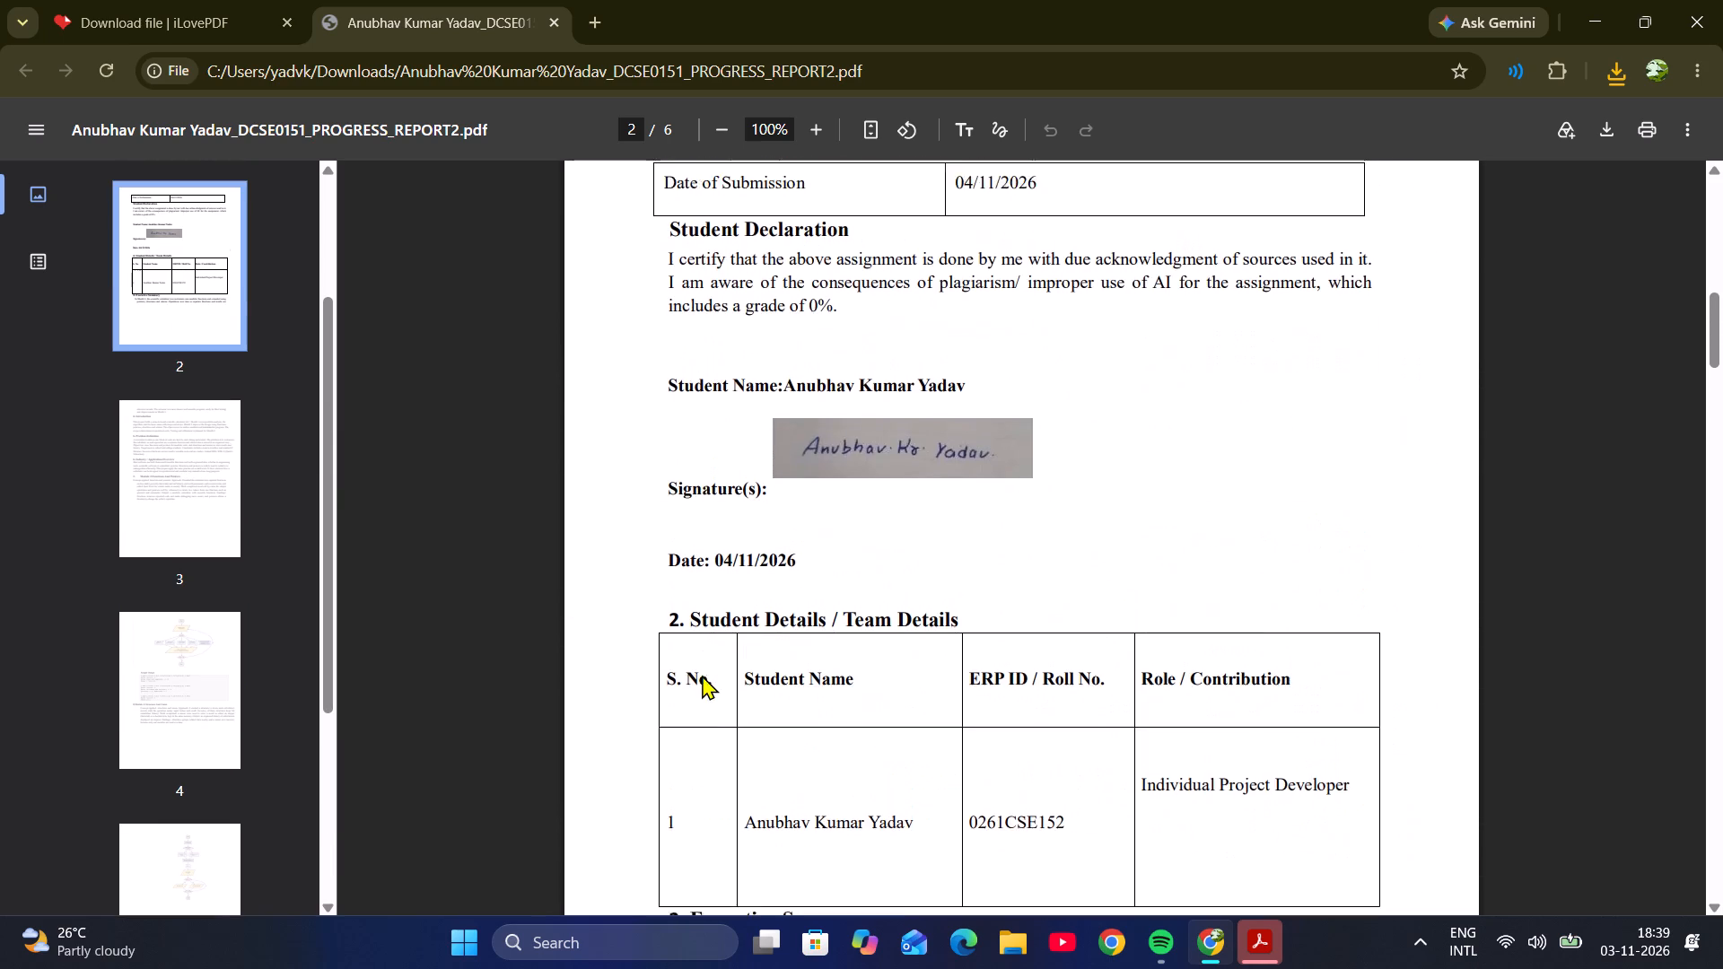
pyautogui.scroll(8, 702, 675)
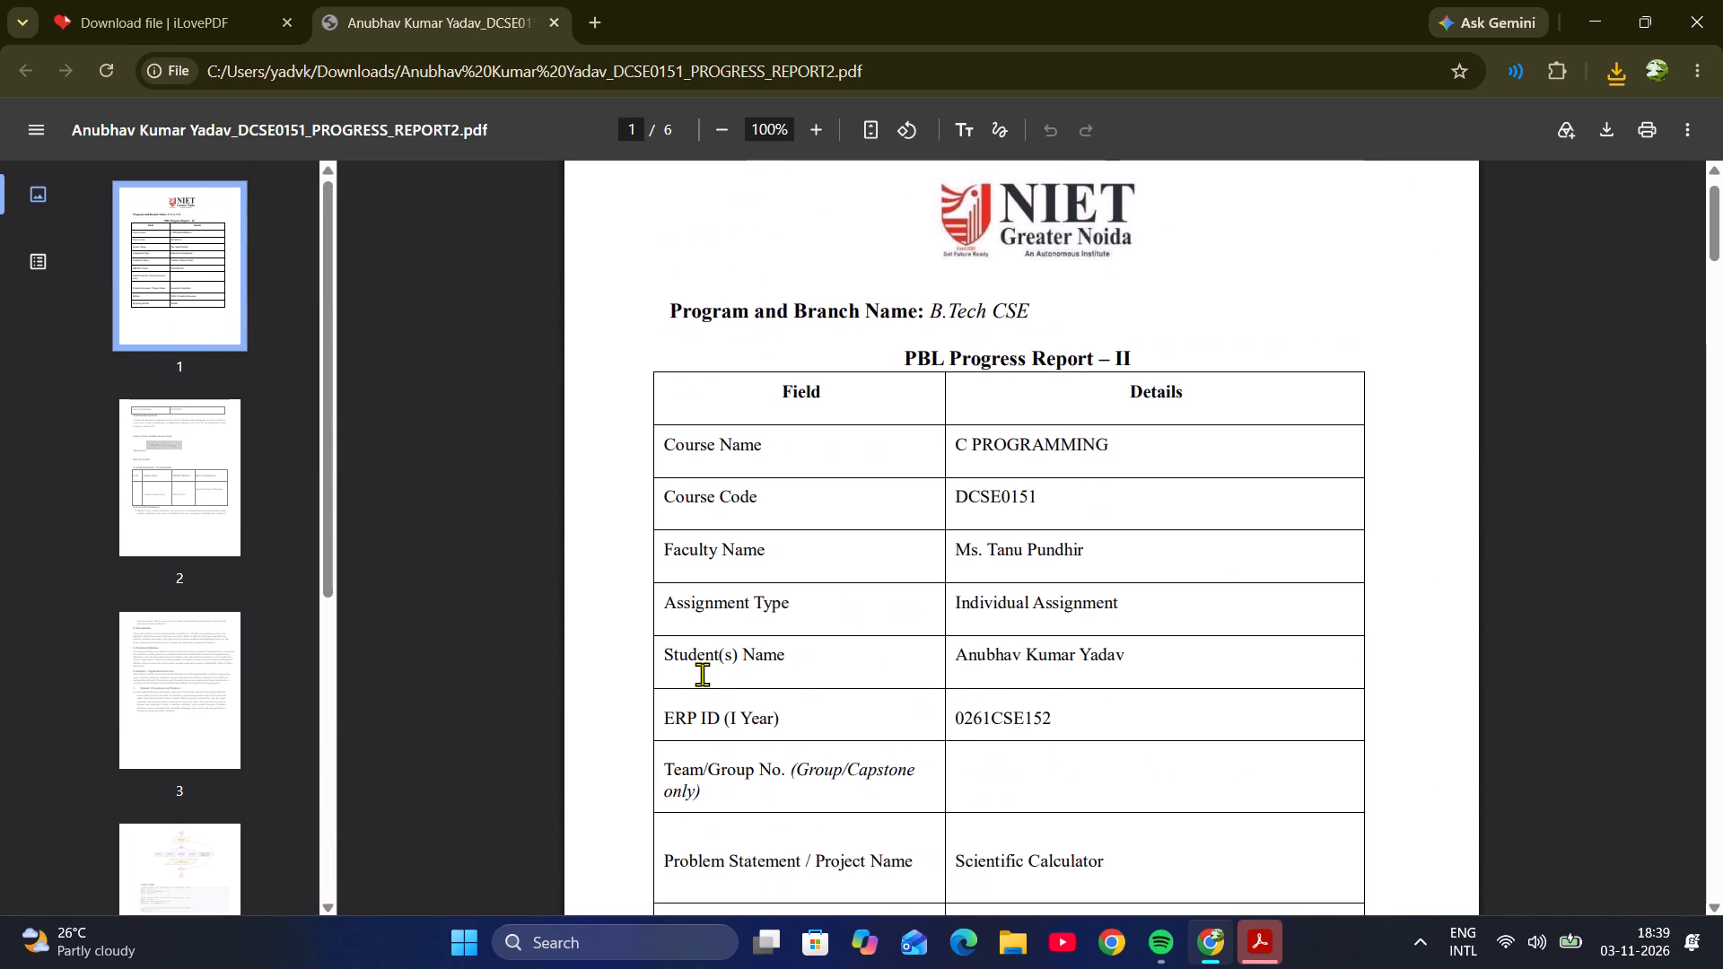
pyautogui.scroll(5, 702, 674)
pyautogui.scroll(-4, 702, 674)
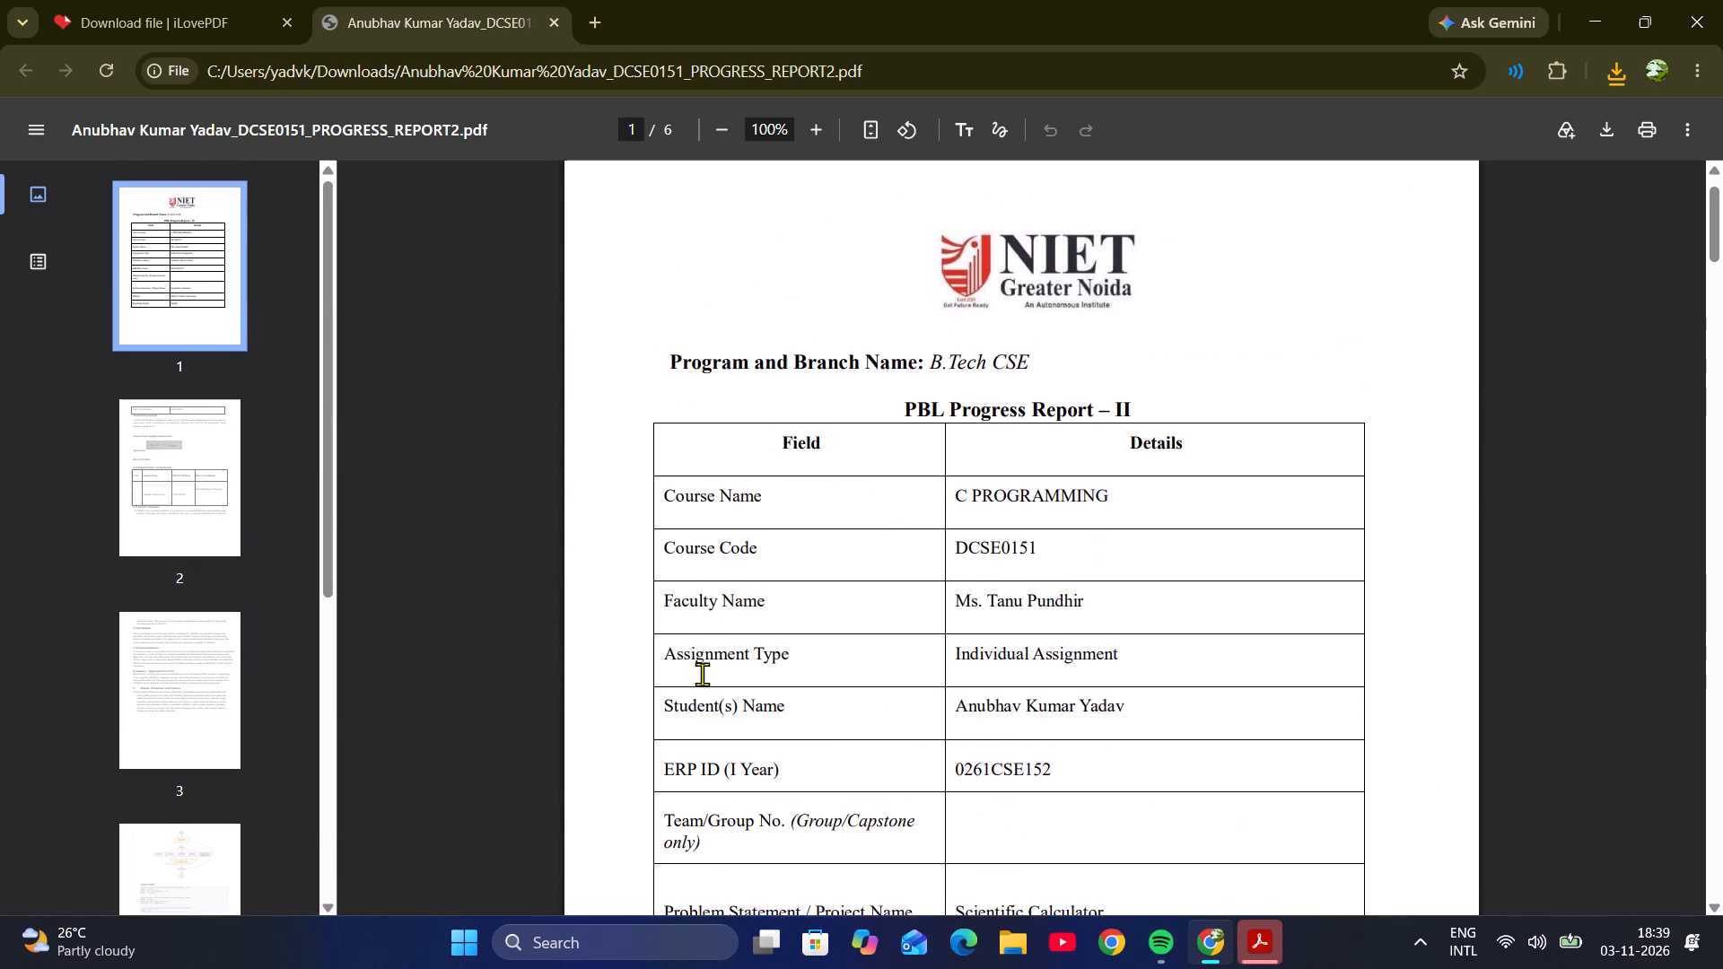
pyautogui.scroll(-1, 702, 674)
pyautogui.scroll(1, 702, 674)
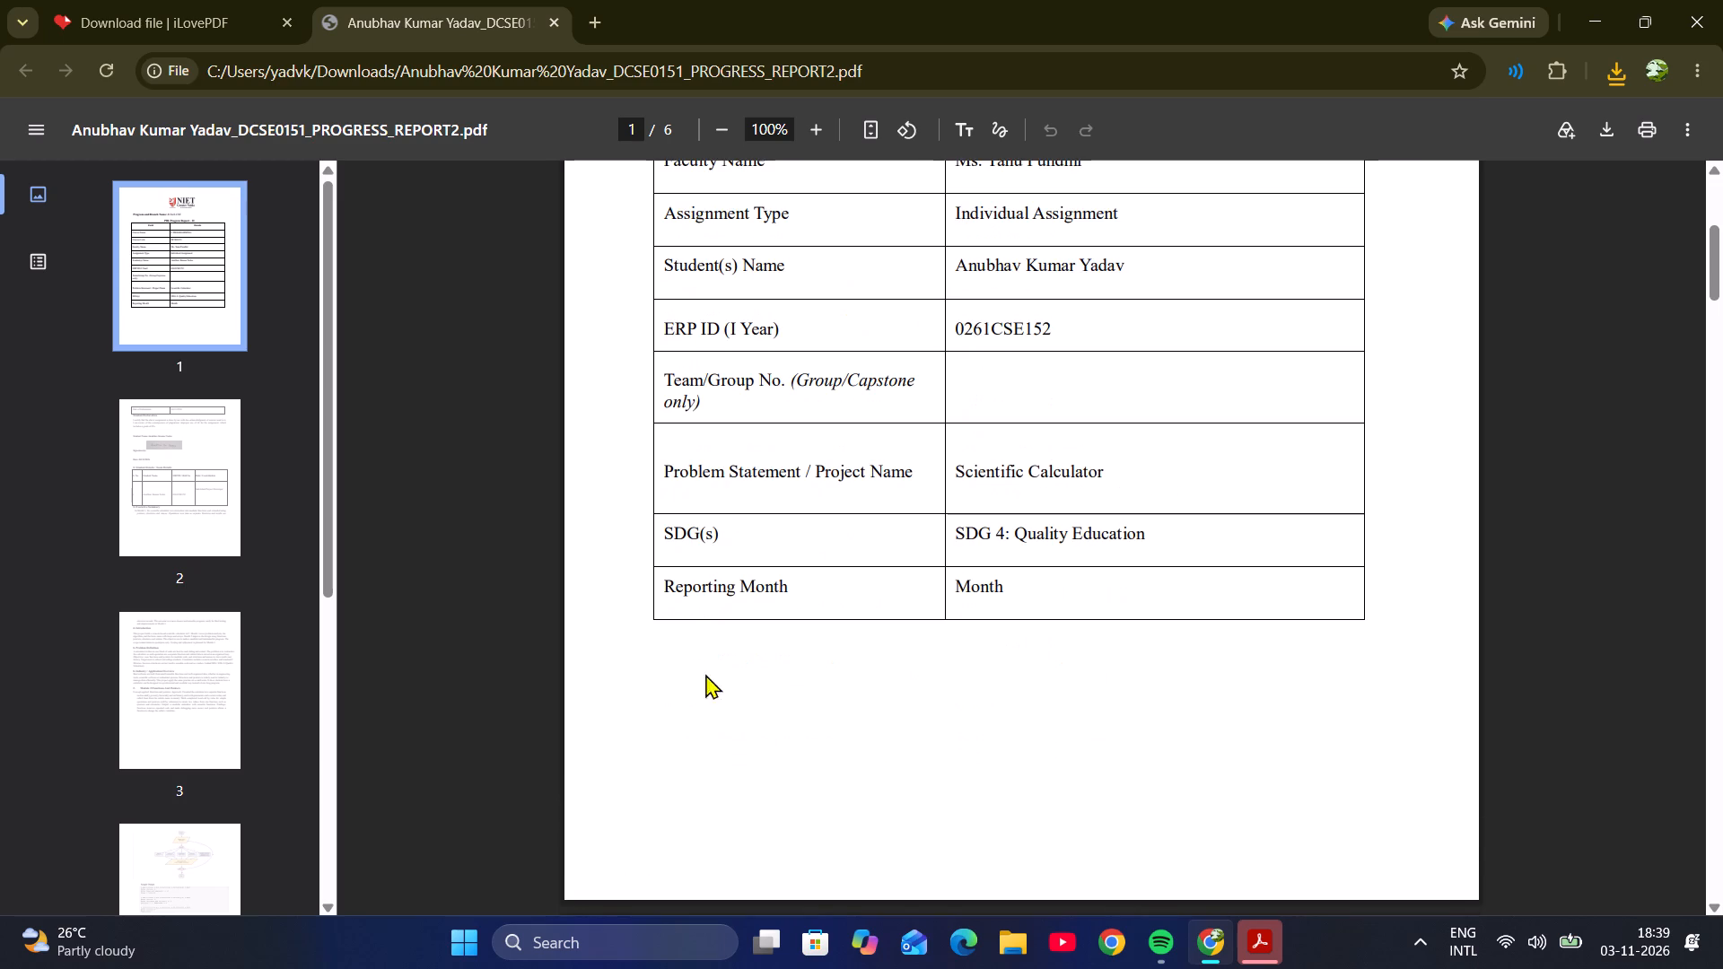
# Close the browser window showing the PDF and the Adobe Acrobat window to return to the desktop.
pyautogui.click(1708, 17)
pyautogui.click(1722, 0)
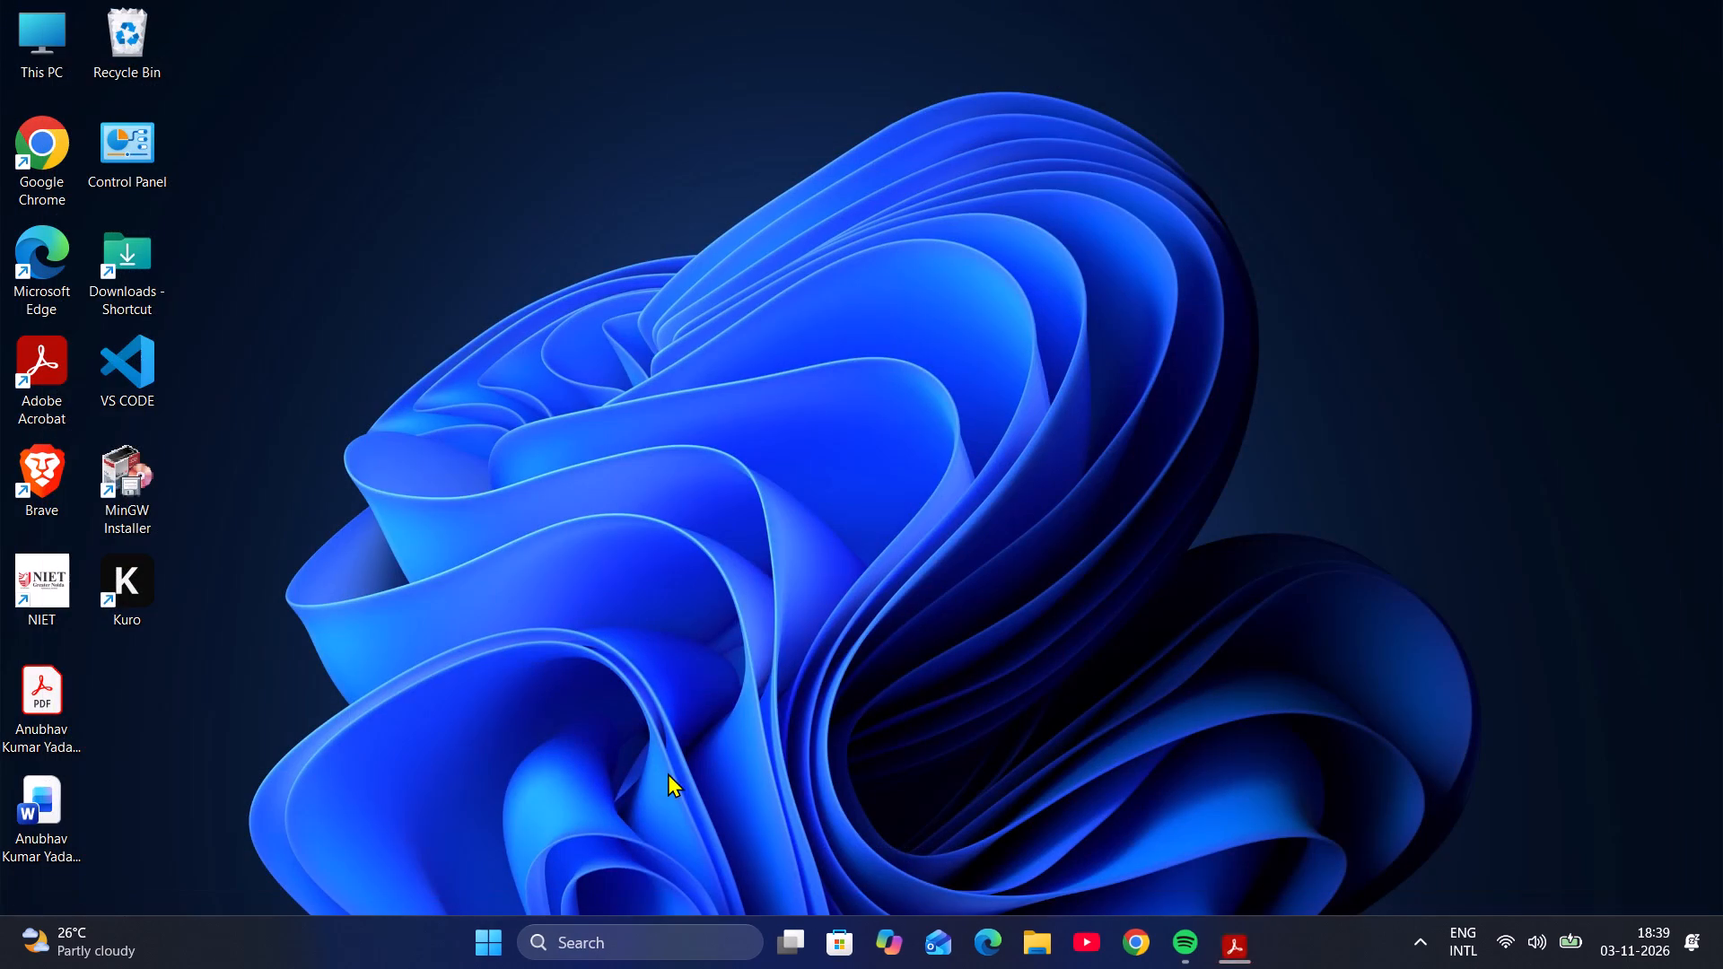
pyautogui.click(456, 656)
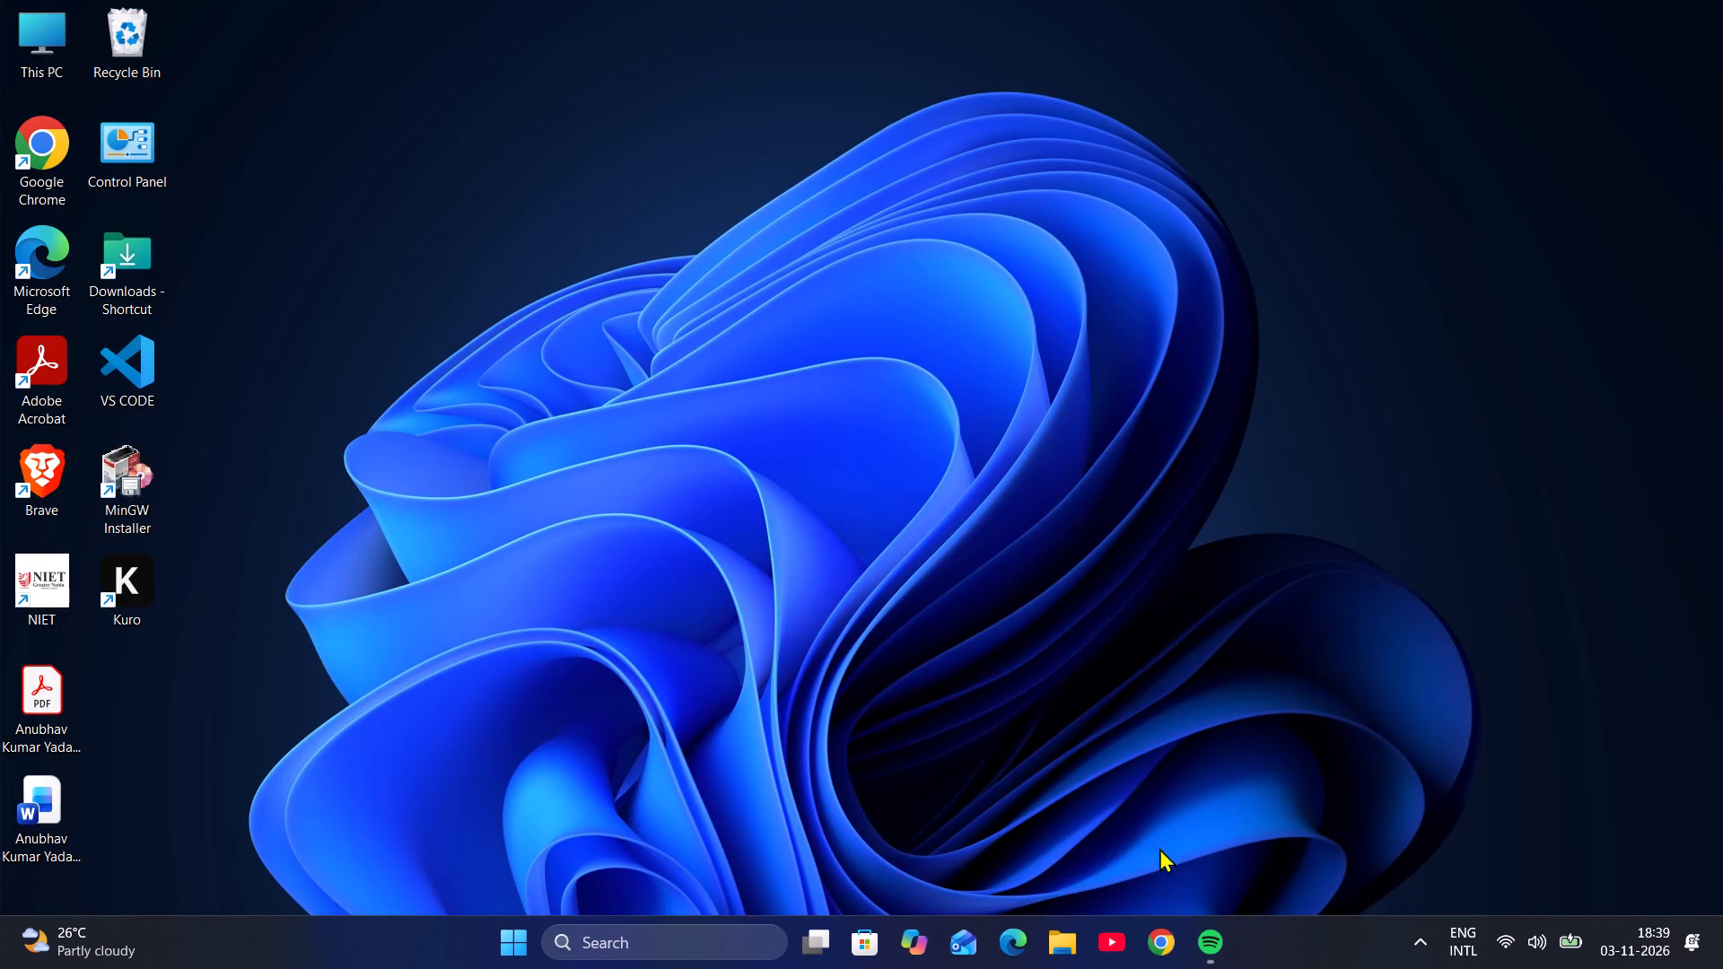
pyautogui.click(1159, 943)
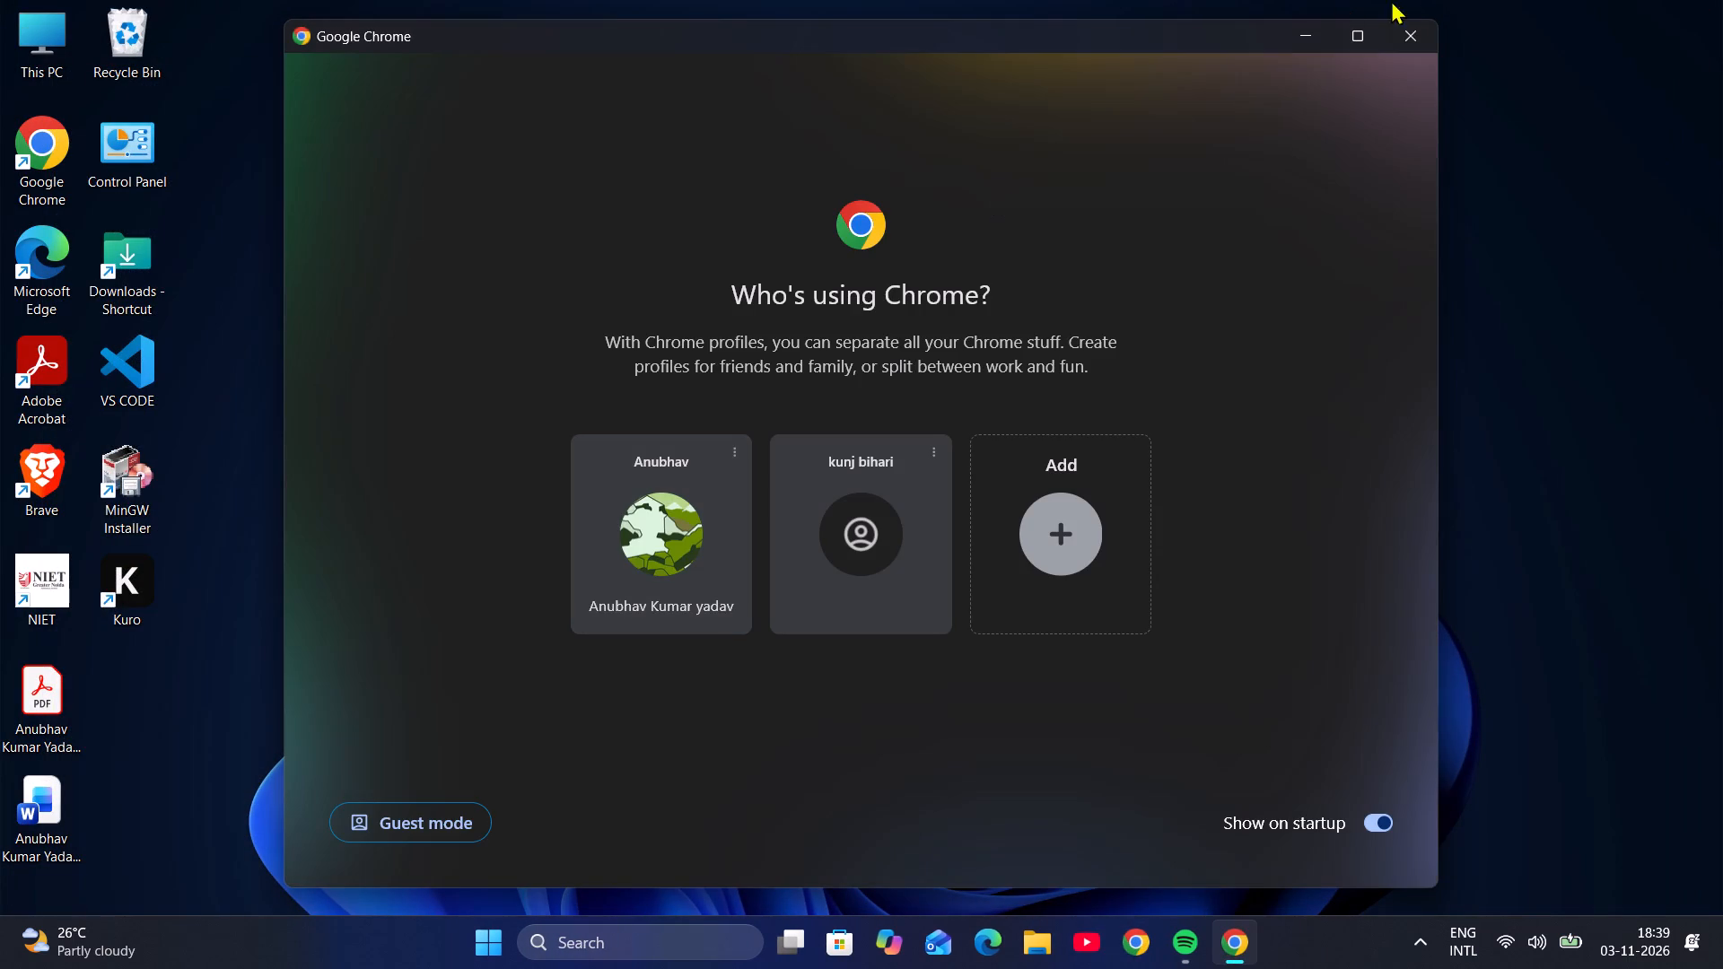
pyautogui.click(1390, 48)
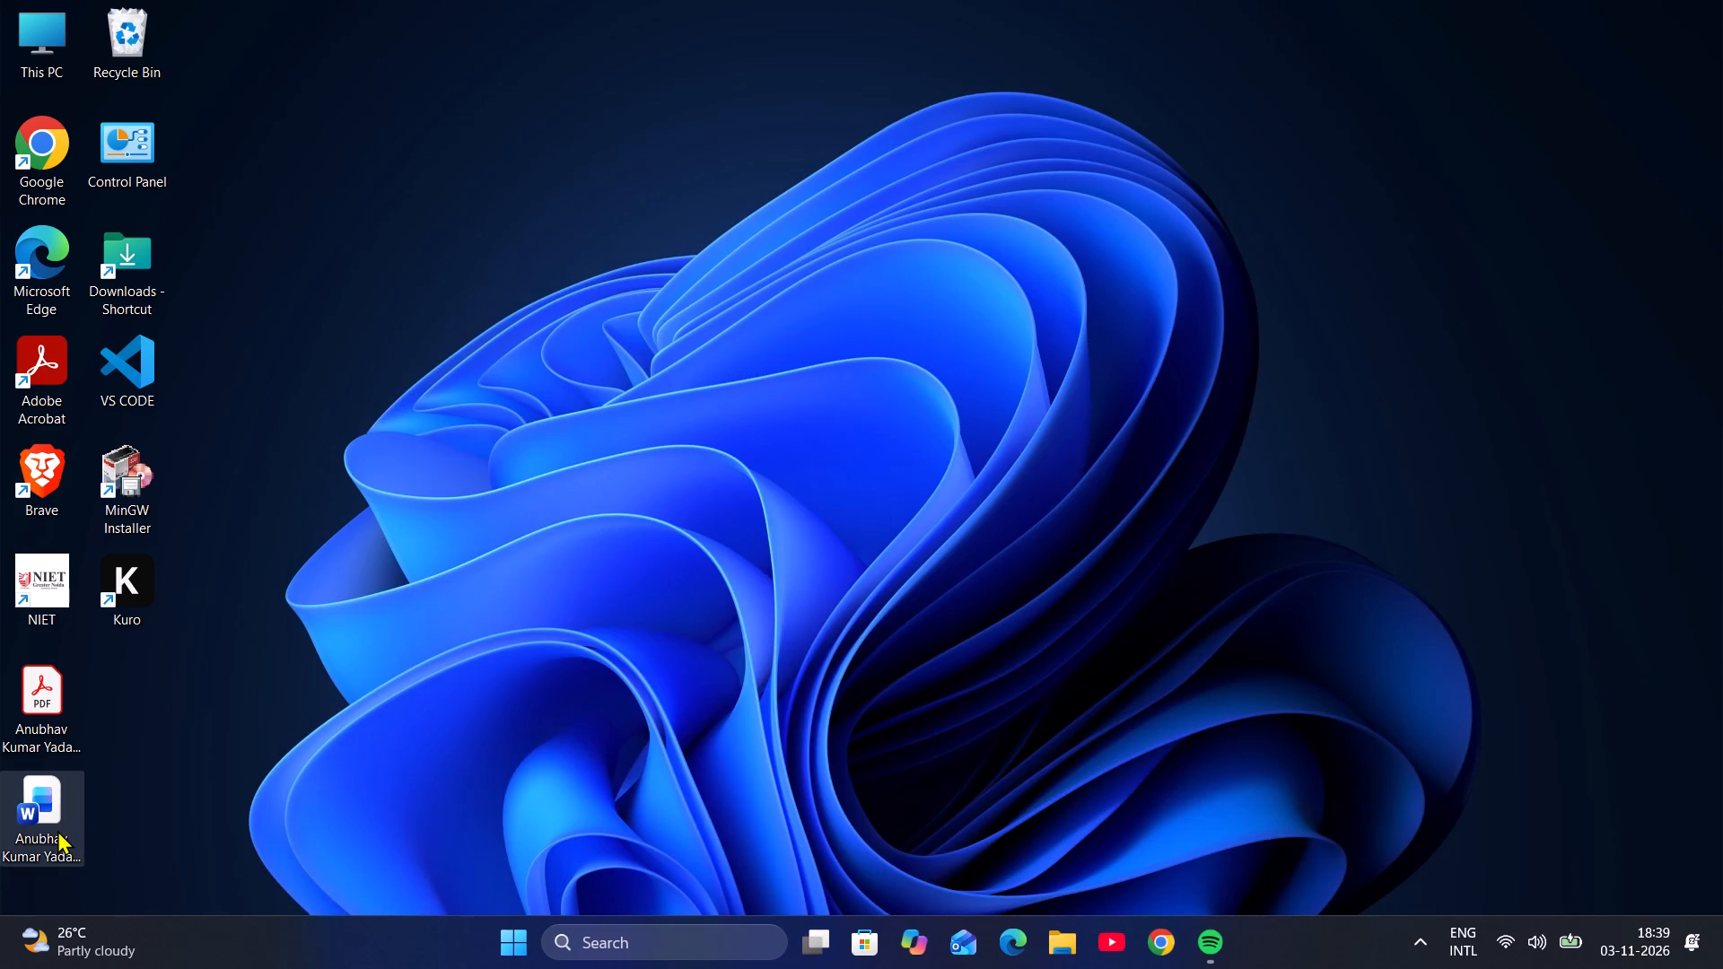
# Open the PROGRESS_REPORT2 Word document from the Desktop and complete the Reporting Month entry as Month 2.
pyautogui.doubleClick(57, 830)
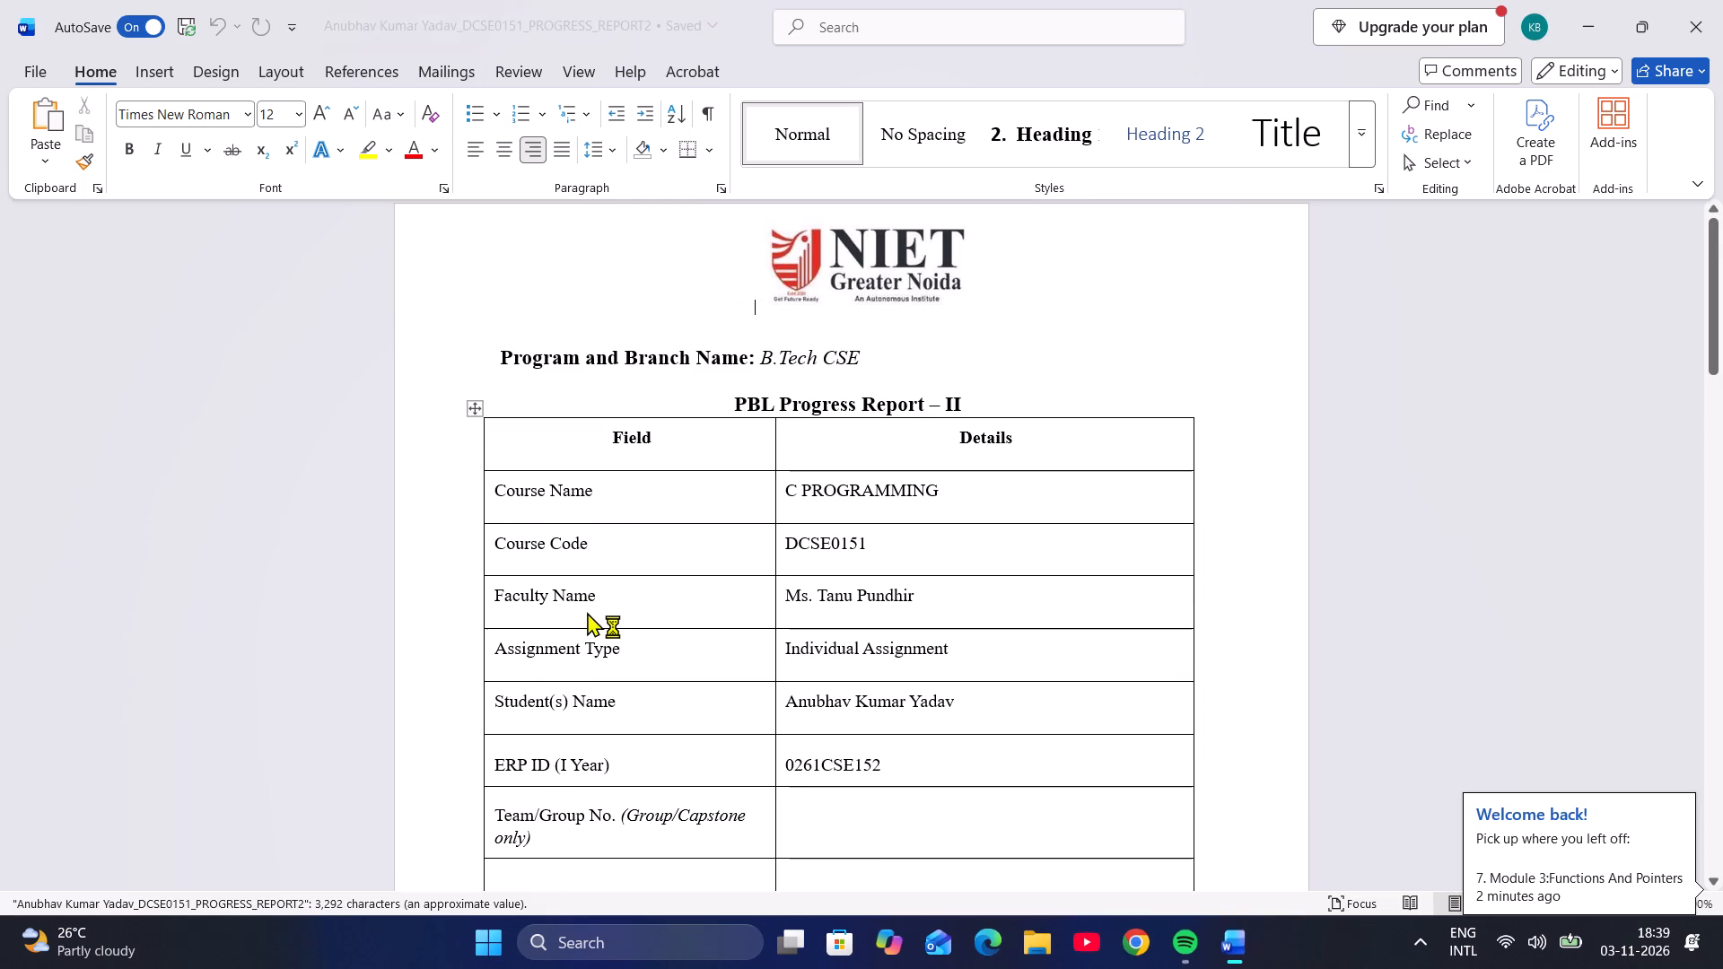
pyautogui.scroll(-3, 648, 638)
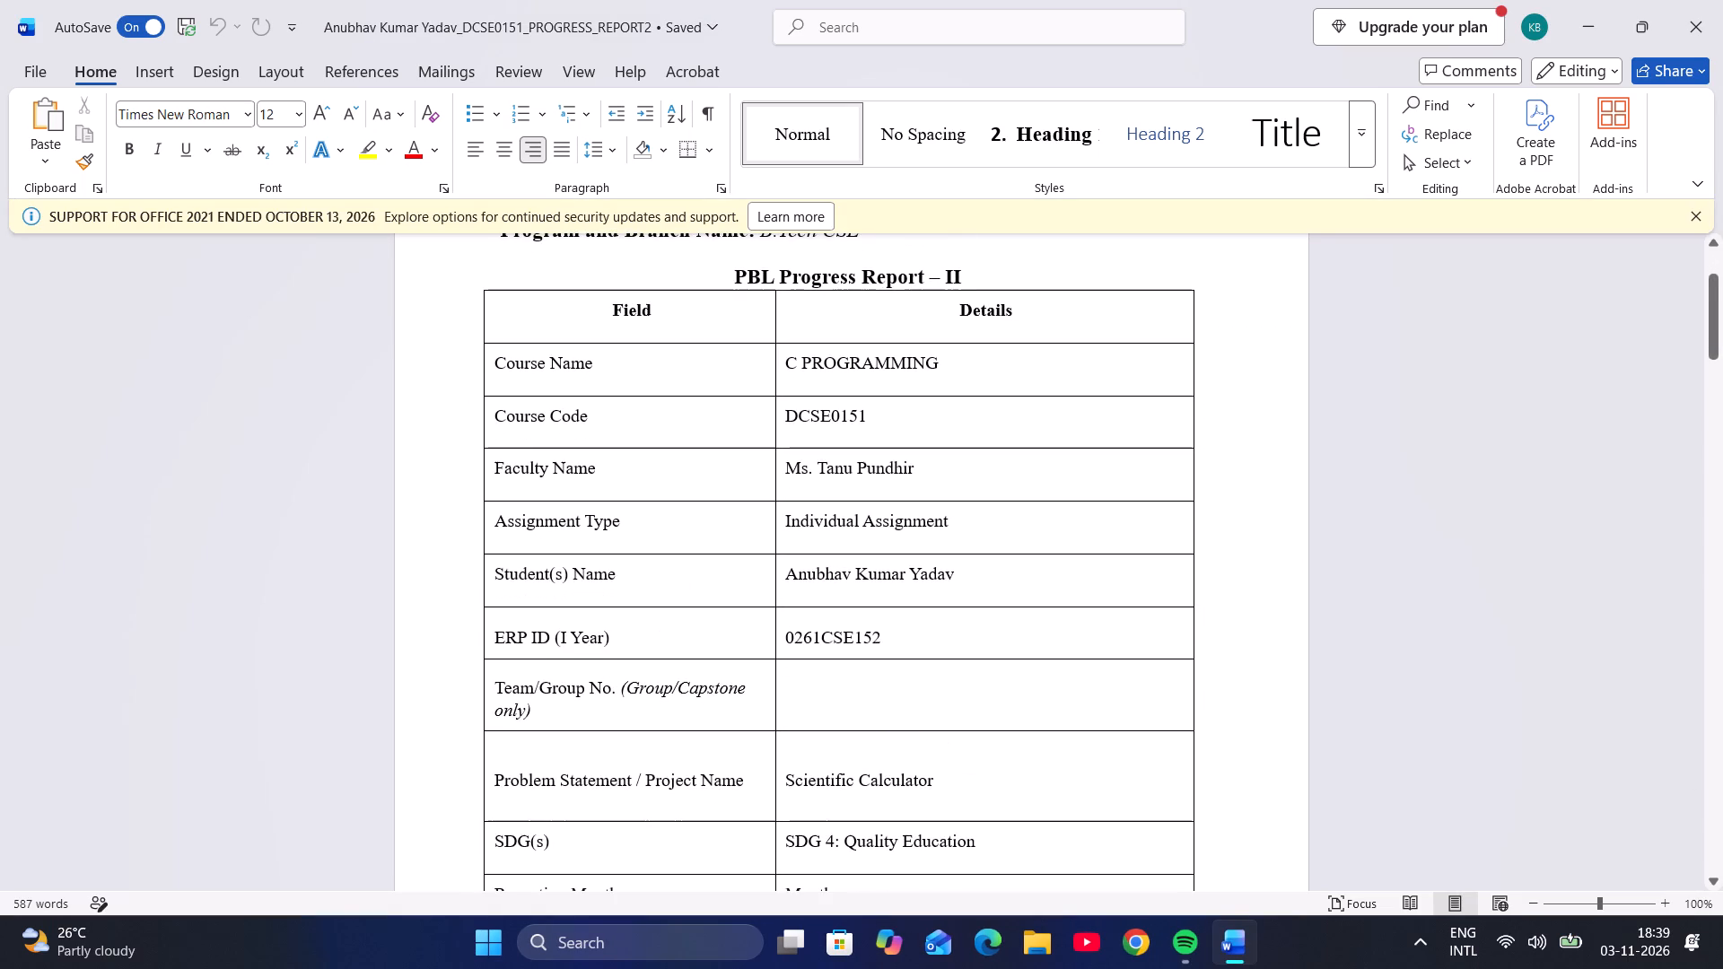
pyautogui.scroll(-3, 866, 735)
pyautogui.click(867, 735)
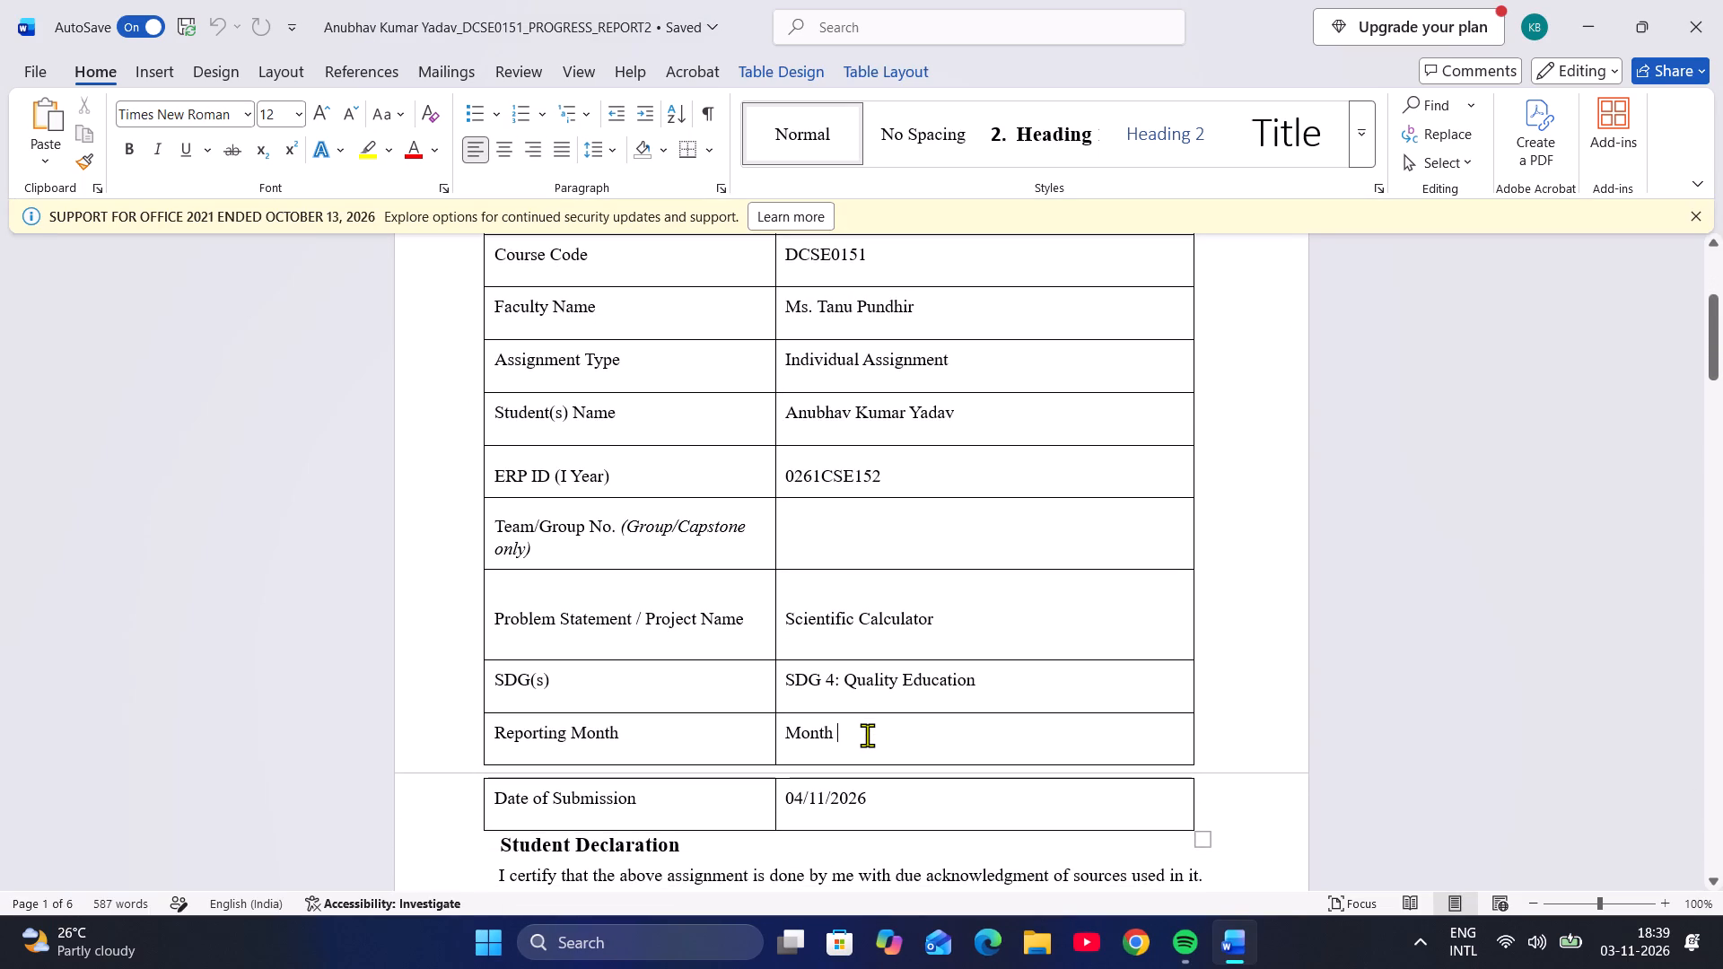
pyautogui.press('2')
# Indent the first line of the Executive Summary paragraph by adding three spaces before "In Month 2".
pyautogui.scroll(-11, 827, 731)
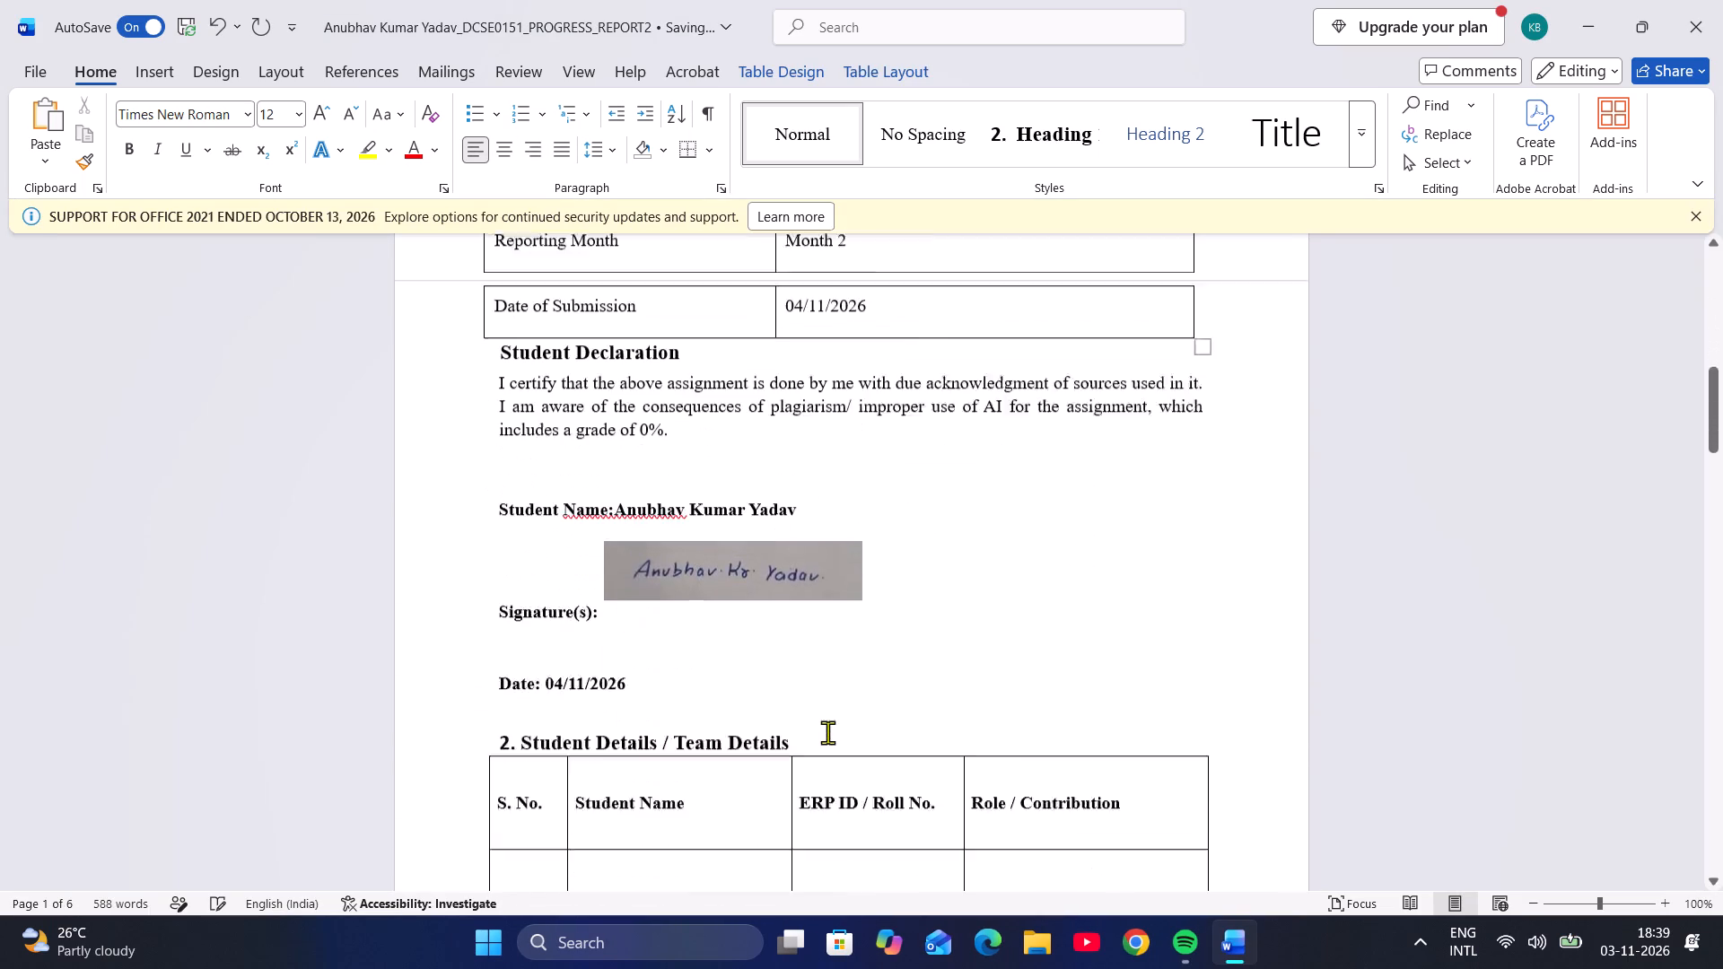
pyautogui.scroll(-11, 827, 732)
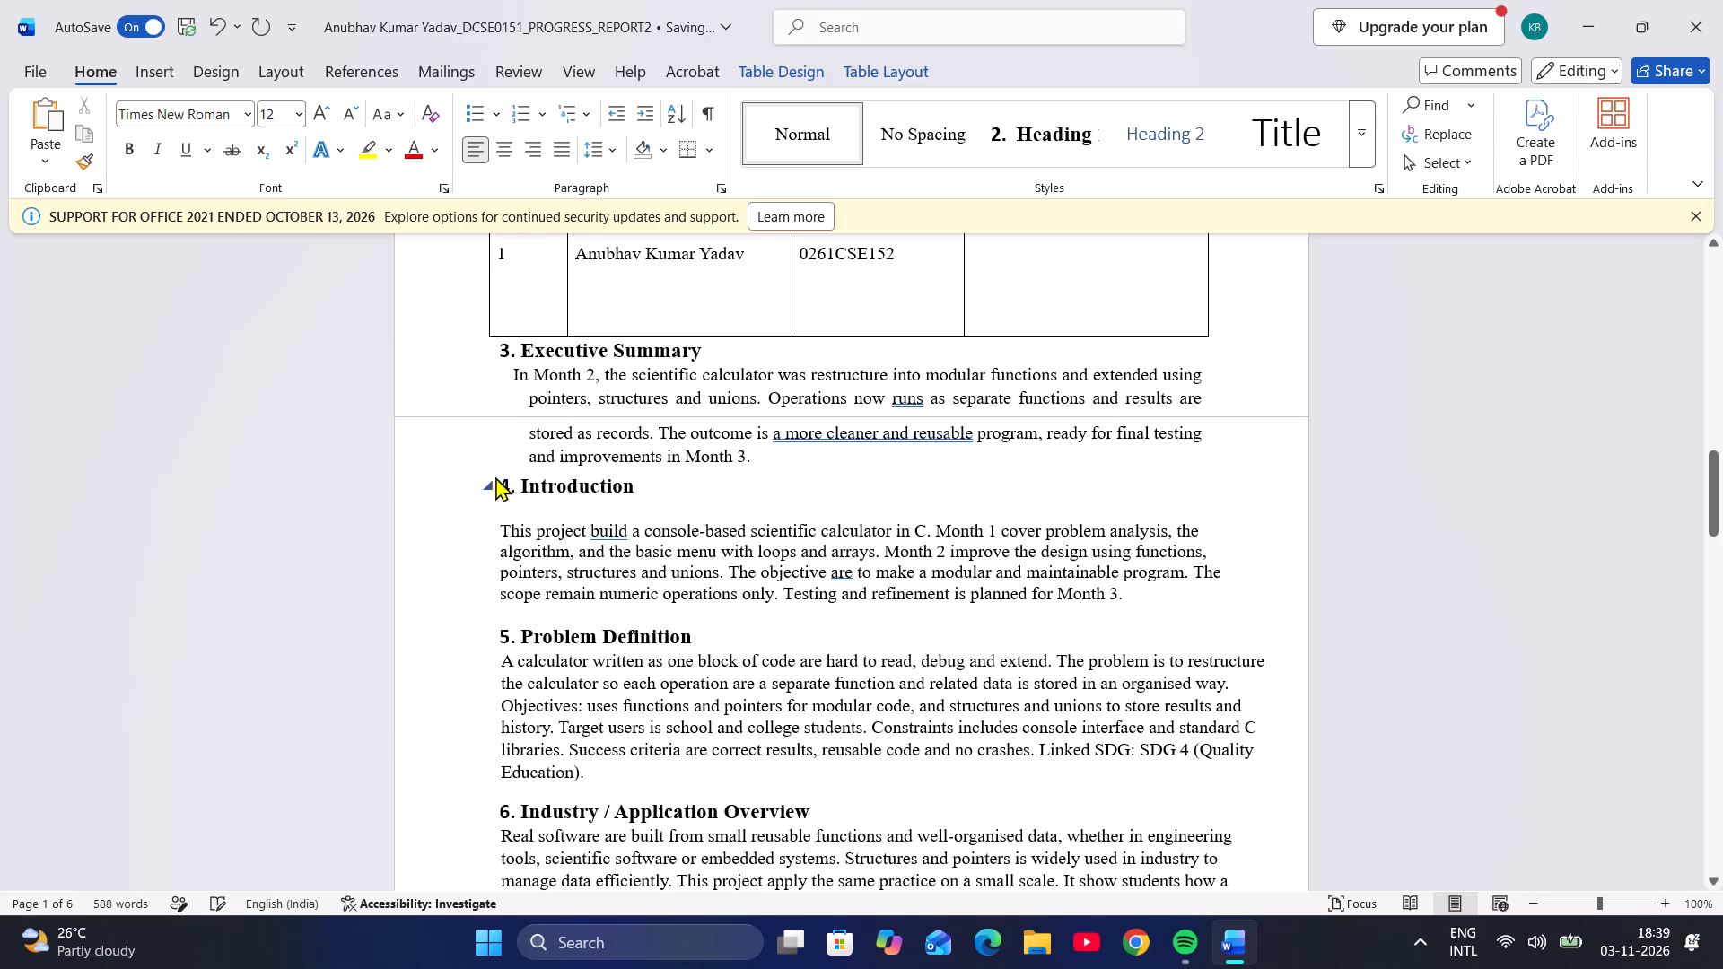
pyautogui.click(498, 370)
pyautogui.press('space')
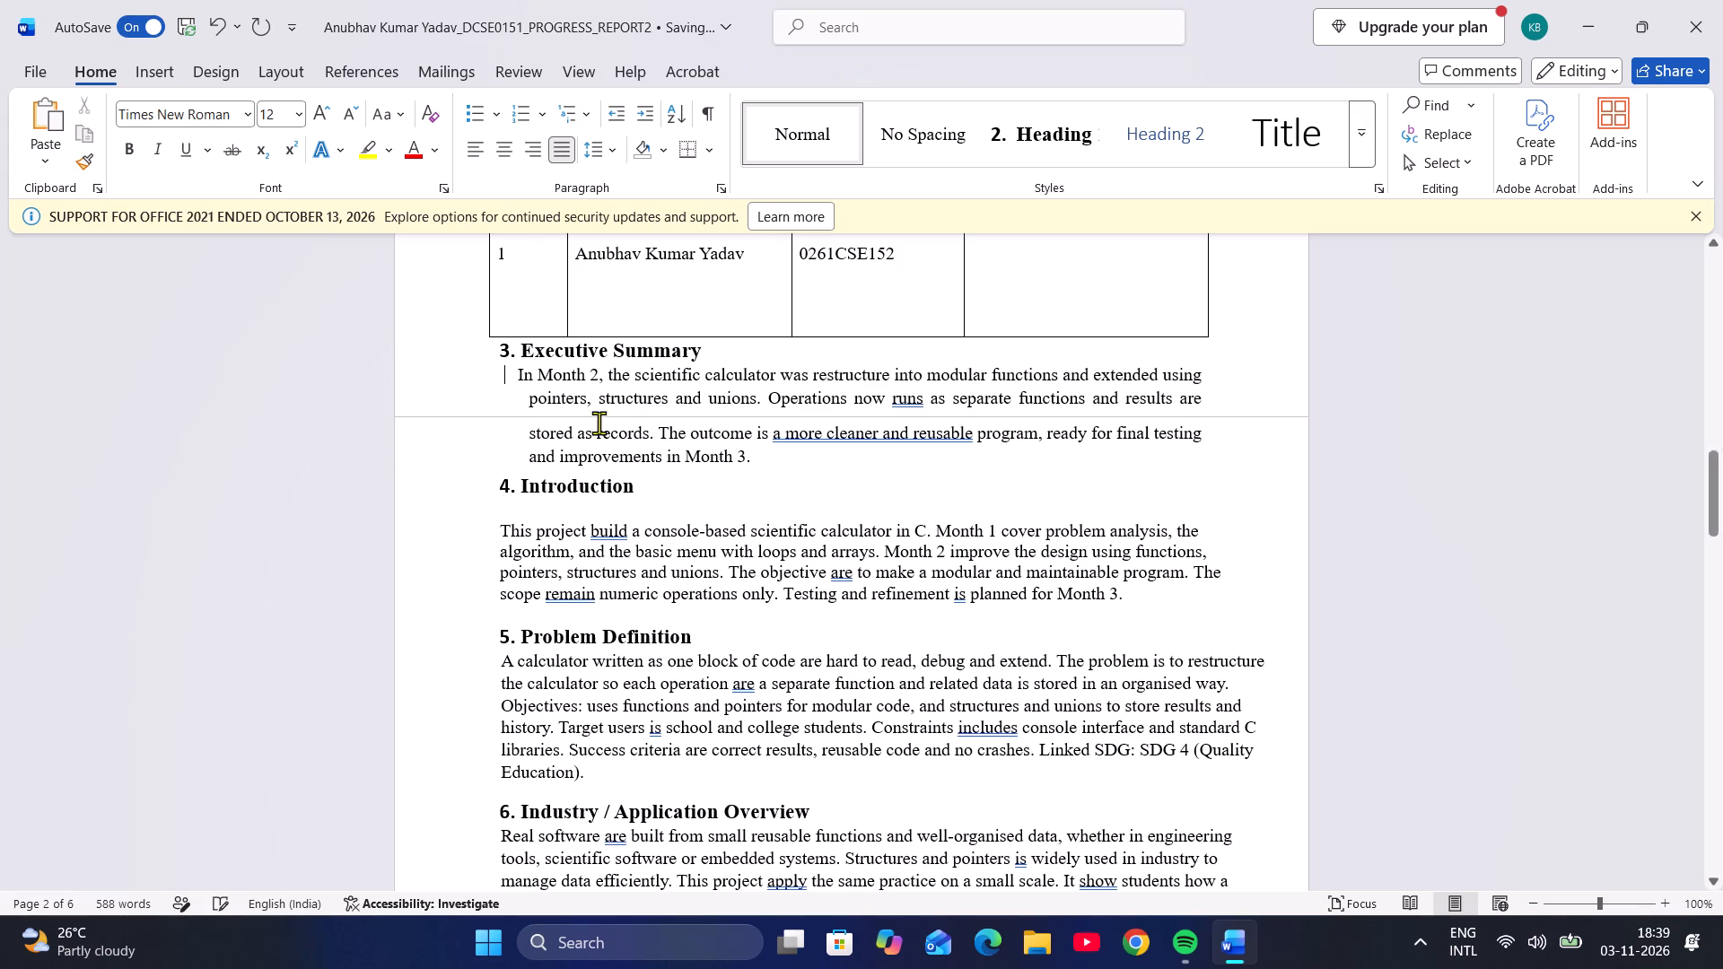
pyautogui.press('space')
pyautogui.press('space')
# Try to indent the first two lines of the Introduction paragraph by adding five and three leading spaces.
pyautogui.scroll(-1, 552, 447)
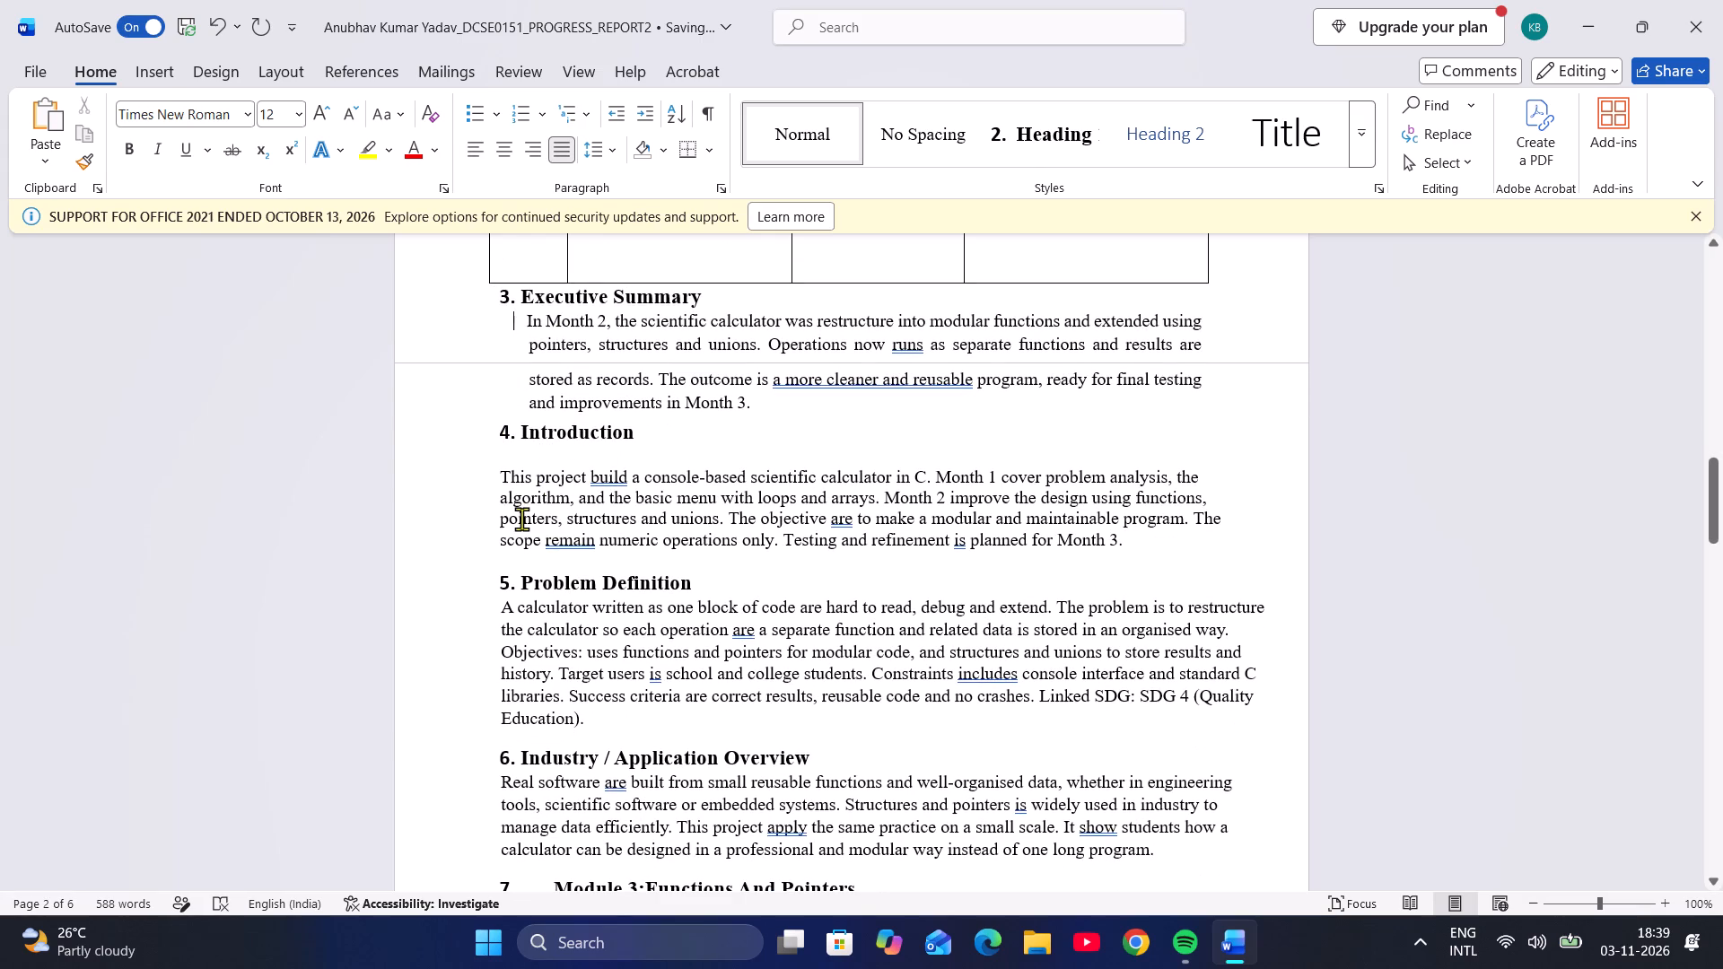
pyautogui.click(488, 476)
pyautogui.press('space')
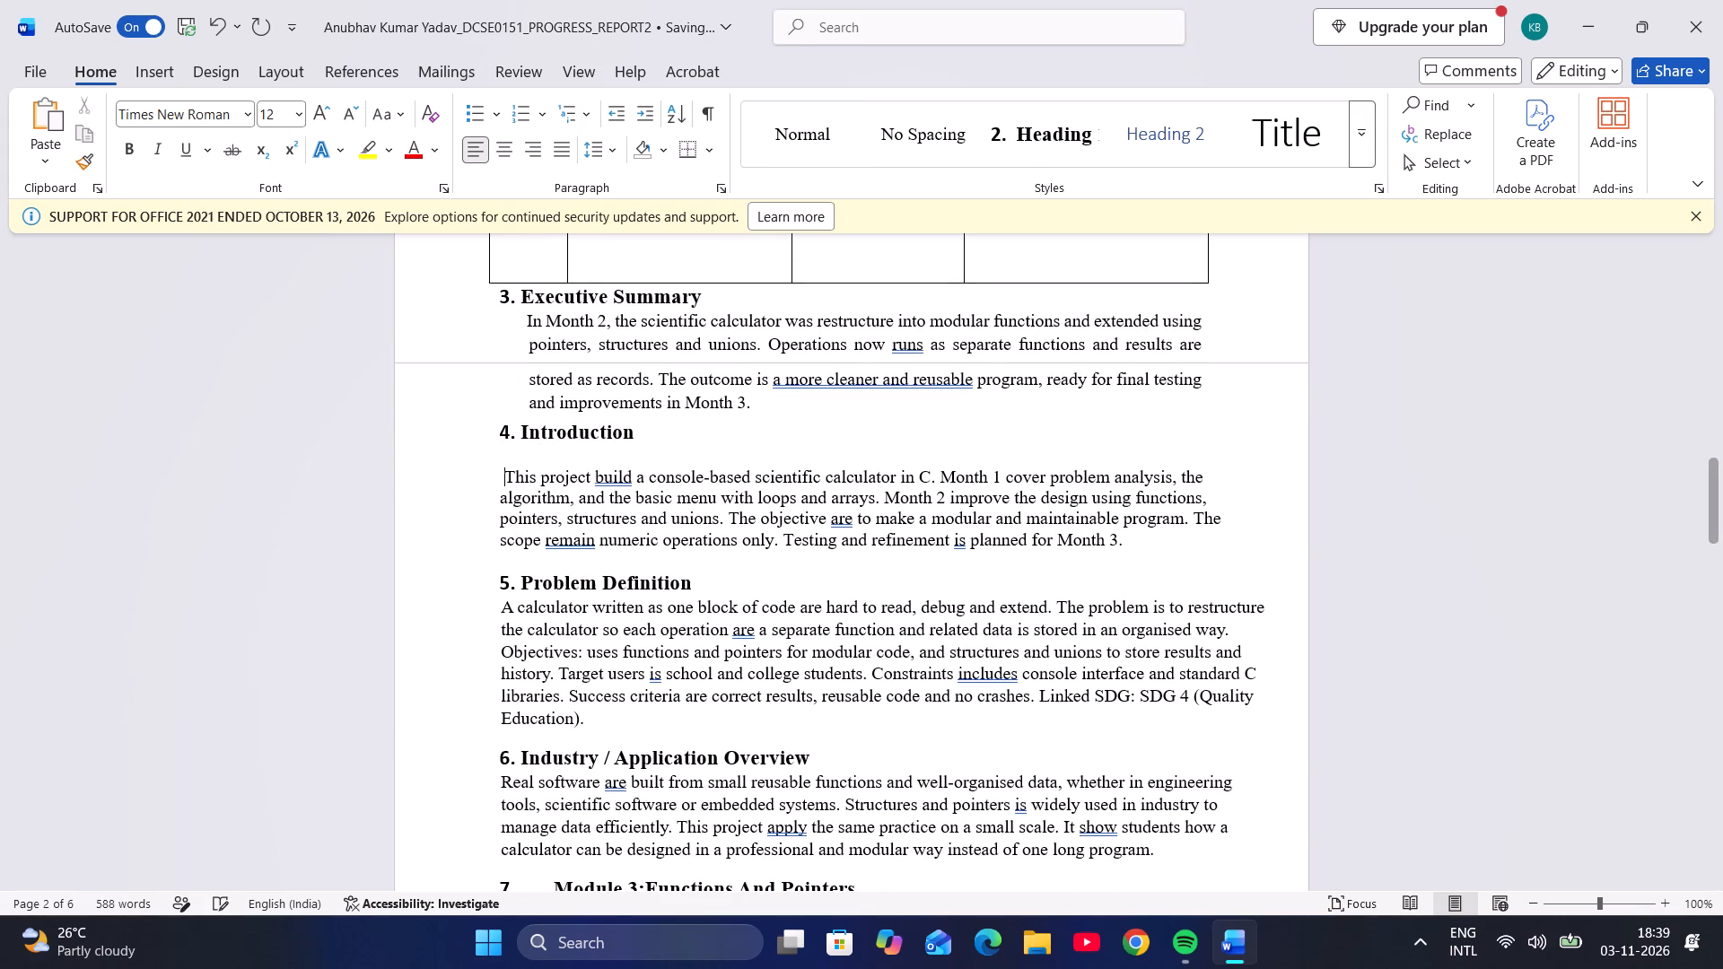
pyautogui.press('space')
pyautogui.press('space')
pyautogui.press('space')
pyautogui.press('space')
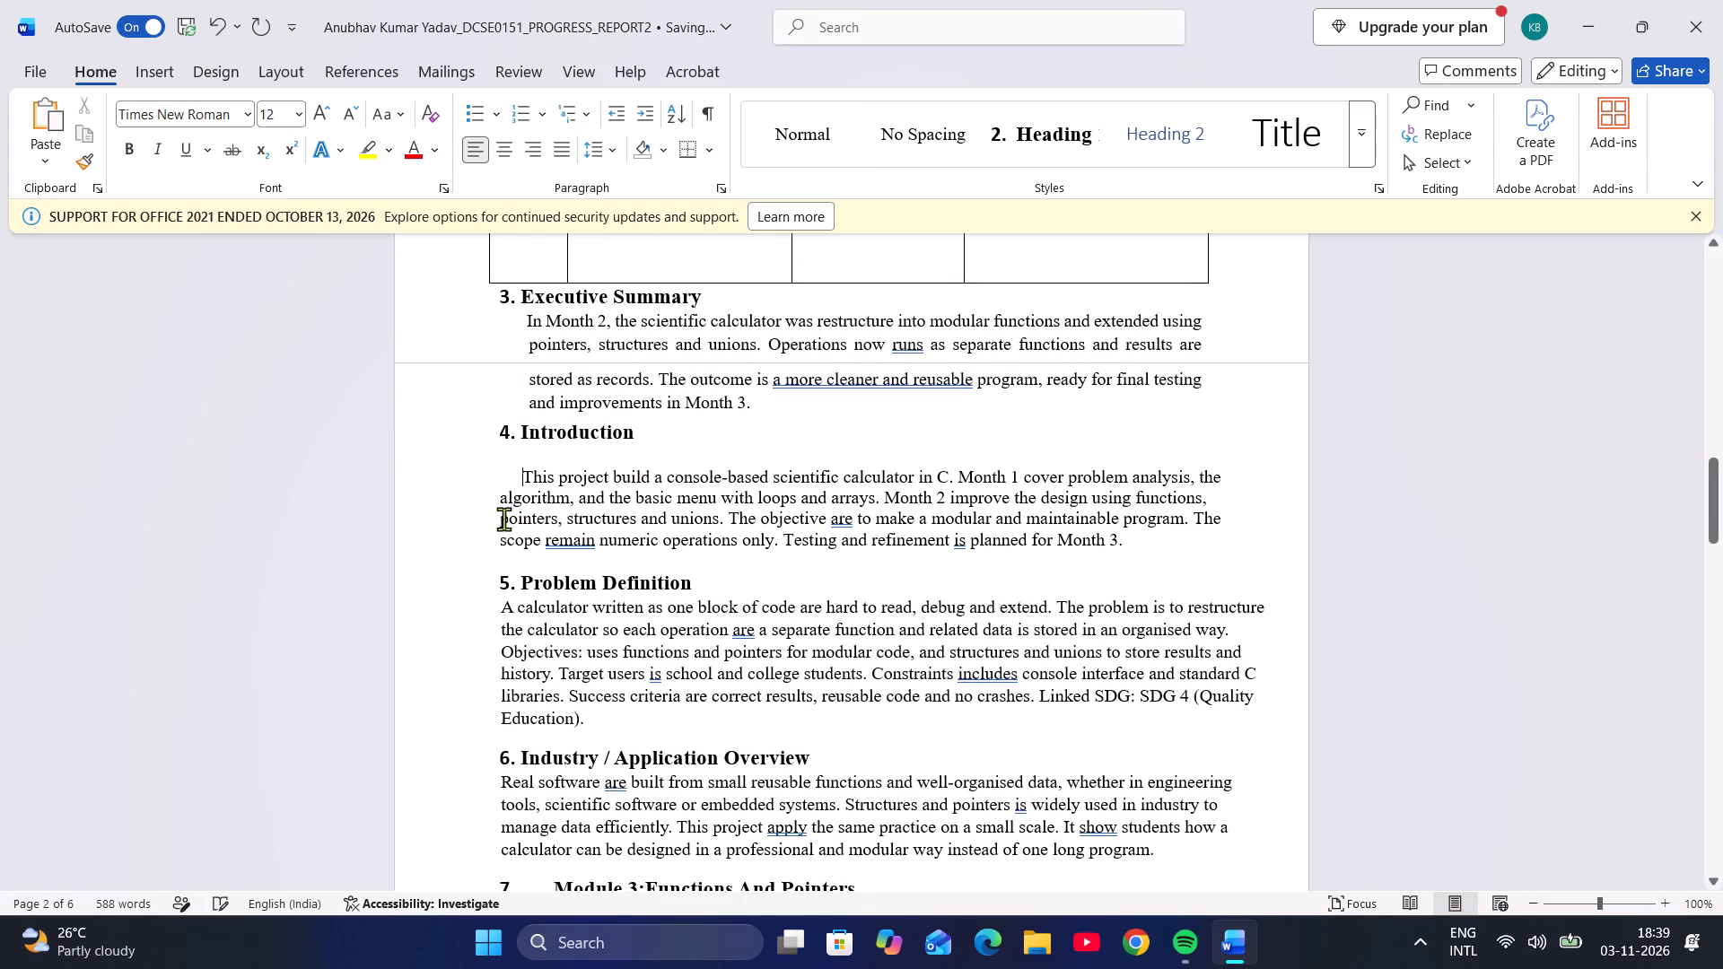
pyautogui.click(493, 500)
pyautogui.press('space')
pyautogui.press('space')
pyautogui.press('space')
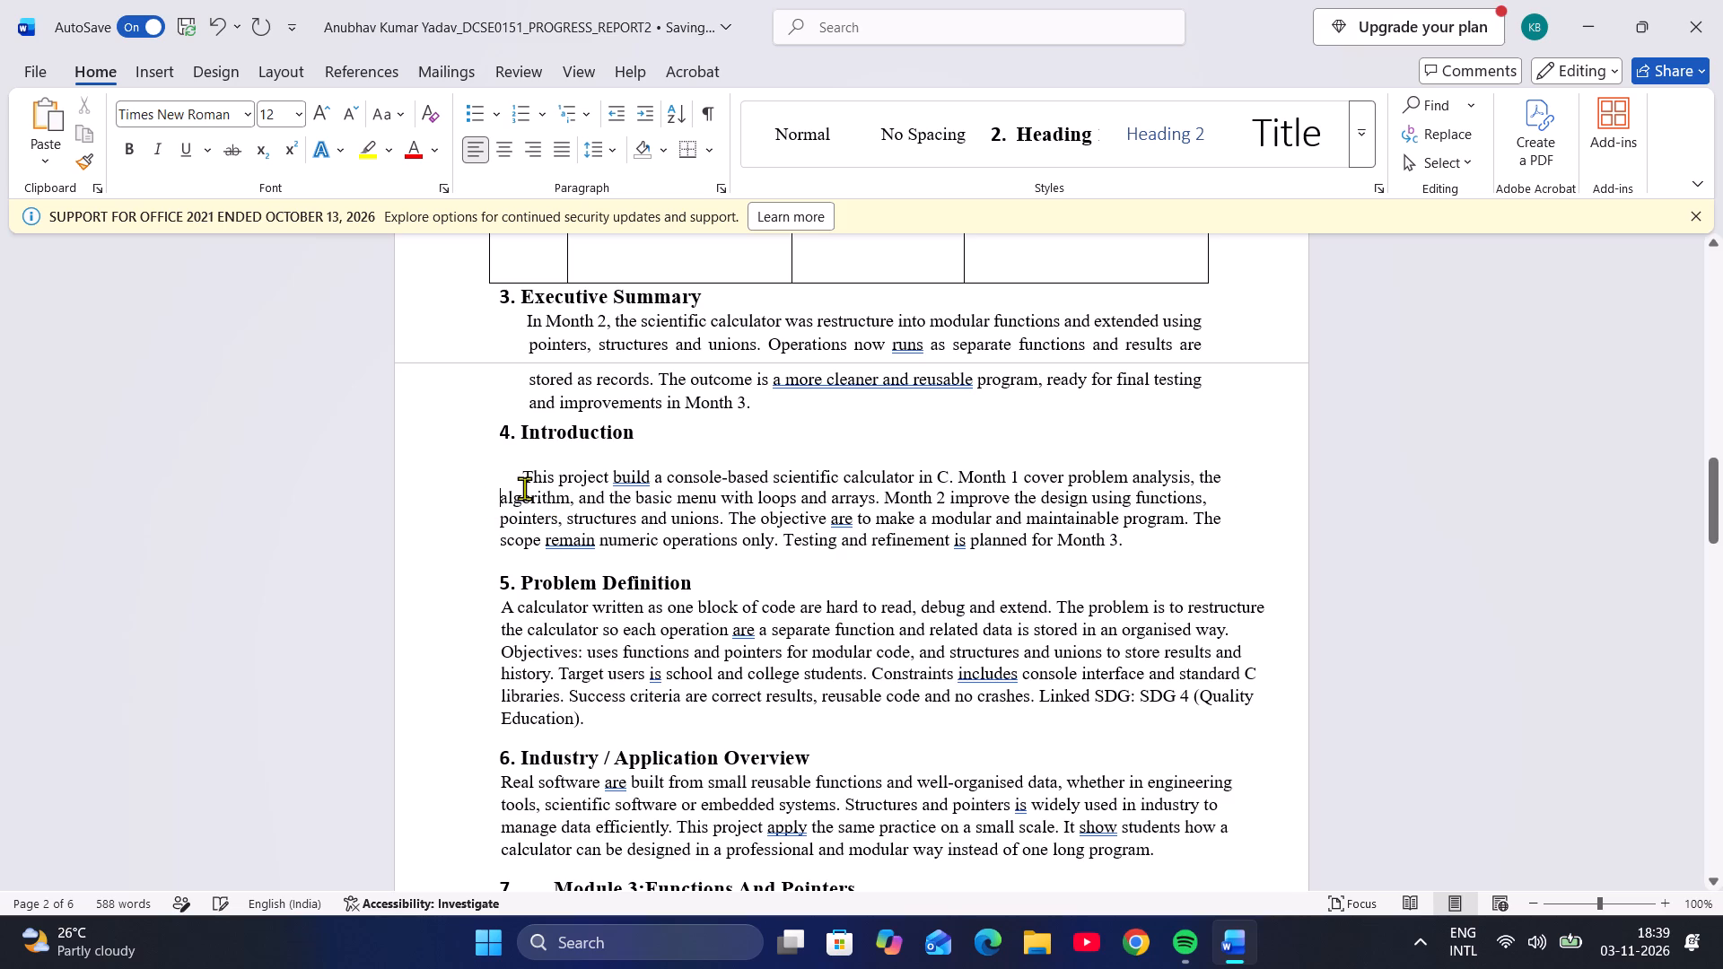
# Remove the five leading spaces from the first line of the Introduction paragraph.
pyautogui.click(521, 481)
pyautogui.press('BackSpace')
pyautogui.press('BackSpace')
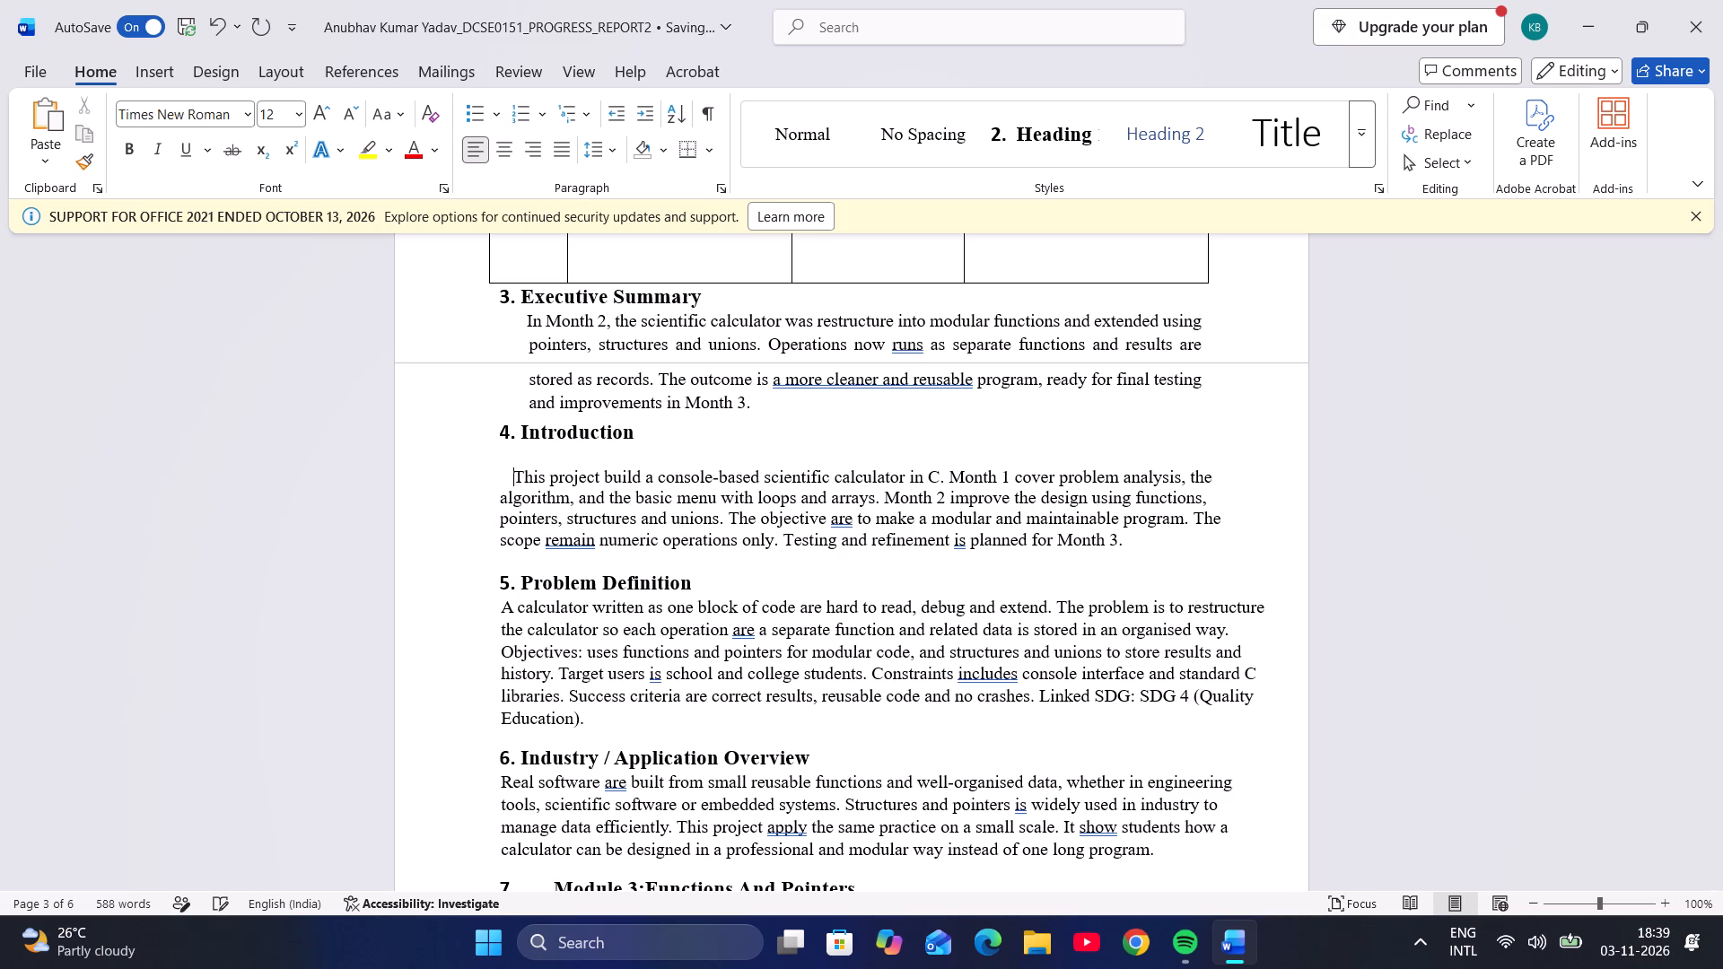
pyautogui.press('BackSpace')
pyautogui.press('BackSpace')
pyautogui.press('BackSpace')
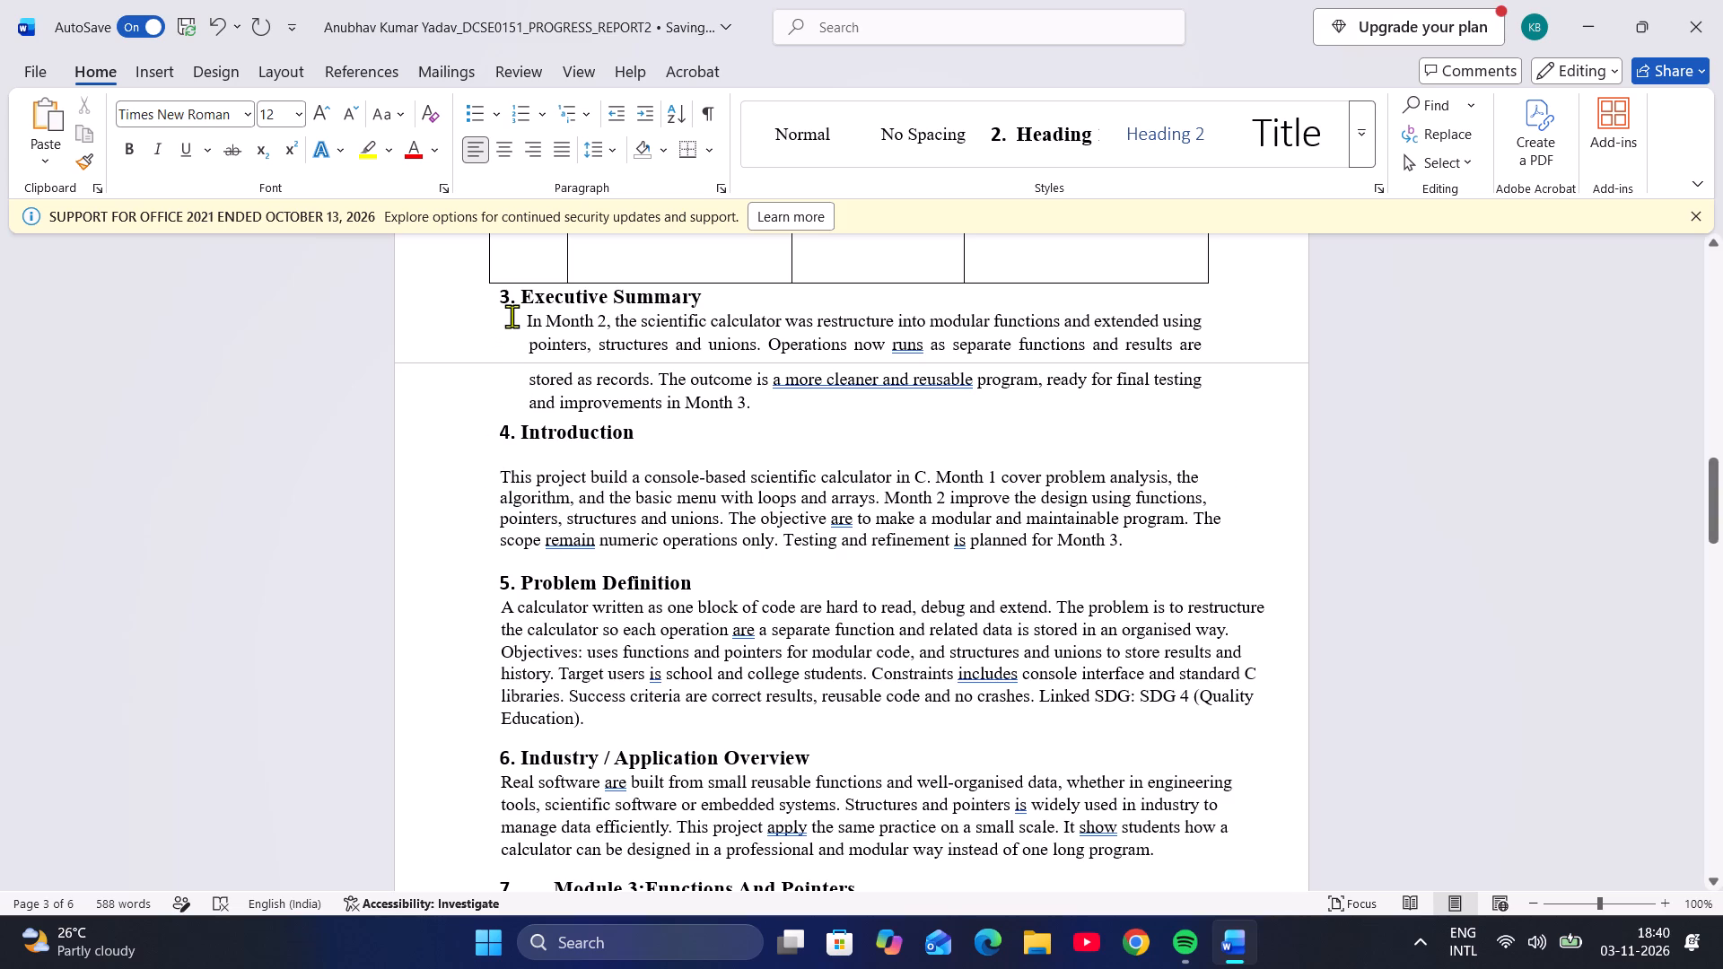
# Remove three leading spaces before "In Month 2" in the Executive Summary paragraph.
pyautogui.click(526, 325)
pyautogui.press('BackSpace')
pyautogui.press('BackSpace')
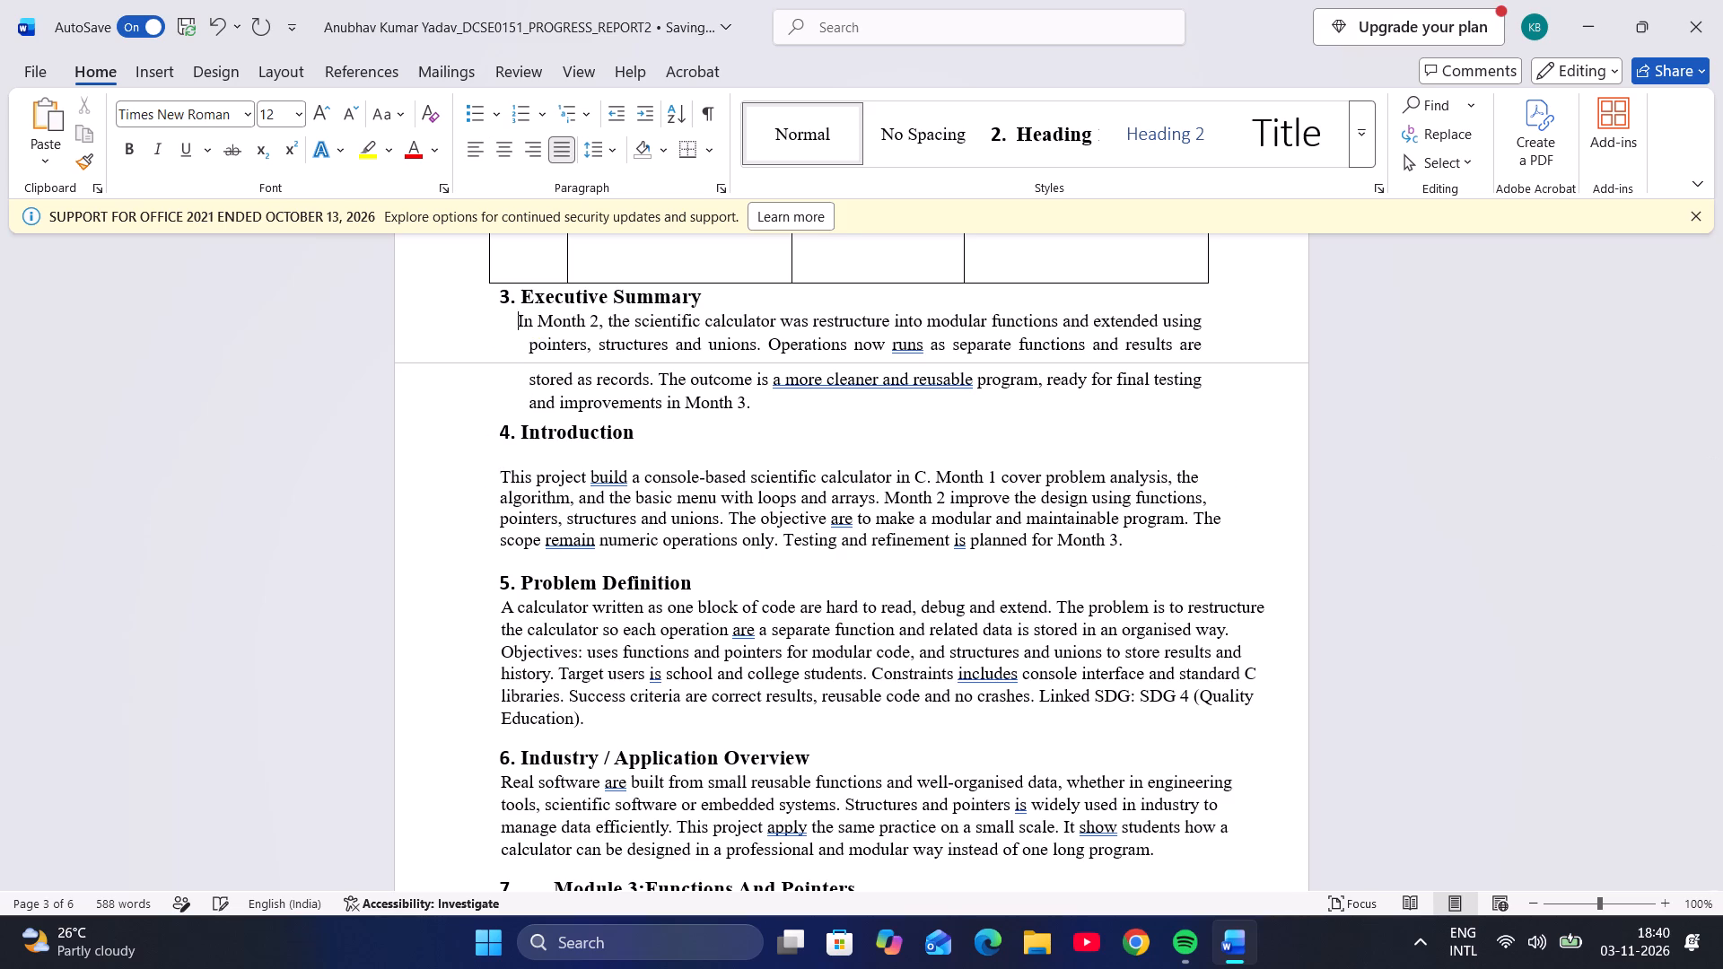
pyautogui.press('BackSpace')
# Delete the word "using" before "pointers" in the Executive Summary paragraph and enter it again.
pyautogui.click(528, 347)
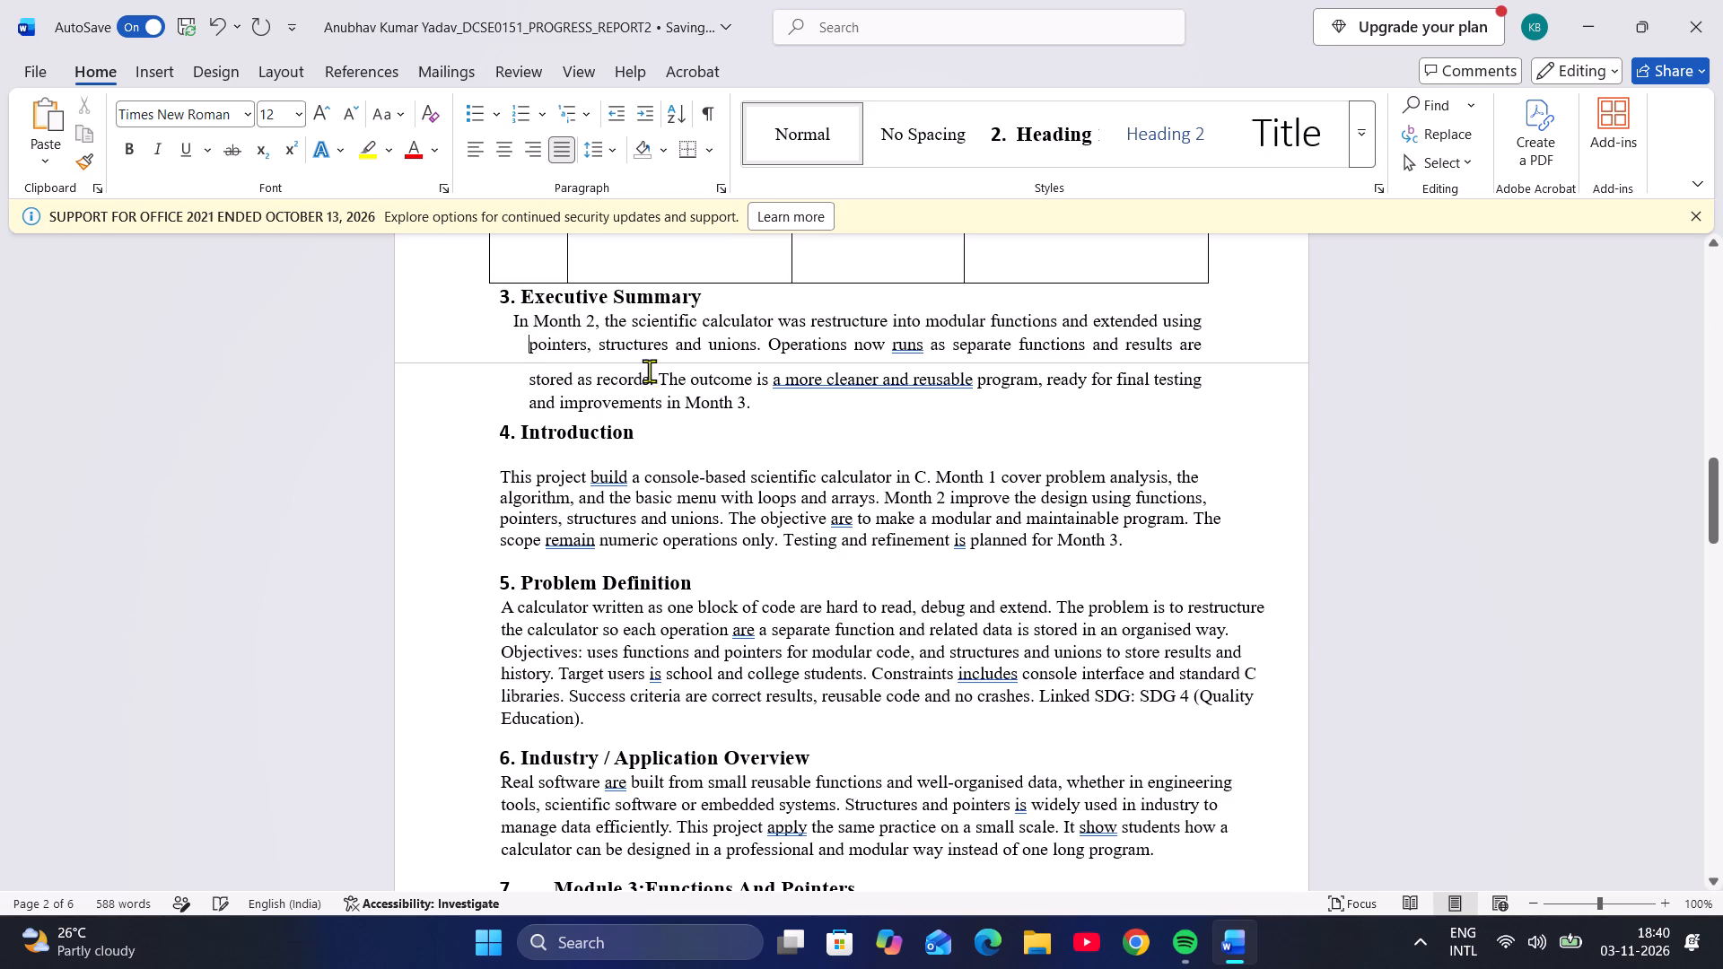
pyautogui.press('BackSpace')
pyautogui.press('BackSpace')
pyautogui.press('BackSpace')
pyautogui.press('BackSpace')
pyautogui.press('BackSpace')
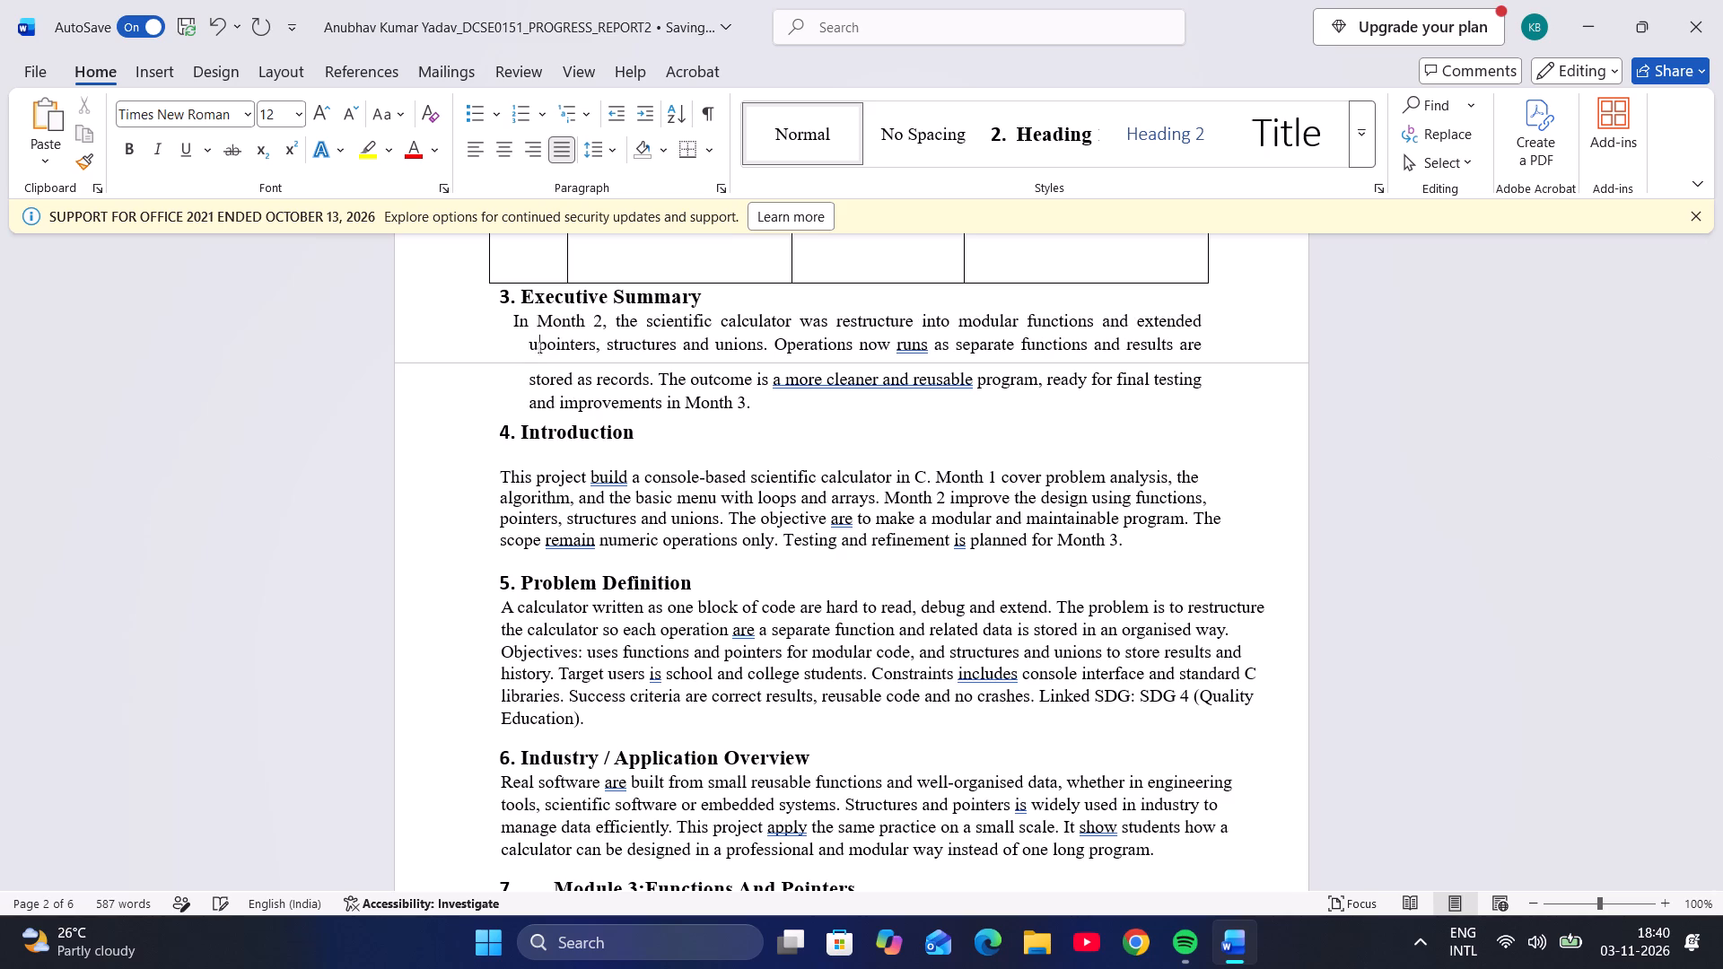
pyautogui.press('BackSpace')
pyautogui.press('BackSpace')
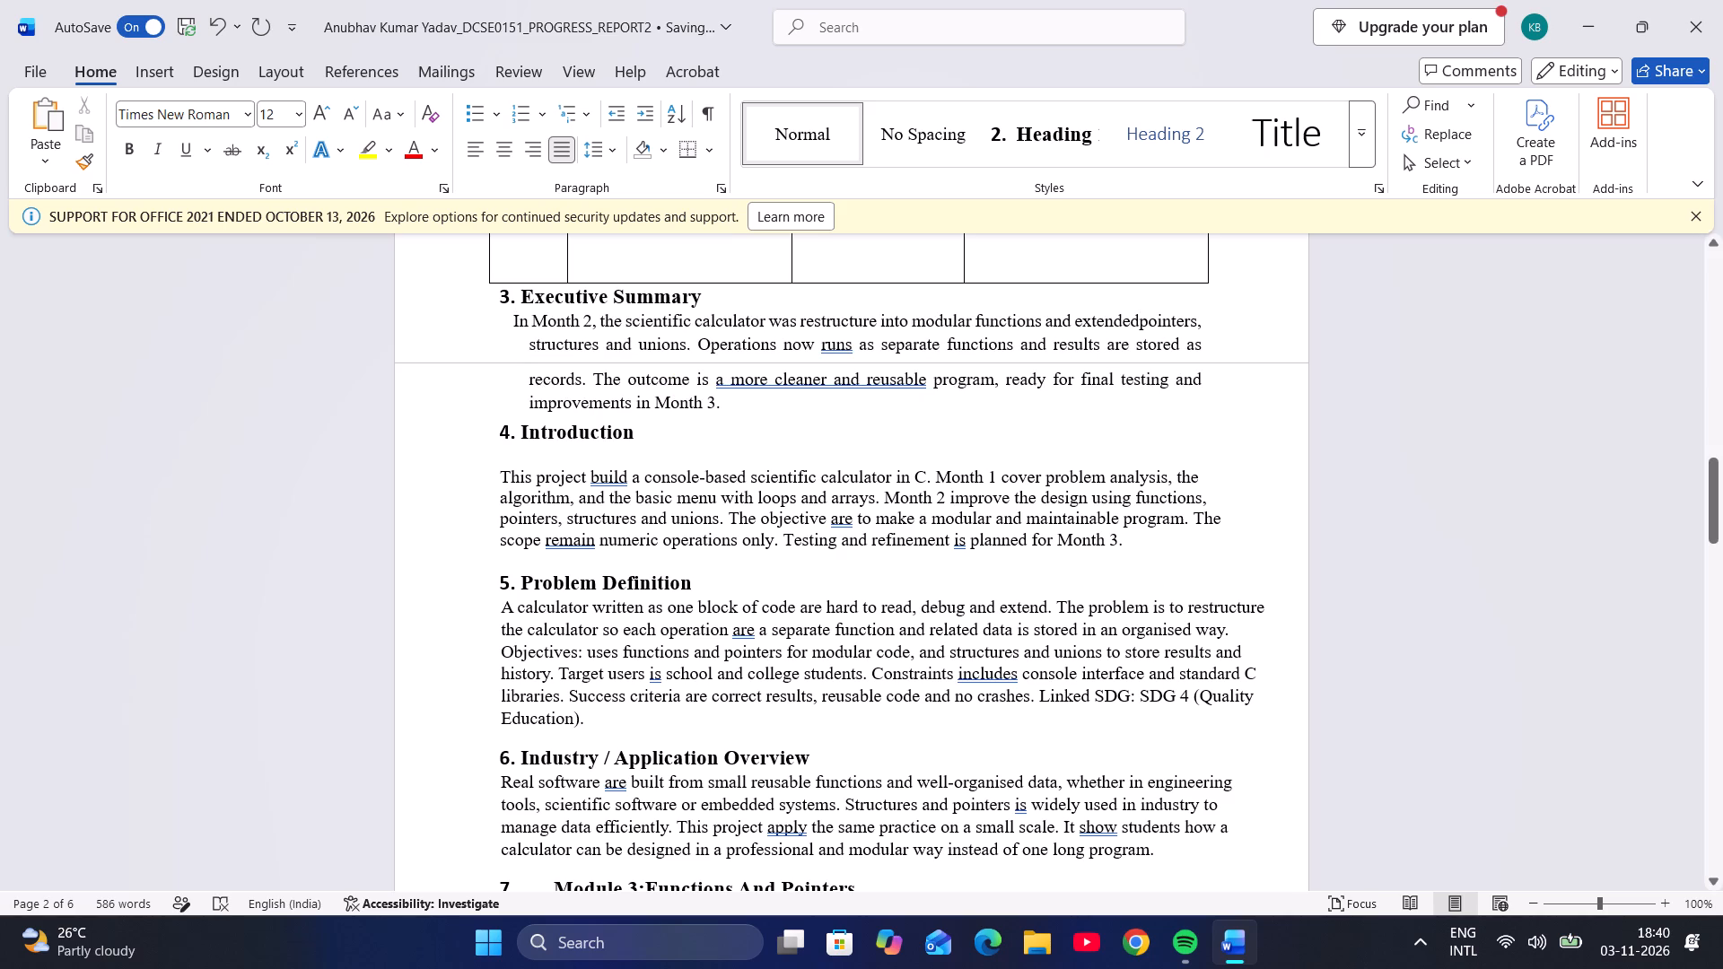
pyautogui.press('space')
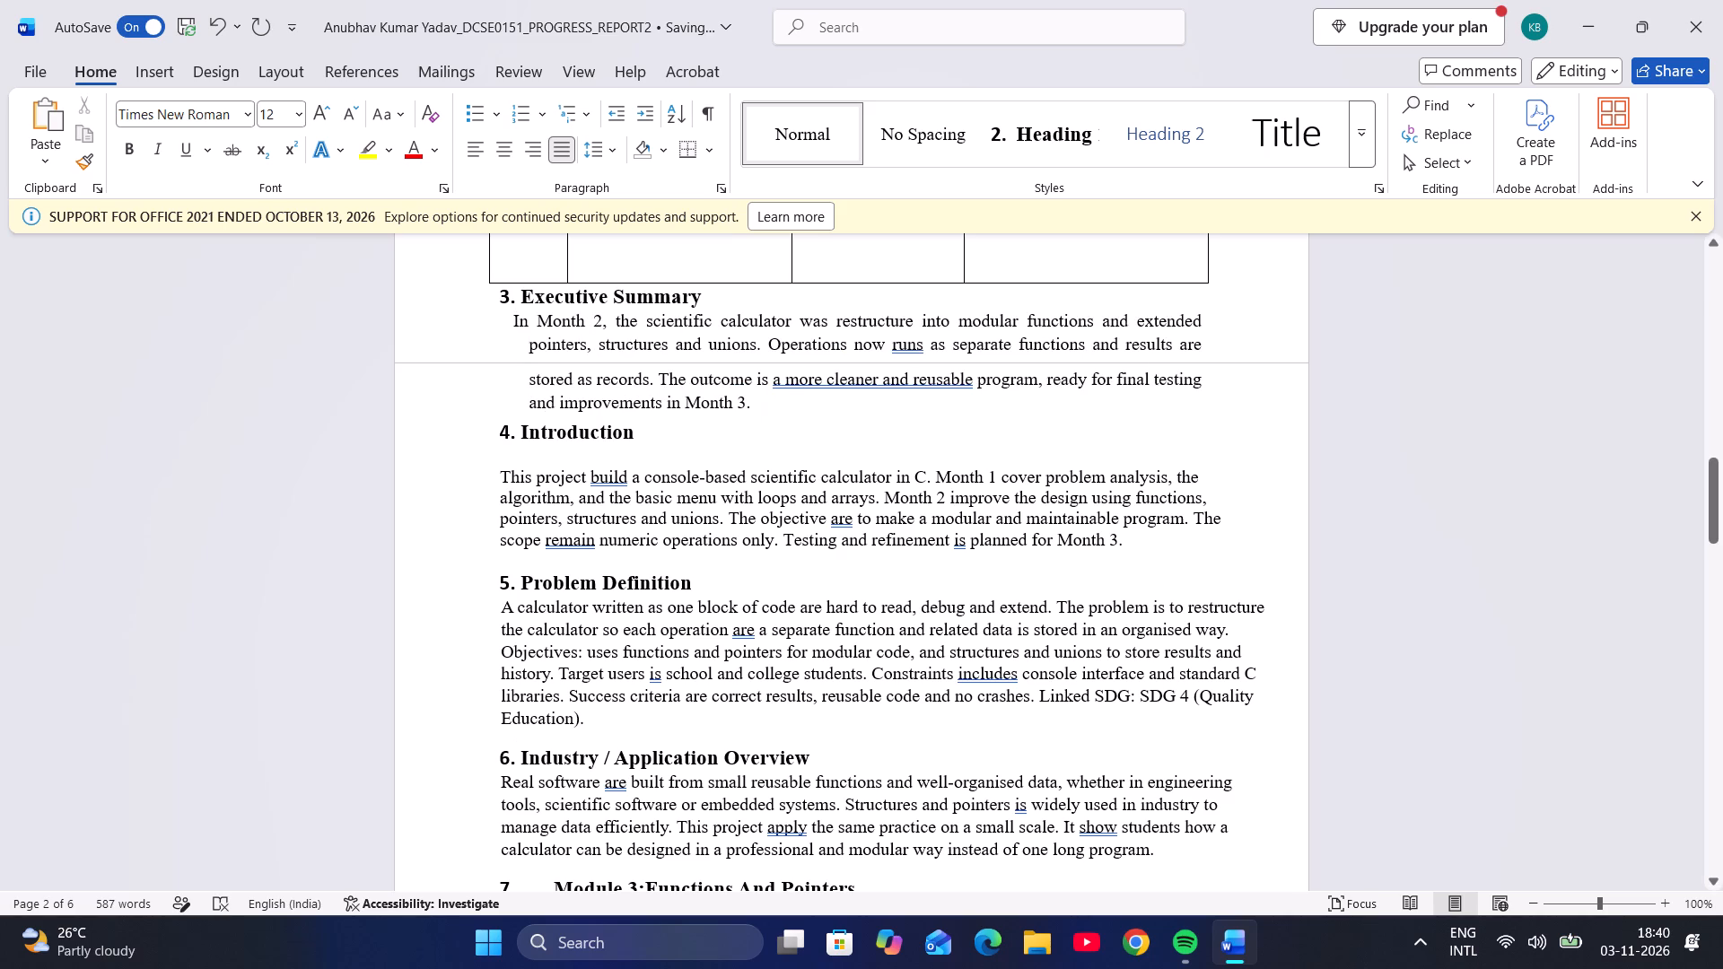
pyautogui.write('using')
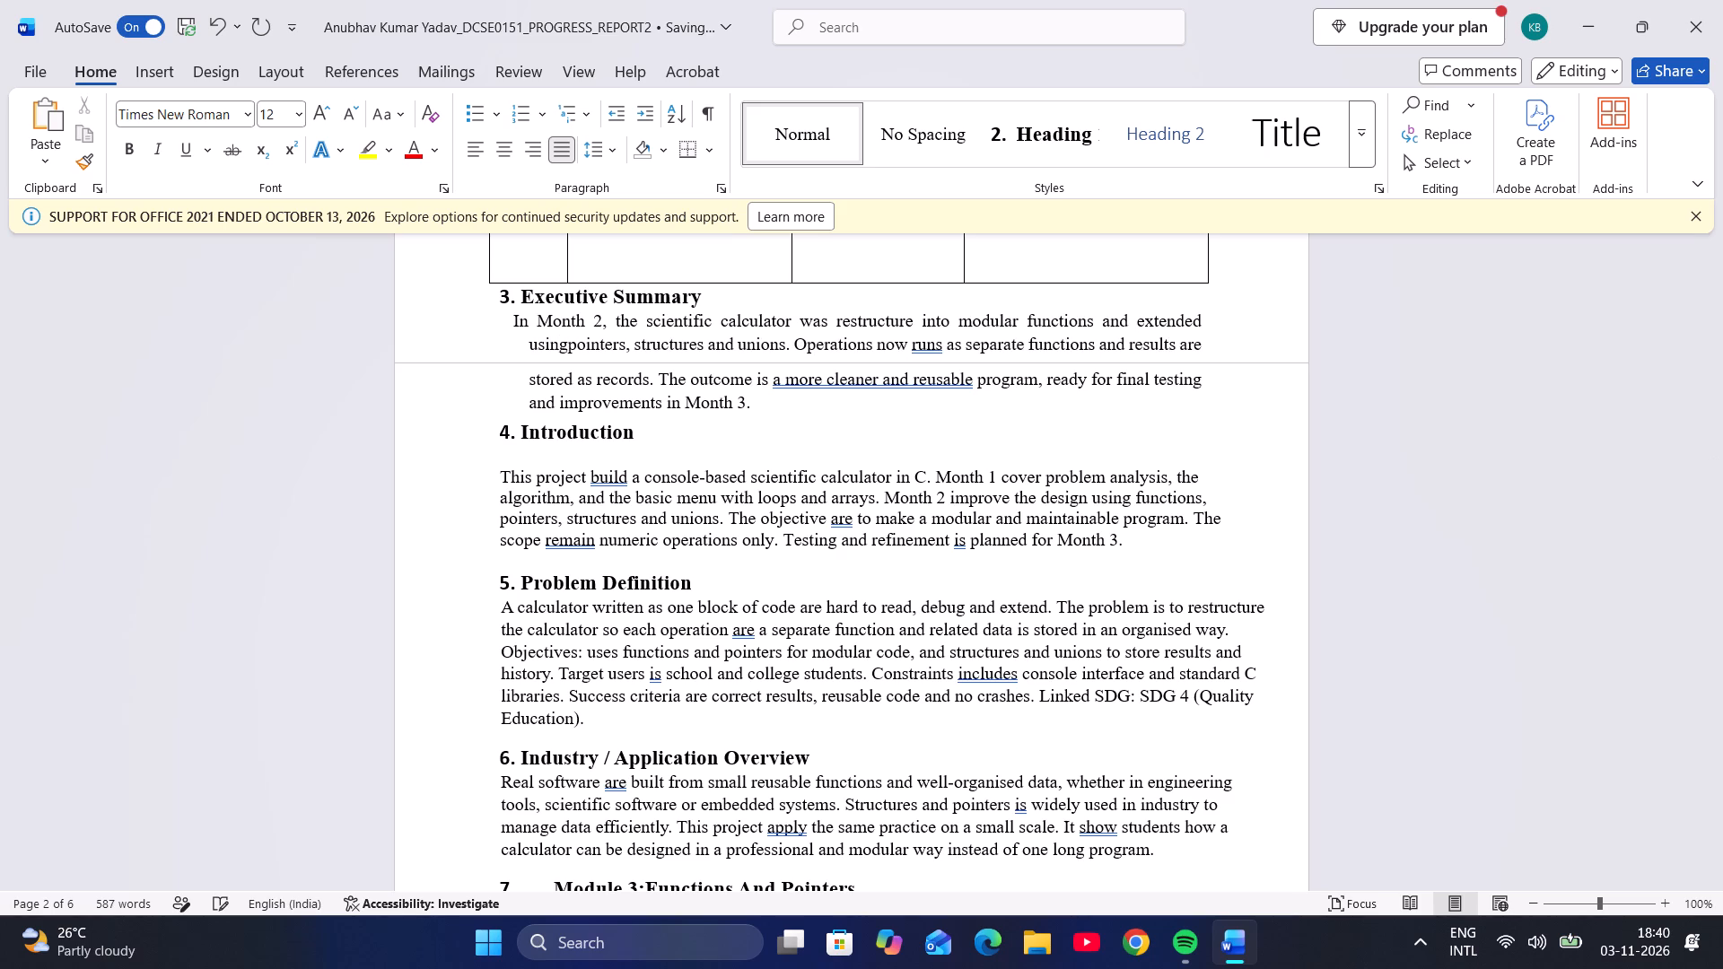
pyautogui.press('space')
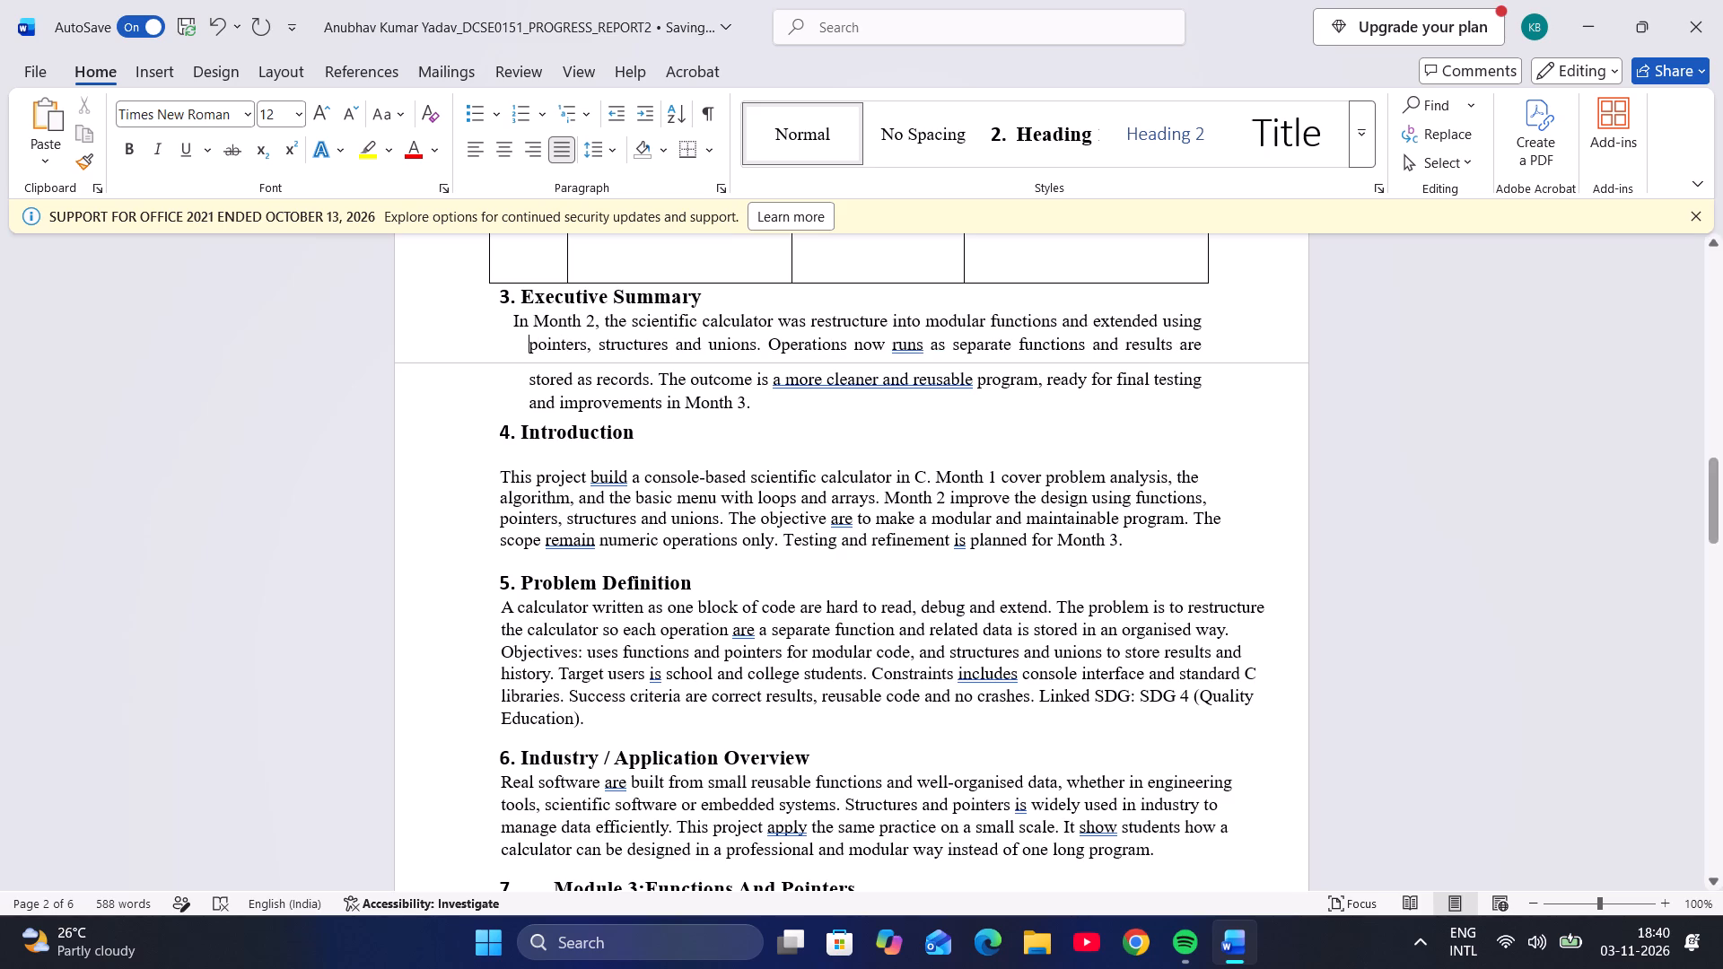
# Insert a comma directly before "pointers" in the Executive Summary paragraph.
pyautogui.press(',')
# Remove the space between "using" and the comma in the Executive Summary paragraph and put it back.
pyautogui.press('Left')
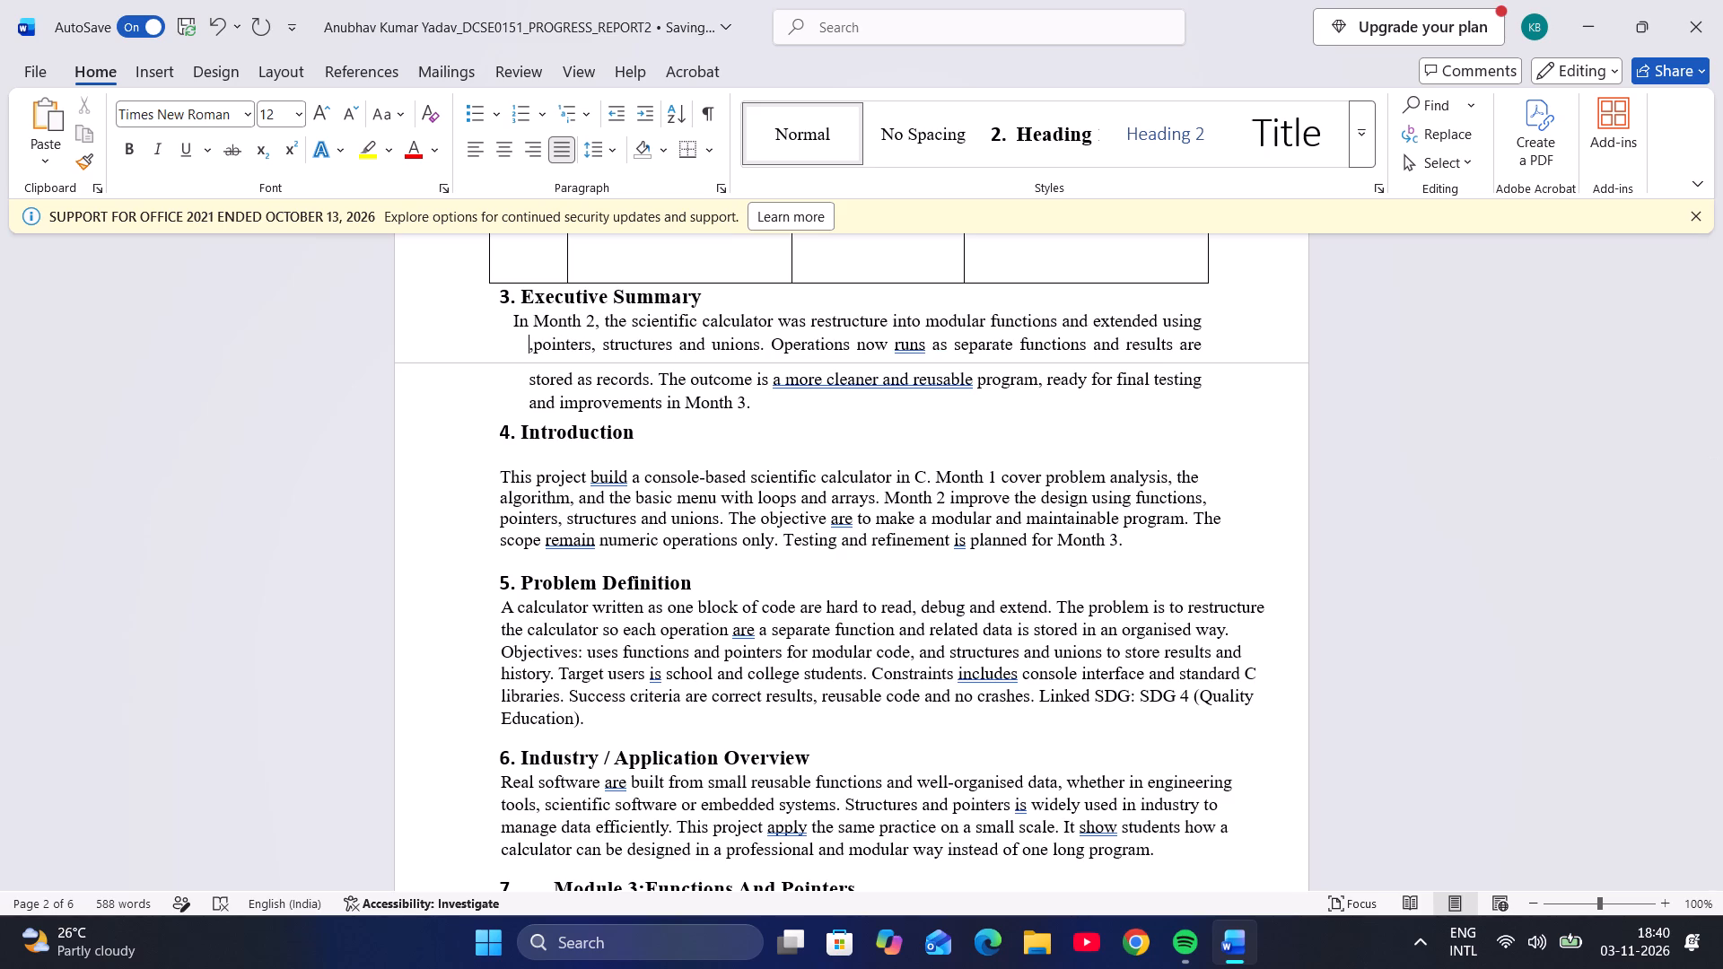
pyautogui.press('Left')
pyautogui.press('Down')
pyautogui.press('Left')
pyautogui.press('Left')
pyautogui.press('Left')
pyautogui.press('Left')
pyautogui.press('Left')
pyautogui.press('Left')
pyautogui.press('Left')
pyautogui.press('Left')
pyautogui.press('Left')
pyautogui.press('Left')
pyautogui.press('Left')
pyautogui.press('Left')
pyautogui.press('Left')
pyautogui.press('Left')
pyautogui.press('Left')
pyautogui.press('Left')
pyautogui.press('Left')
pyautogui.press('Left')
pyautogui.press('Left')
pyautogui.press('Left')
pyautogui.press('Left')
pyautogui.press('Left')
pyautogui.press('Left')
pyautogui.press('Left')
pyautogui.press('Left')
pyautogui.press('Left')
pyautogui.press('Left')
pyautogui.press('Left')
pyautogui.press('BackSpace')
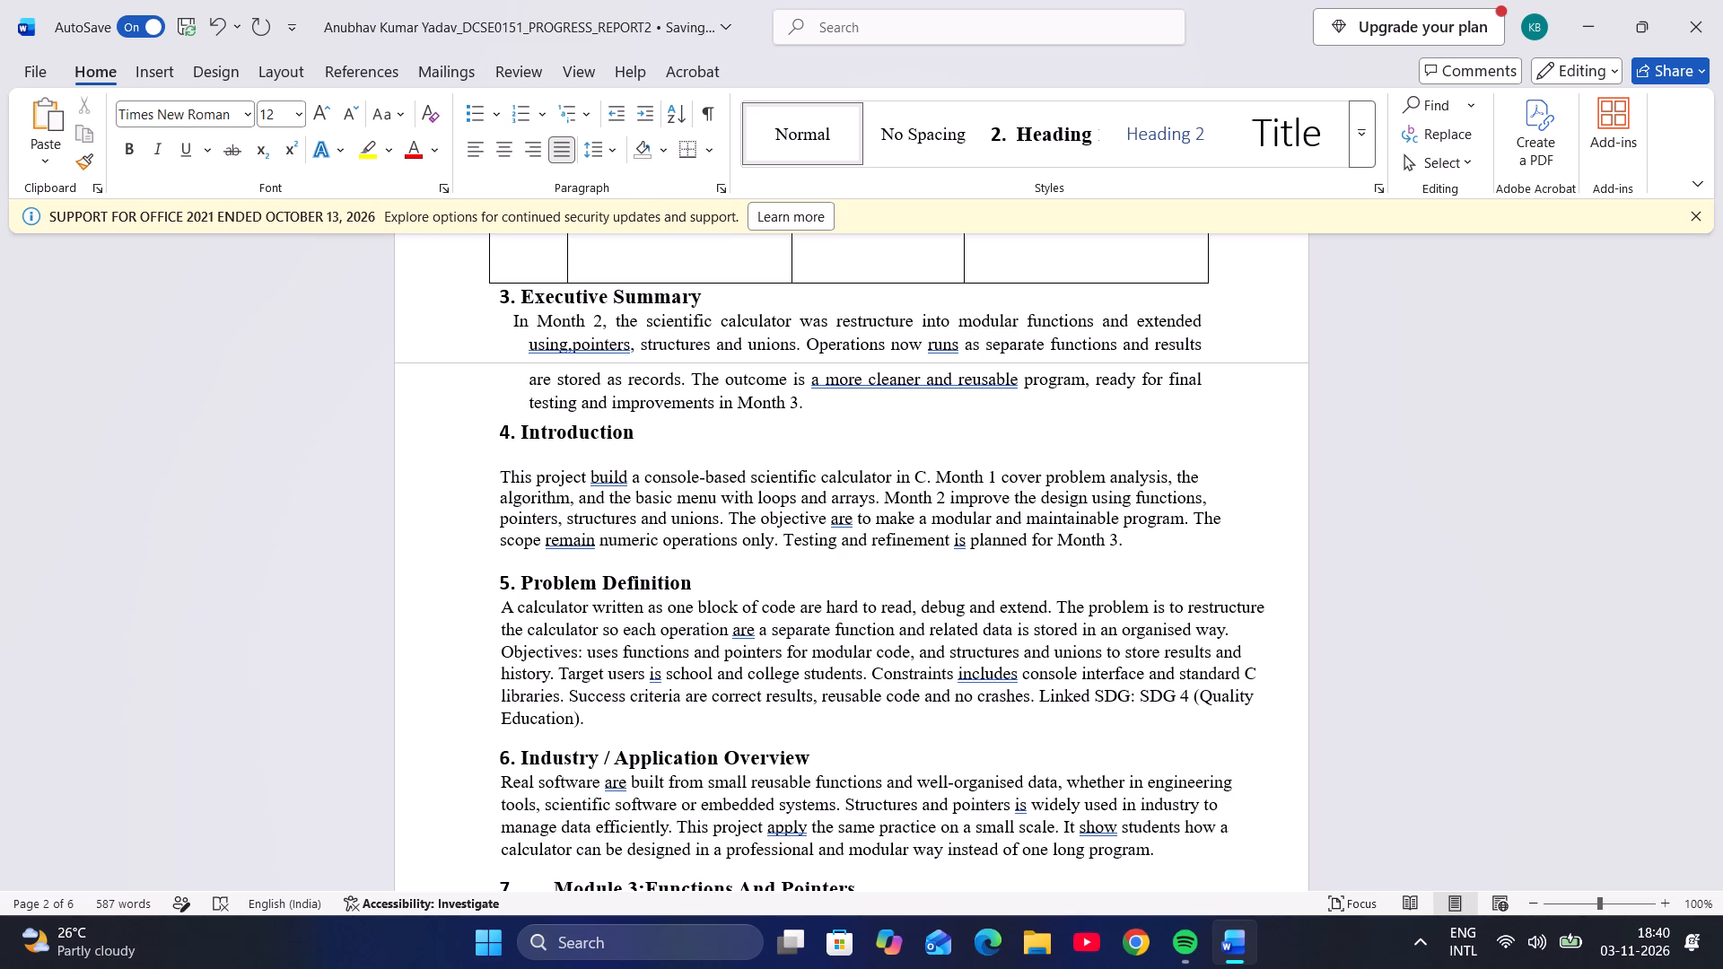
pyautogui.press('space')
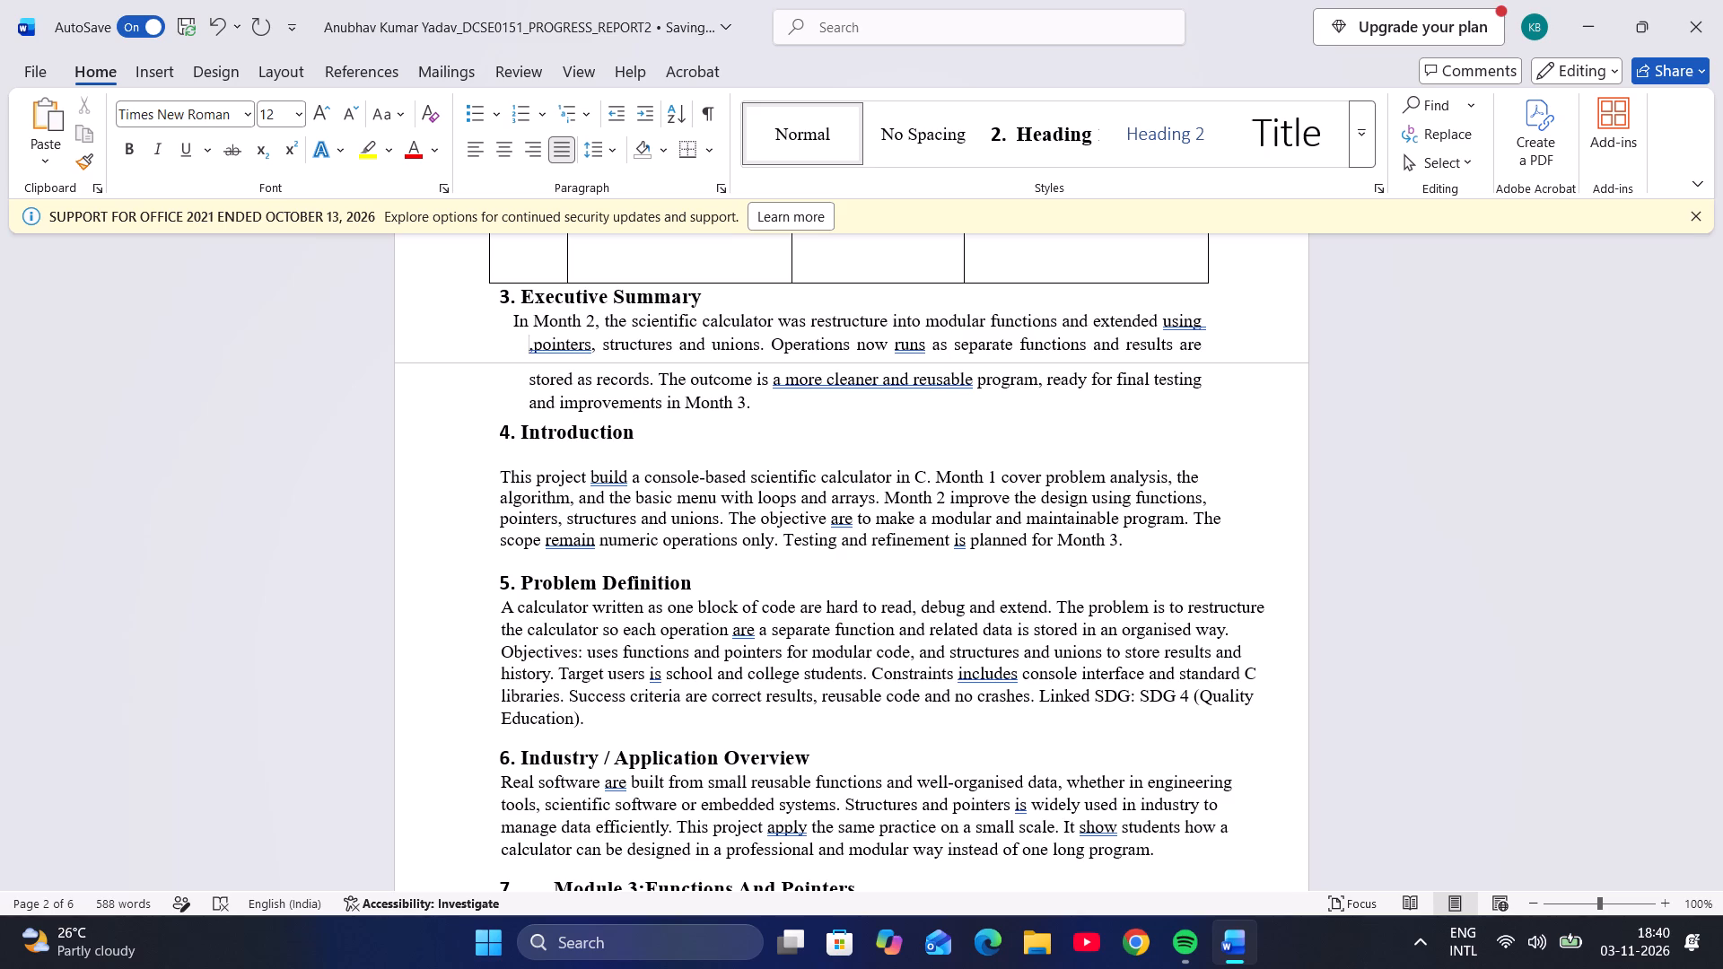
# Indent the first line of the Executive Summary paragraph by adding four spaces before "In Month 2".
pyautogui.press('Up')
pyautogui.press('Left')
pyautogui.press('Left')
pyautogui.press('space')
pyautogui.press('space')
pyautogui.press('space')
pyautogui.press('space')
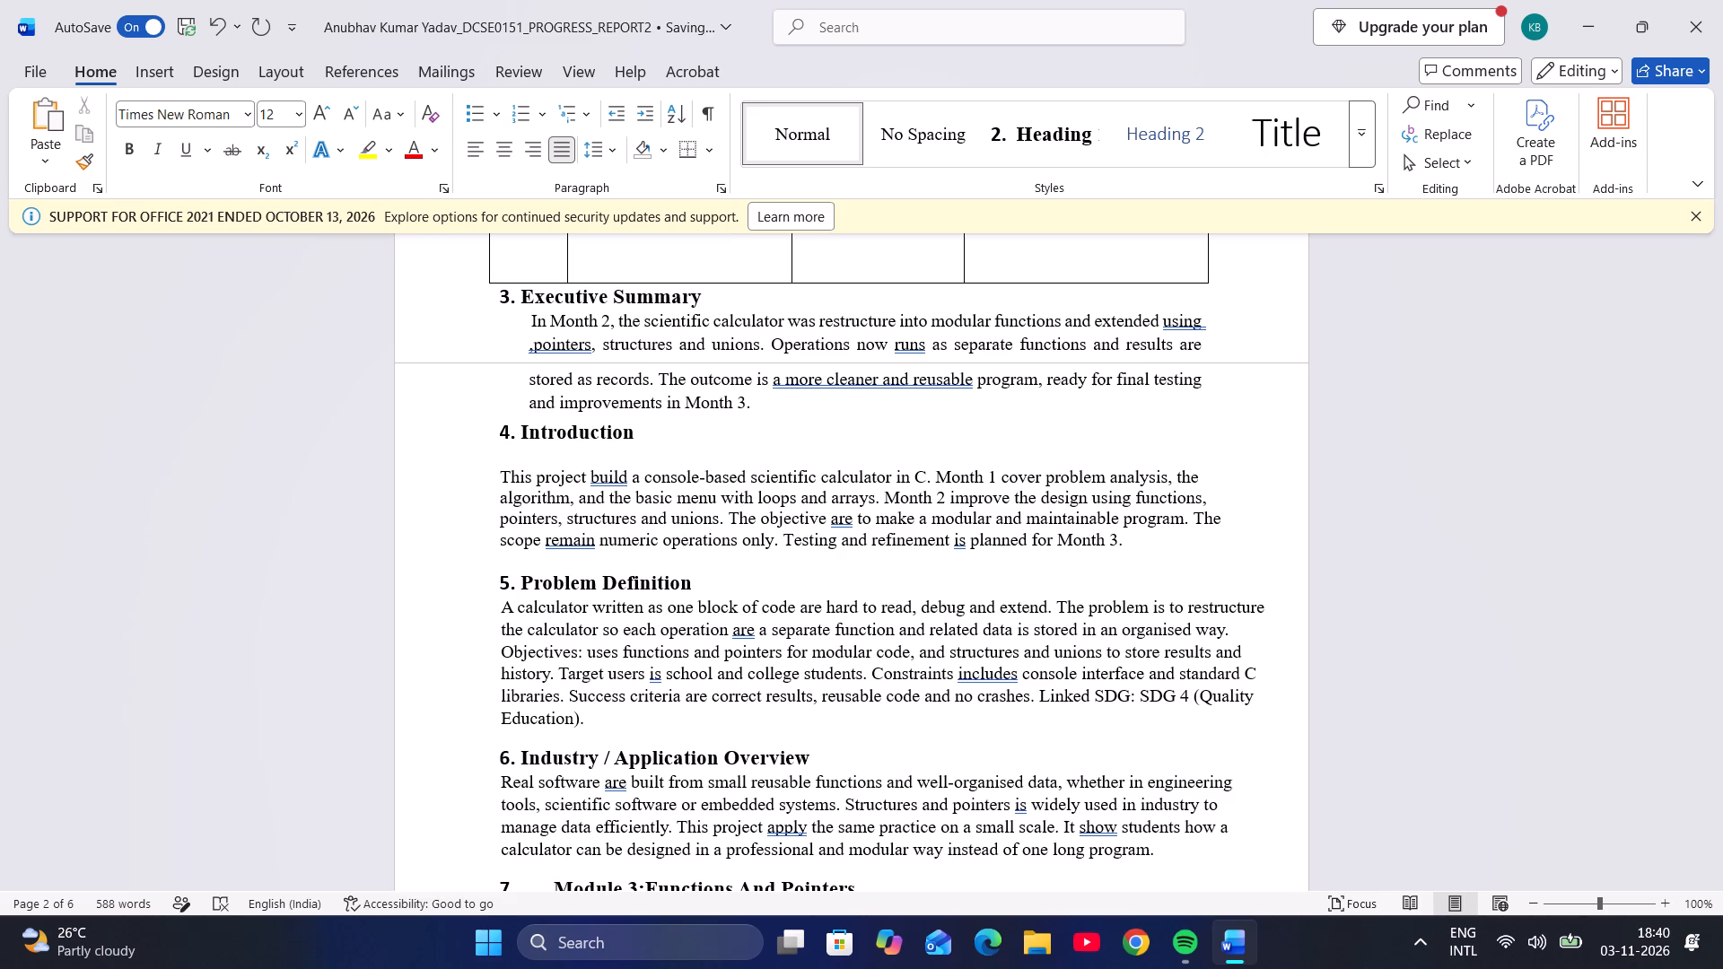
# Indent the first line of the Module 3: Functions And Pointers paragraph by adding six spaces before "Concept applied".
pyautogui.press('Down')
pyautogui.press('Down')
pyautogui.press('Down')
pyautogui.press('Down')
pyautogui.press('Down')
pyautogui.press('Down')
pyautogui.press('Down')
pyautogui.press('Down')
pyautogui.press('Down')
pyautogui.press('Down')
pyautogui.press('Down')
pyautogui.press('Down')
pyautogui.press('Down')
pyautogui.press('Down')
pyautogui.press('Down')
pyautogui.press('Down')
pyautogui.press('Down')
pyautogui.press('Down')
pyautogui.scroll(-1, 322, 781)
pyautogui.scroll(-2, 422, 771)
pyautogui.scroll(-2, 545, 743)
pyautogui.click(499, 650)
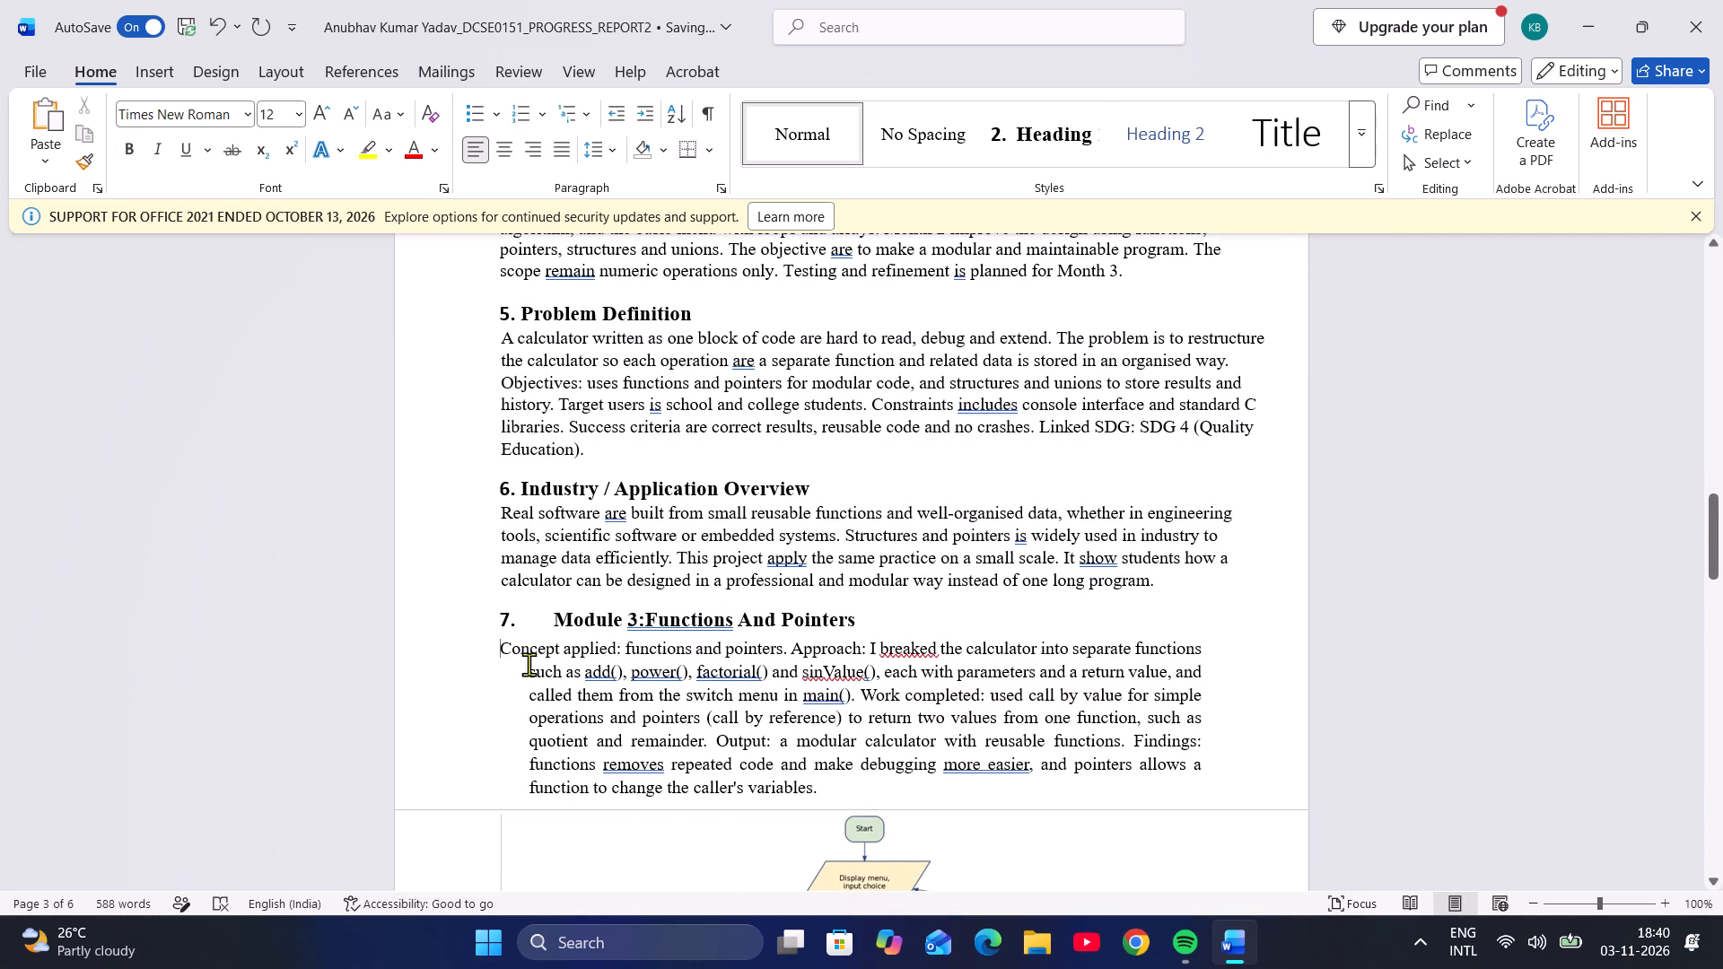
pyautogui.press('space')
pyautogui.press('space')
pyautogui.press('space')
pyautogui.press('space')
pyautogui.press('space')
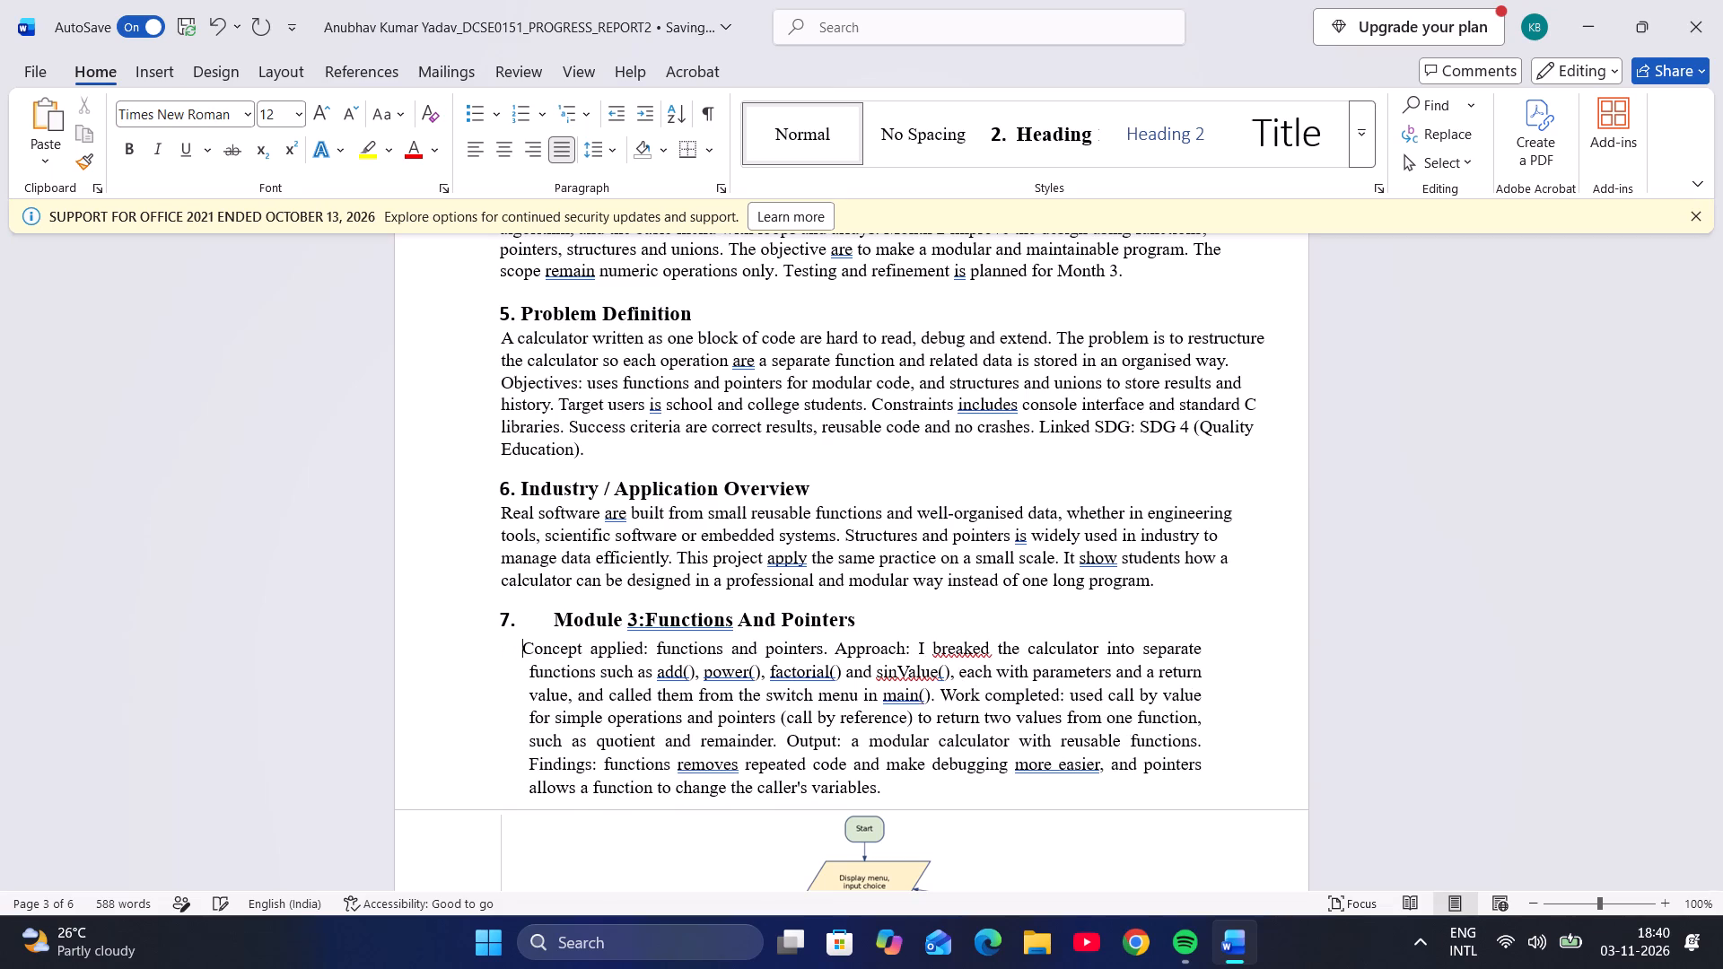
pyautogui.press('space')
# Delete the Sample Output picture after the Module 4 flowchart and clear the leftover indentation or blank line there.
pyautogui.scroll(-3, 617, 730)
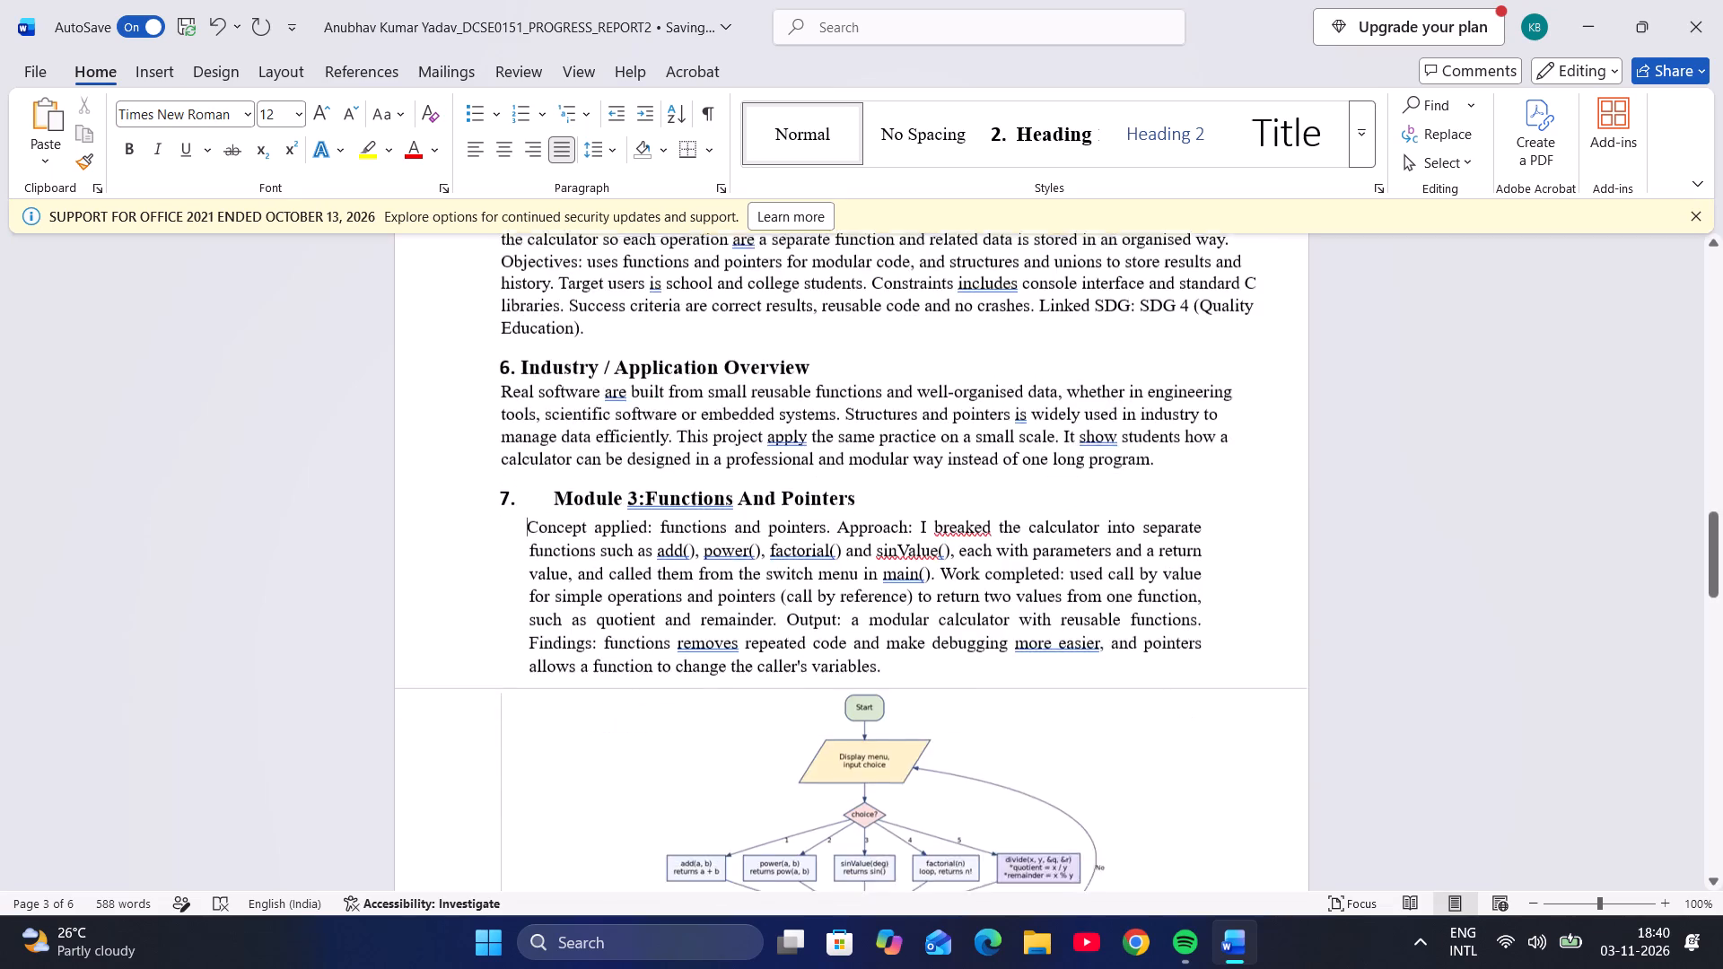
pyautogui.scroll(-13, 621, 729)
pyautogui.scroll(-9, 624, 729)
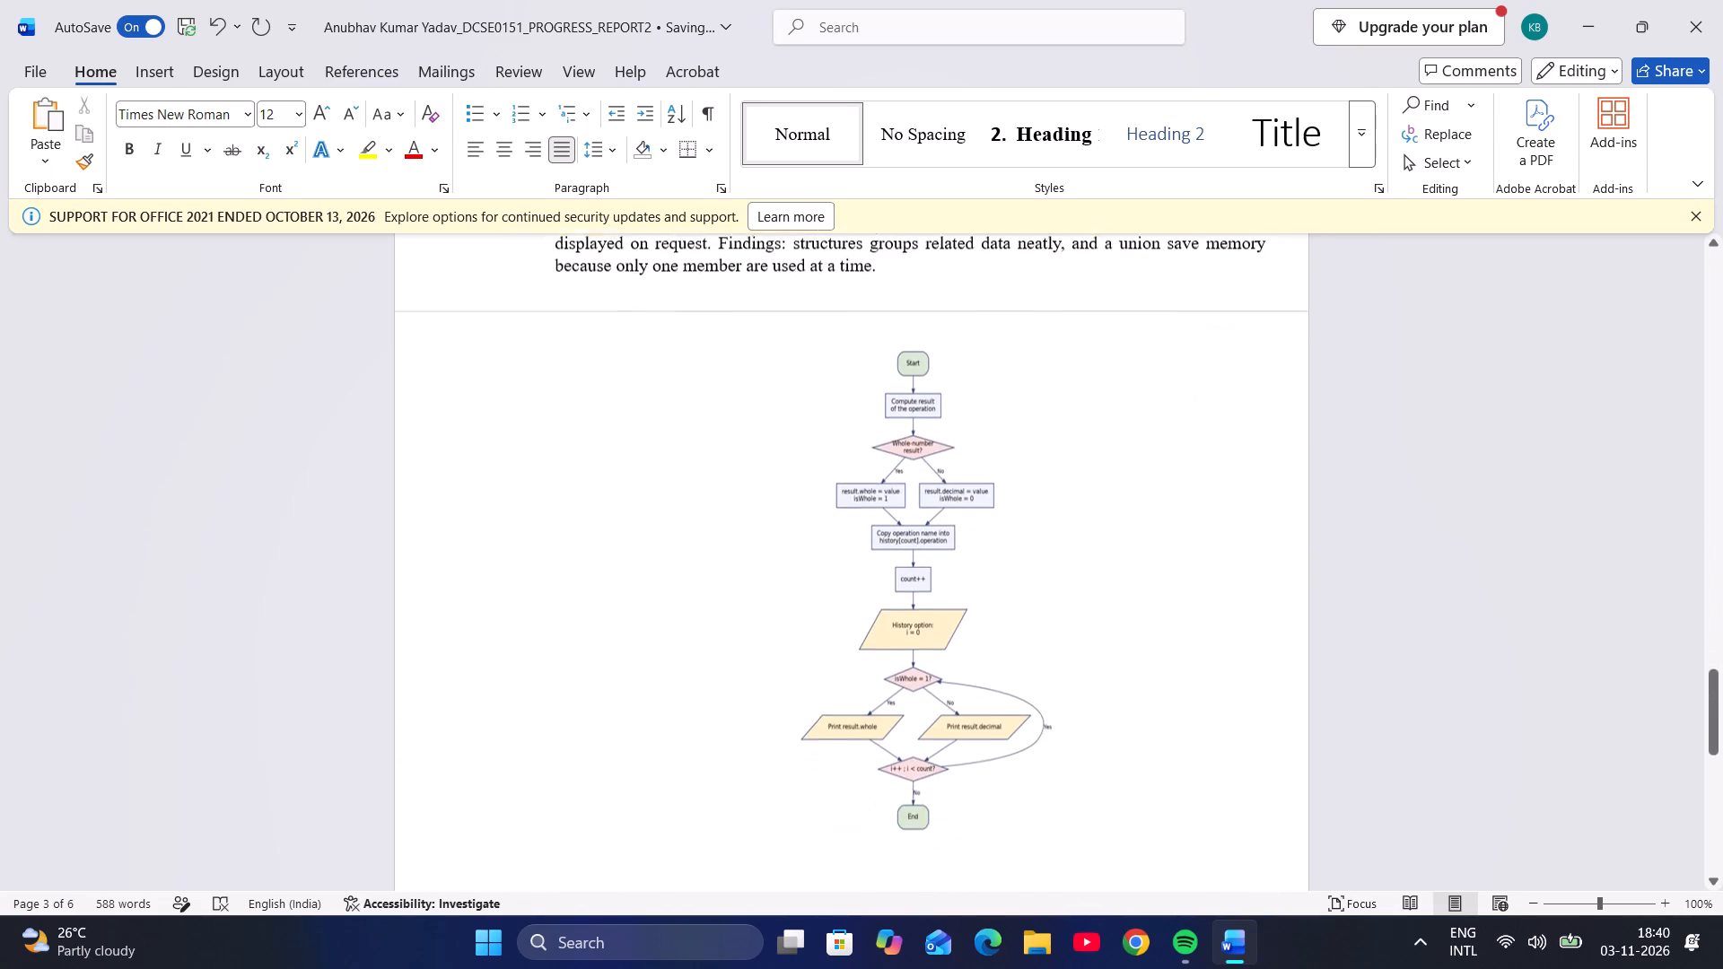
pyautogui.scroll(-7, 624, 729)
pyautogui.scroll(1, 624, 729)
pyautogui.scroll(-1, 624, 729)
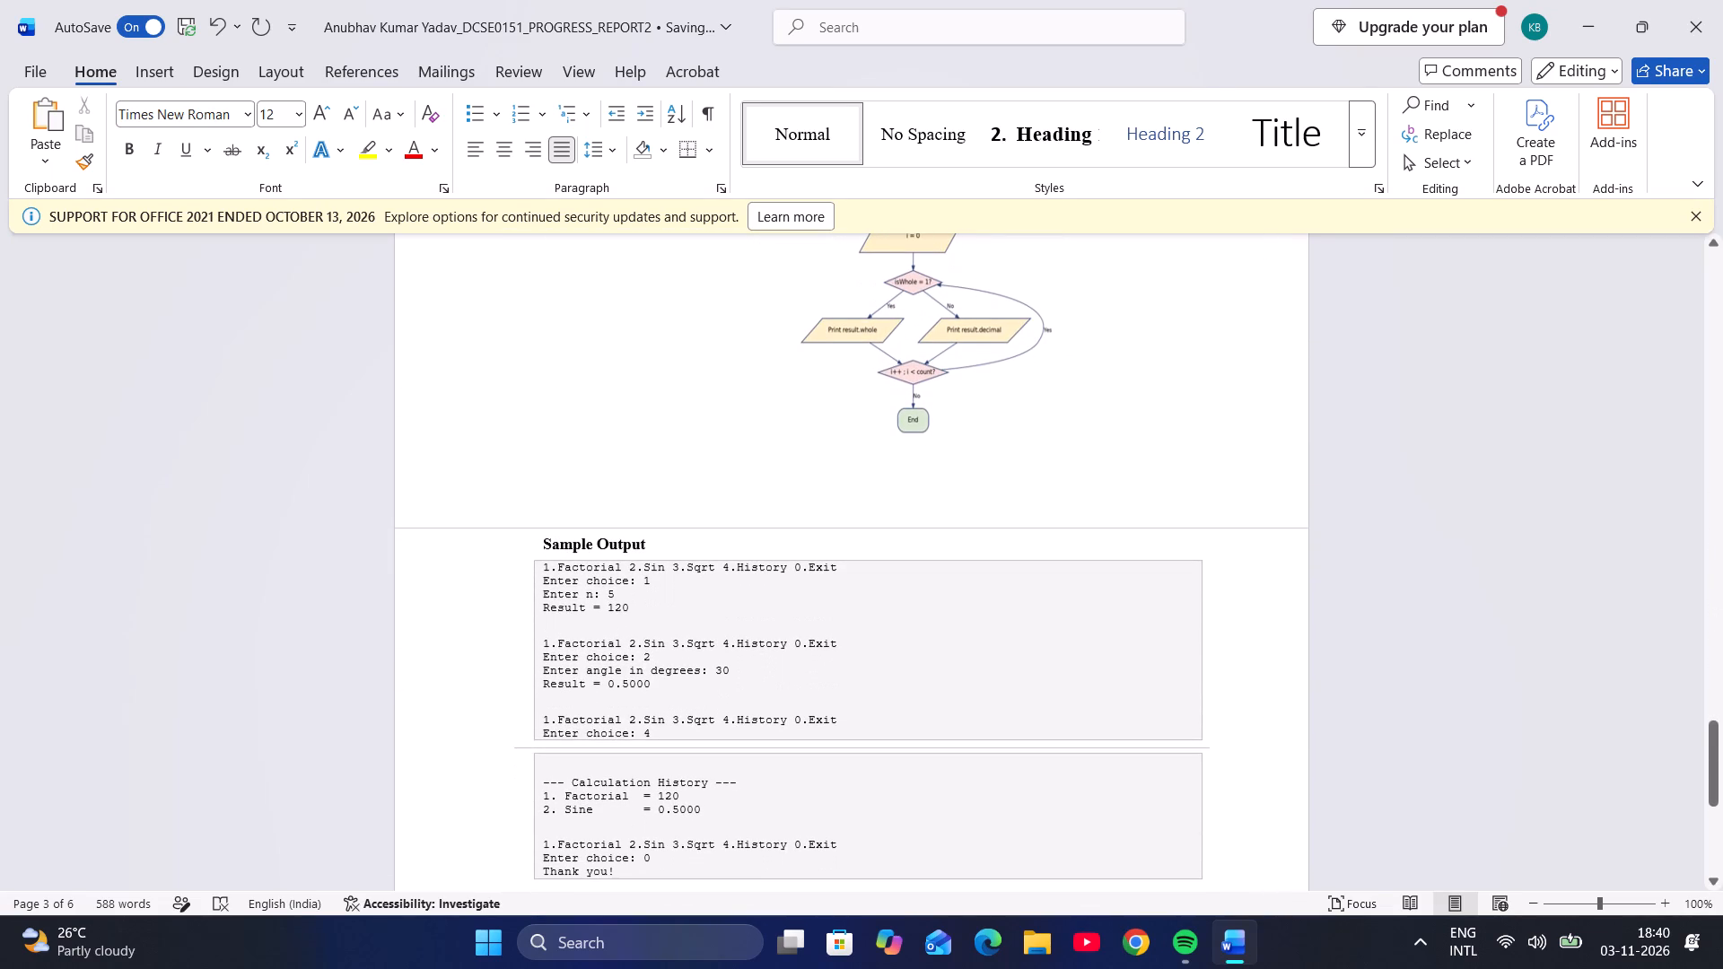
pyautogui.click(800, 470)
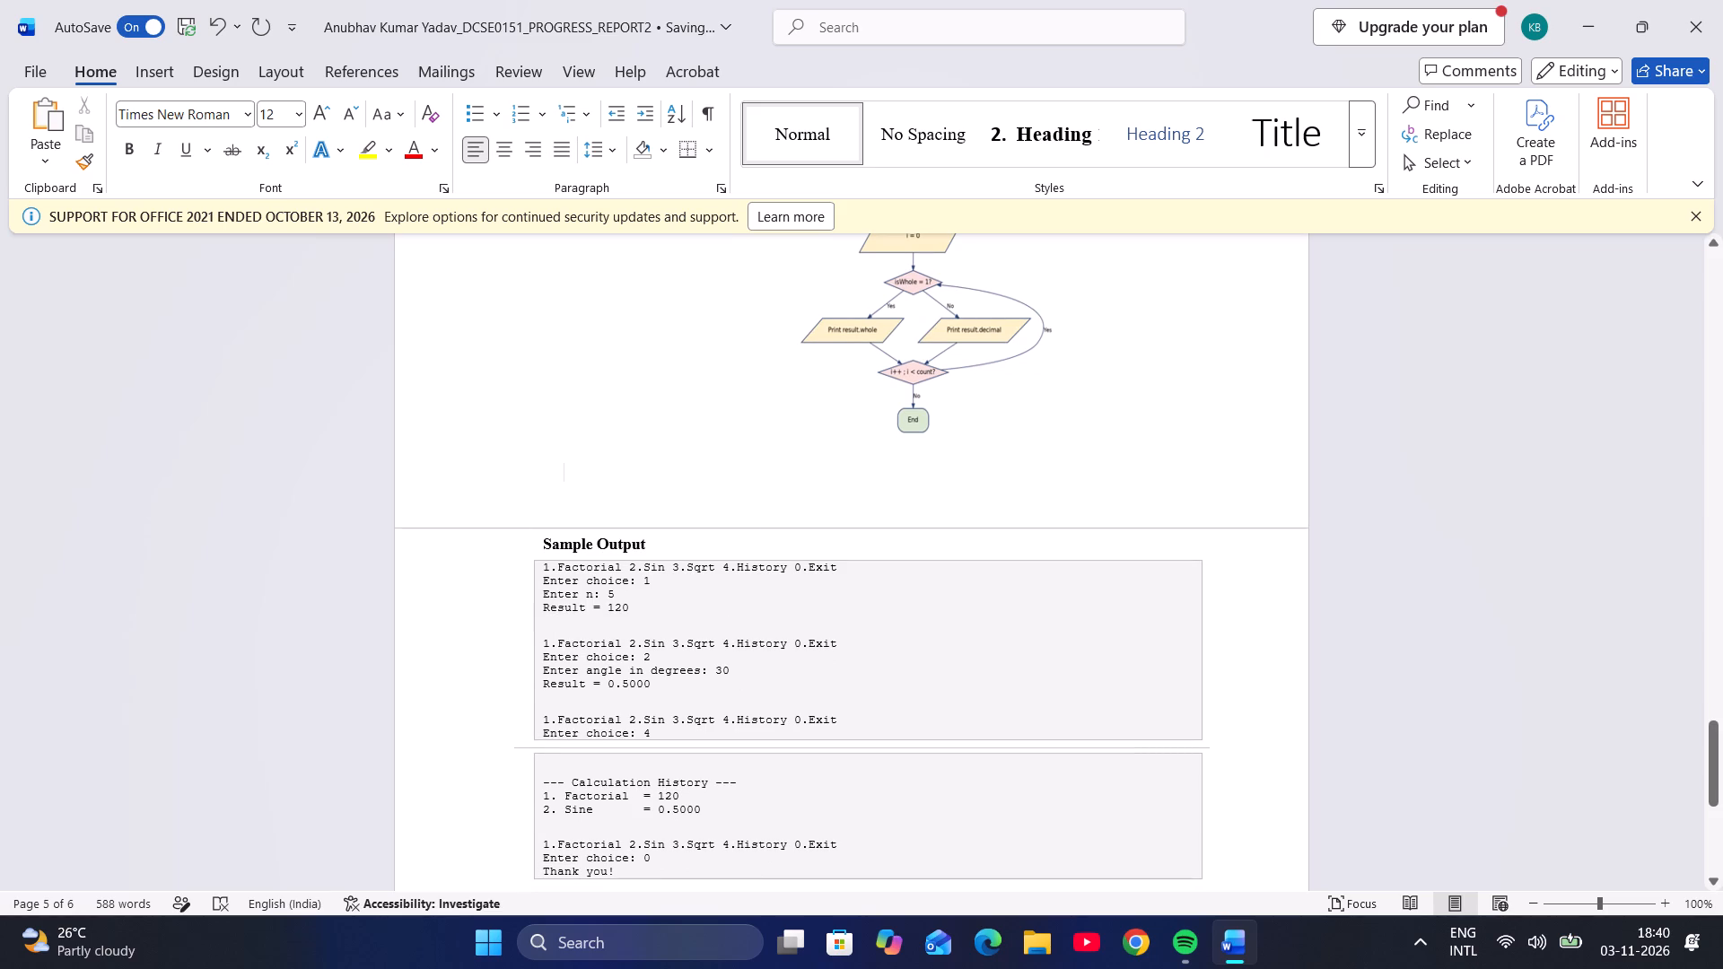
pyautogui.moveTo(534, 539); pyautogui.dragTo(639, 621)
pyautogui.click(639, 622)
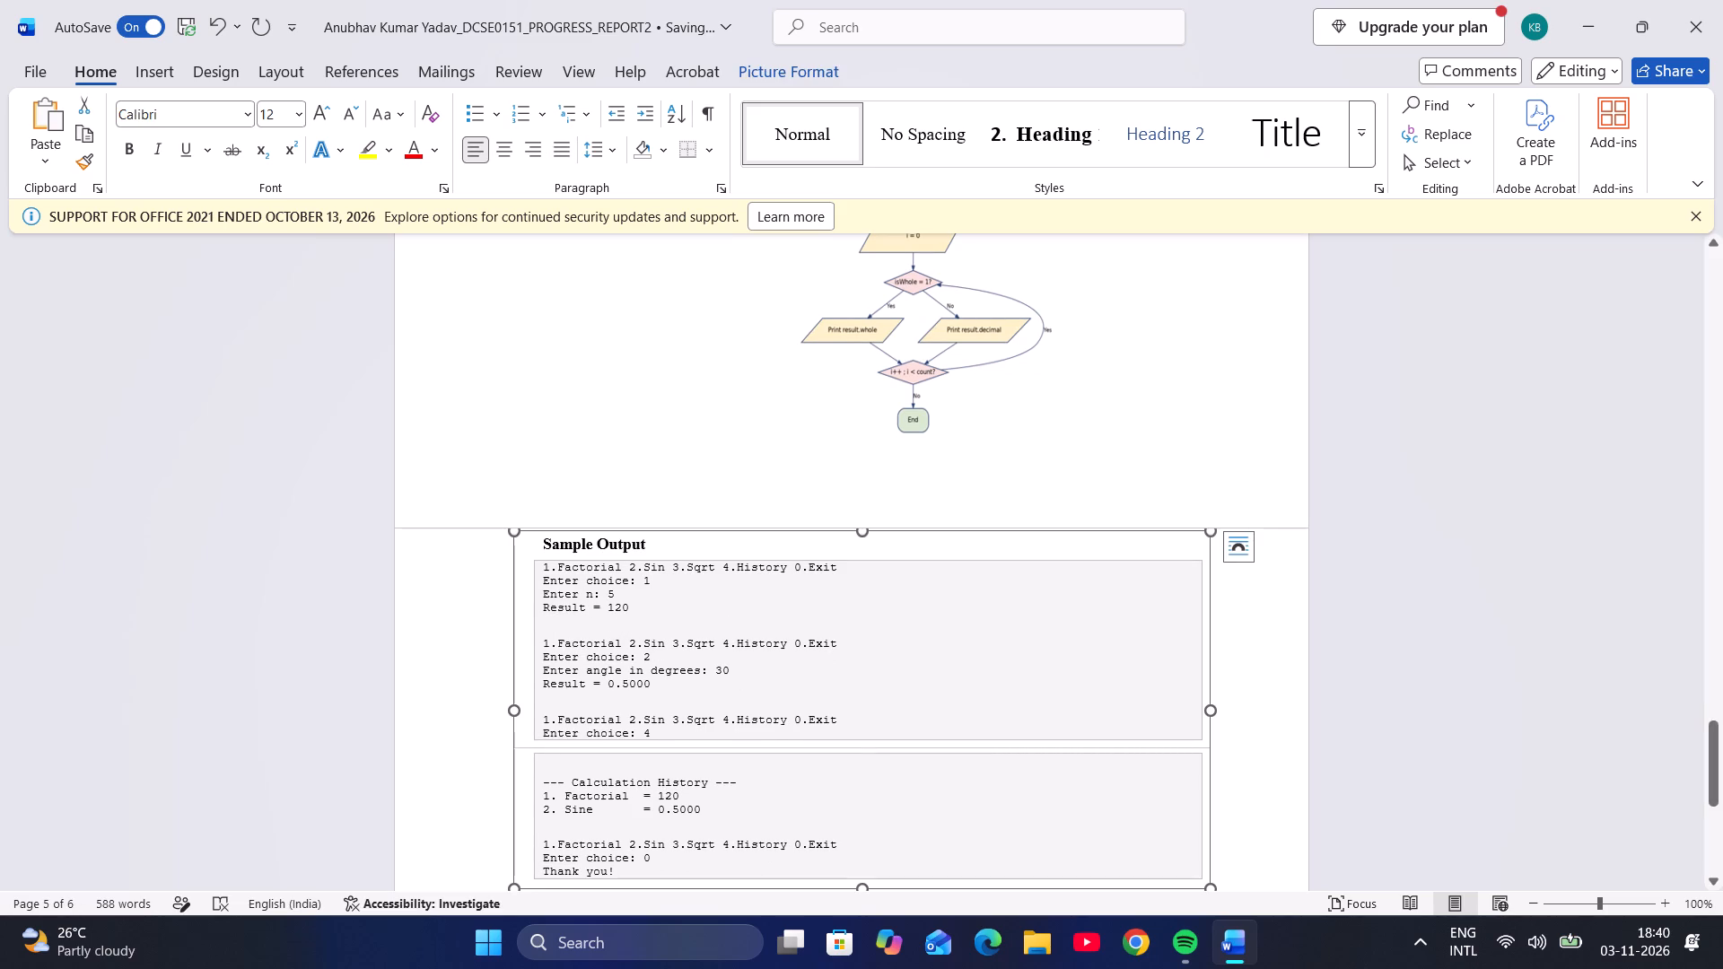
pyautogui.press('Return')
pyautogui.press('BackSpace')
pyautogui.click(588, 668)
pyautogui.press('BackSpace')
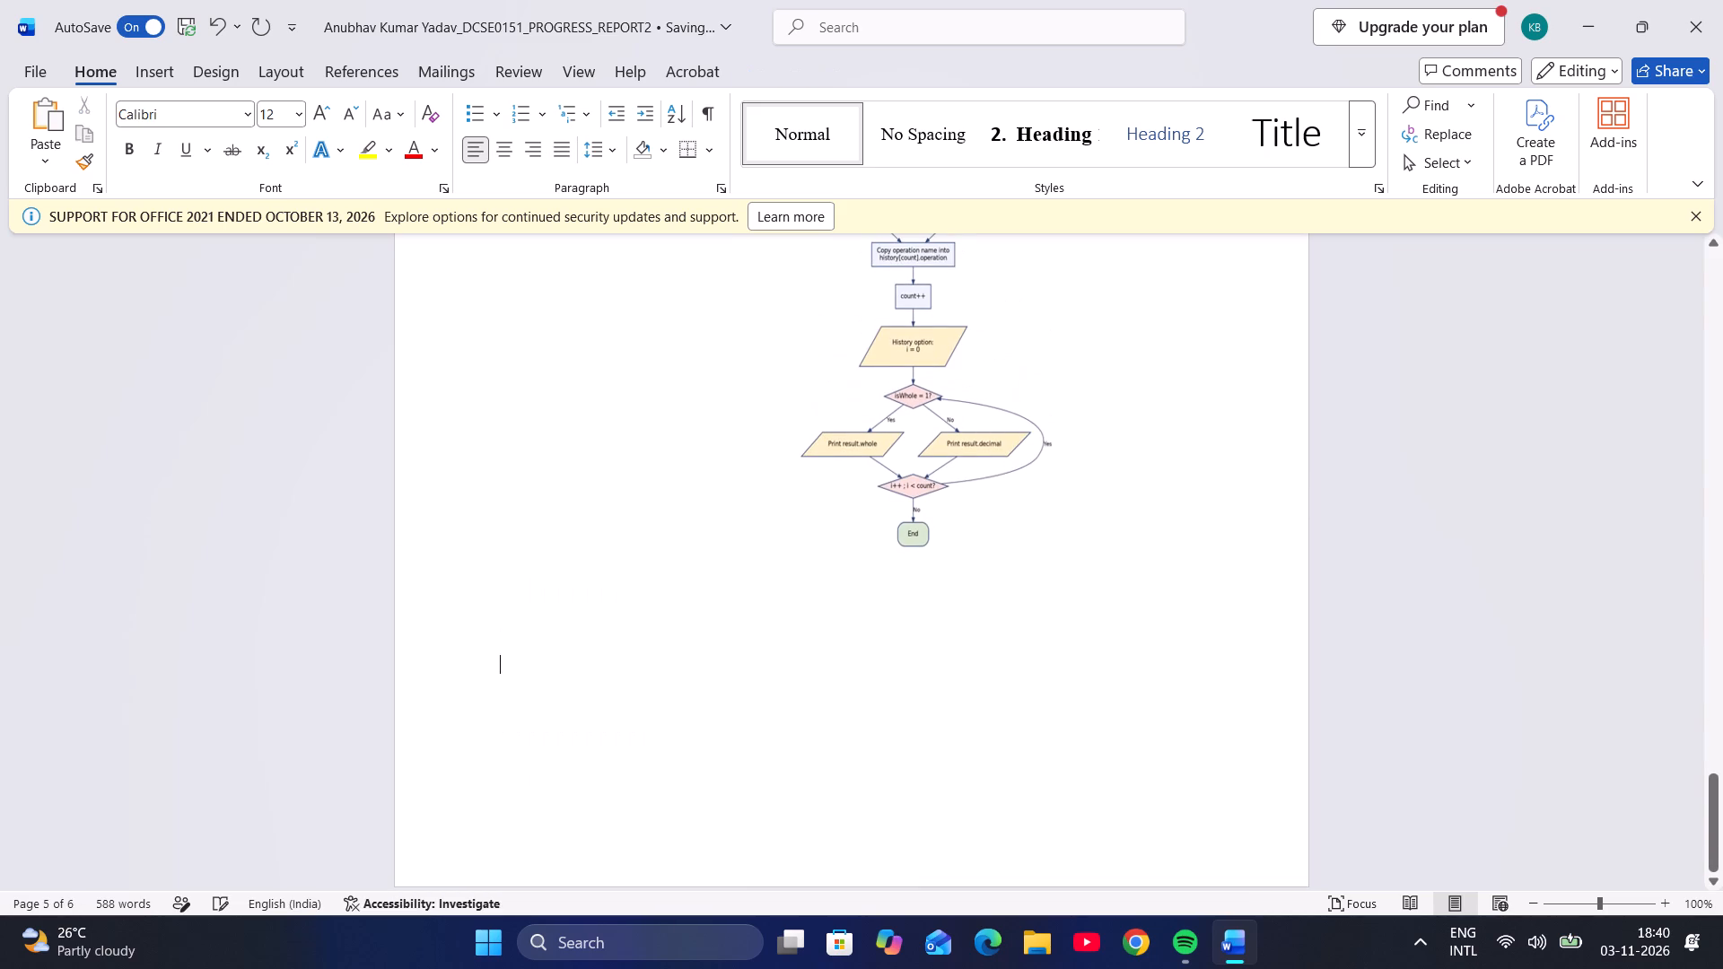
pyautogui.scroll(3, 615, 686)
pyautogui.scroll(-12, 615, 686)
pyautogui.click(163, 83)
pyautogui.click(254, 130)
pyautogui.click(284, 225)
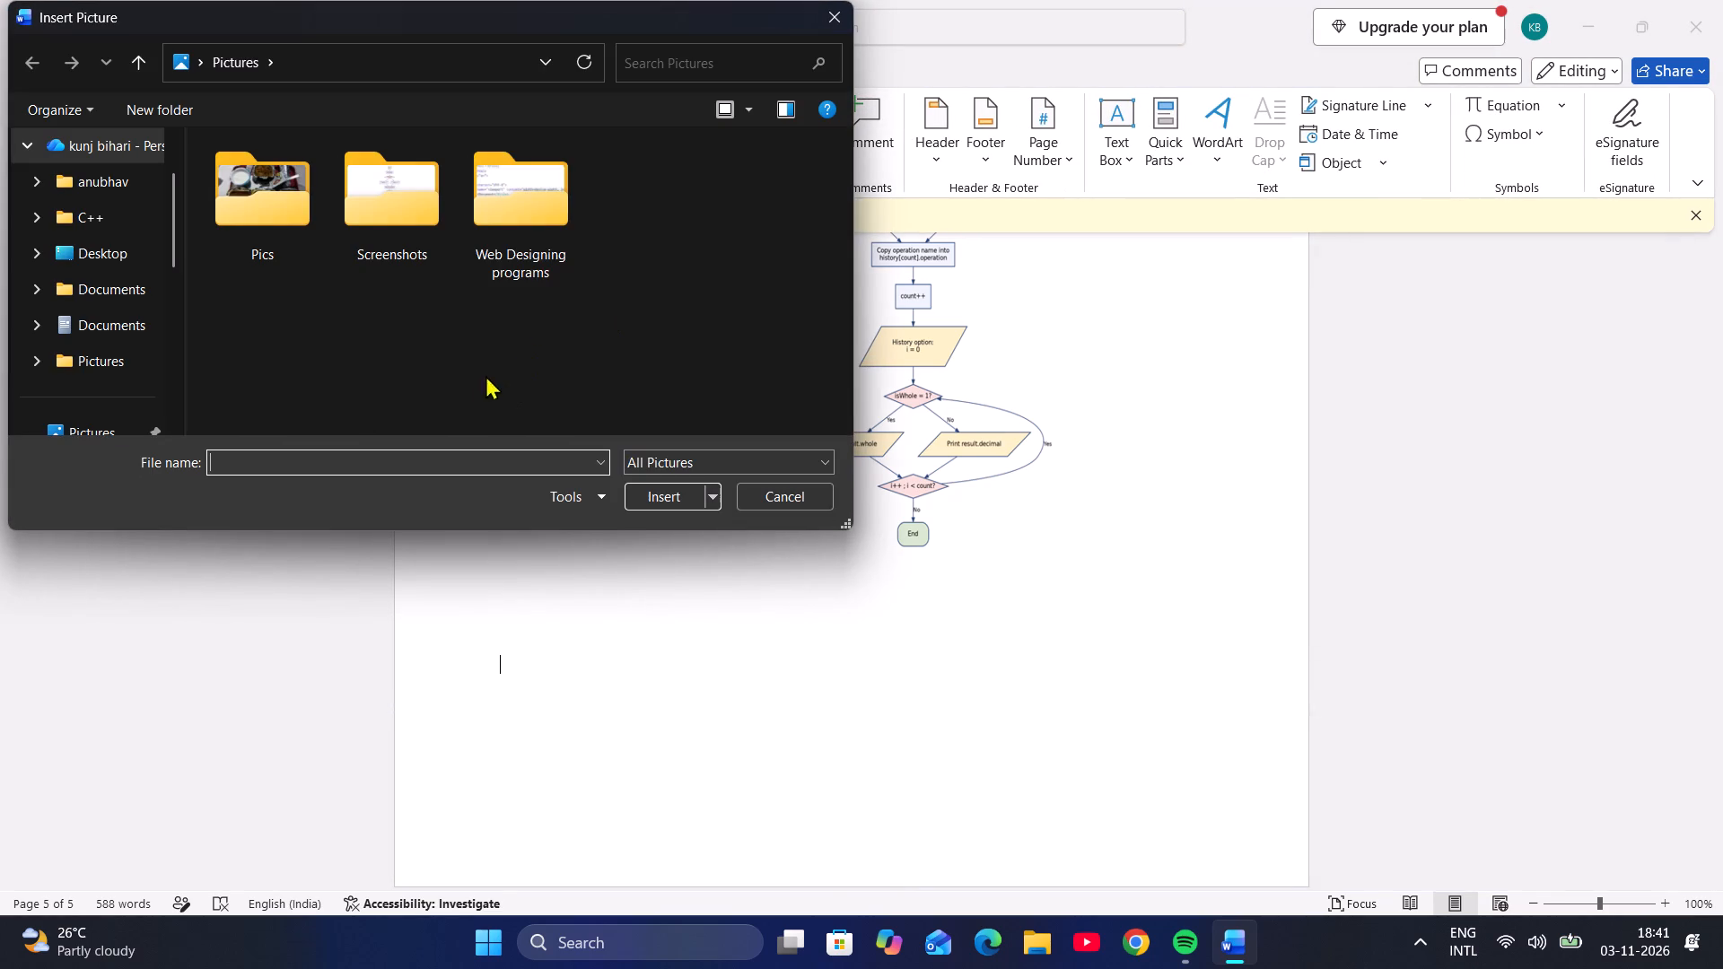
pyautogui.doubleClick(386, 235)
pyautogui.click(495, 366)
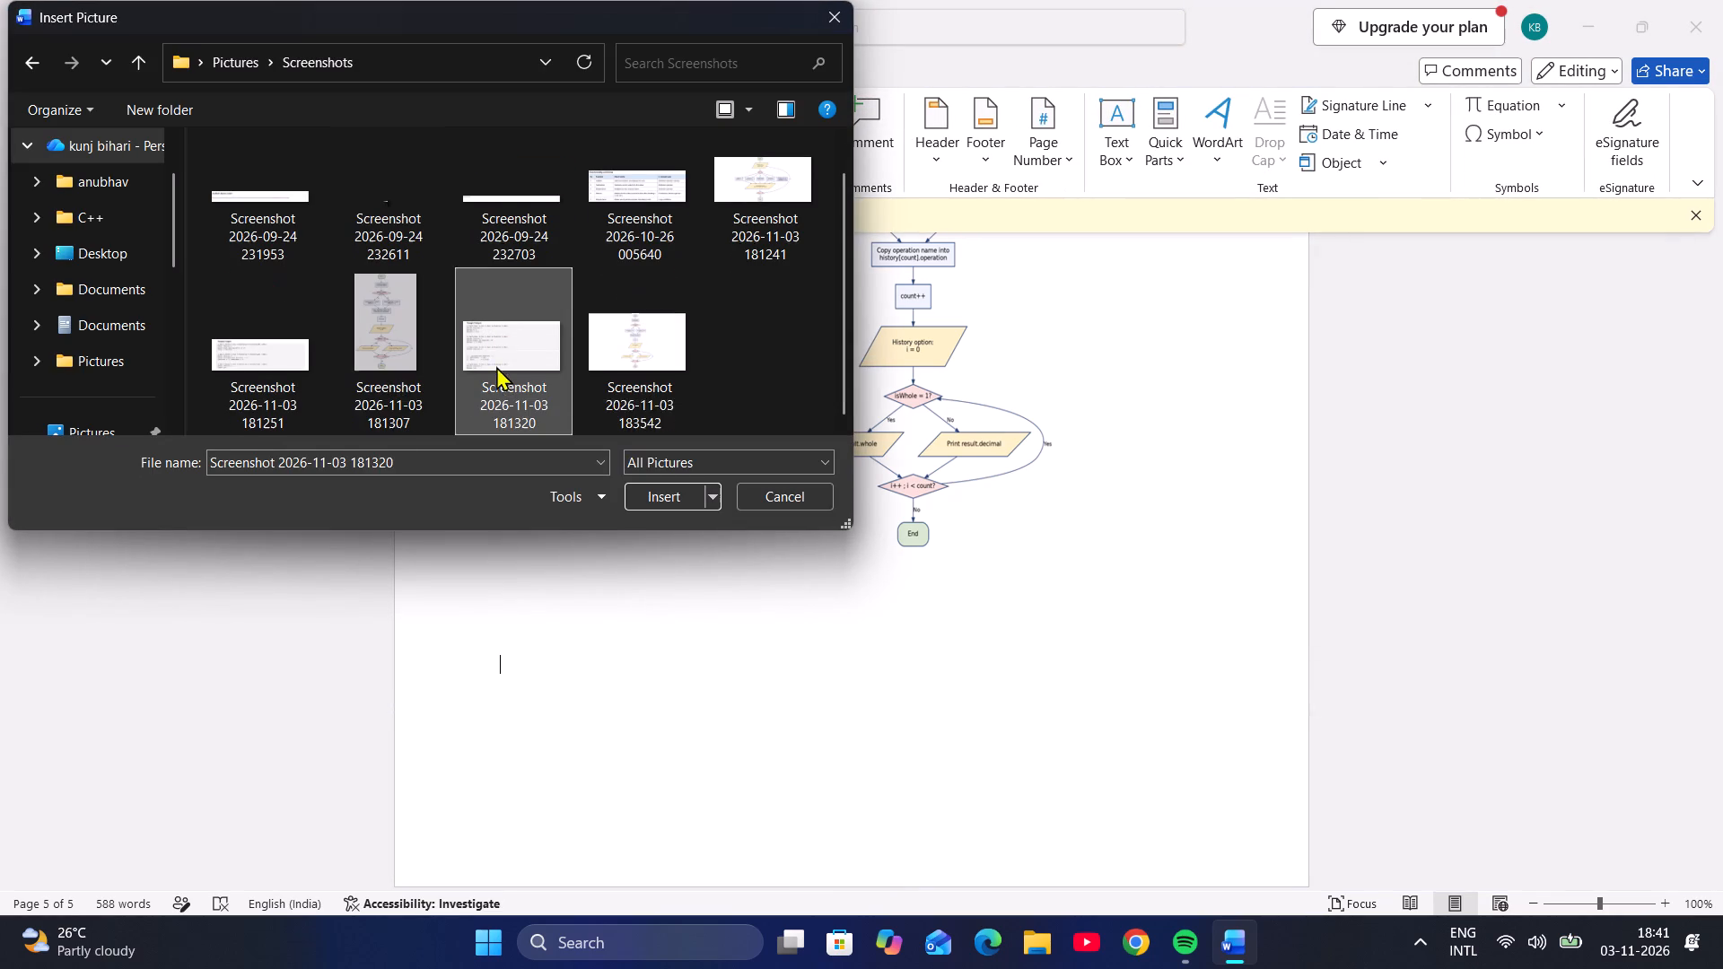
pyautogui.click(665, 501)
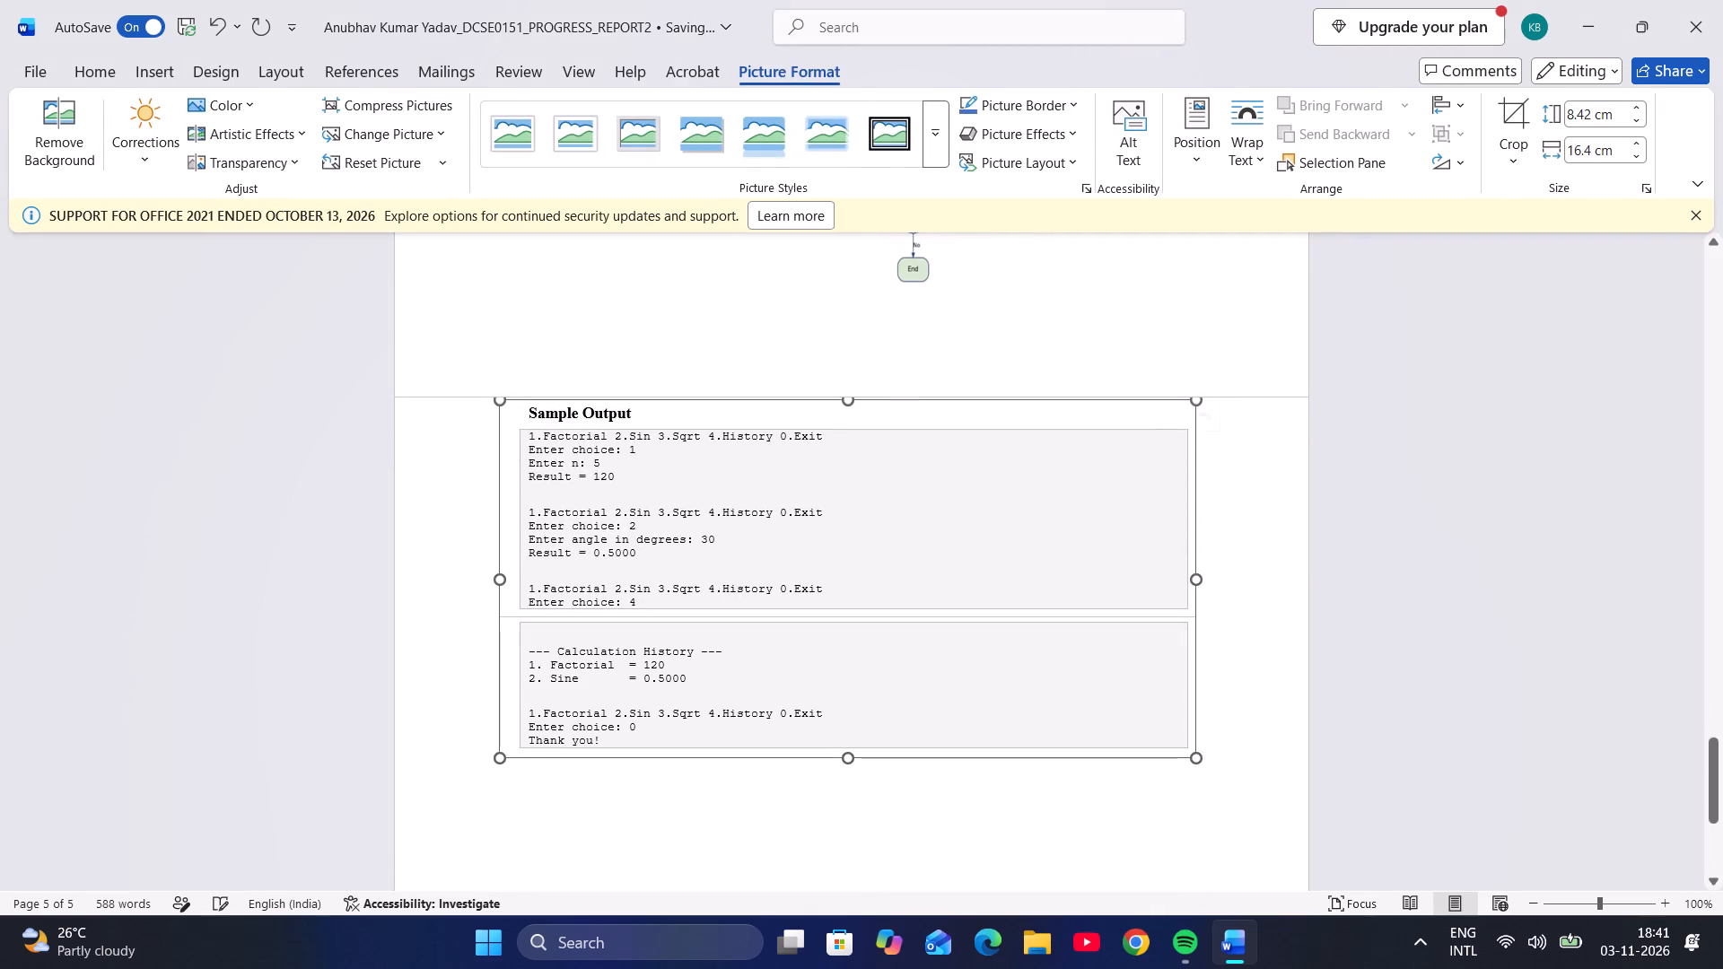
# Shrink the Module 4 flowchart picture slightly from its lower-left corner, keeping its proportions.
pyautogui.scroll(-2, 661, 644)
pyautogui.scroll(10, 661, 644)
pyautogui.scroll(-3, 661, 644)
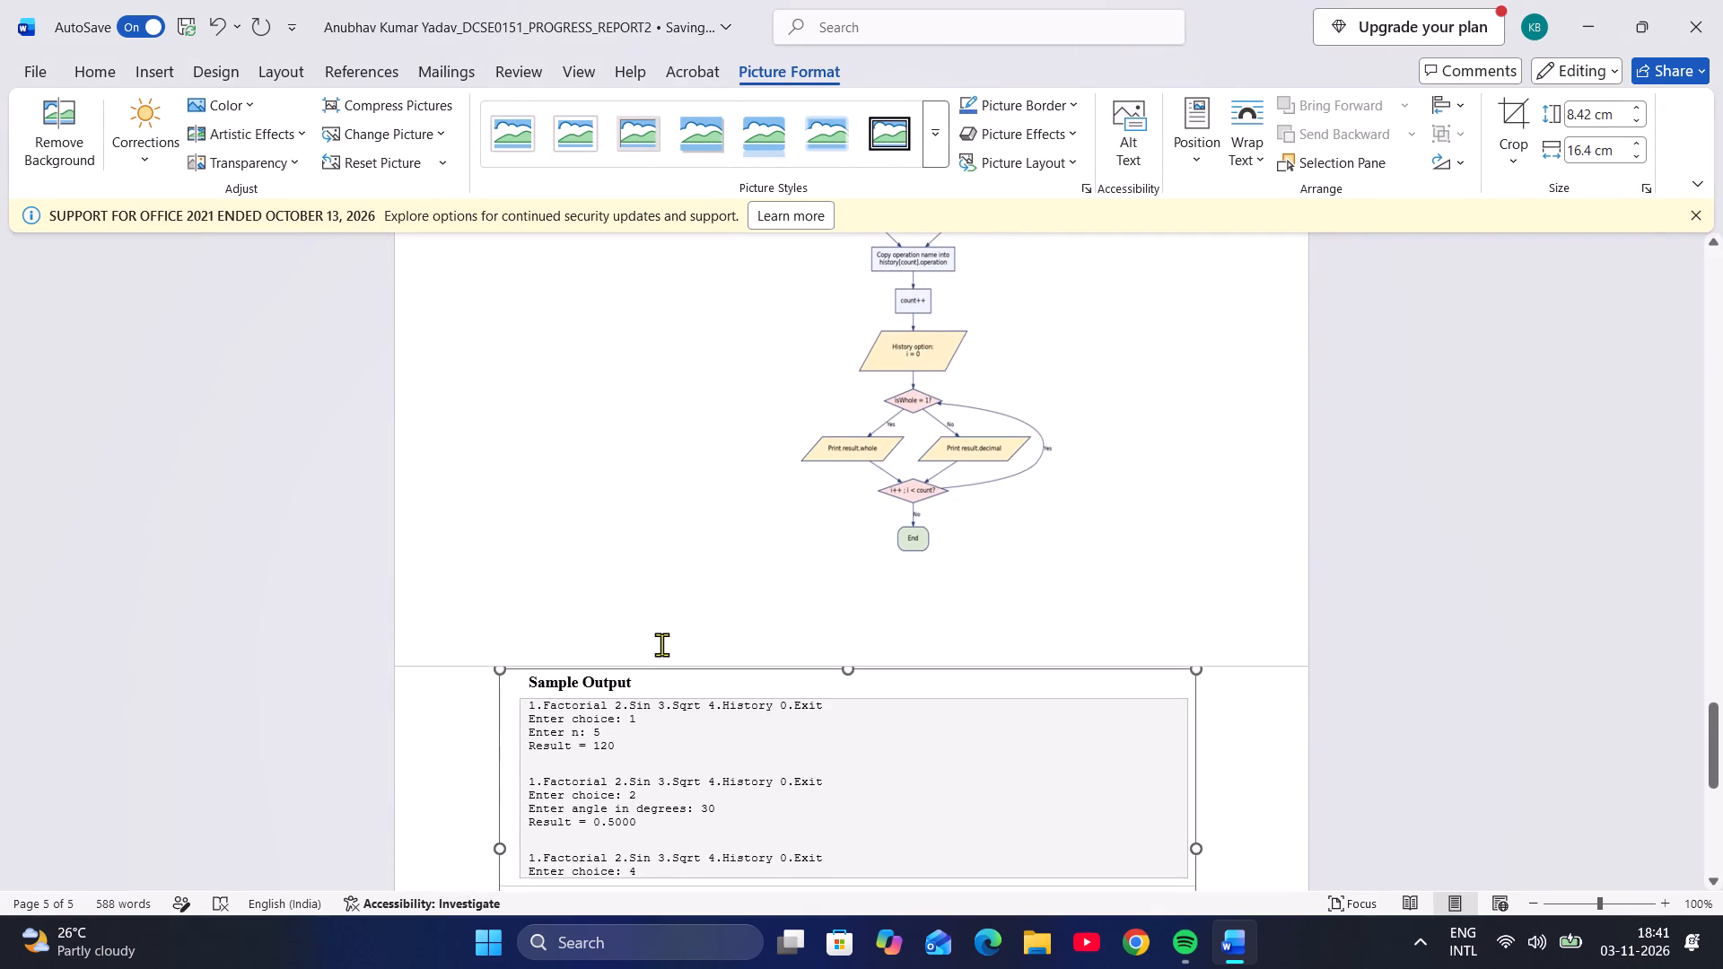
pyautogui.click(661, 642)
pyautogui.scroll(2, 651, 664)
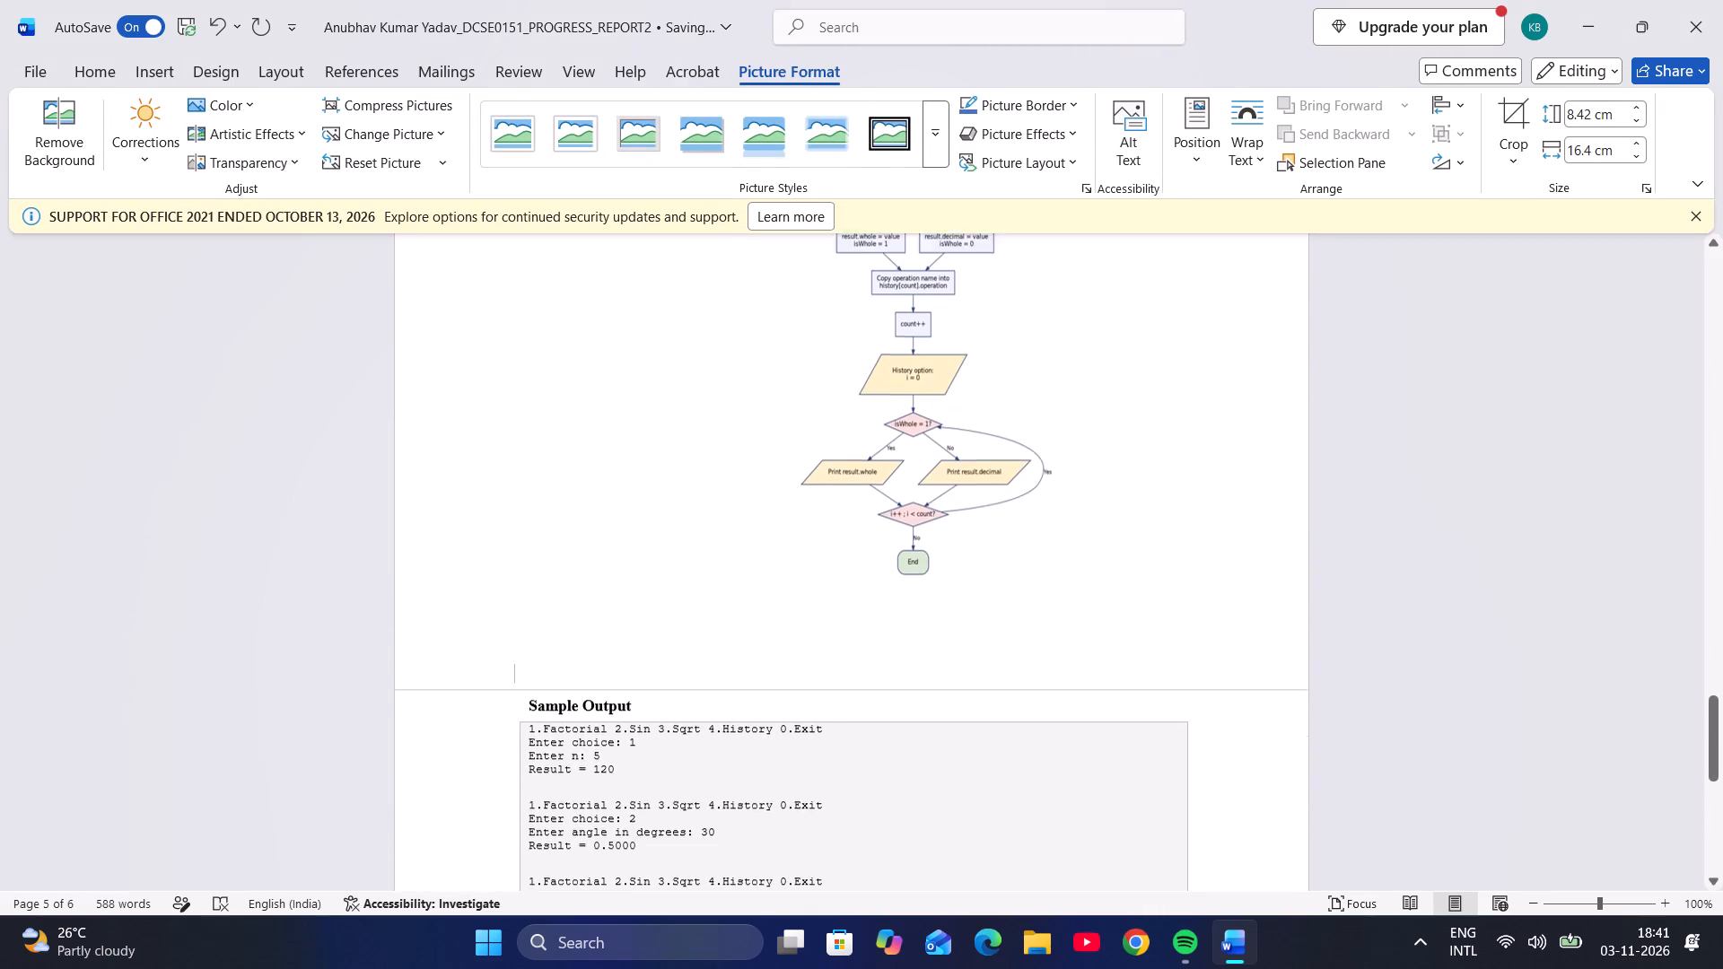
pyautogui.scroll(5, 652, 664)
pyautogui.click(898, 788)
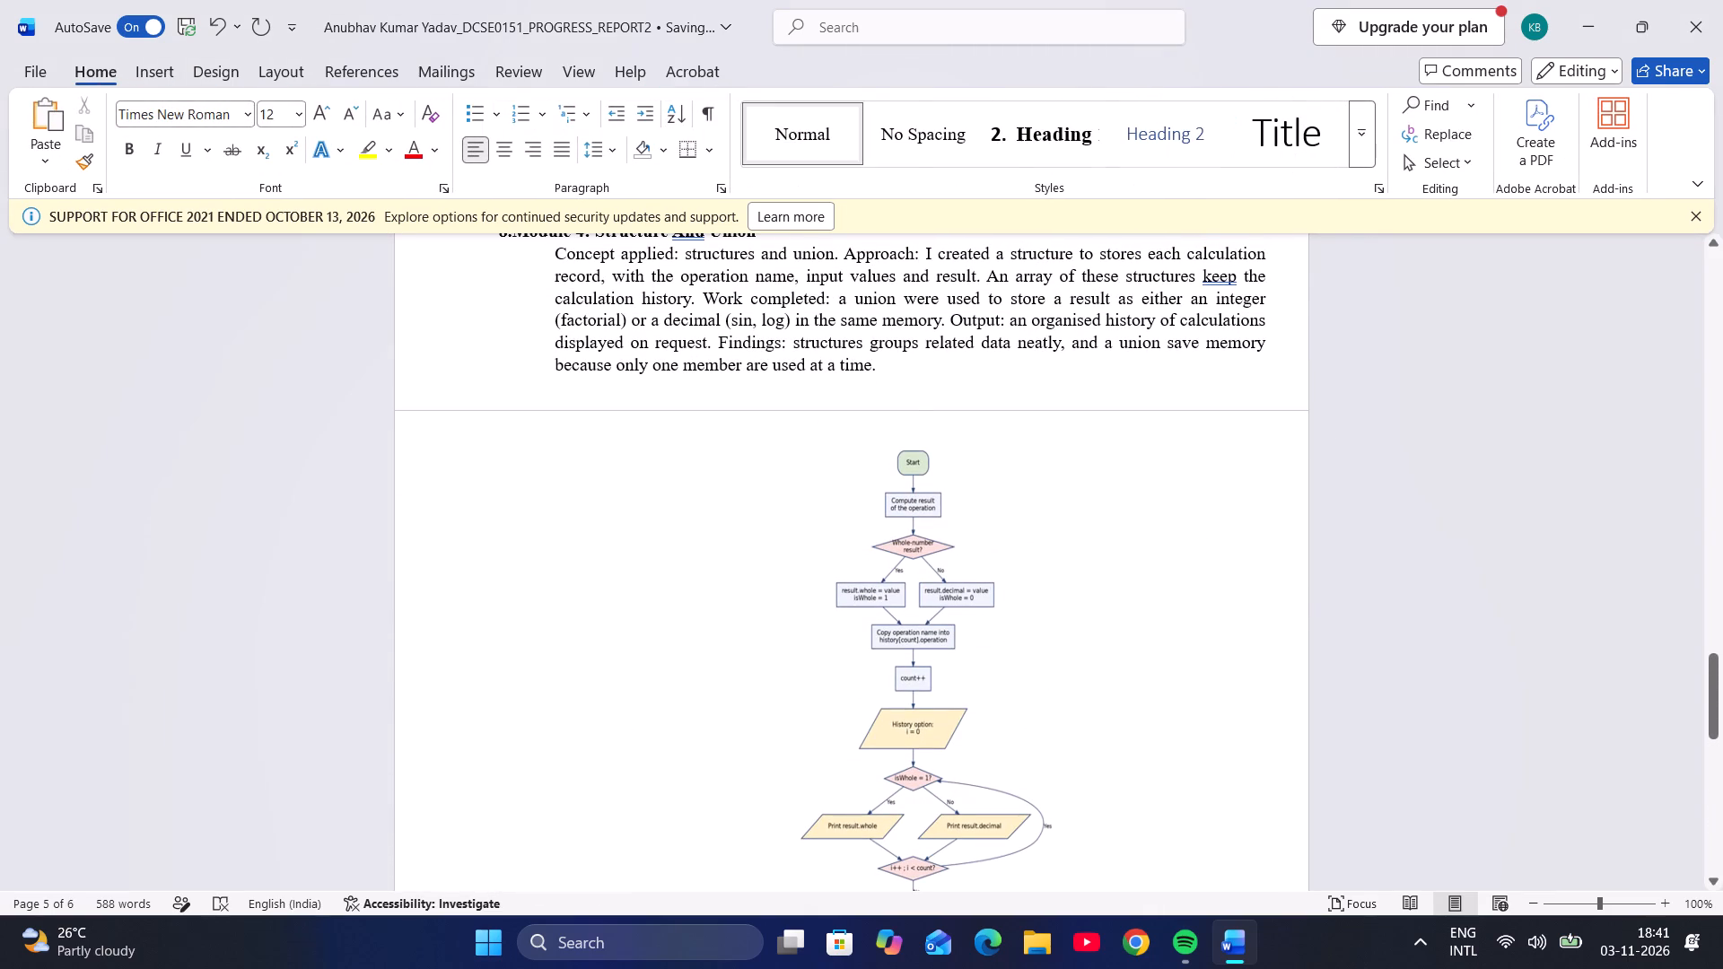
pyautogui.scroll(-4, 471, 724)
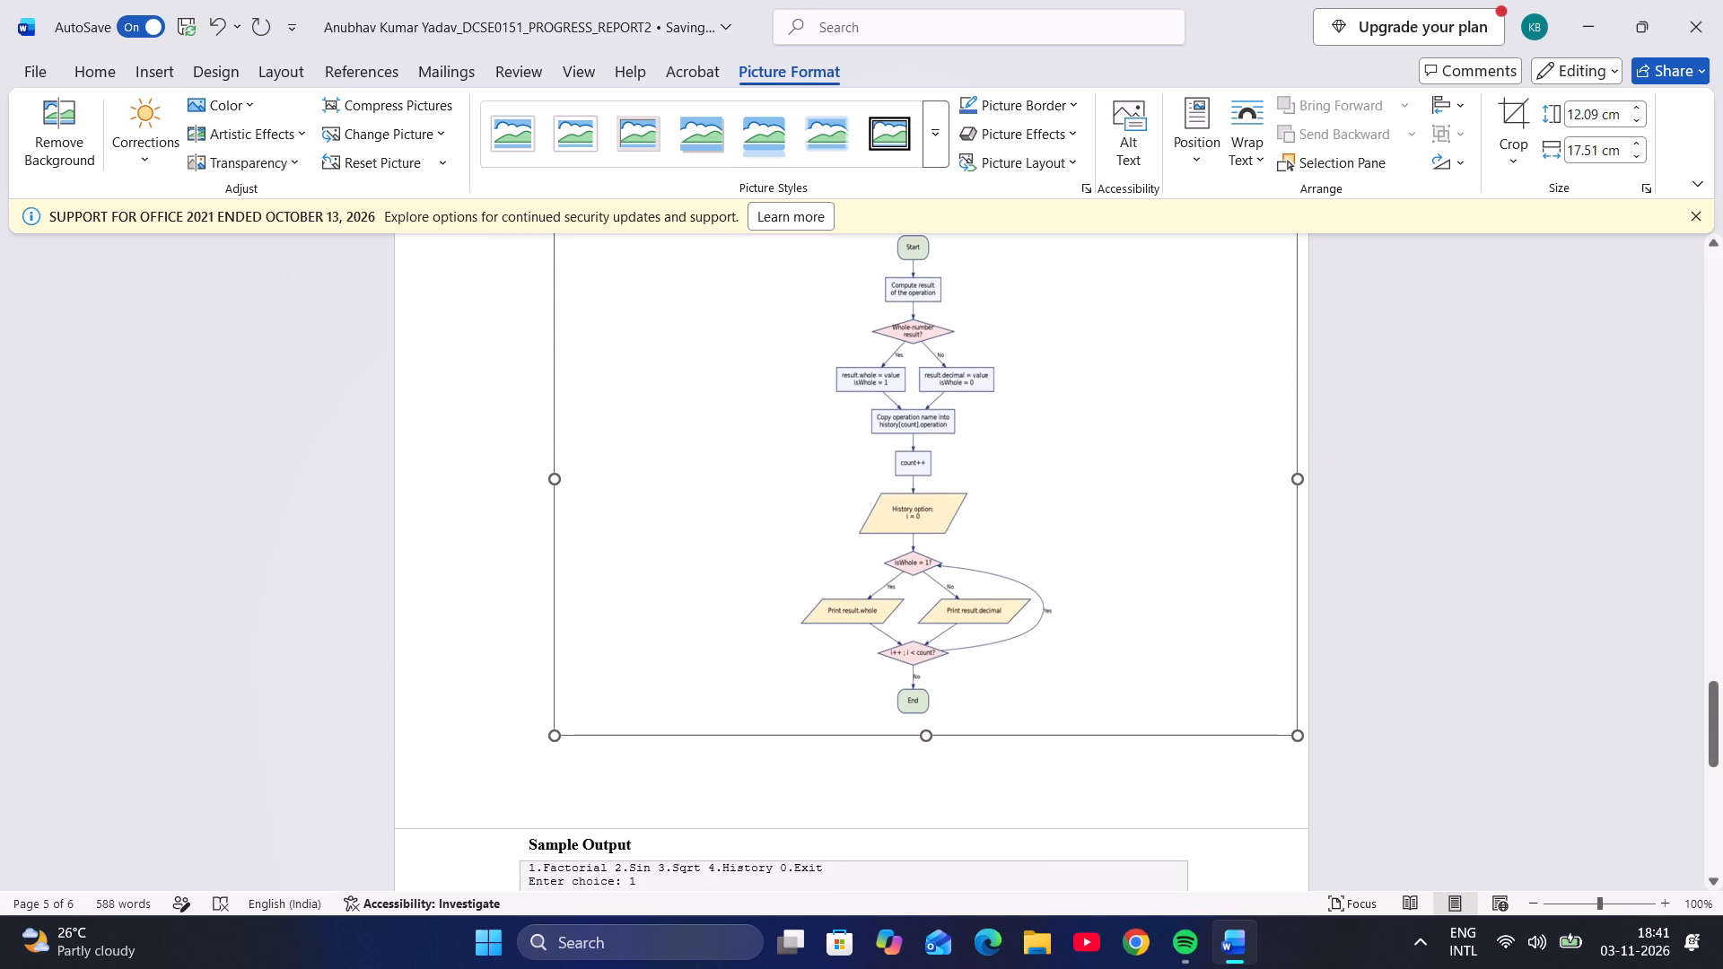
pyautogui.moveTo(549, 736); pyautogui.dragTo(597, 428)
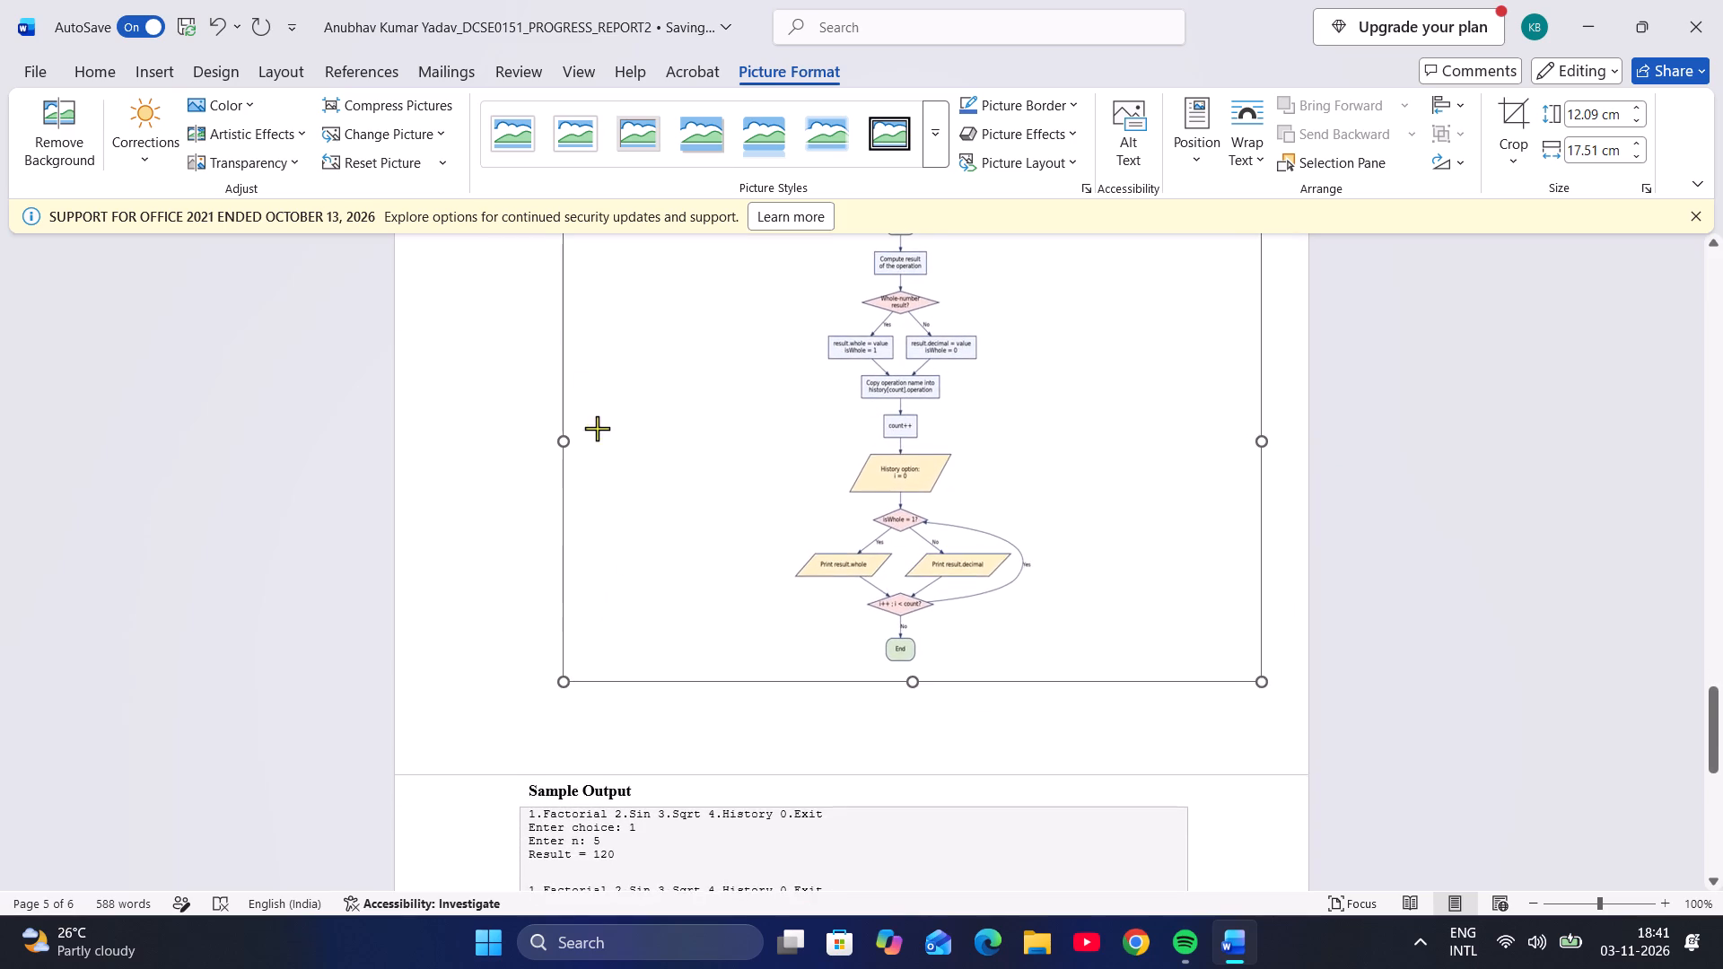
# Shrink the Module 4 flowchart picture proportionally to about 8.08 cm high and 11.71 cm wide.
pyautogui.moveTo(597, 428); pyautogui.dragTo(672, 458)
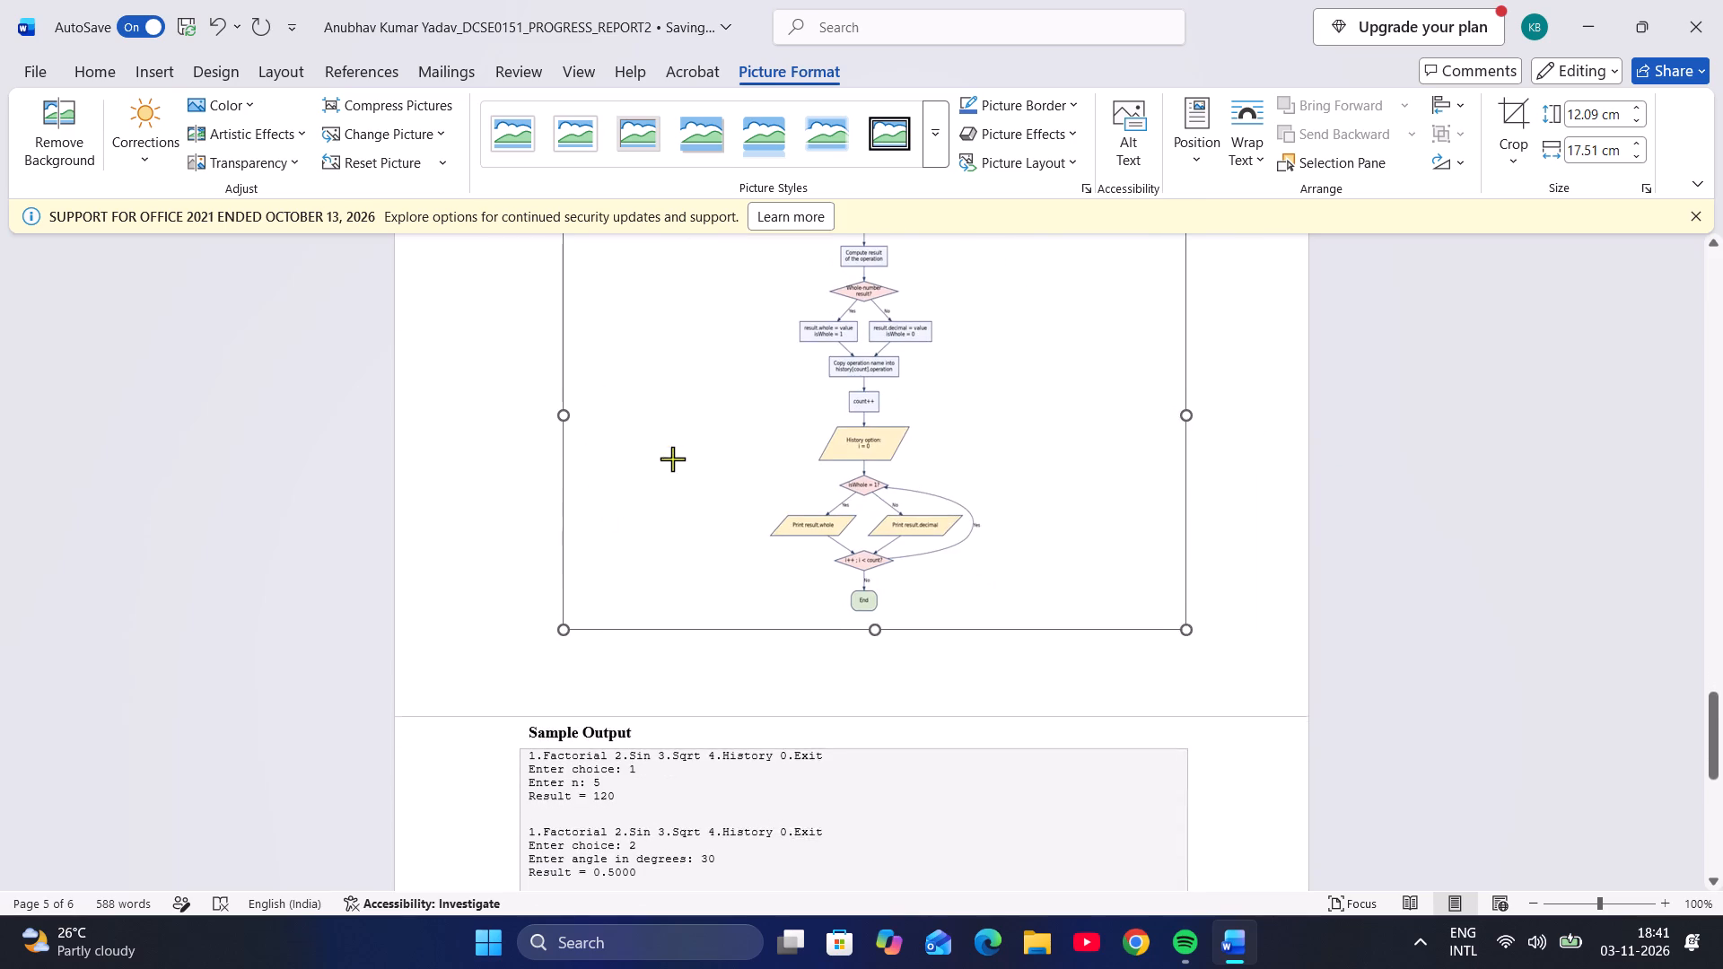
pyautogui.moveTo(672, 458); pyautogui.dragTo(666, 428)
pyautogui.moveTo(1192, 639); pyautogui.dragTo(1136, 597)
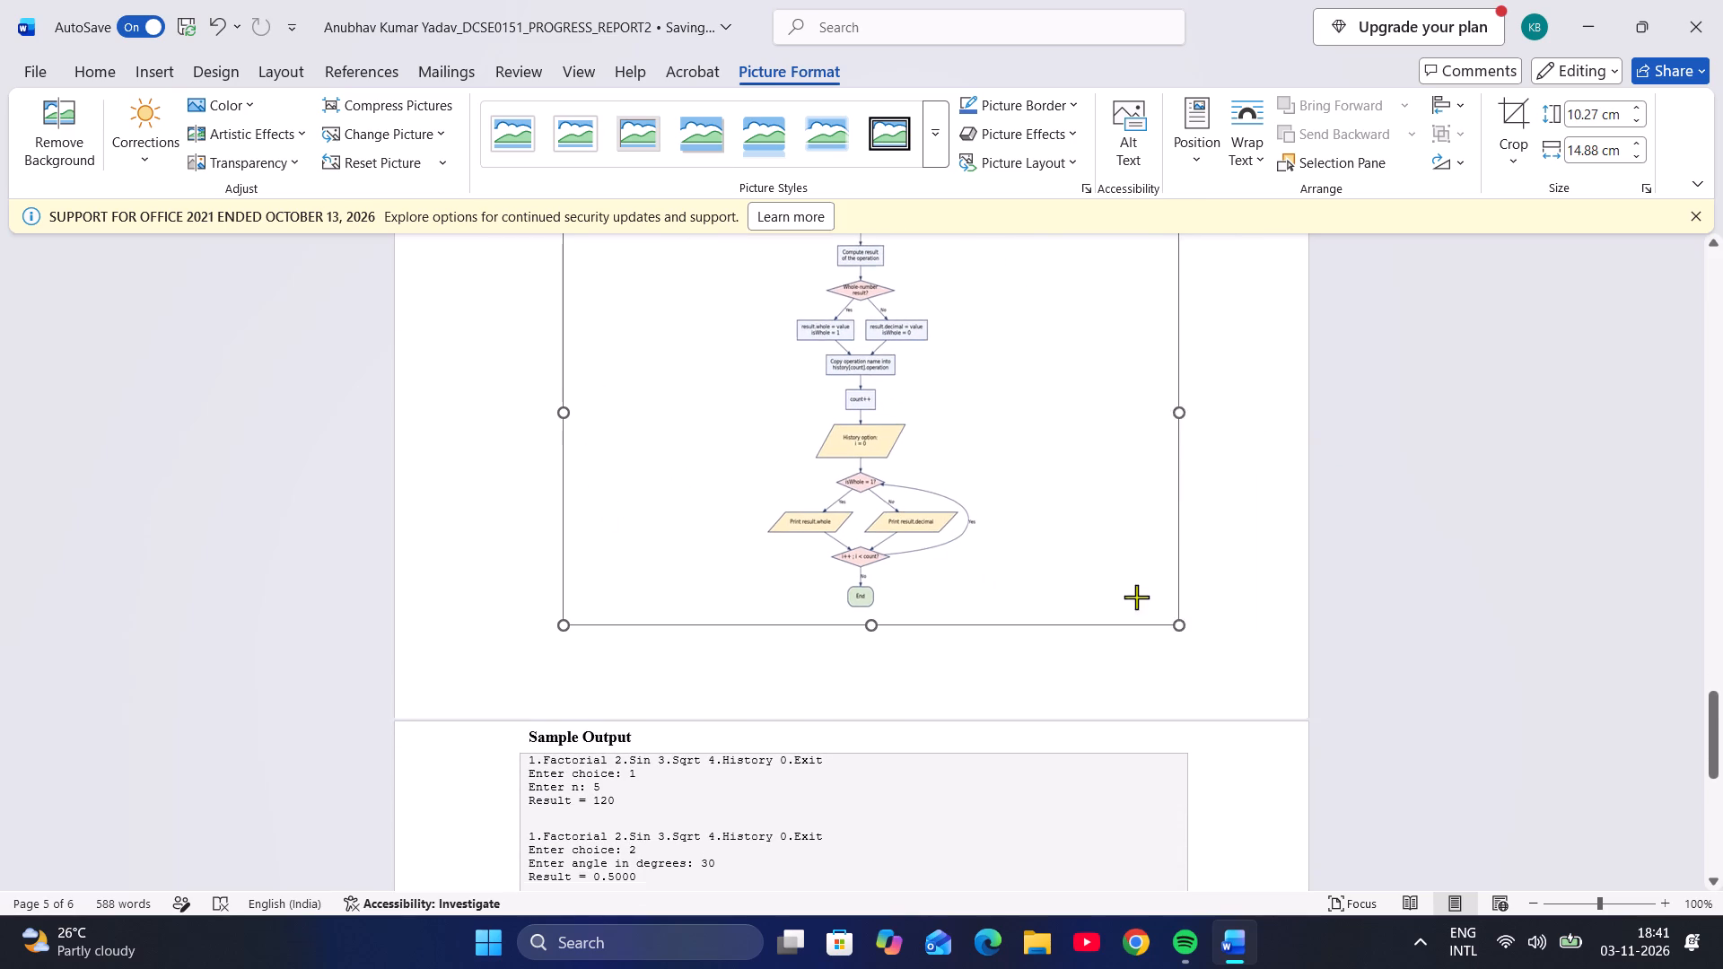
pyautogui.moveTo(1136, 597); pyautogui.dragTo(1052, 528)
# Stretch the Module 4 flowchart picture to about 15.35 cm wide and 8.7 cm high, keeping the Sample Output below it.
pyautogui.scroll(4, 1049, 532)
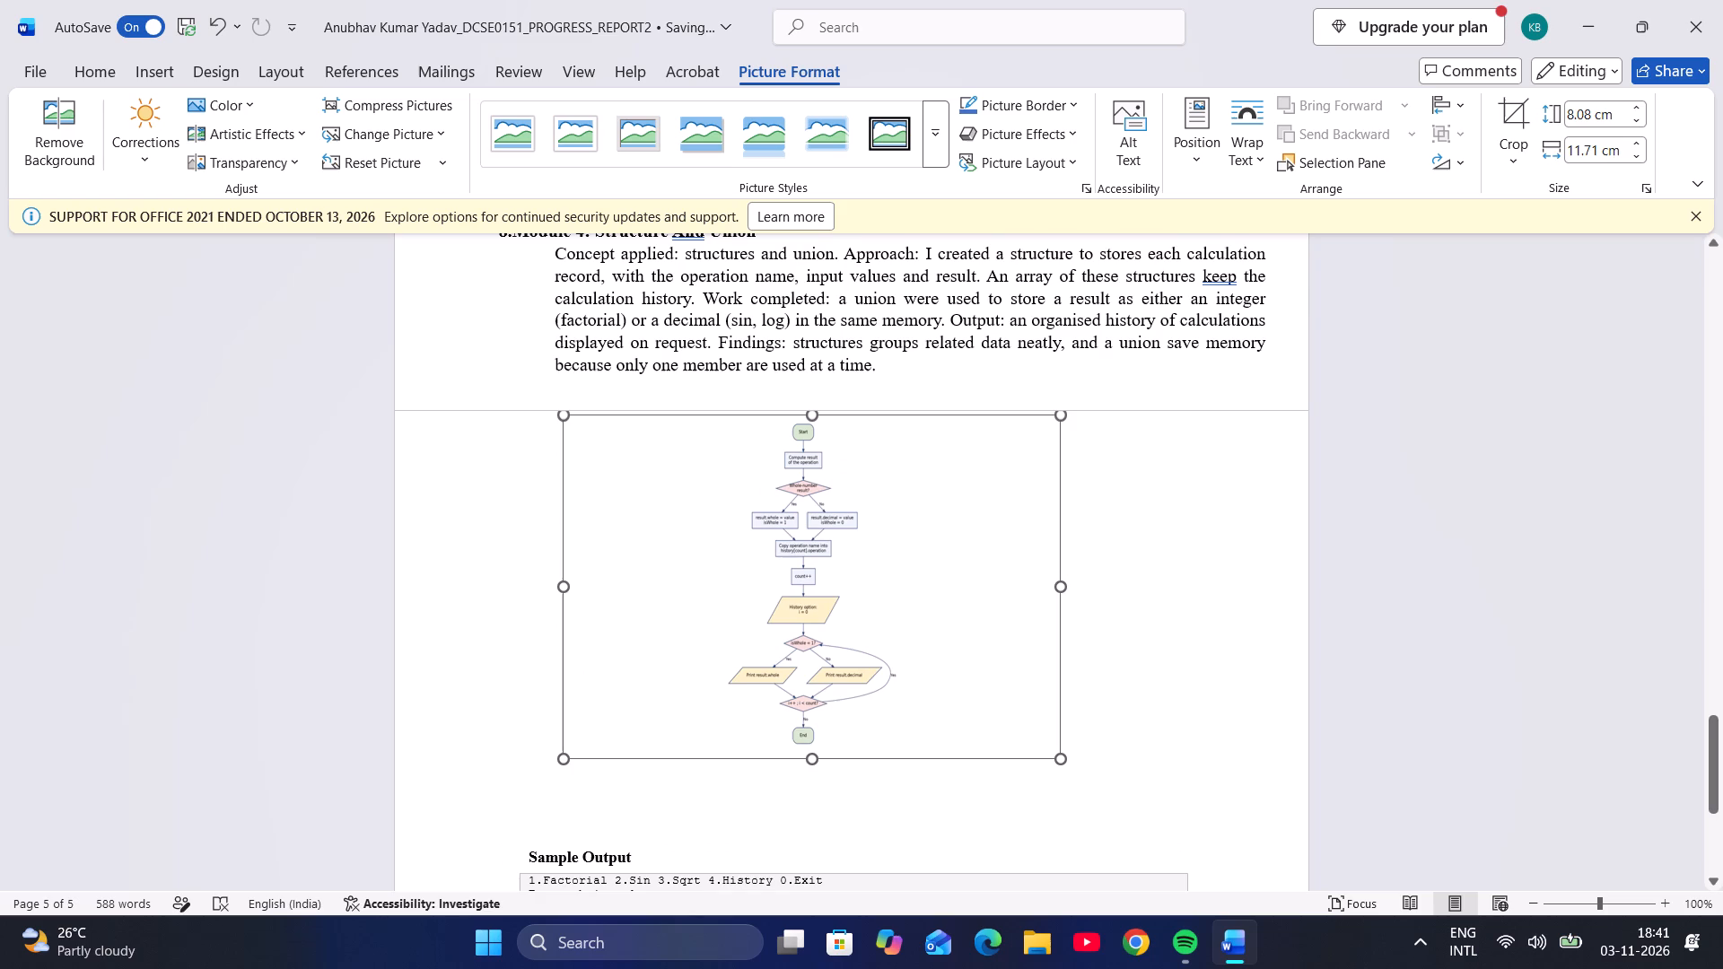
pyautogui.moveTo(1063, 587); pyautogui.dragTo(1201, 600)
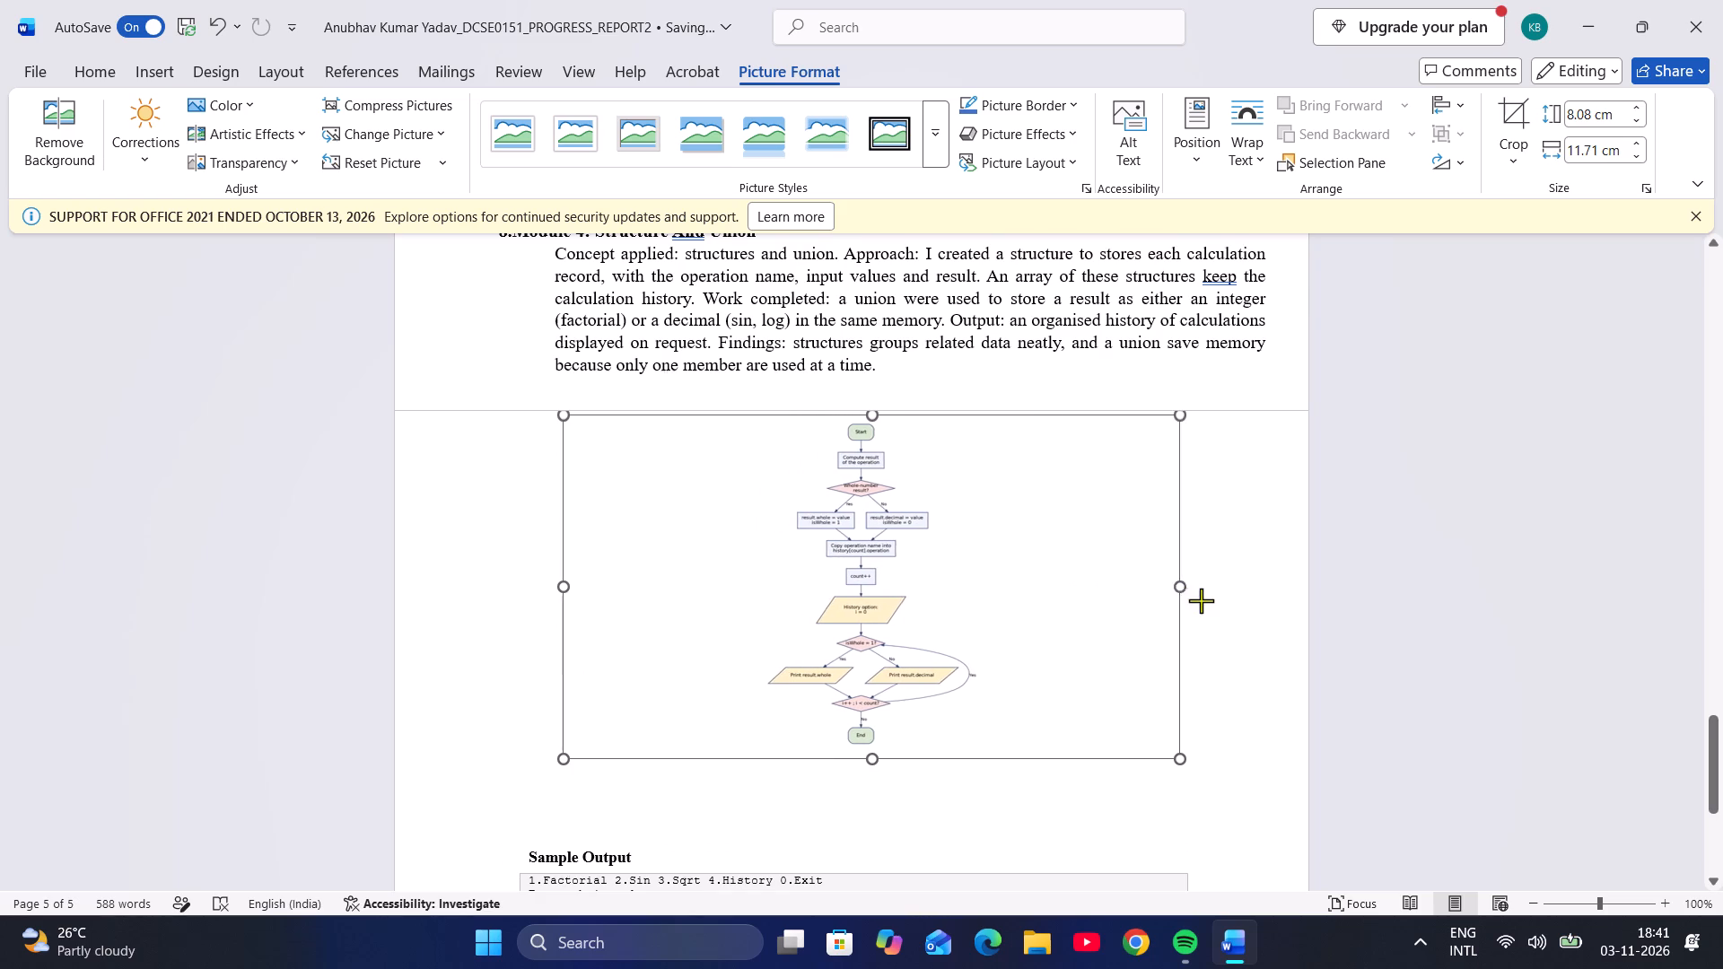
pyautogui.moveTo(1201, 600); pyautogui.dragTo(1216, 602)
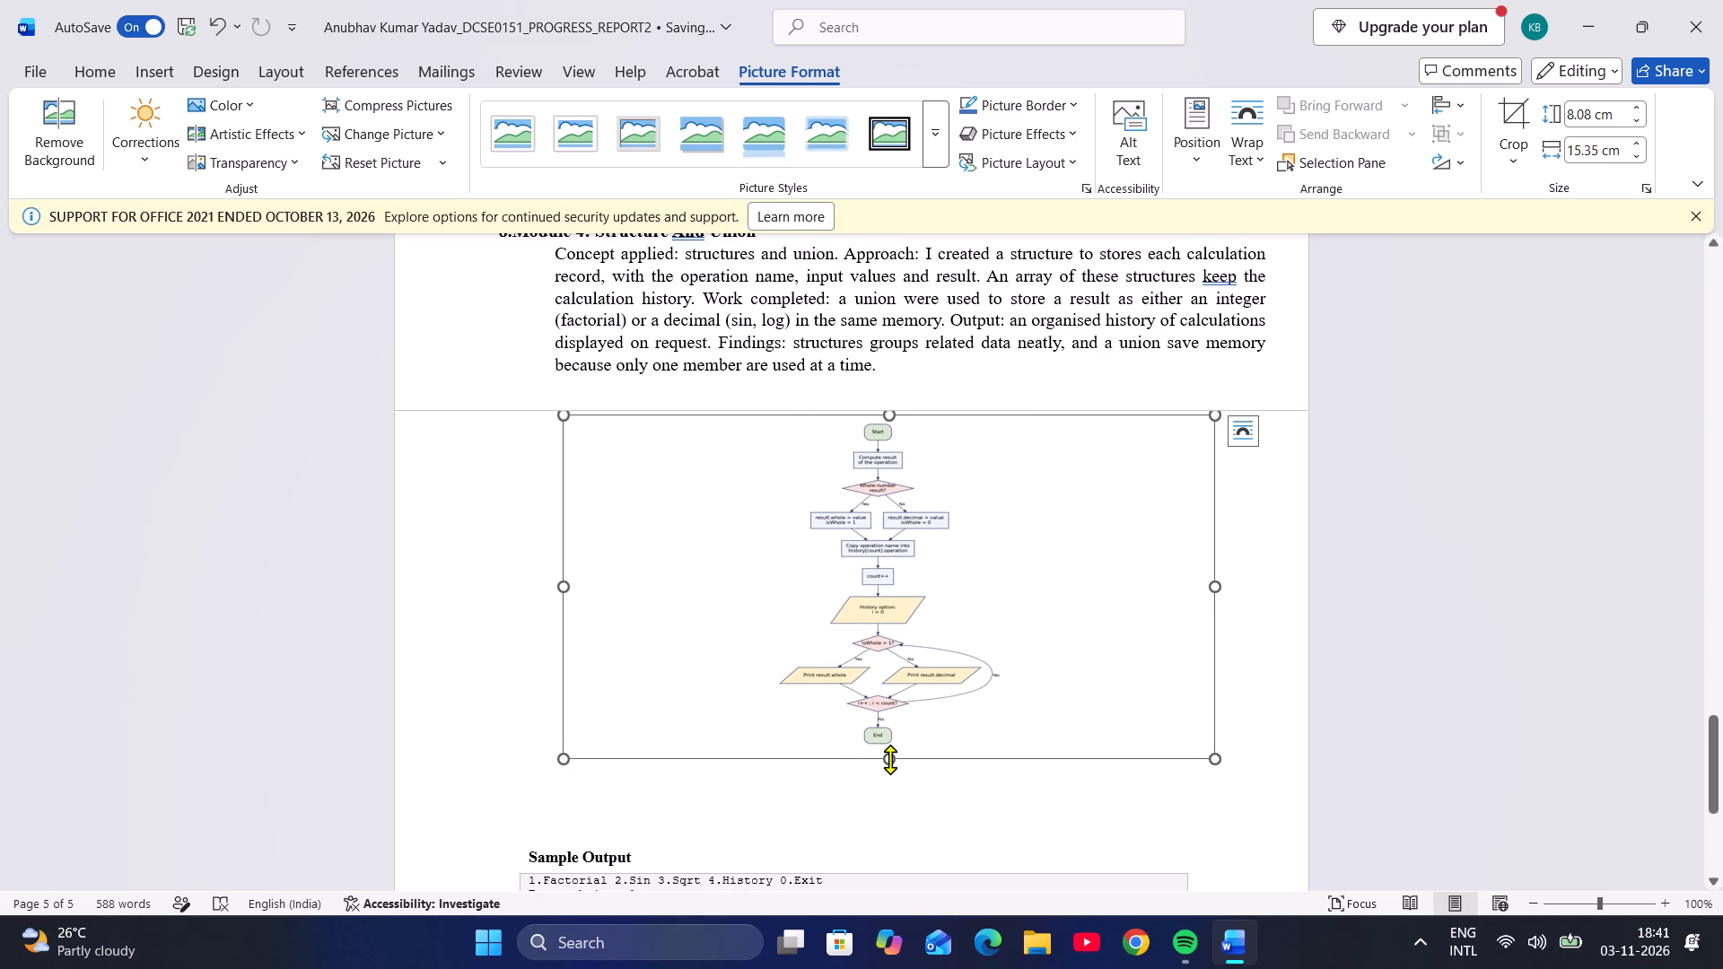
pyautogui.moveTo(890, 759); pyautogui.dragTo(901, 787)
pyautogui.scroll(-5, 894, 763)
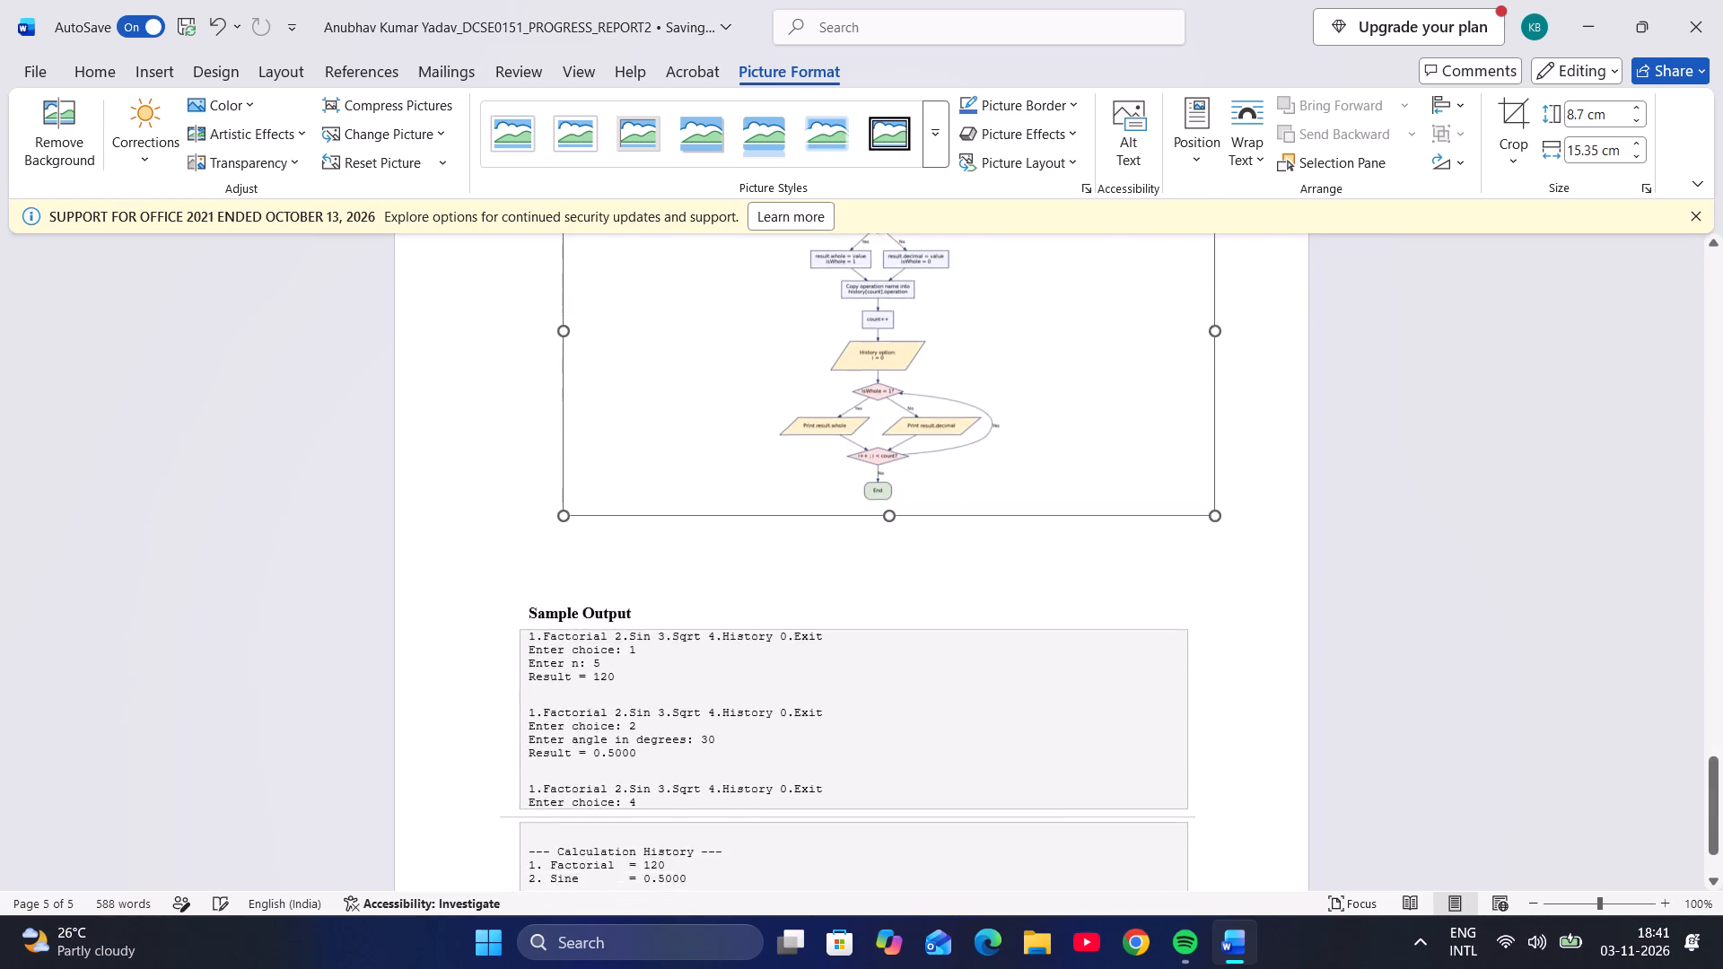
pyautogui.scroll(-6, 893, 757)
pyautogui.scroll(7, 893, 755)
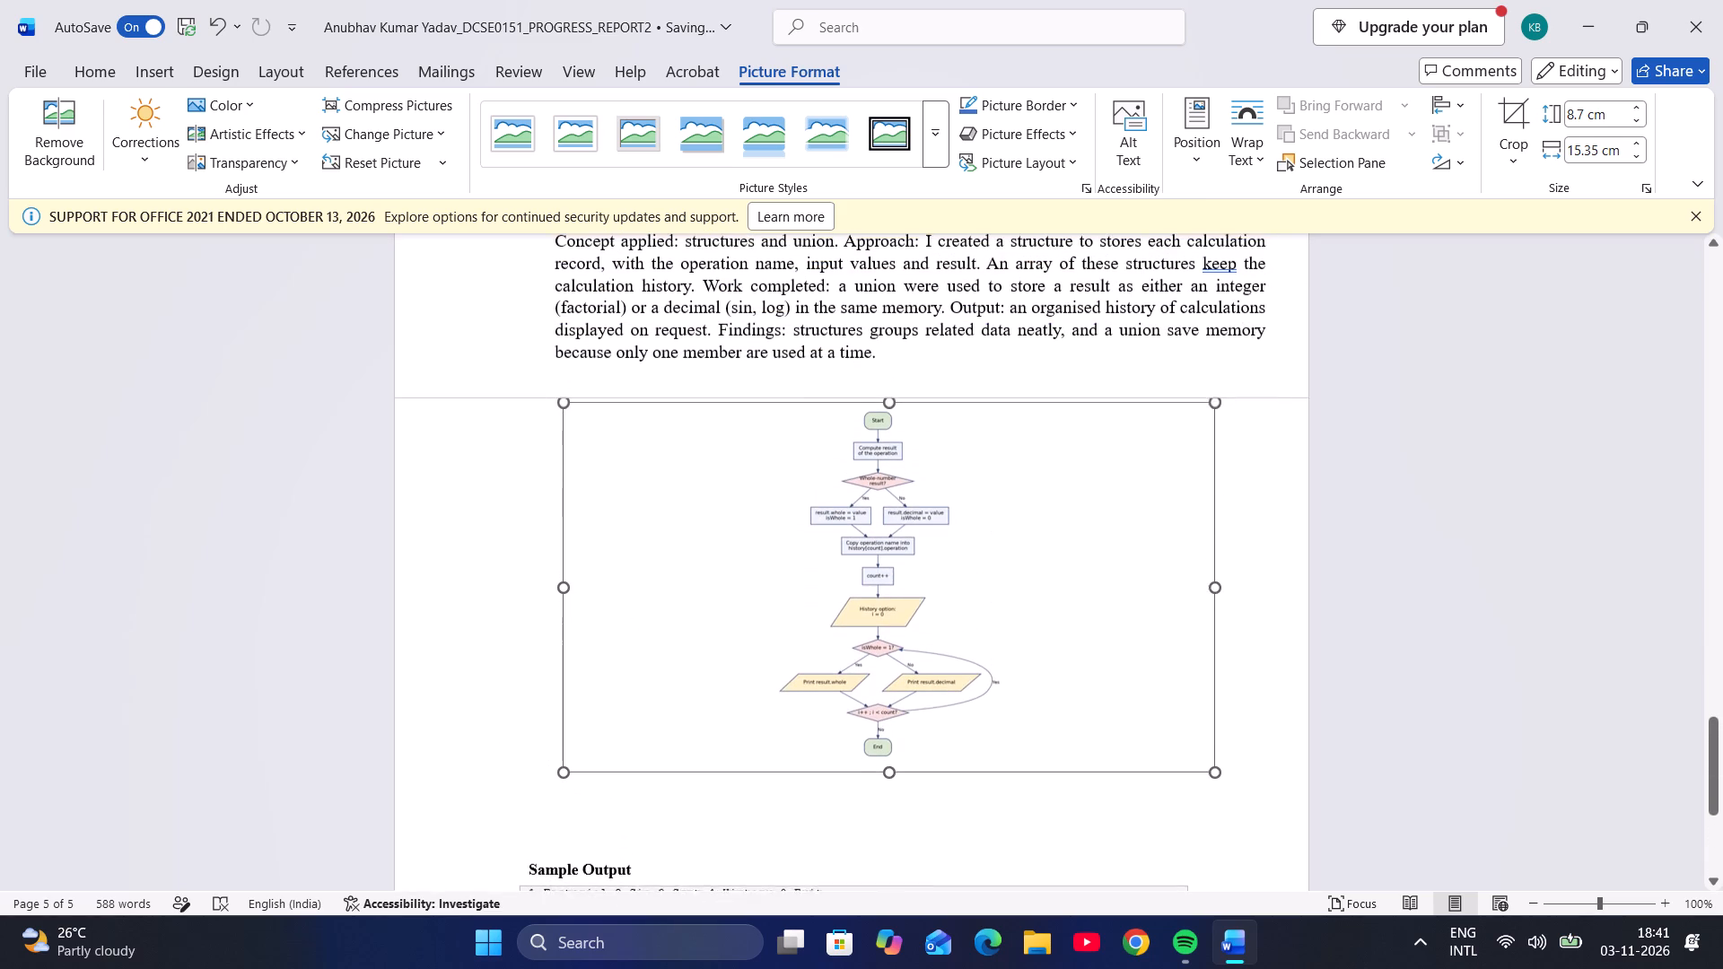
pyautogui.click(487, 703)
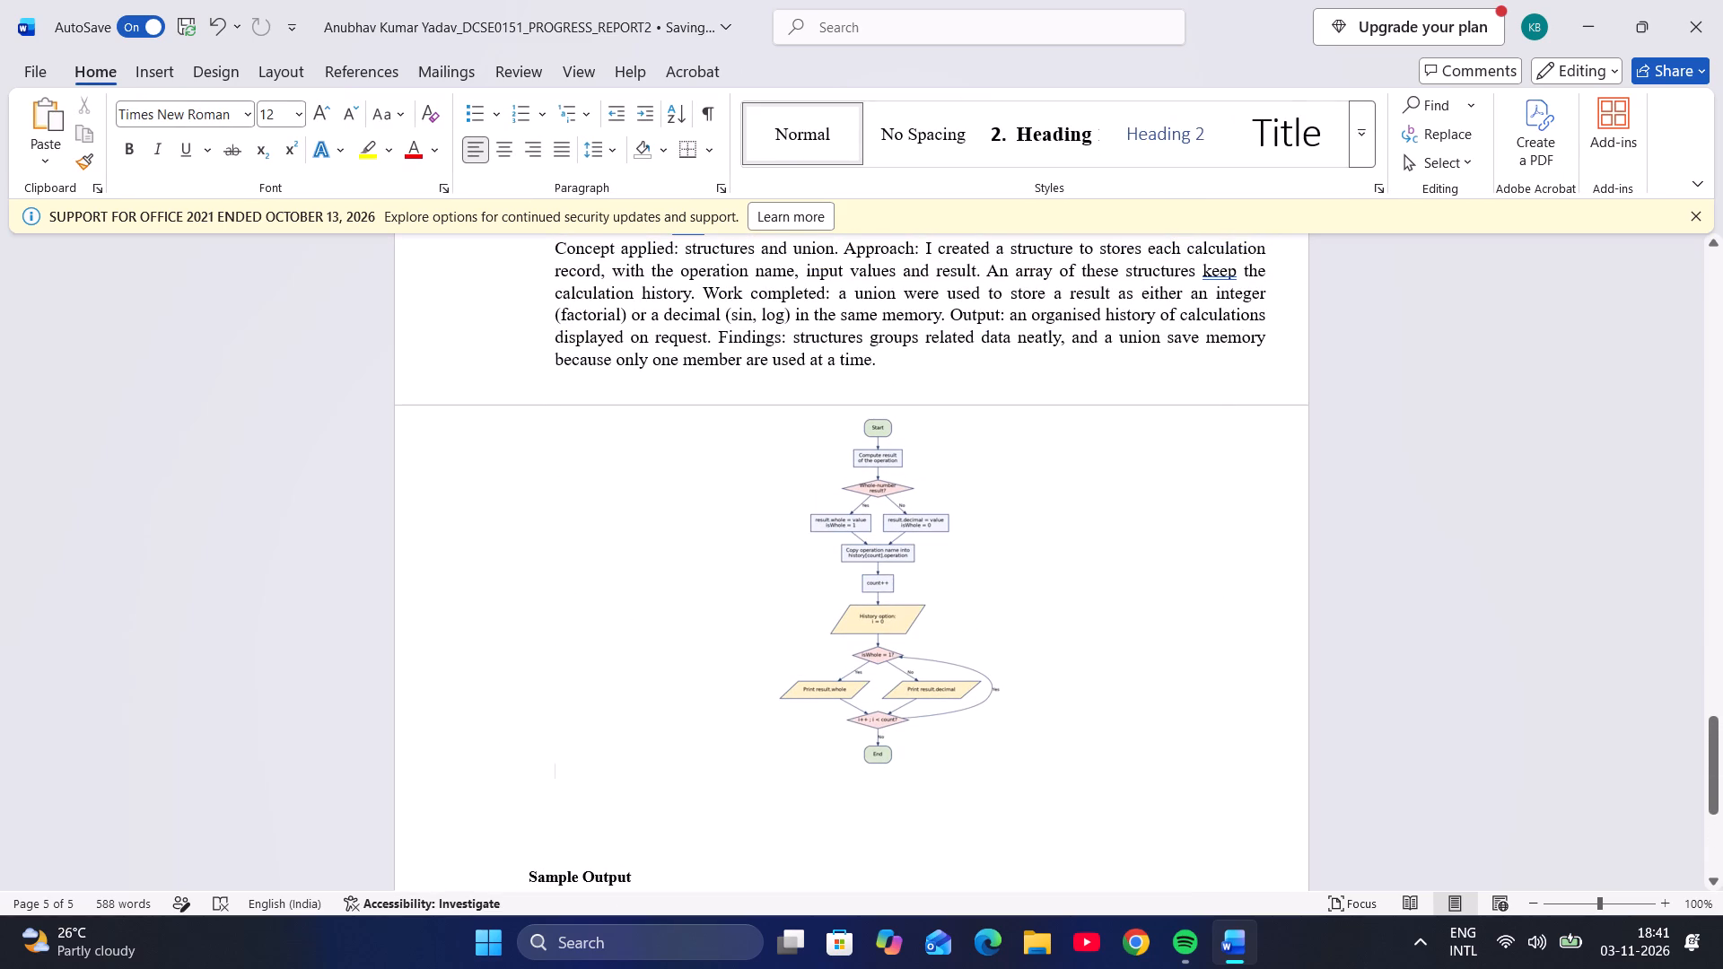
# Return to the report's first page, save the document and close it.
pyautogui.scroll(1, 818, 643)
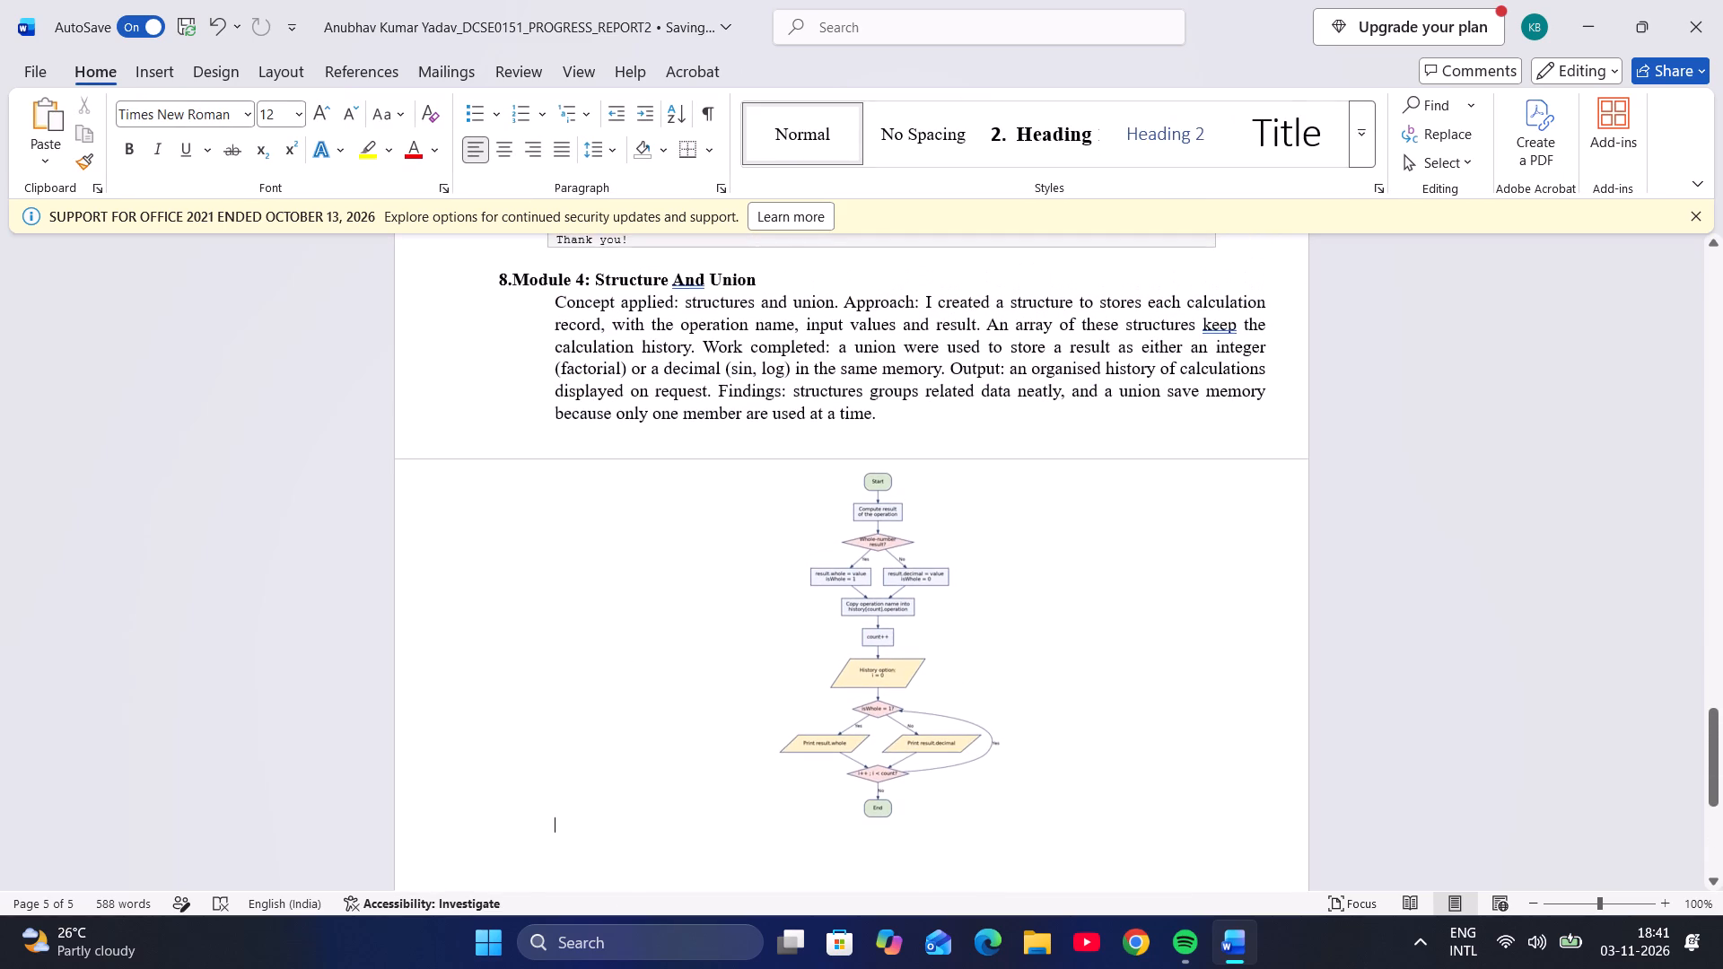
pyautogui.scroll(17, 803, 651)
pyautogui.scroll(-4, 800, 665)
pyautogui.scroll(20, 800, 665)
pyautogui.scroll(16, 800, 665)
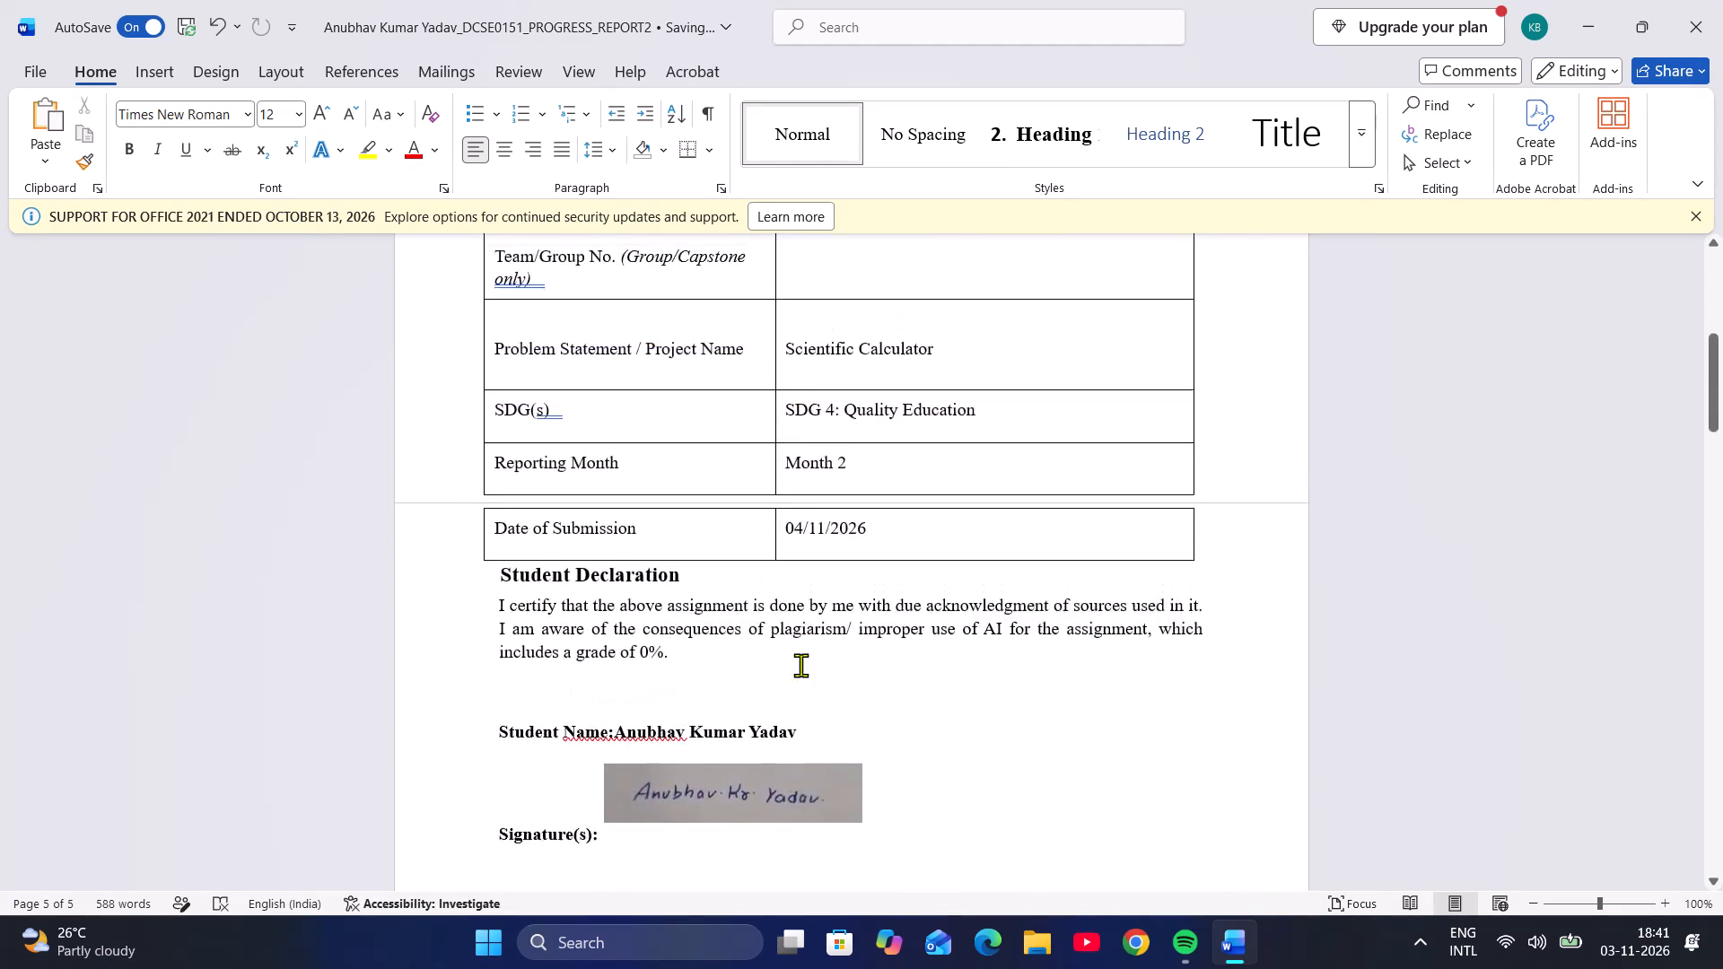
pyautogui.scroll(3, 800, 665)
pyautogui.click(1700, 217)
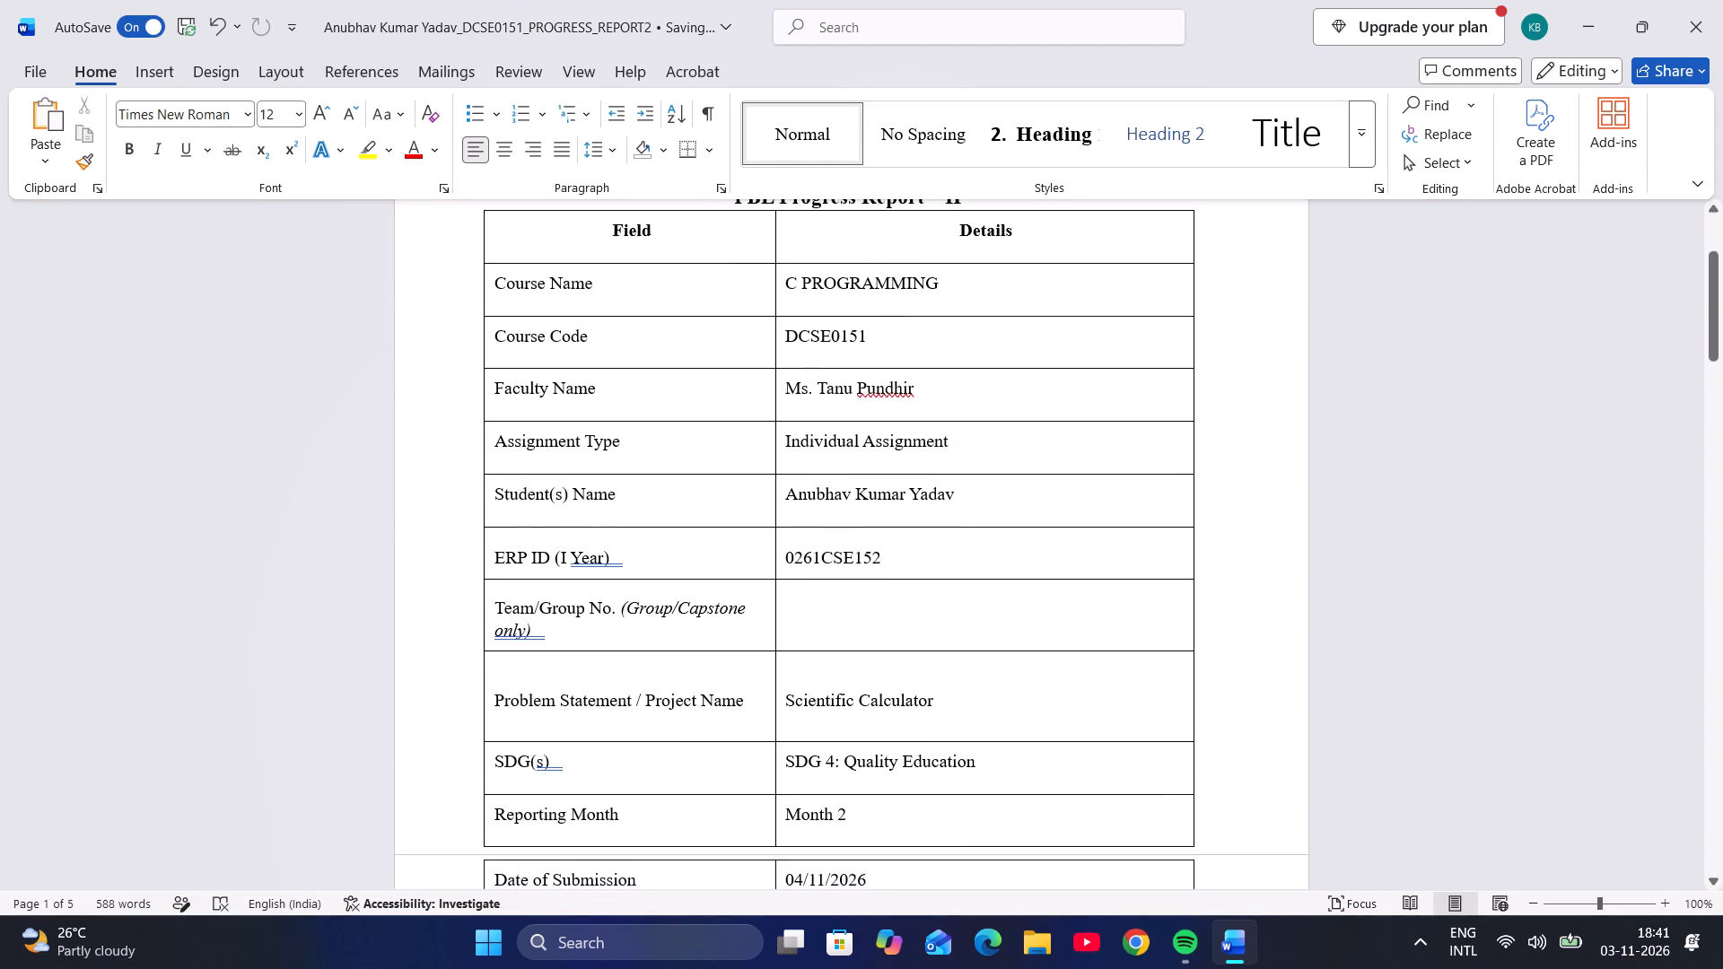
pyautogui.click(184, 13)
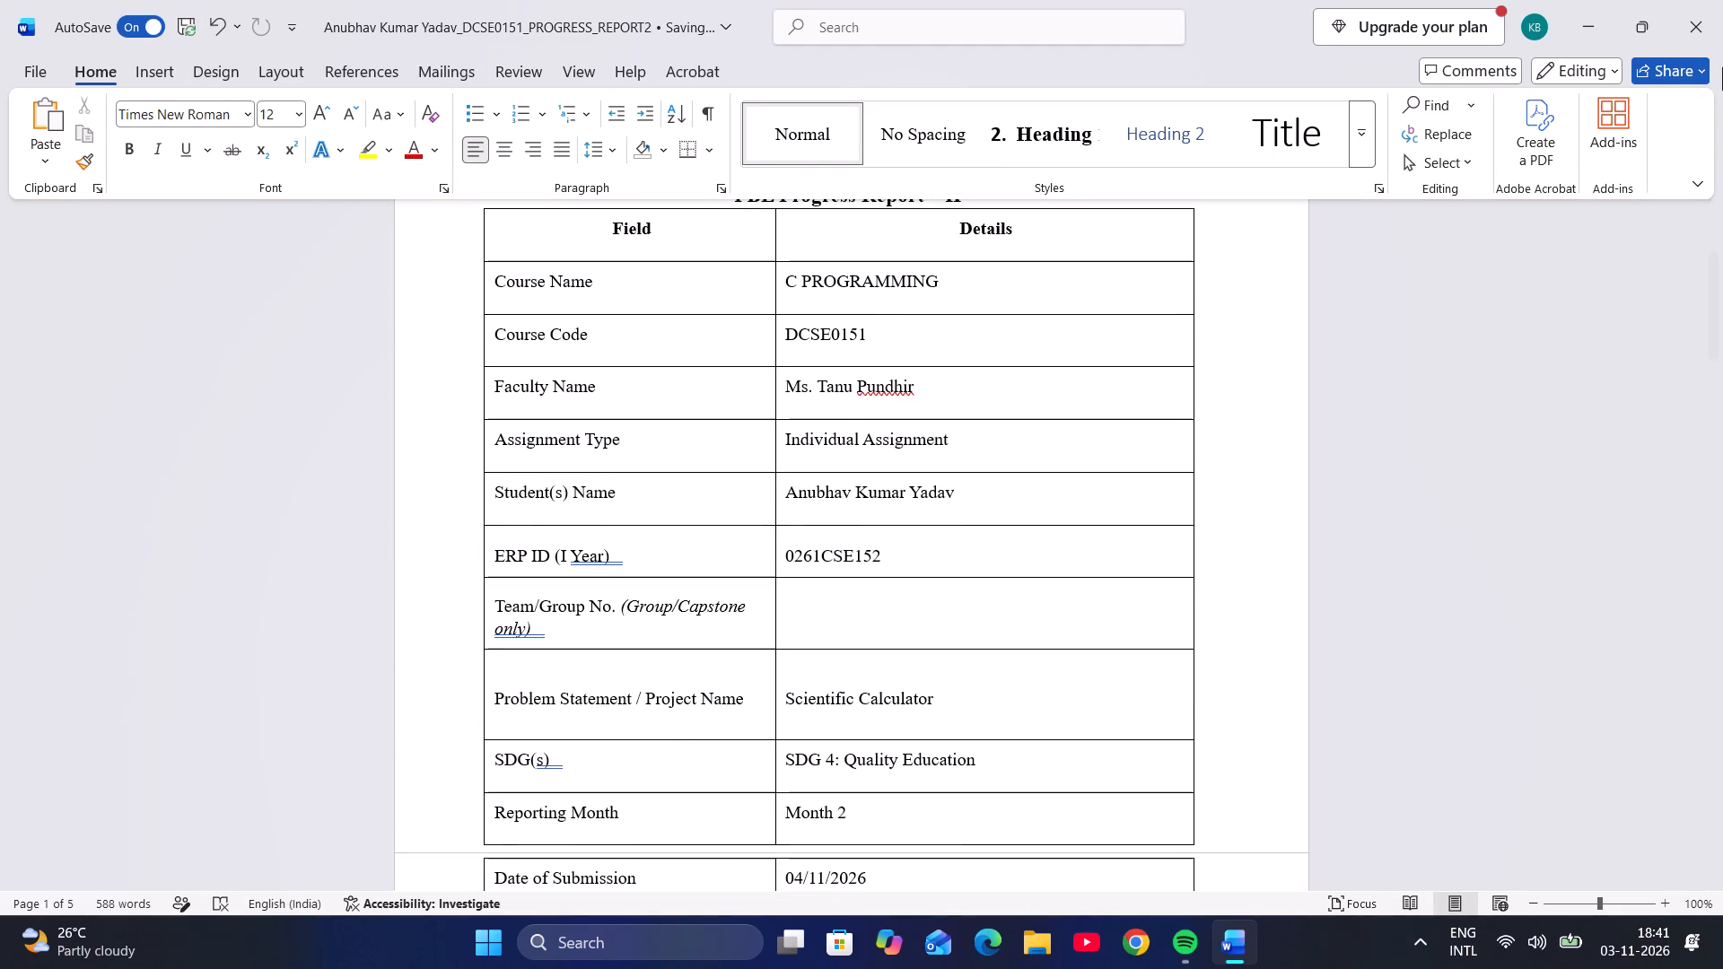
pyautogui.click(1722, 0)
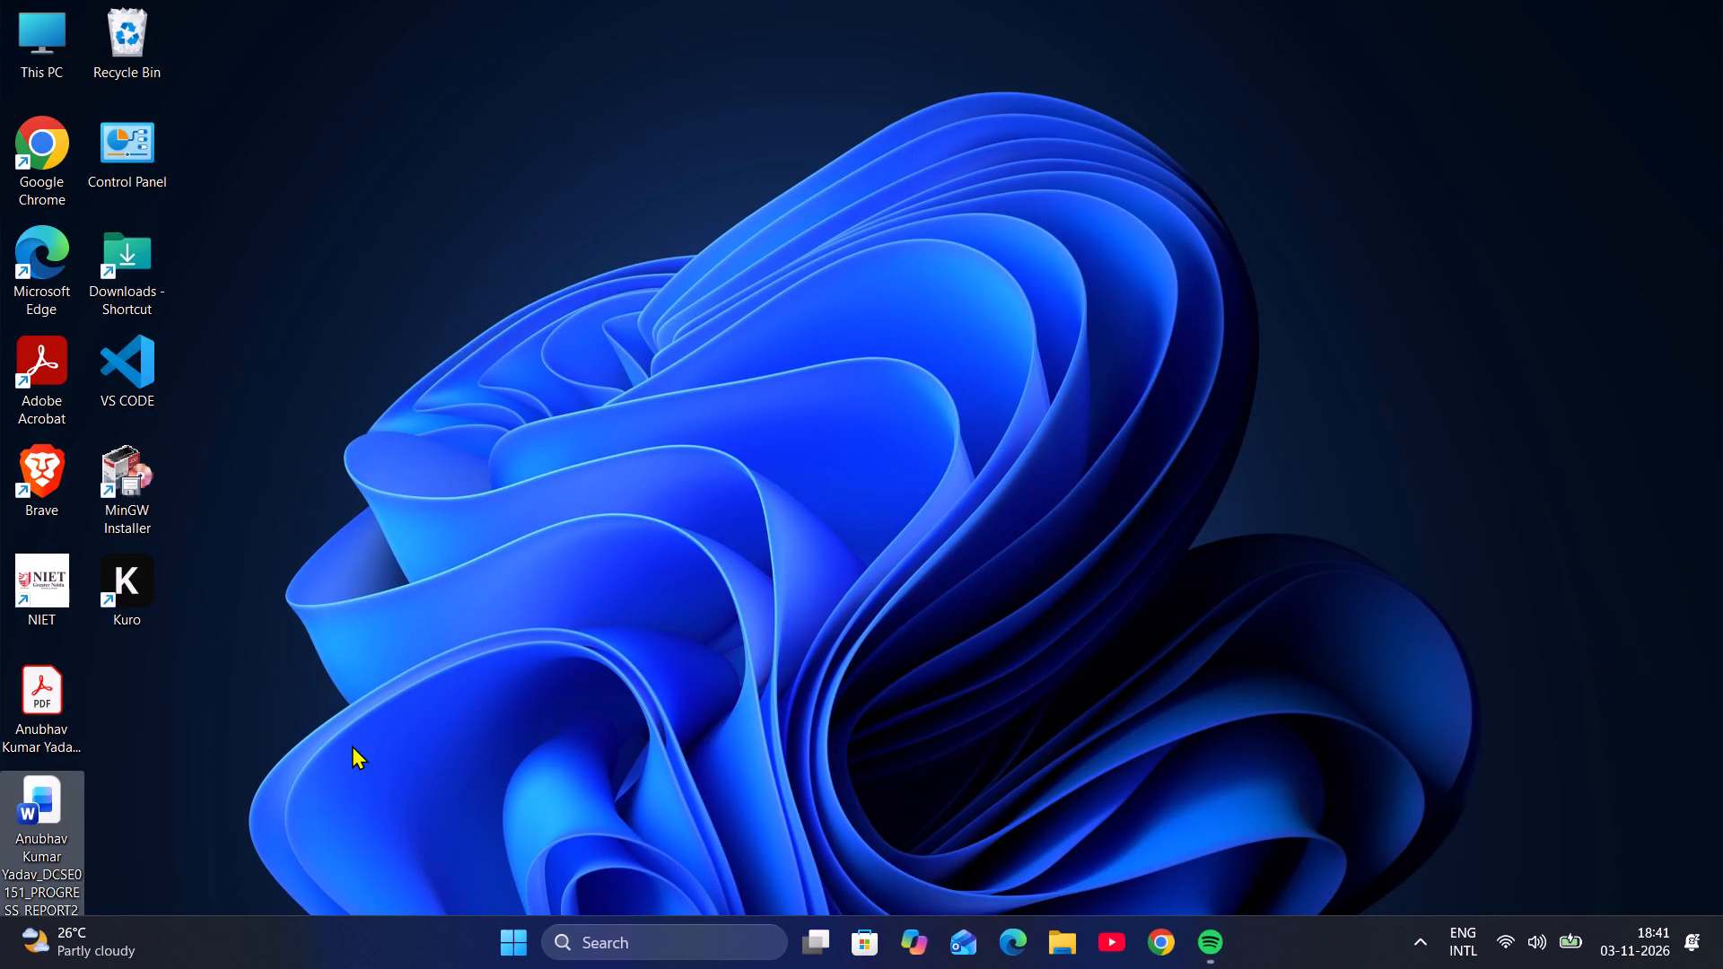
# Reopen the Word progress report from the desktop, check its cover-page table and close it again.
pyautogui.click(352, 745)
pyautogui.doubleClick(51, 800)
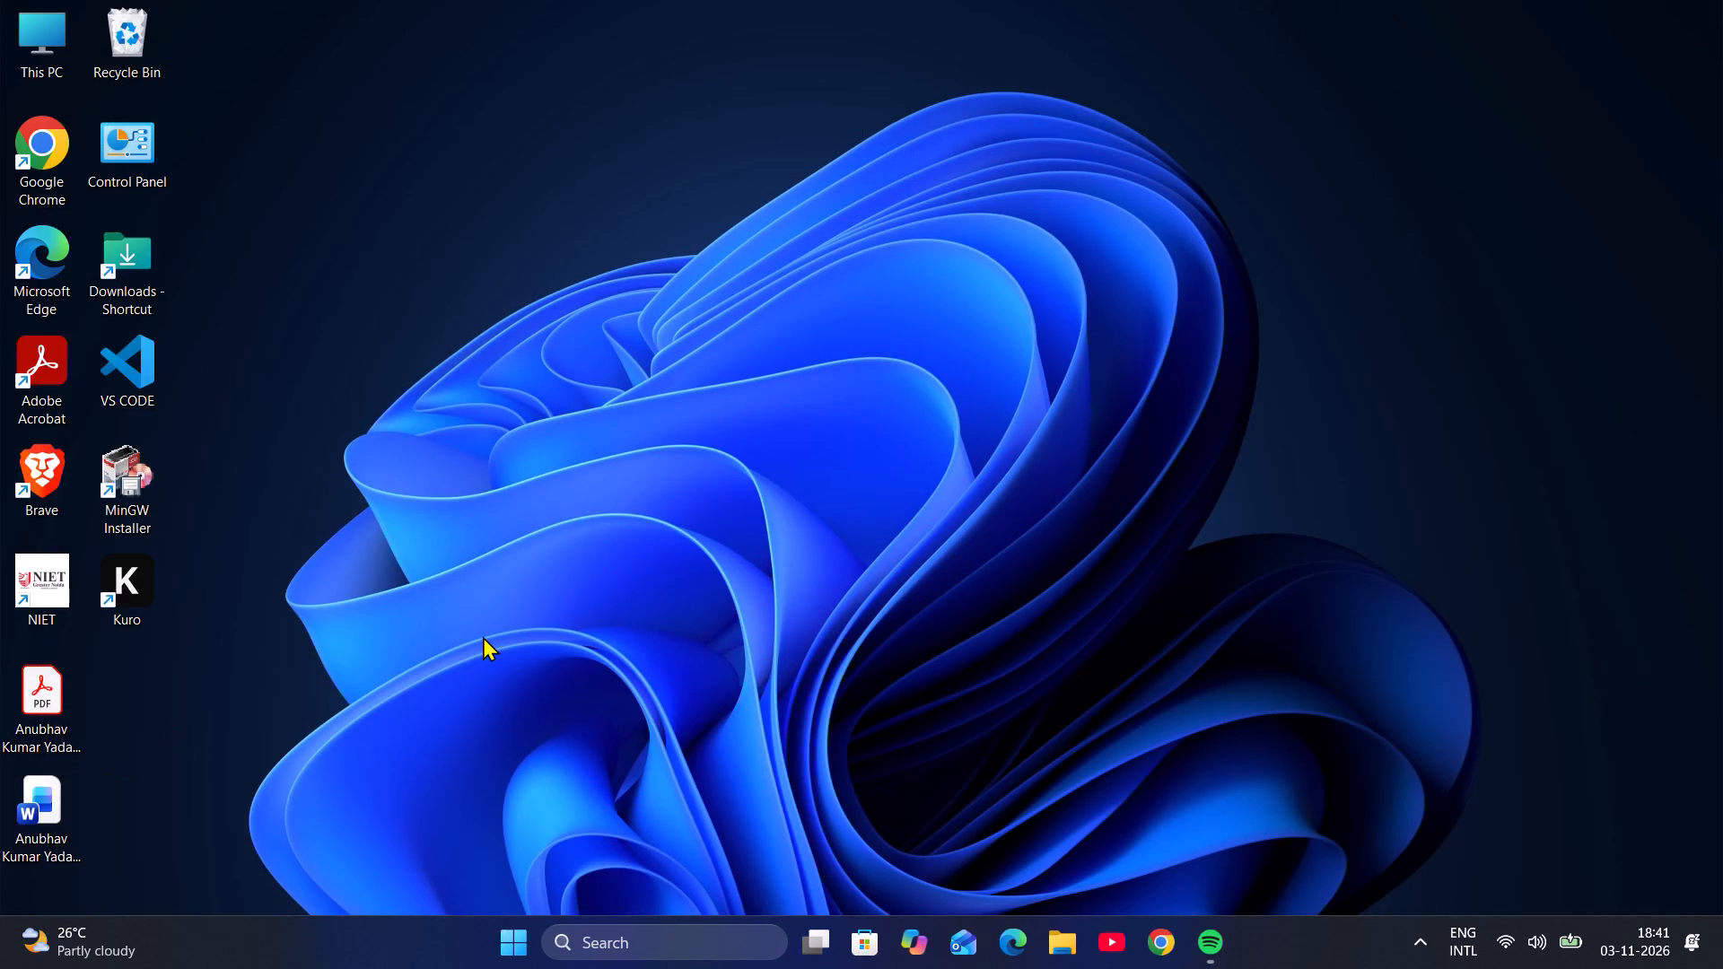
pyautogui.scroll(-2, 652, 578)
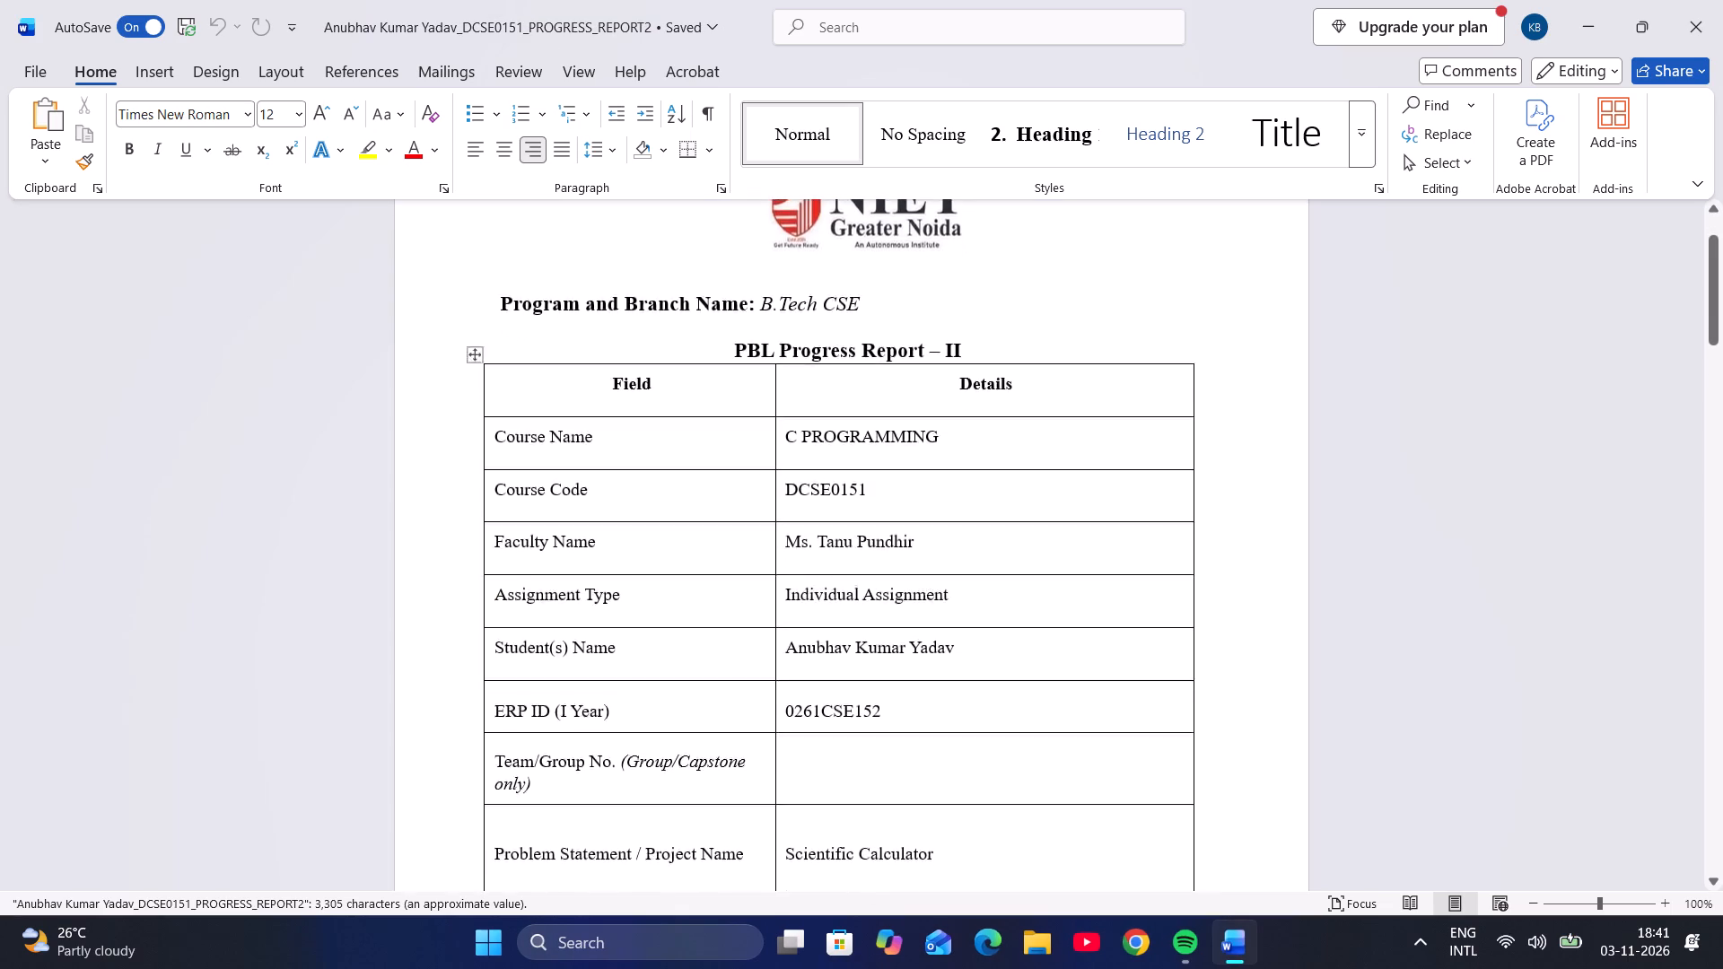
pyautogui.scroll(-3, 652, 578)
pyautogui.click(1722, 0)
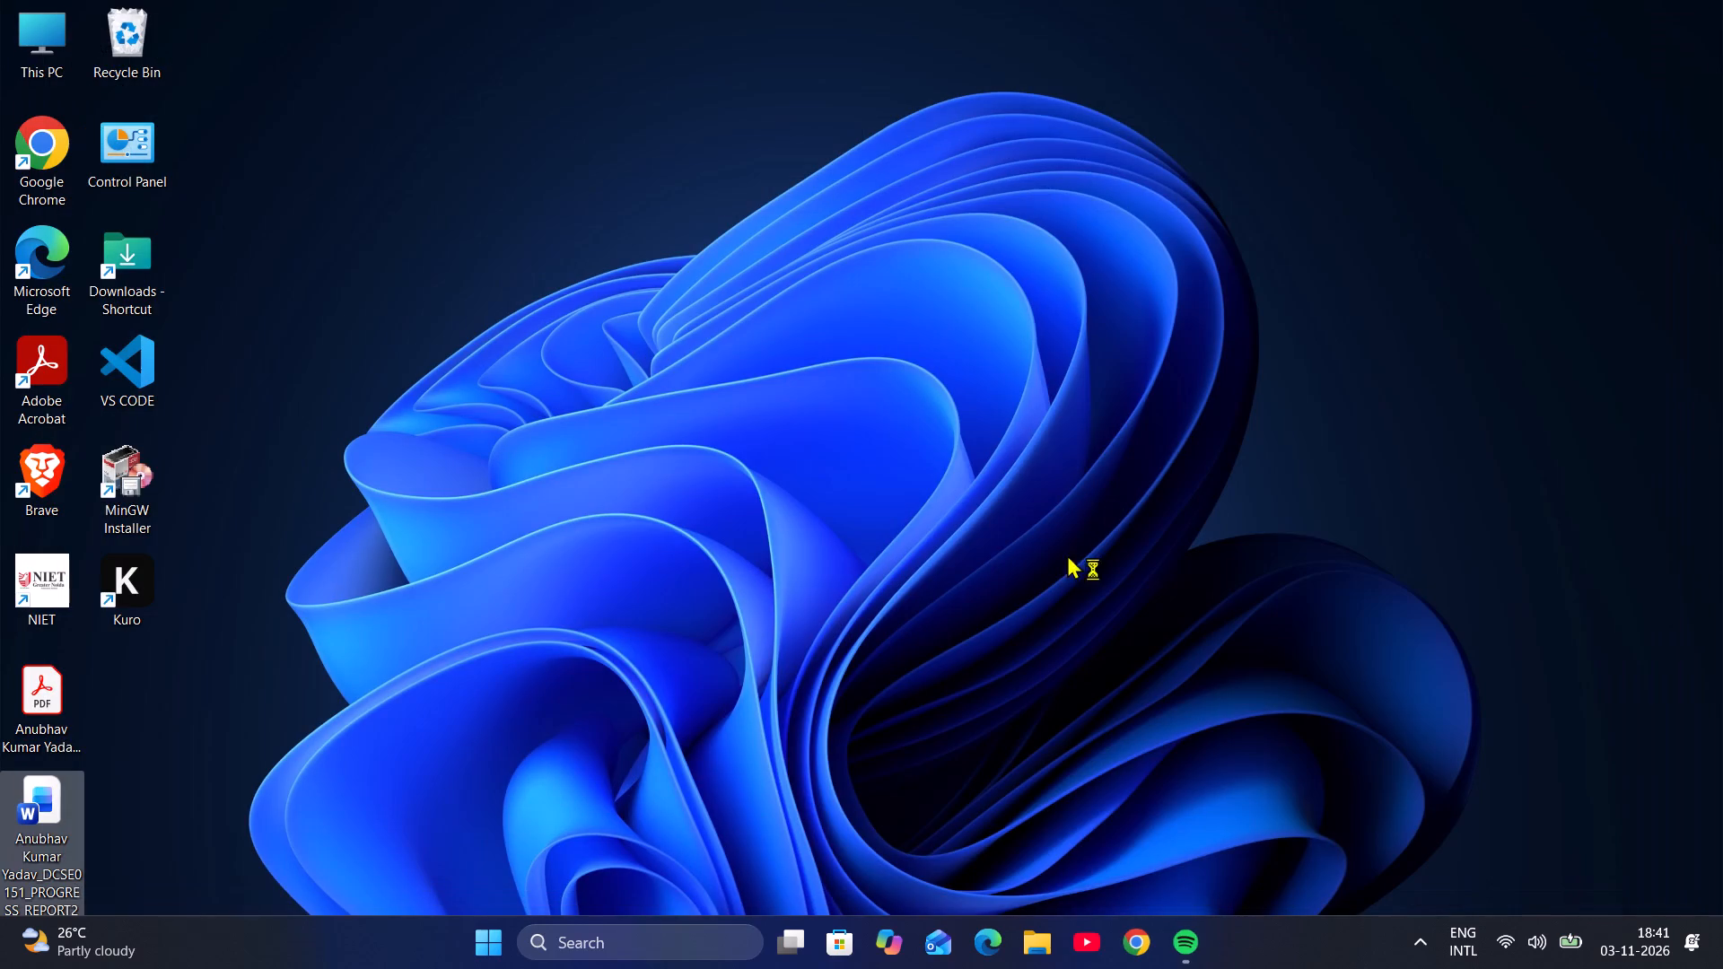
# Switch to Chrome and open iLovePDF's Word to PDF page through a search for "word to pdf converter".
pyautogui.click(1150, 943)
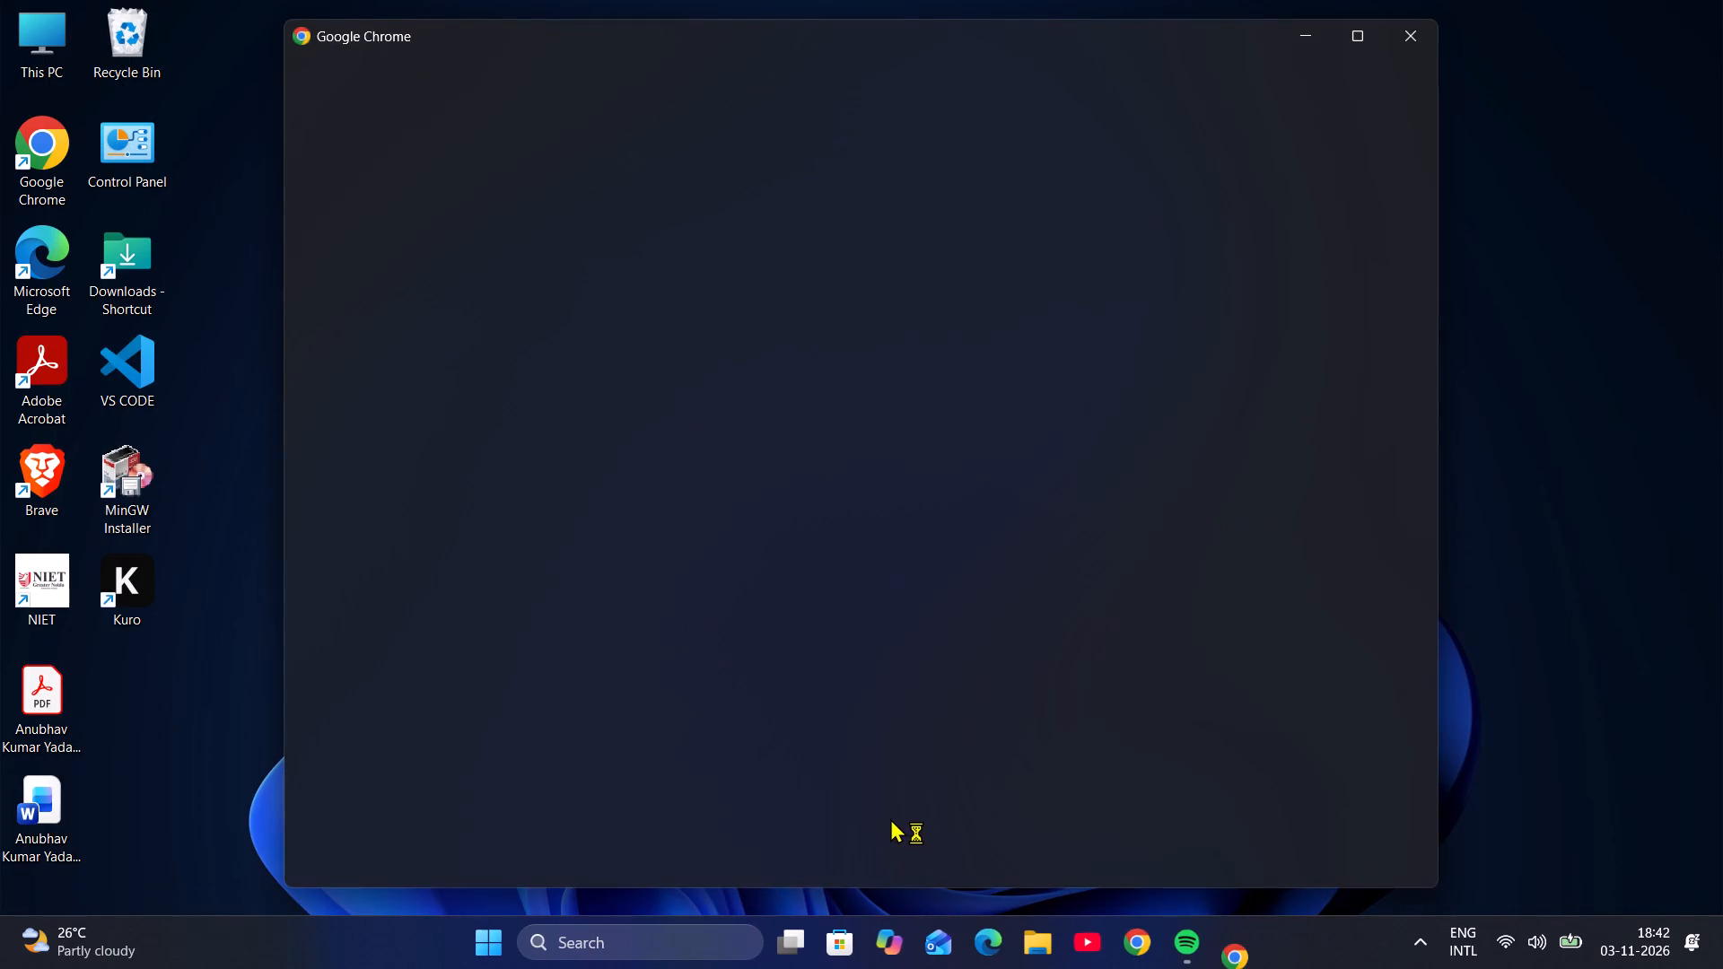
pyautogui.click(588, 531)
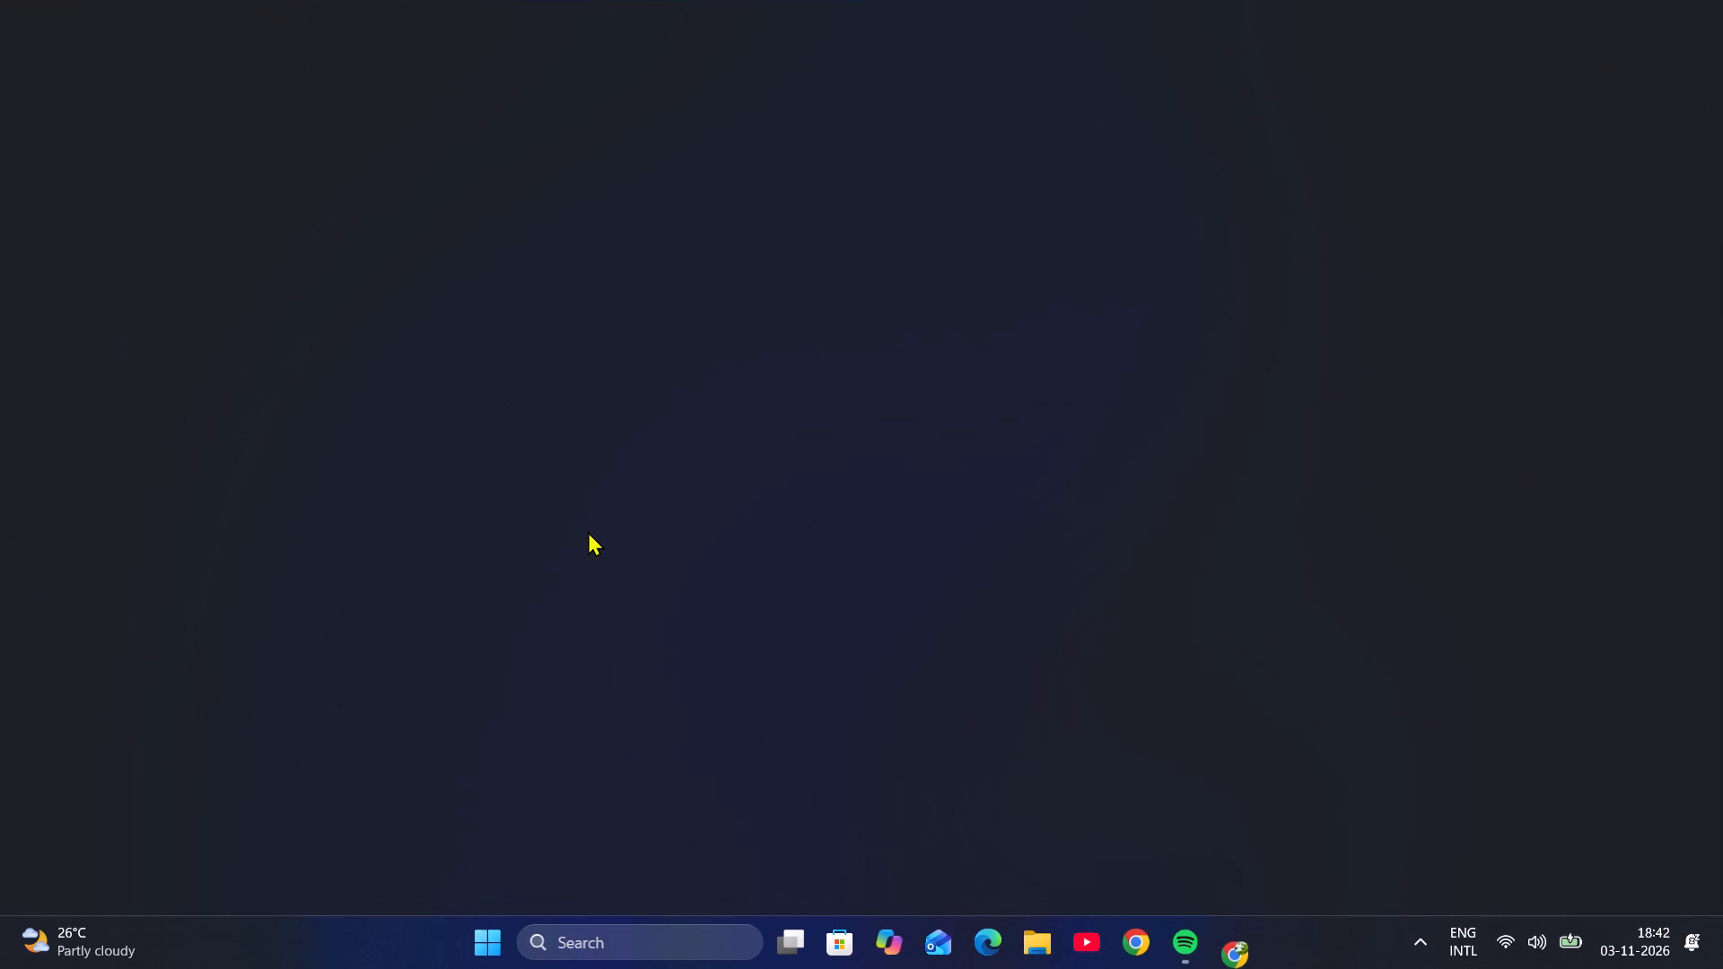
pyautogui.click(637, 485)
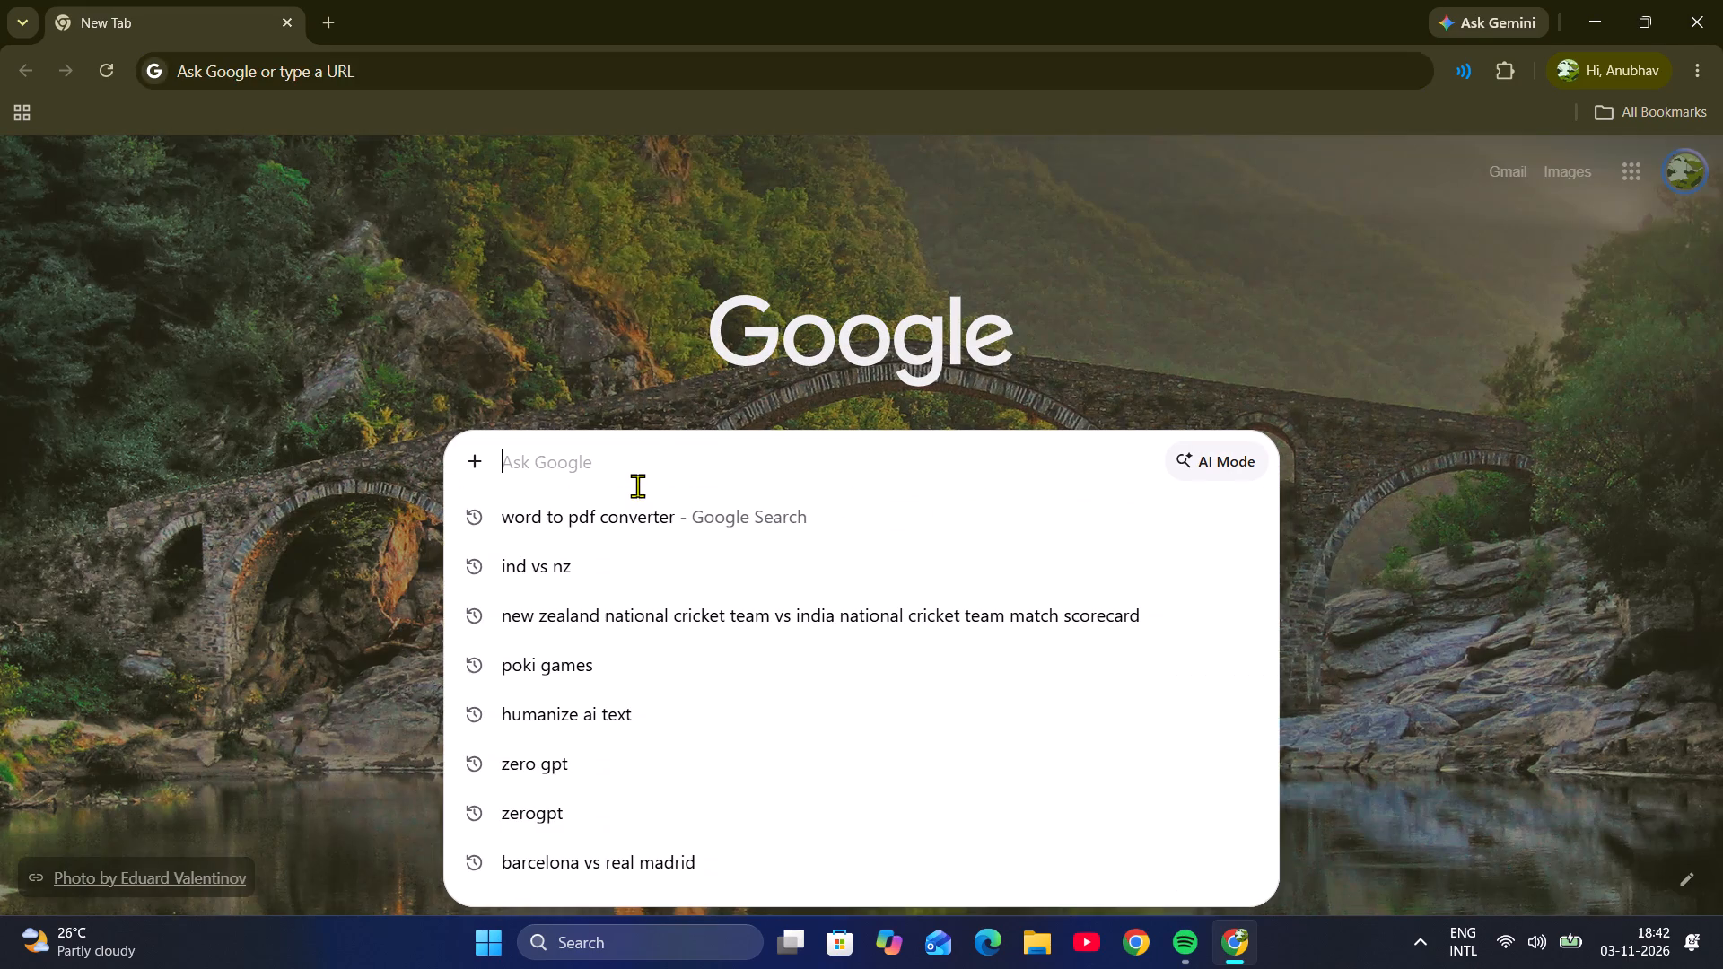
pyautogui.click(627, 515)
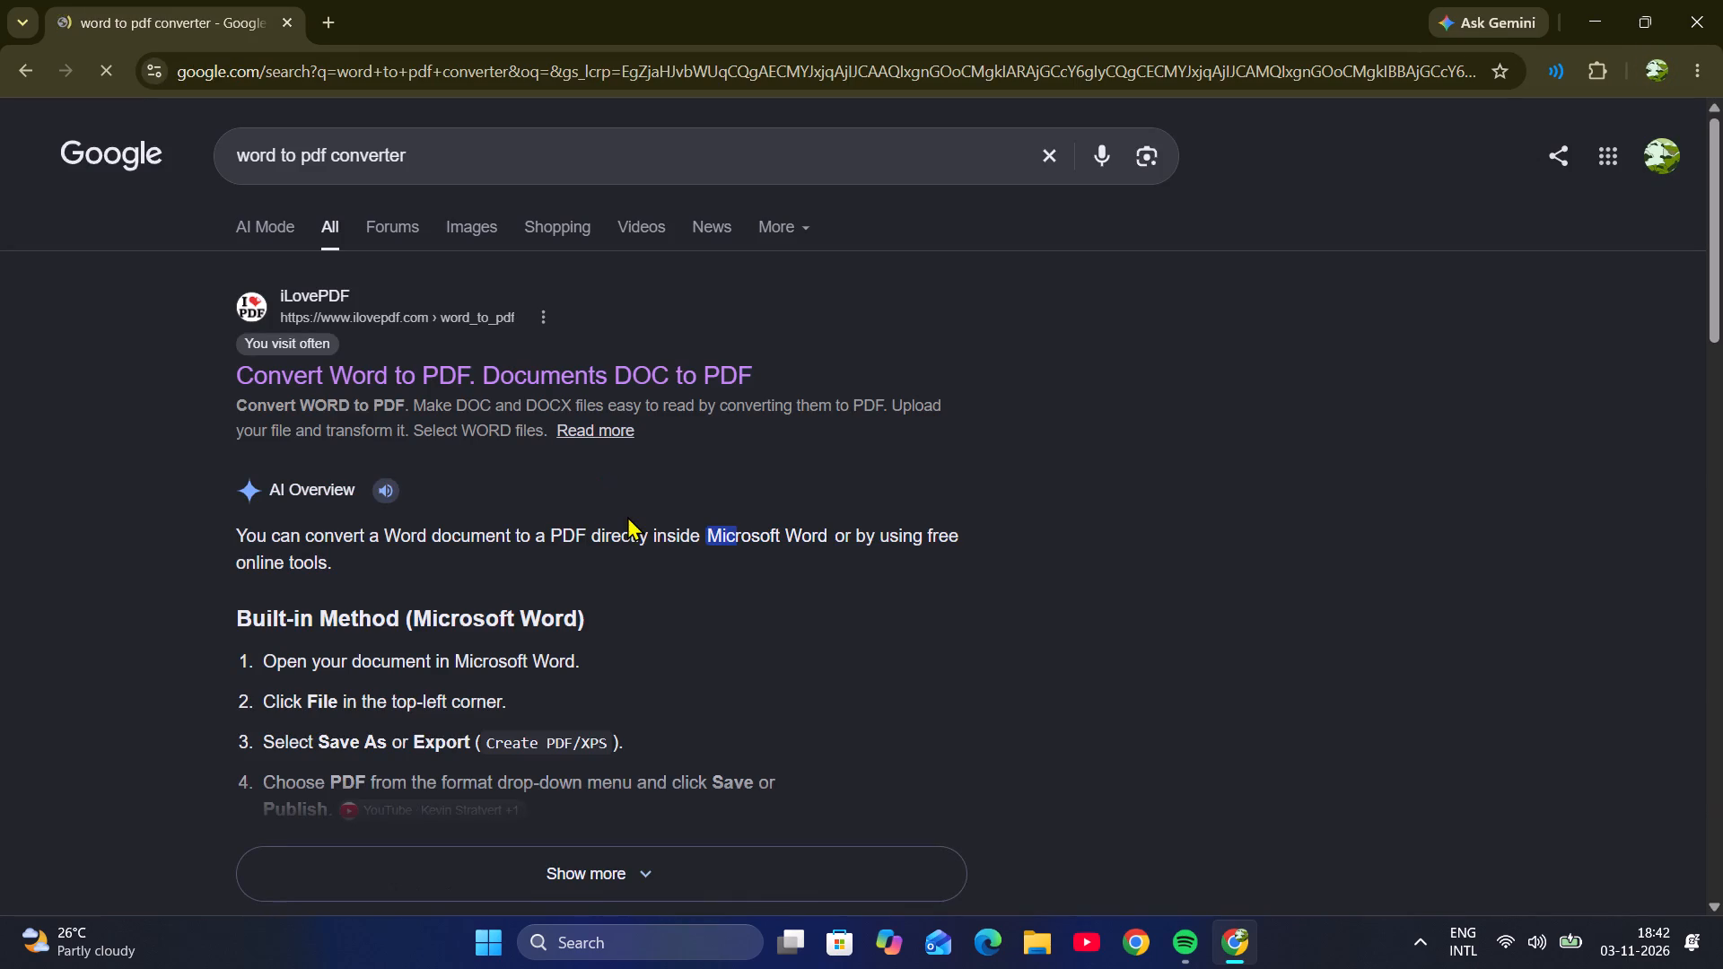
pyautogui.click(581, 362)
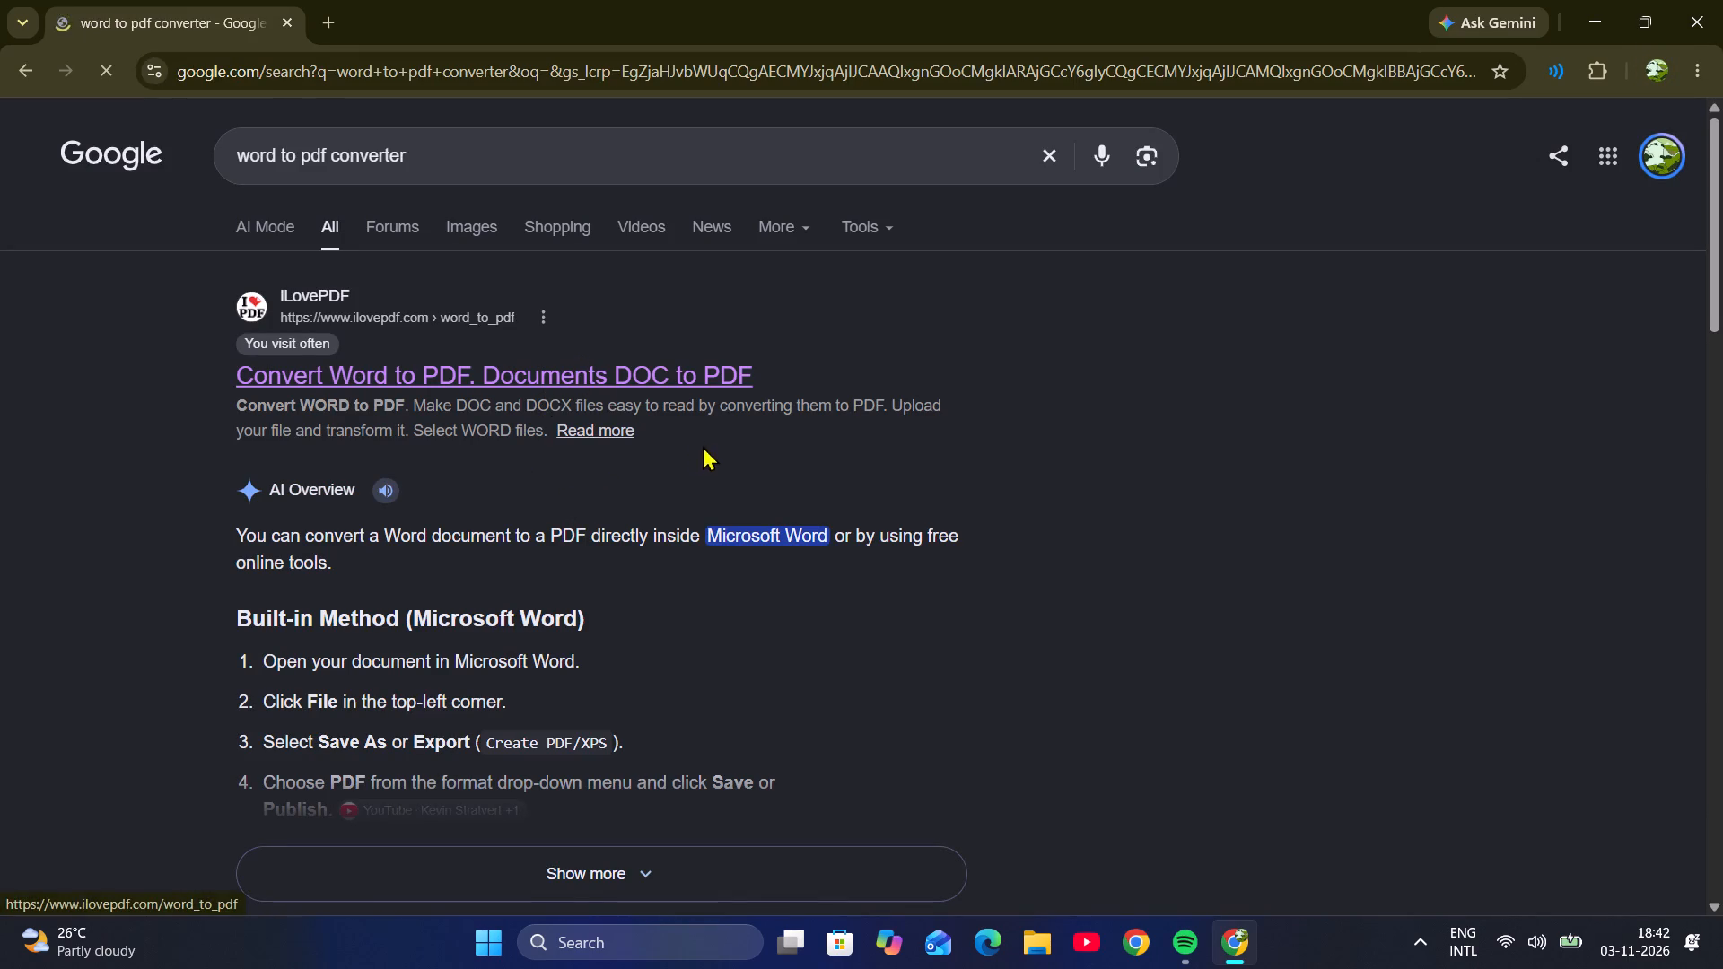
# Delete the old DCSE0151 progress report PDF from the Downloads folder in File Explorer and close the window.
pyautogui.click(1052, 953)
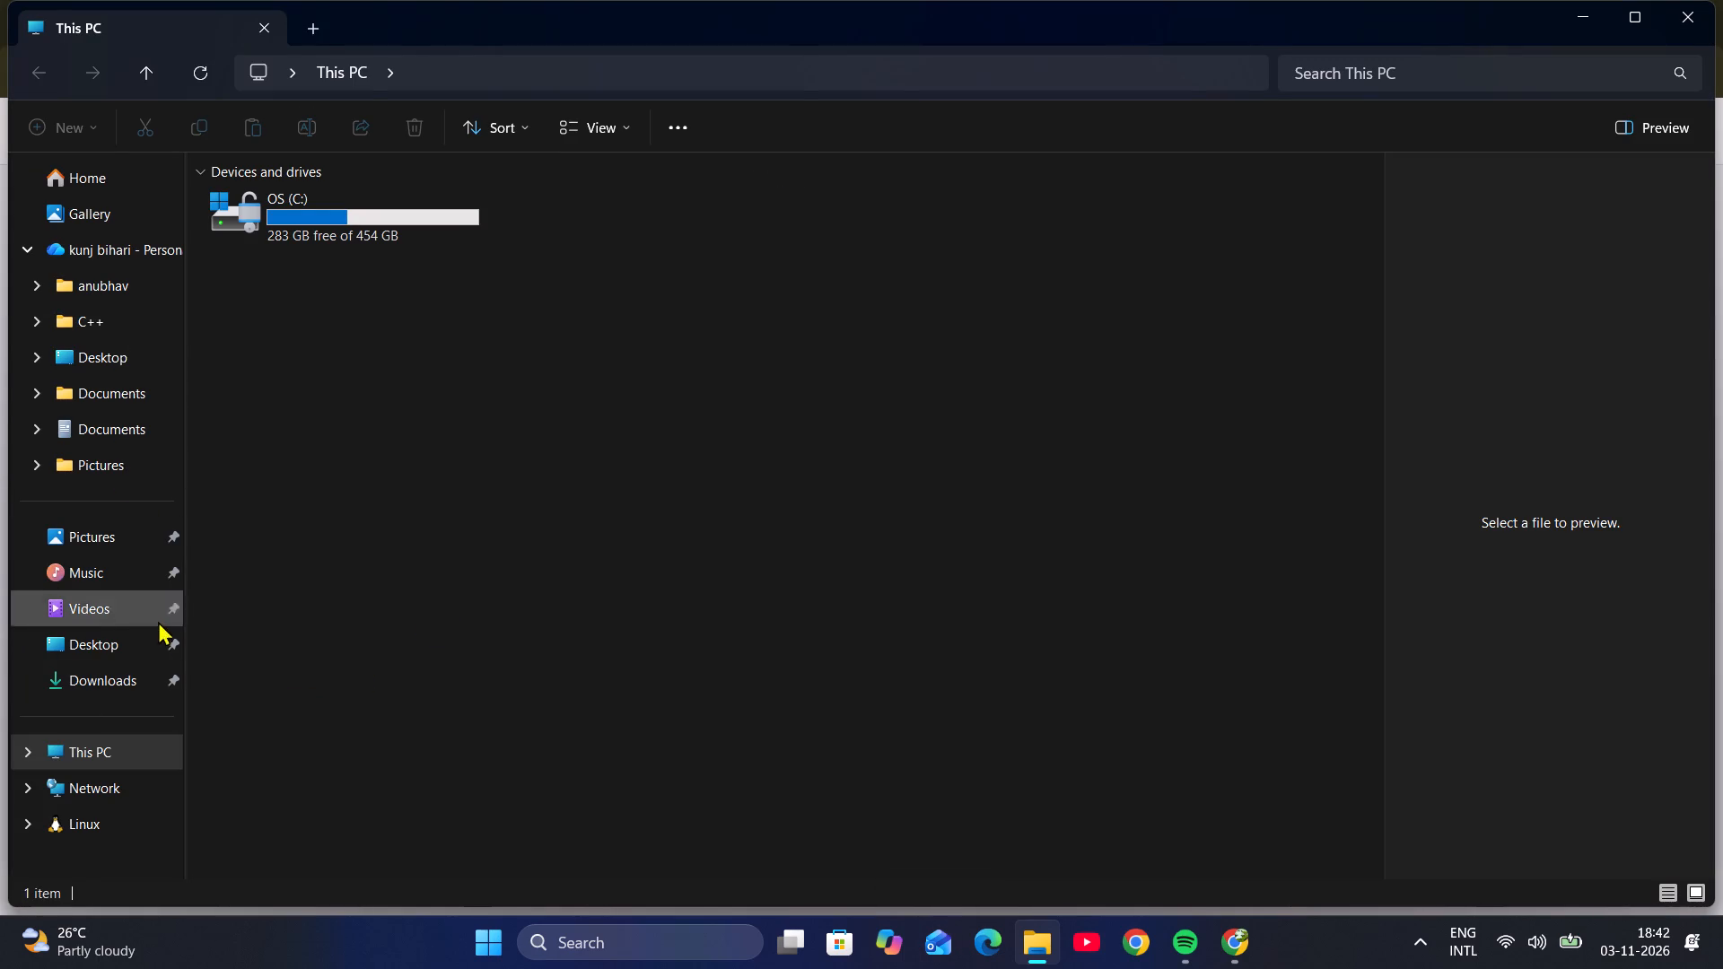
pyautogui.click(138, 670)
pyautogui.click(422, 233)
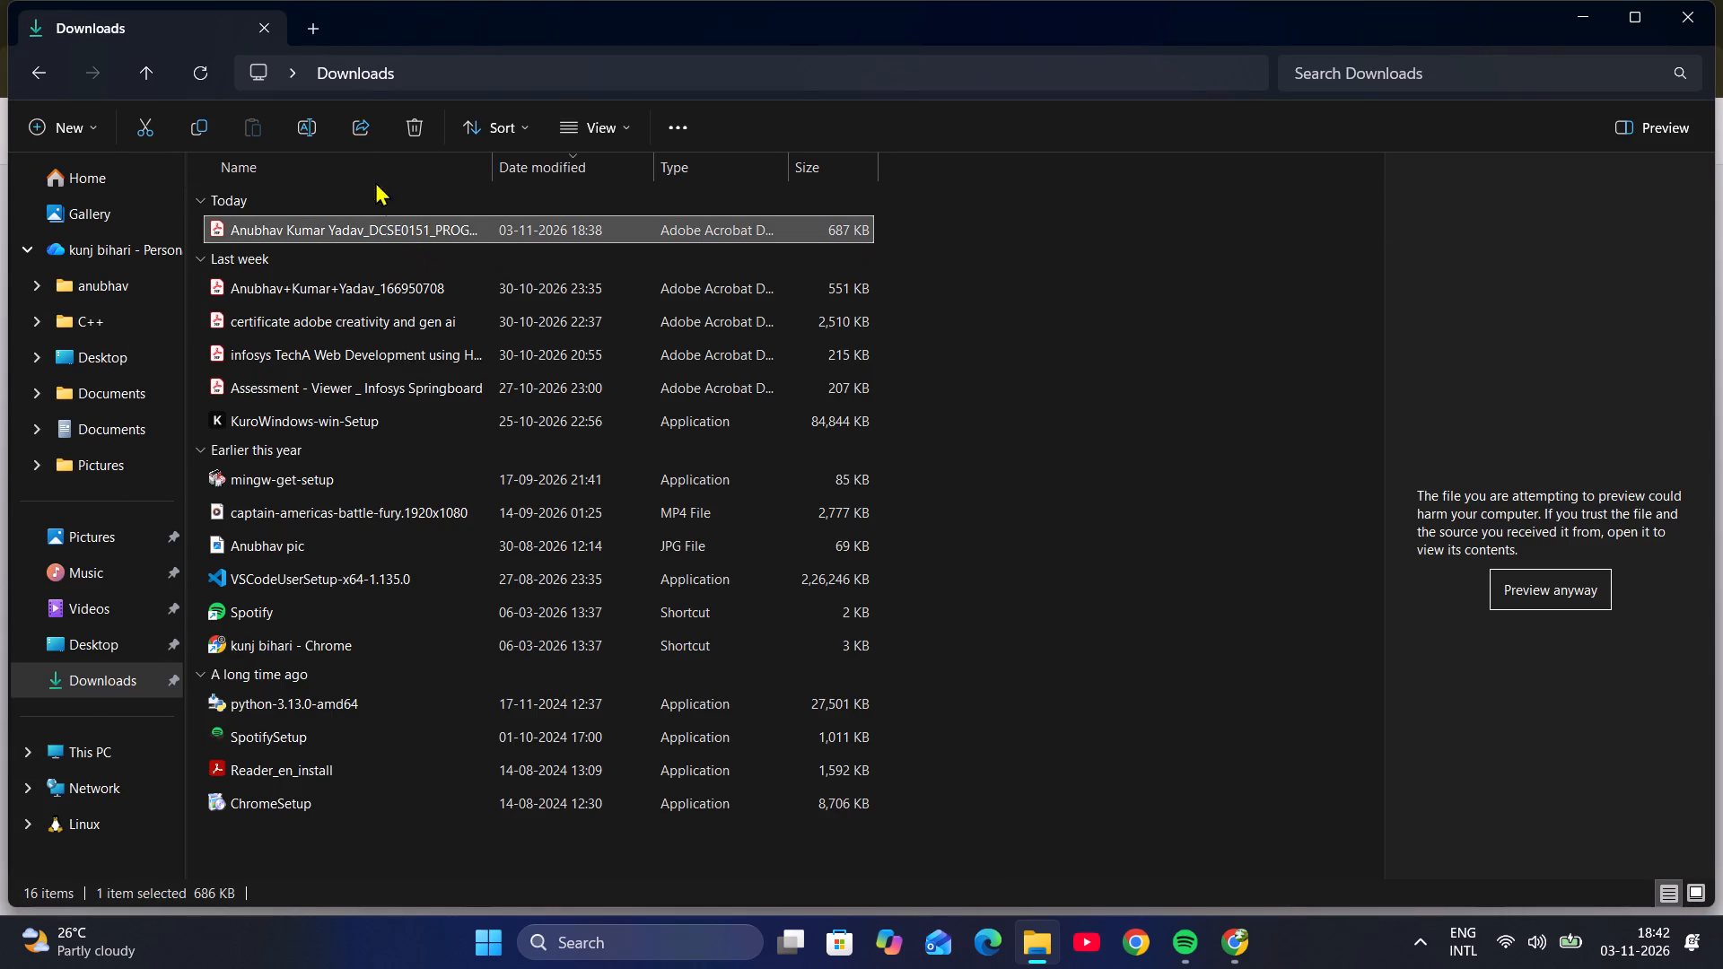
pyautogui.click(418, 127)
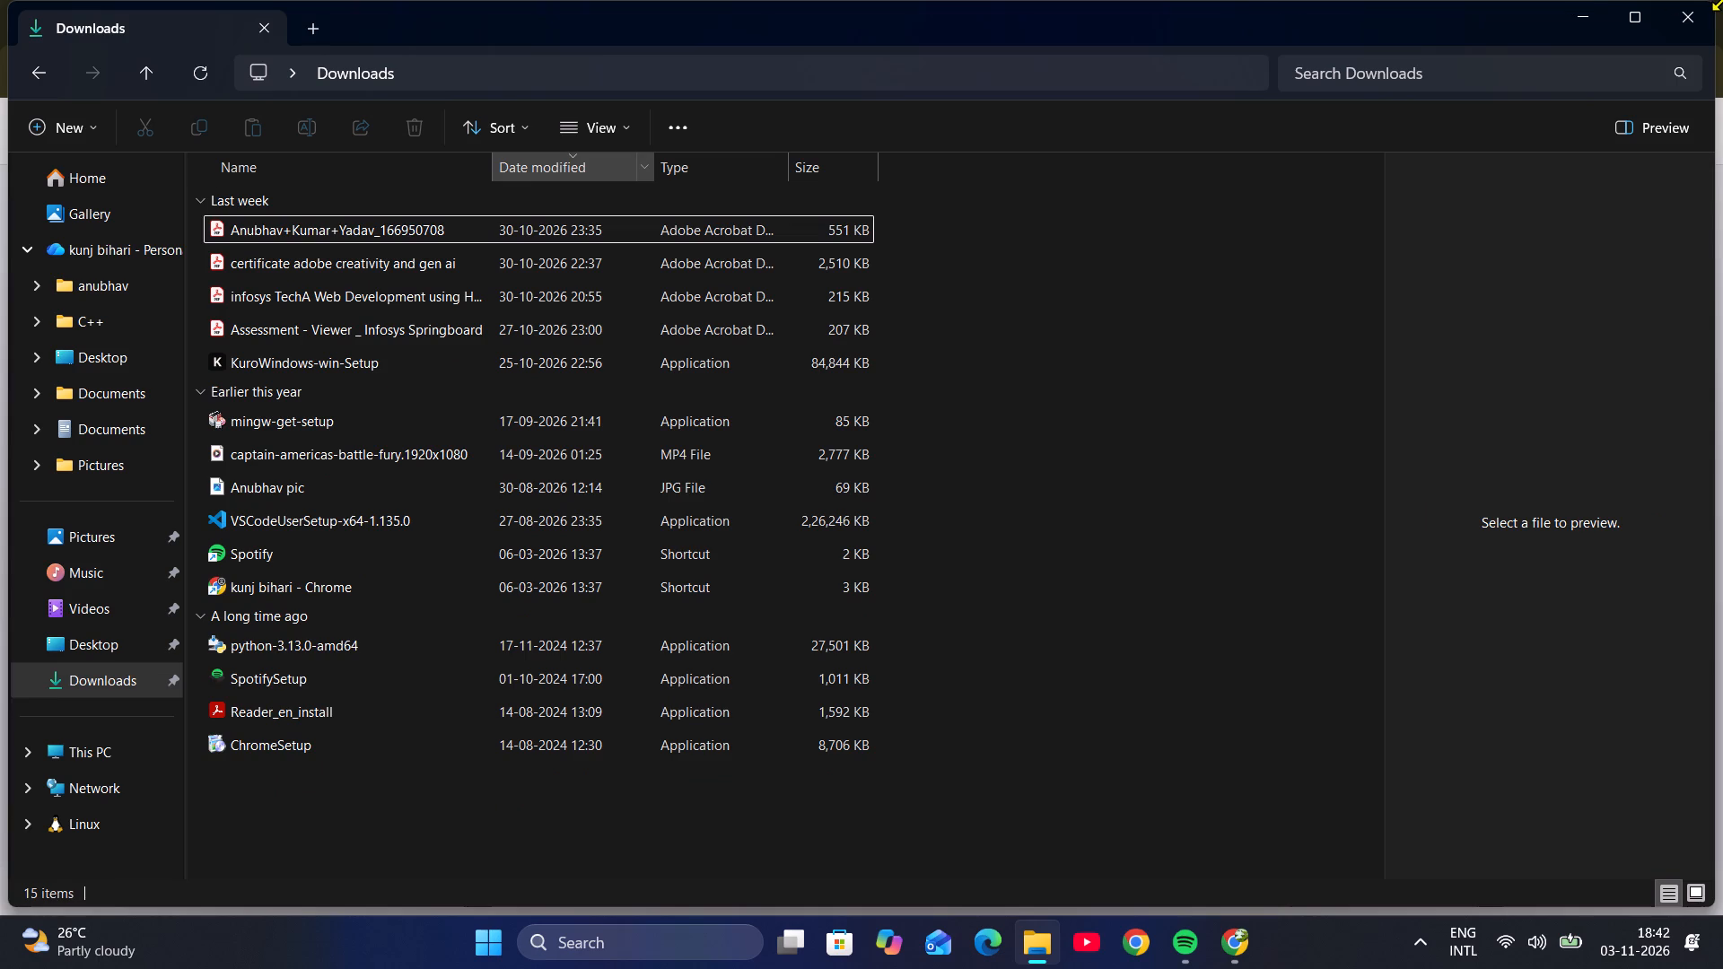
pyautogui.click(1698, 25)
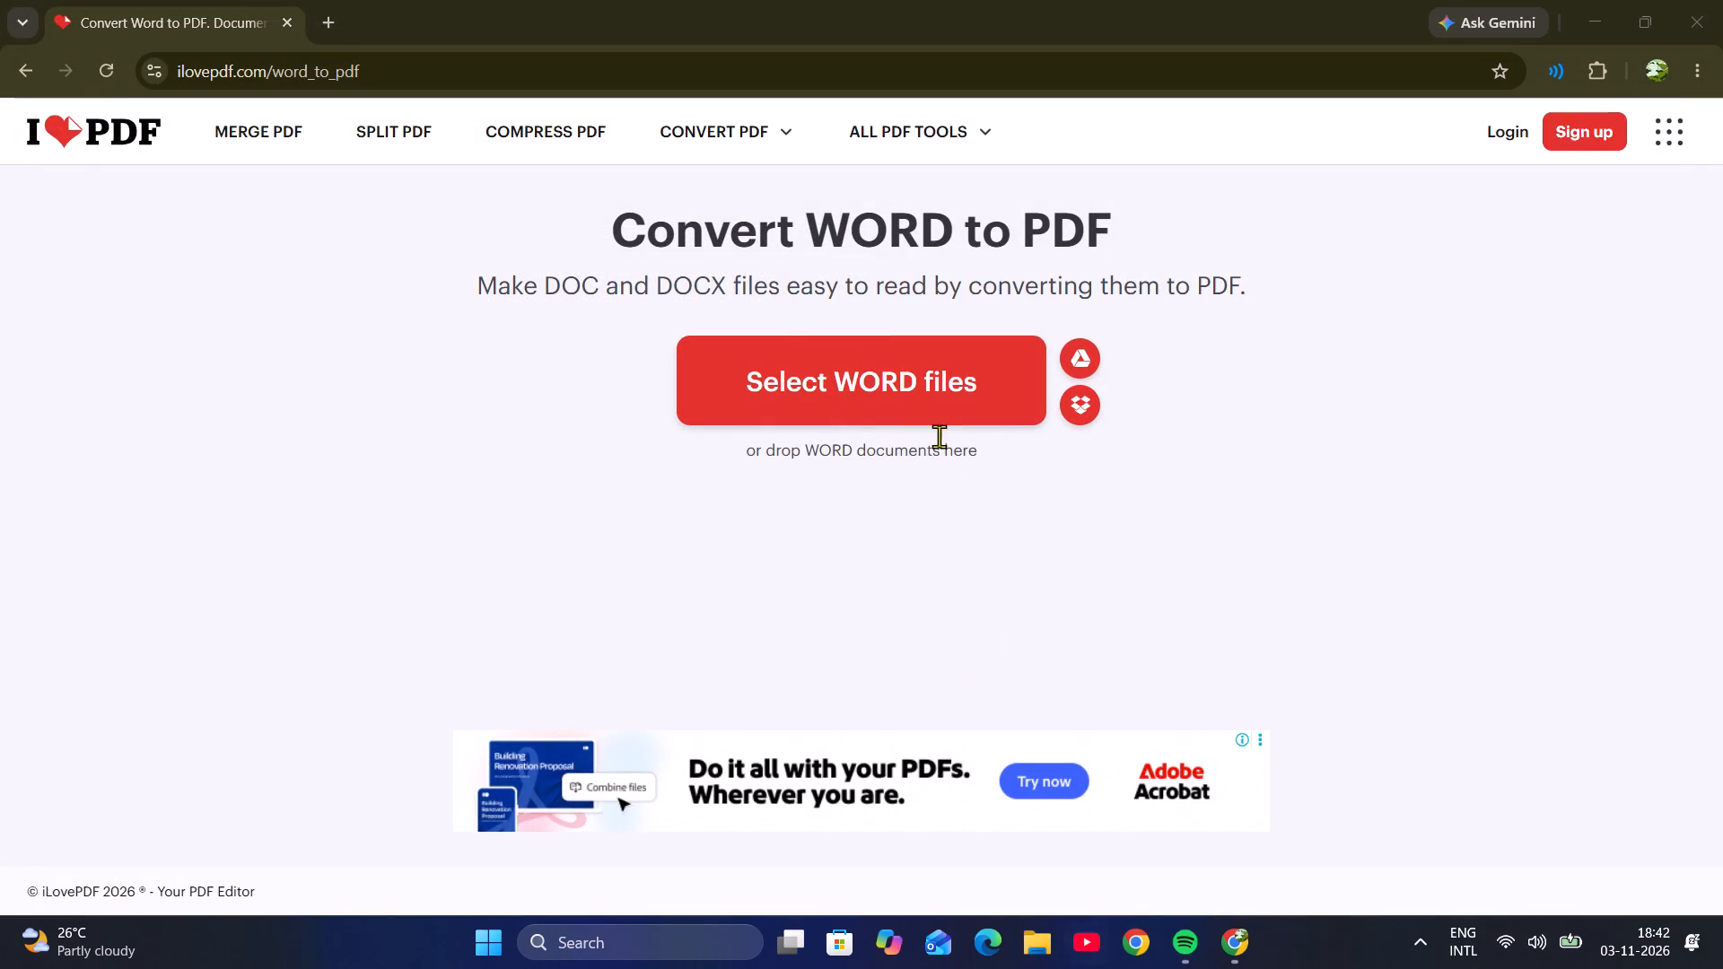
# Convert the DCSE0151_PROGRESS_REPORT2 Word file from the Desktop to PDF on iLovePDF and download the result.
pyautogui.click(865, 371)
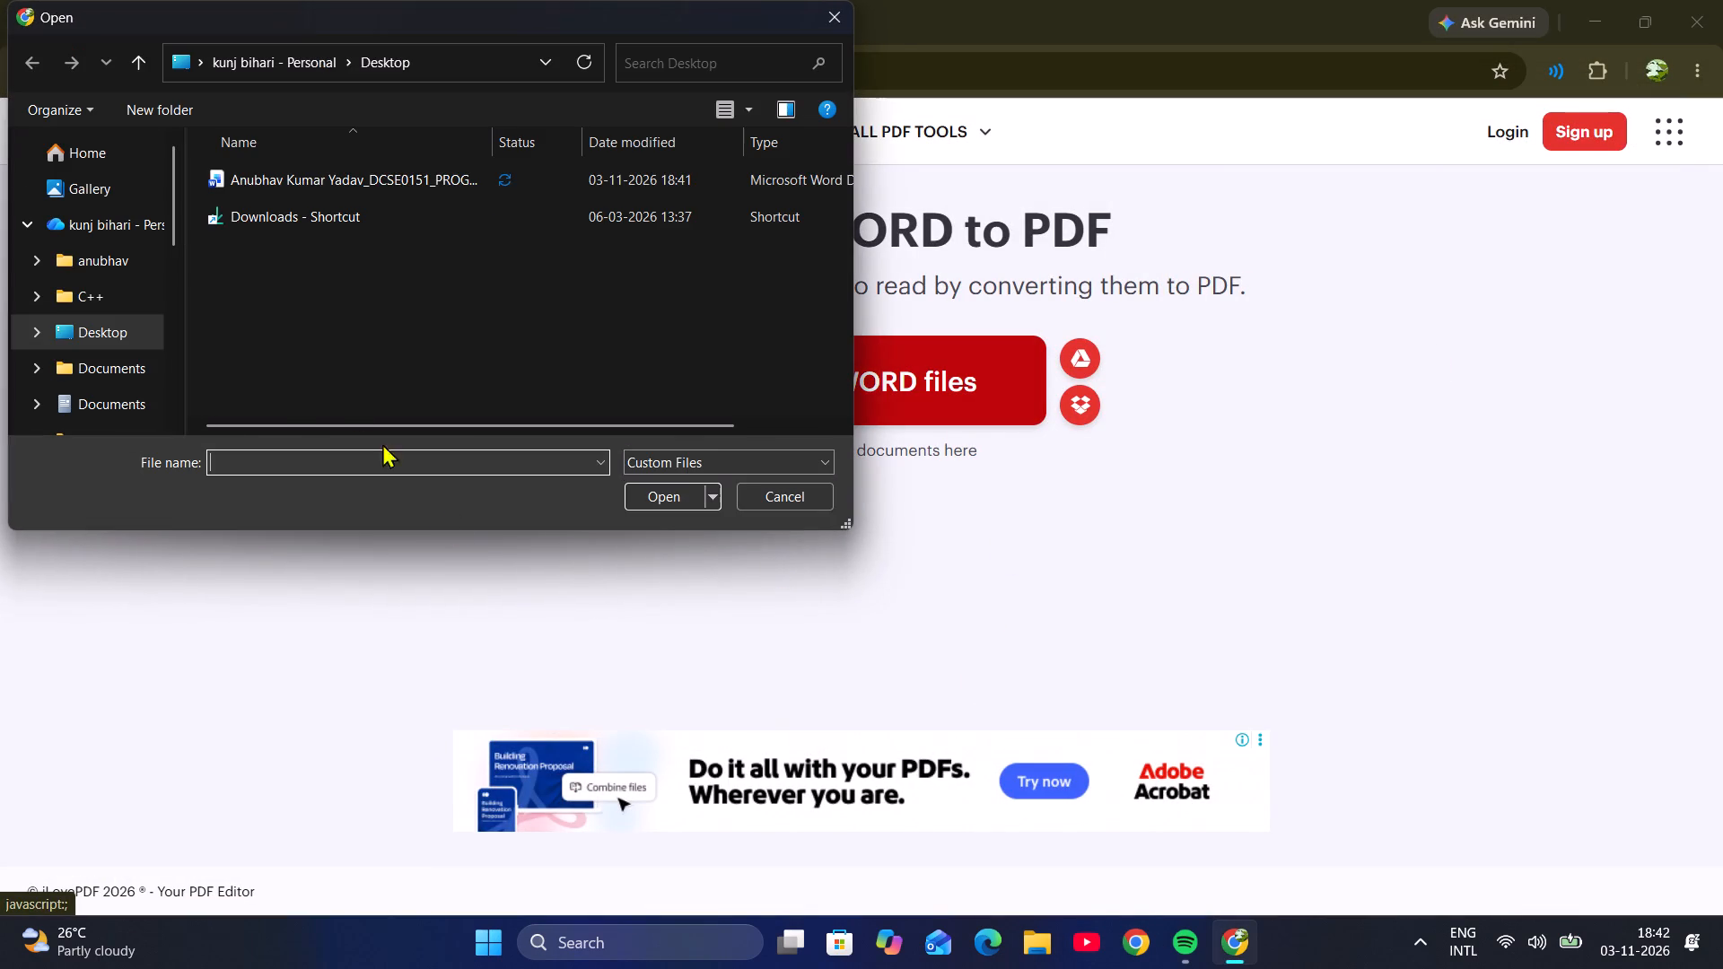
pyautogui.click(317, 167)
pyautogui.click(672, 505)
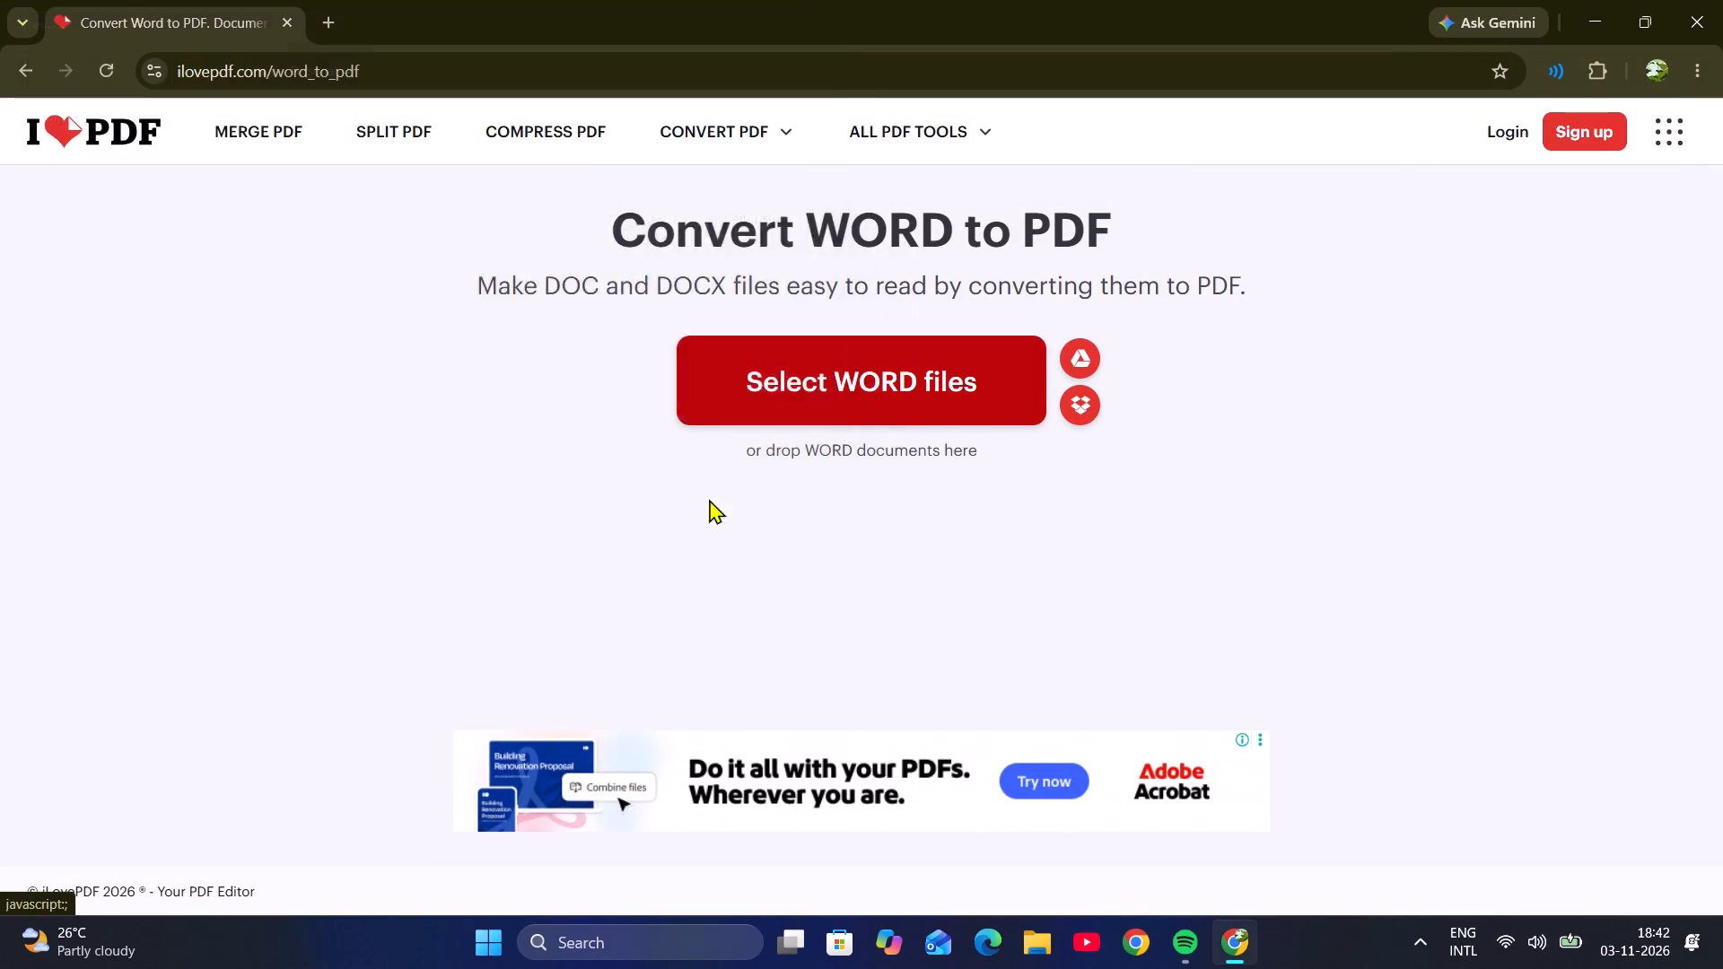
pyautogui.click(1404, 818)
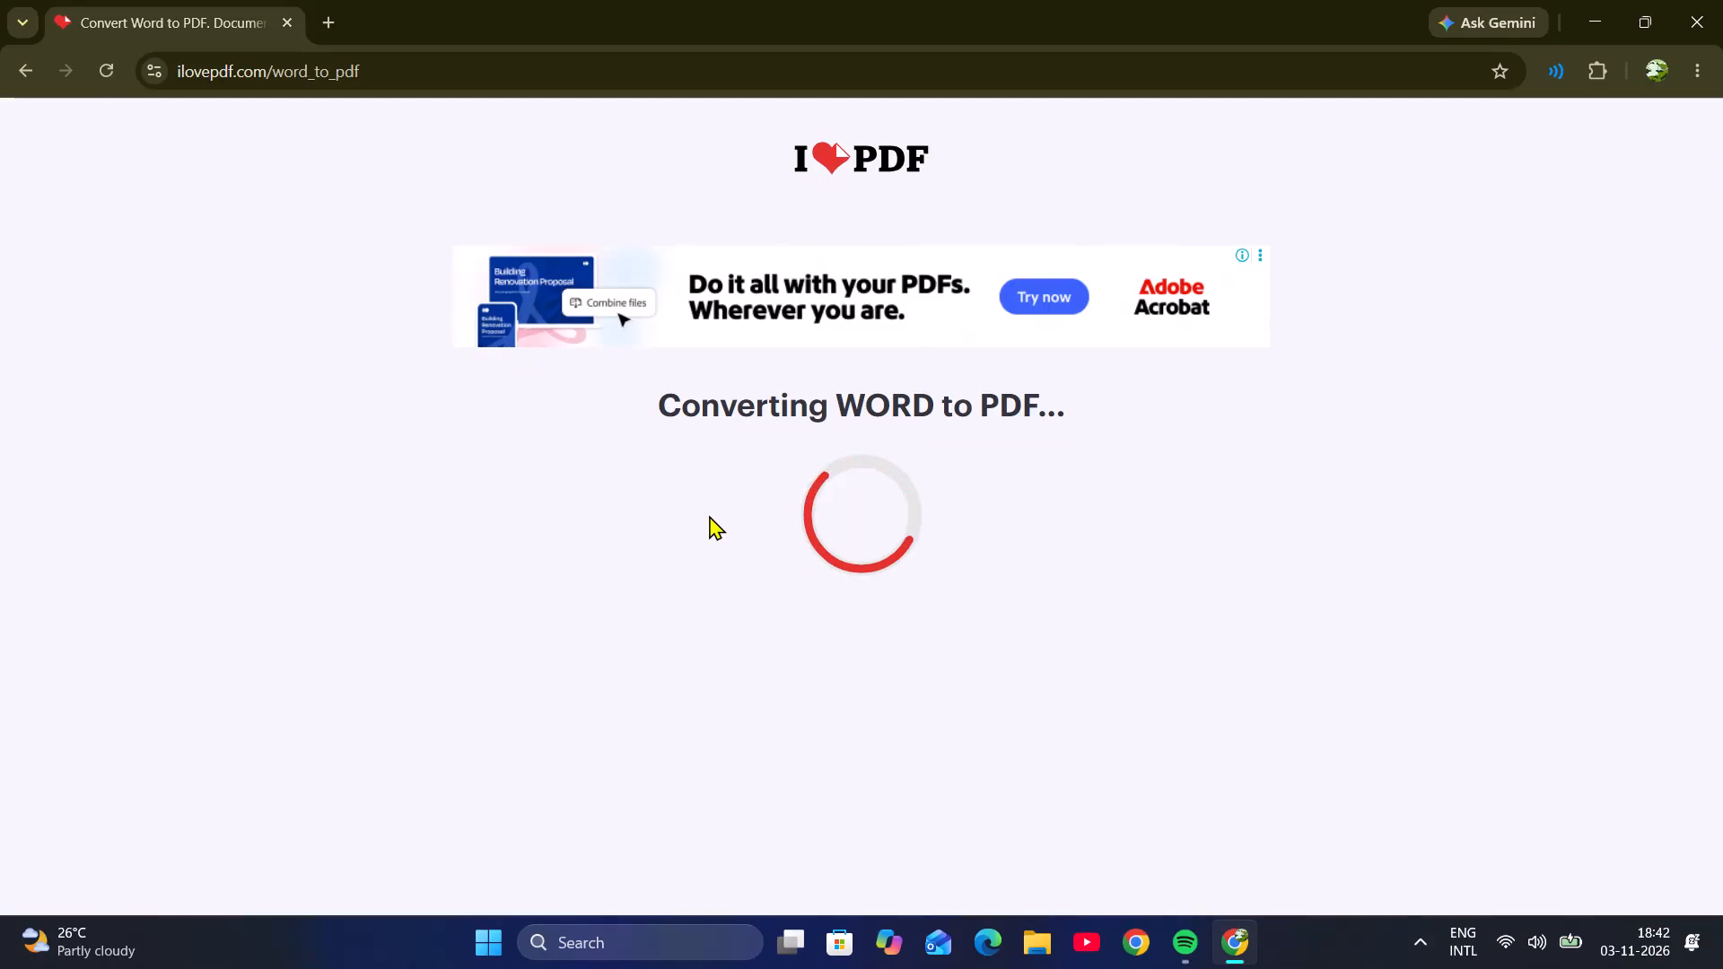
pyautogui.click(849, 295)
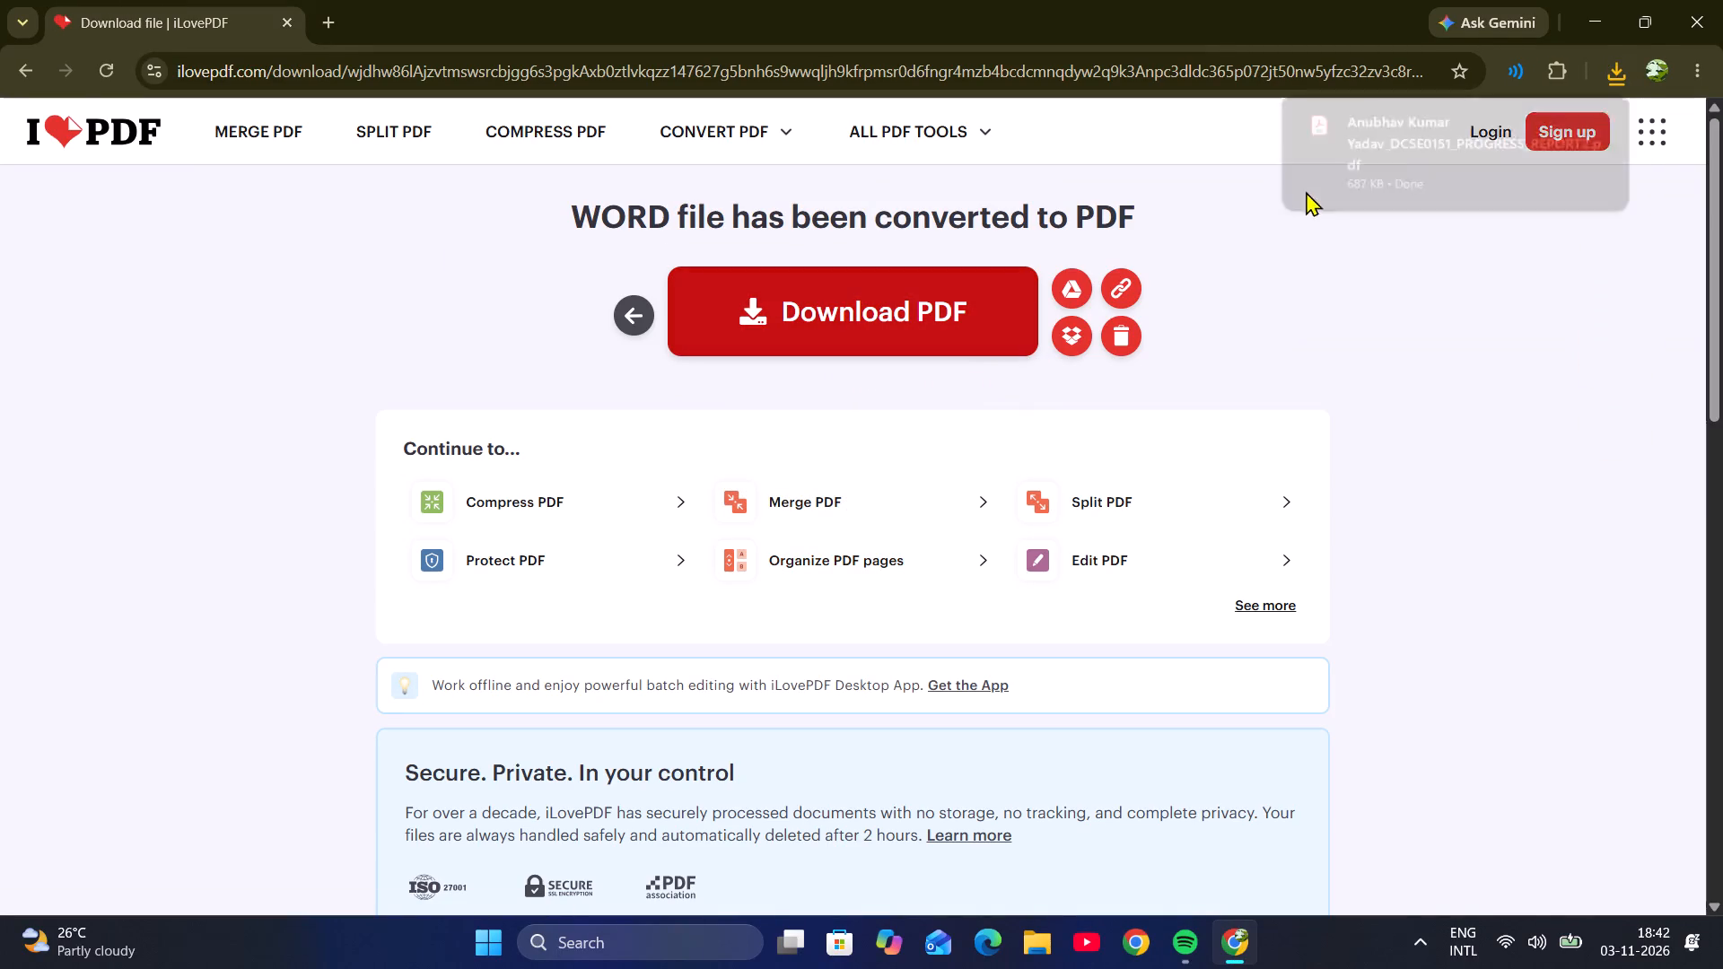
pyautogui.click(1447, 152)
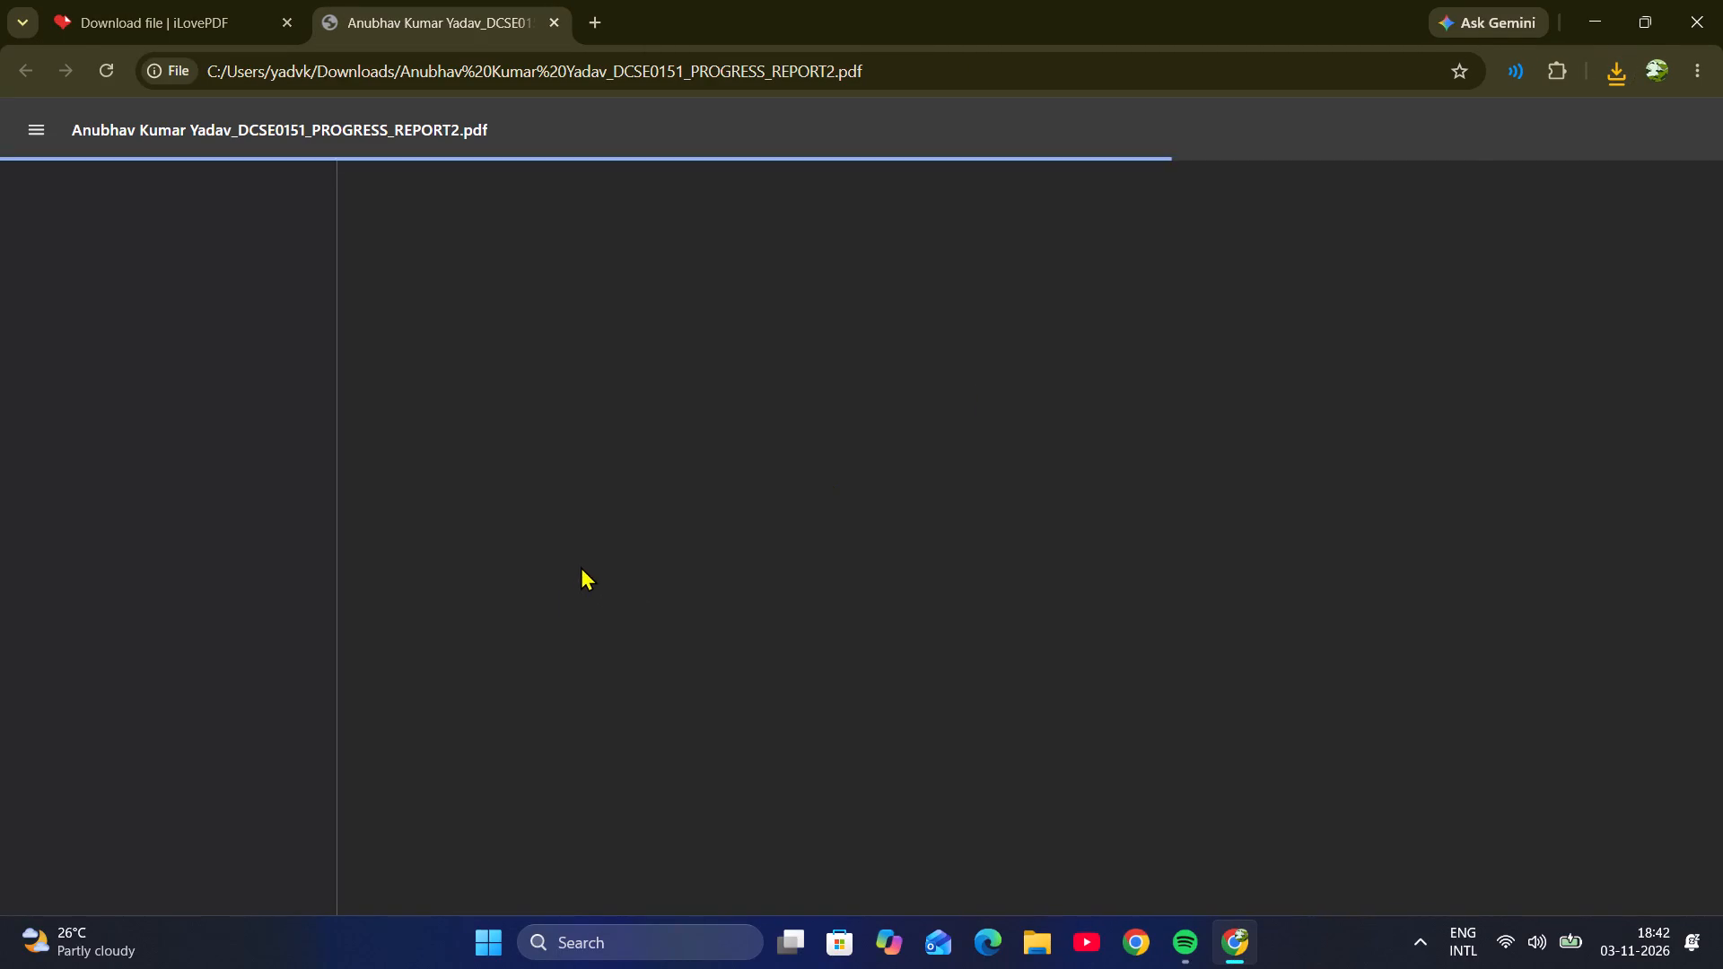
pyautogui.scroll(-12, 581, 566)
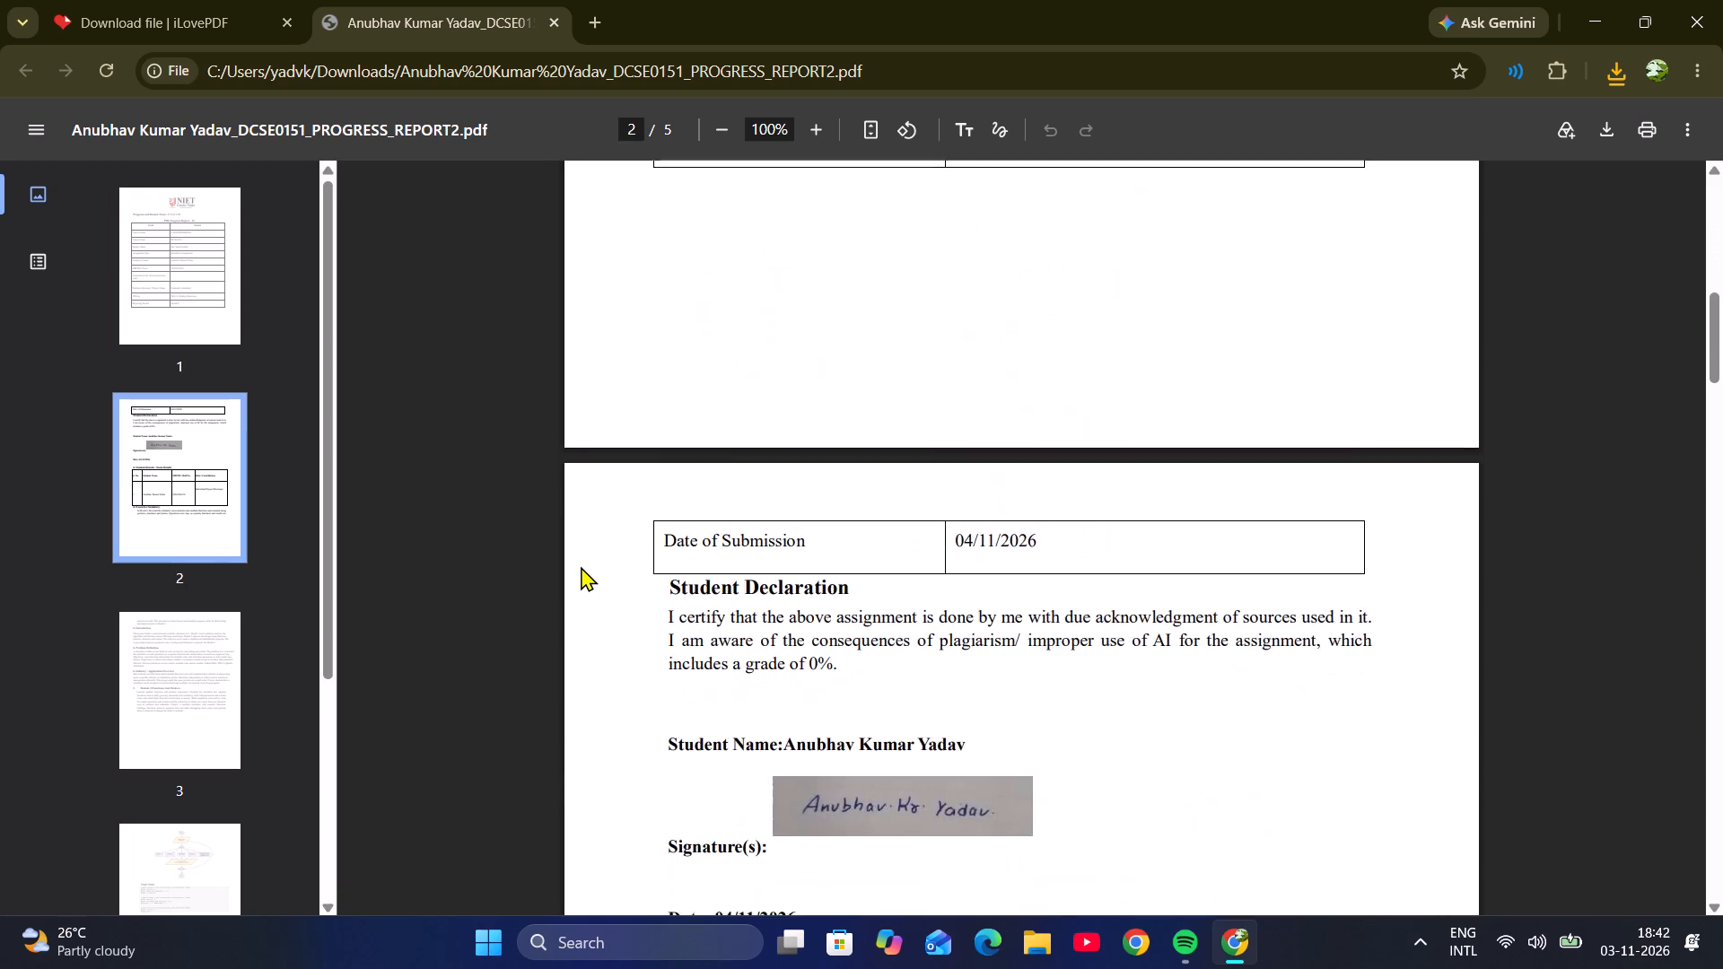
pyautogui.scroll(-12, 581, 566)
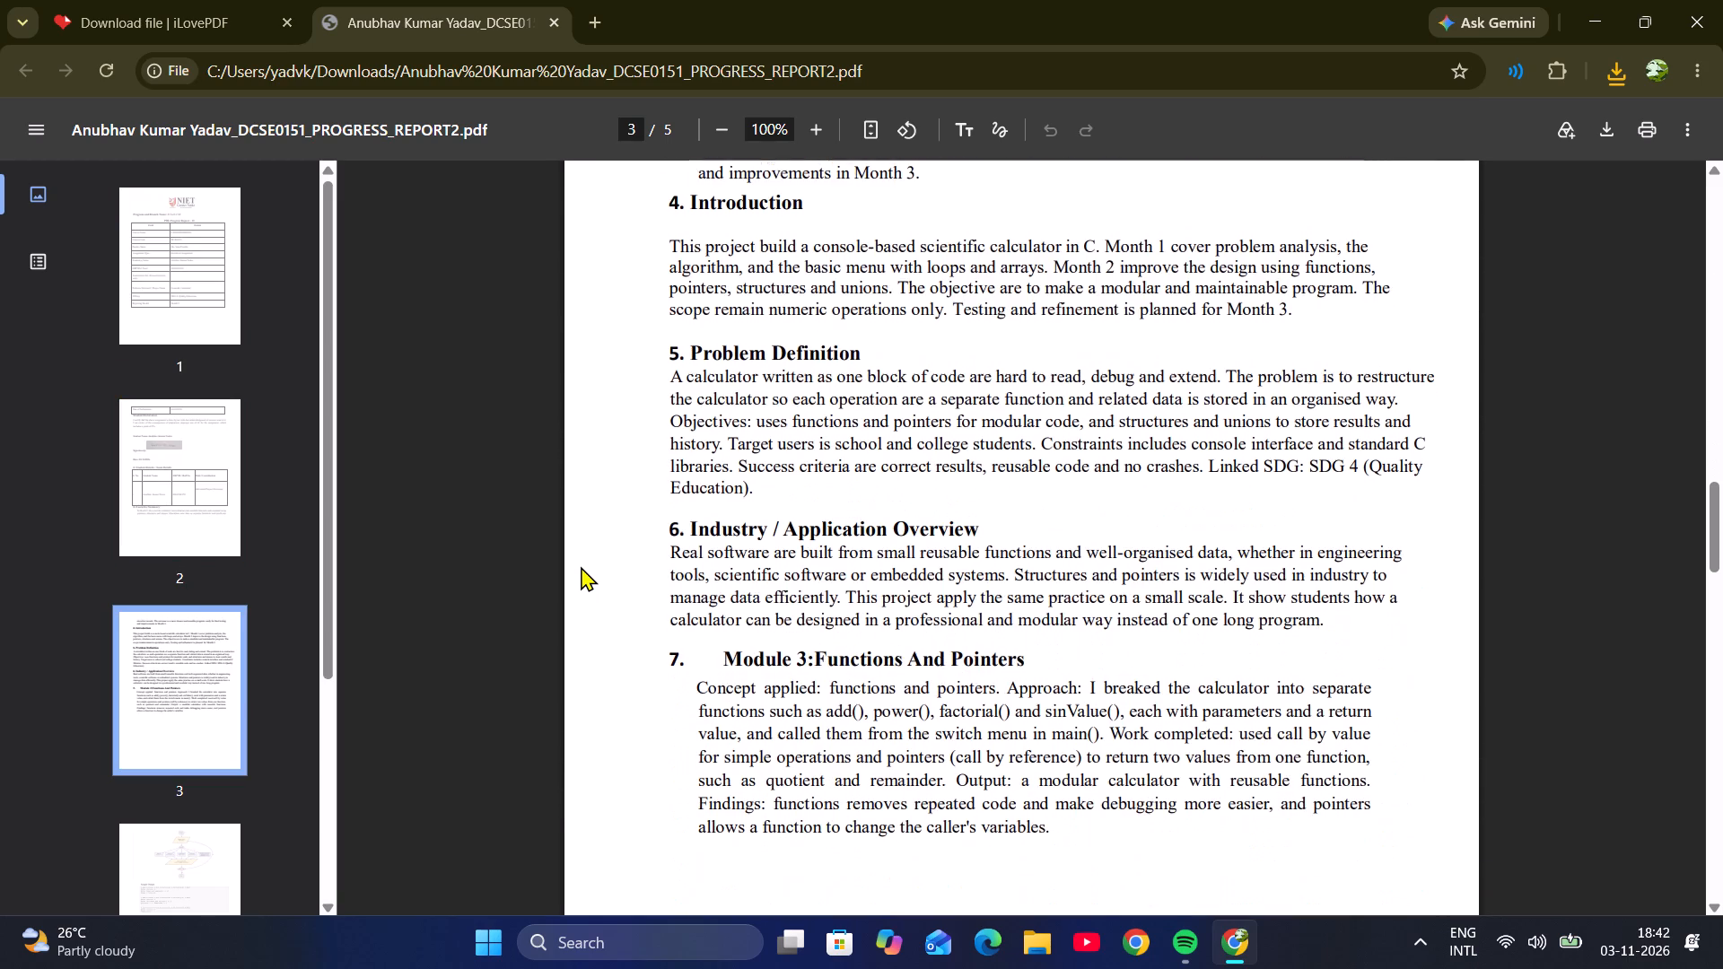
pyautogui.scroll(-15, 581, 566)
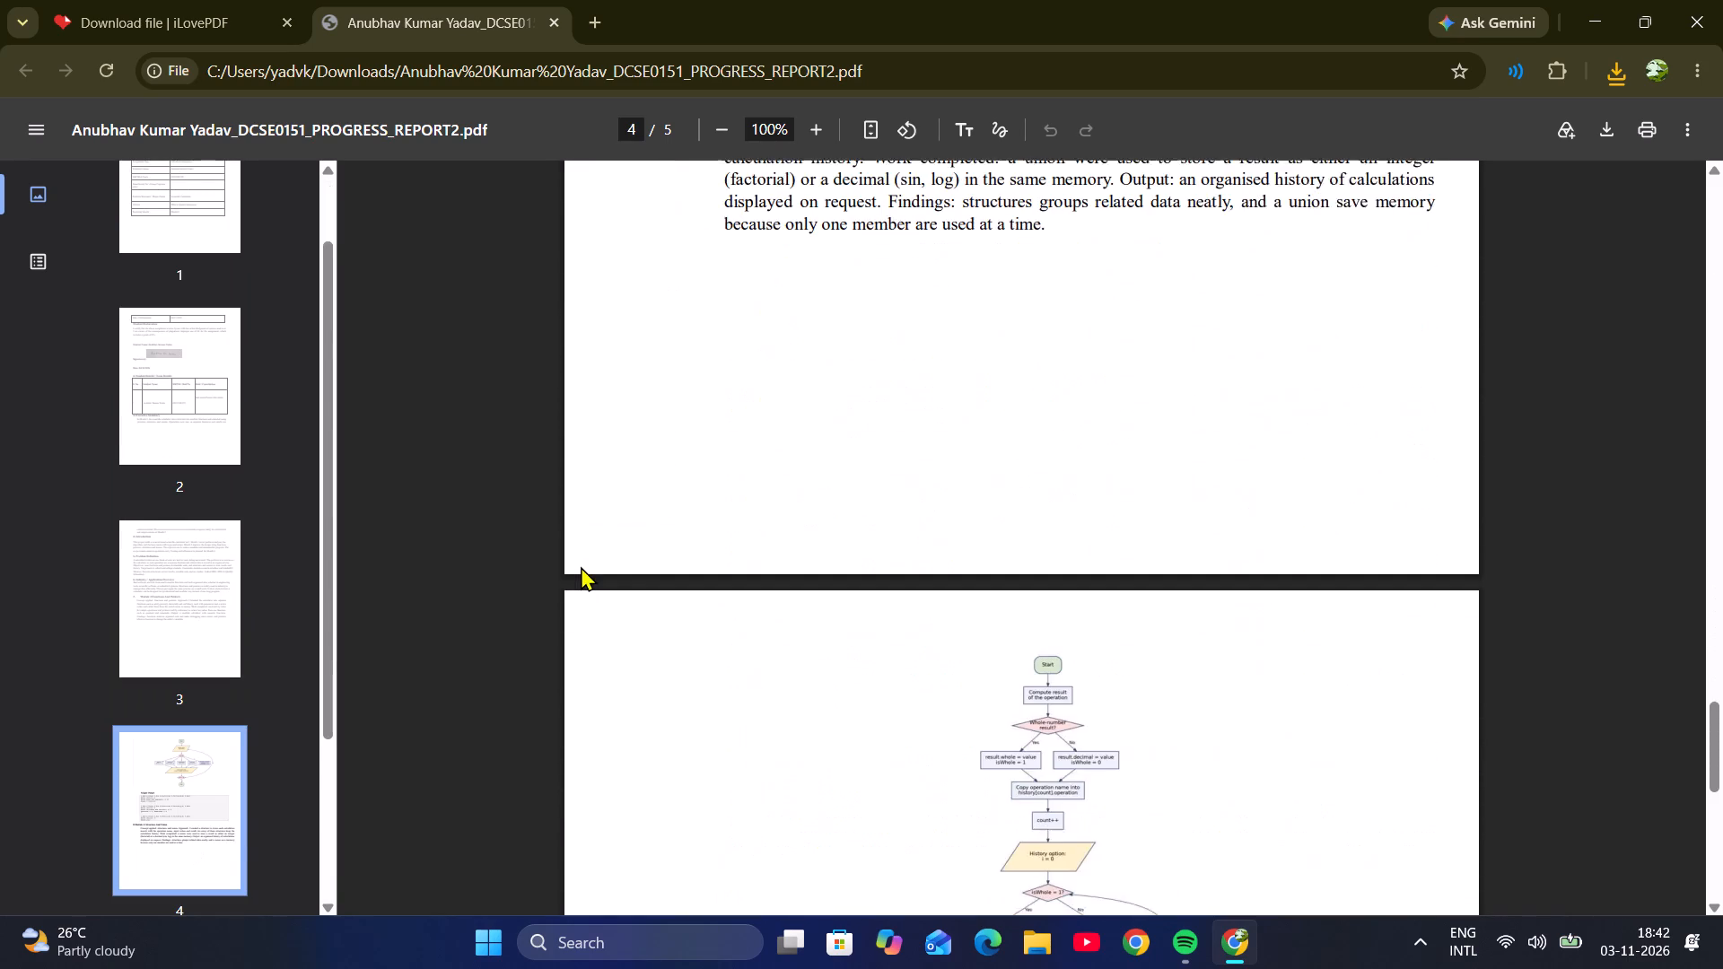
pyautogui.scroll(-7, 581, 566)
pyautogui.scroll(4, 581, 566)
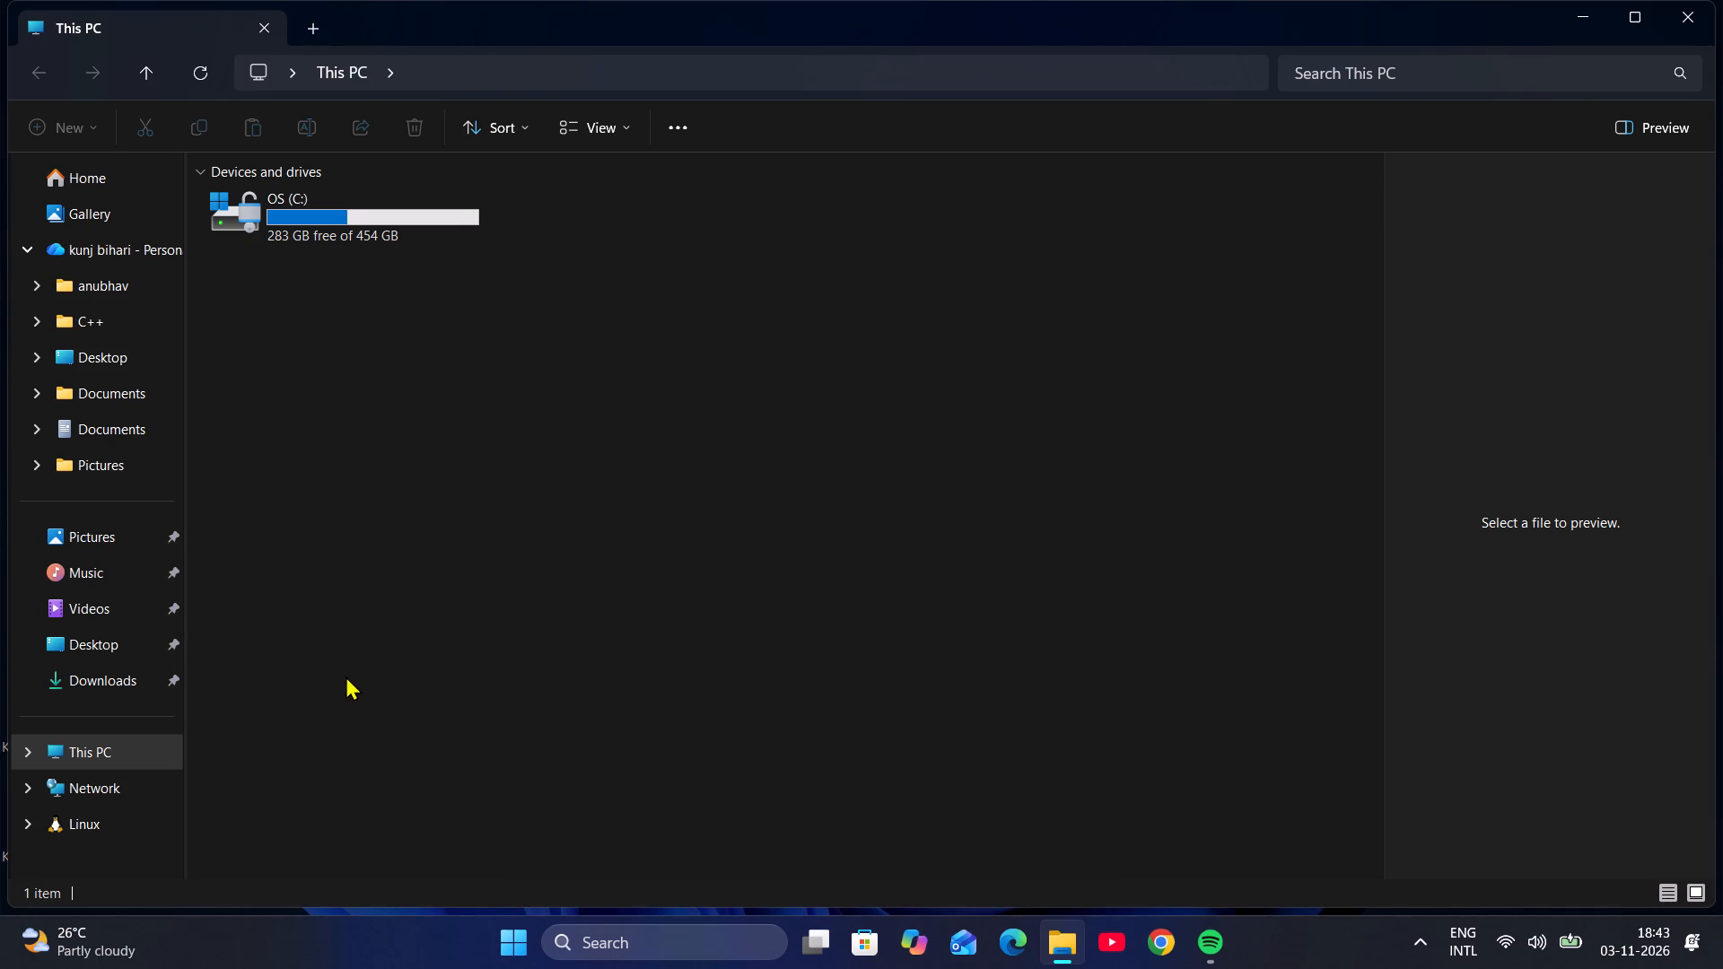
pyautogui.click(141, 641)
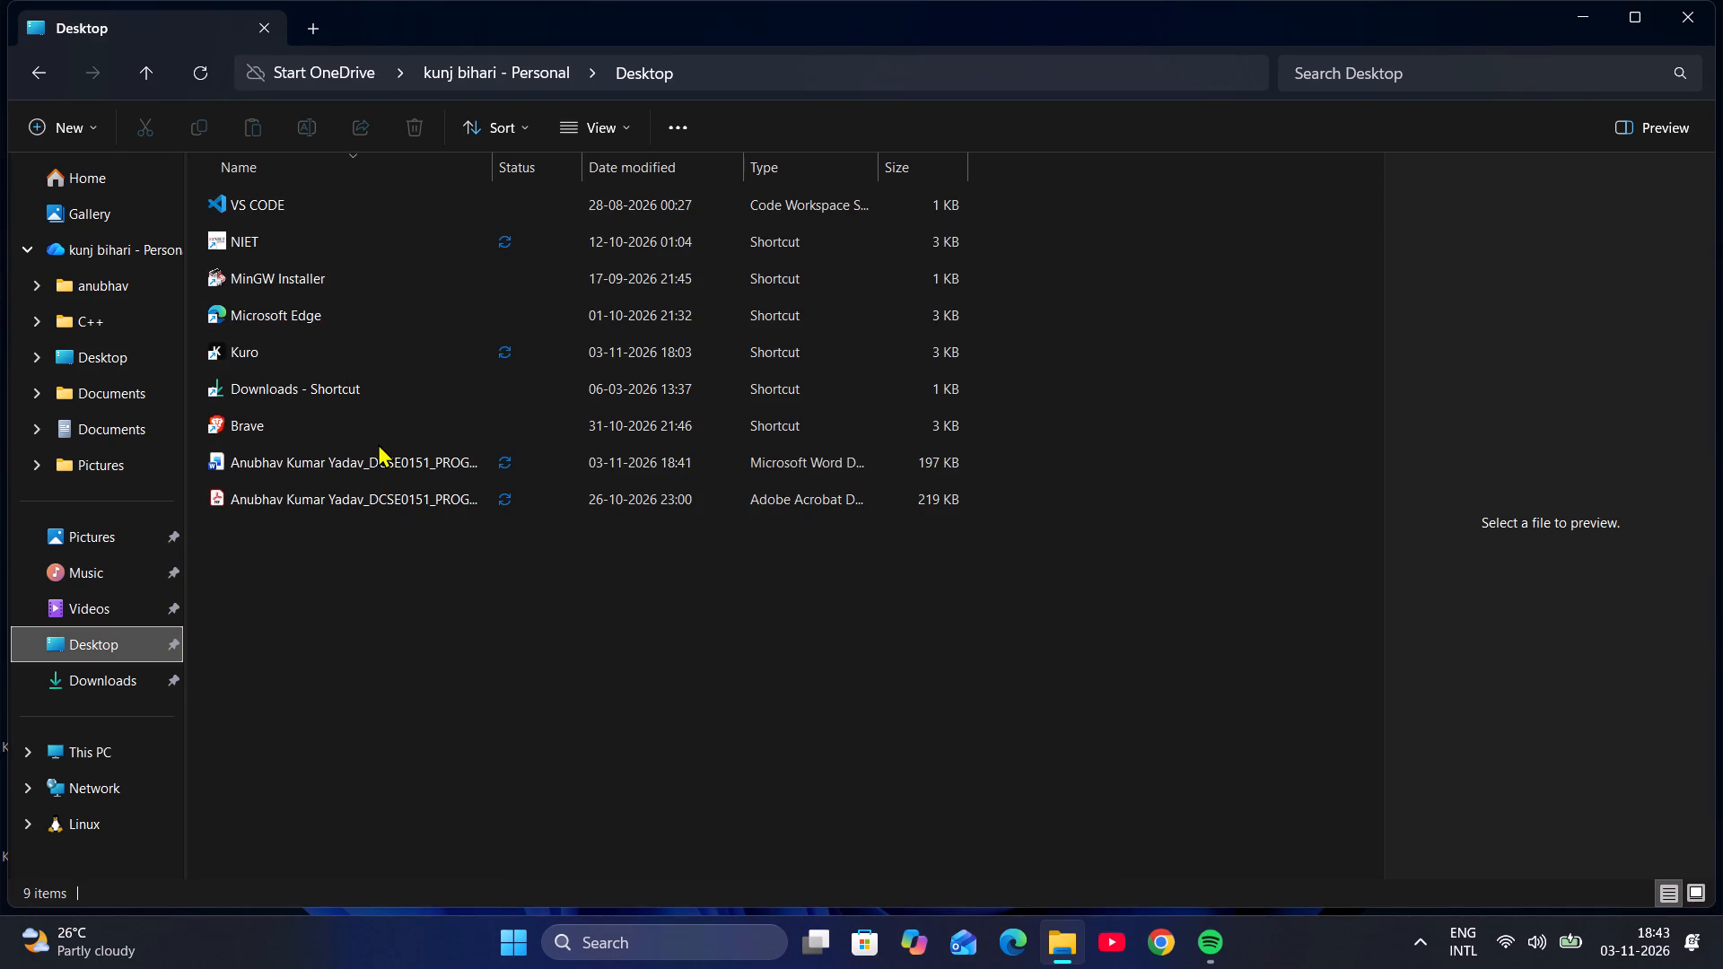
pyautogui.click(396, 500)
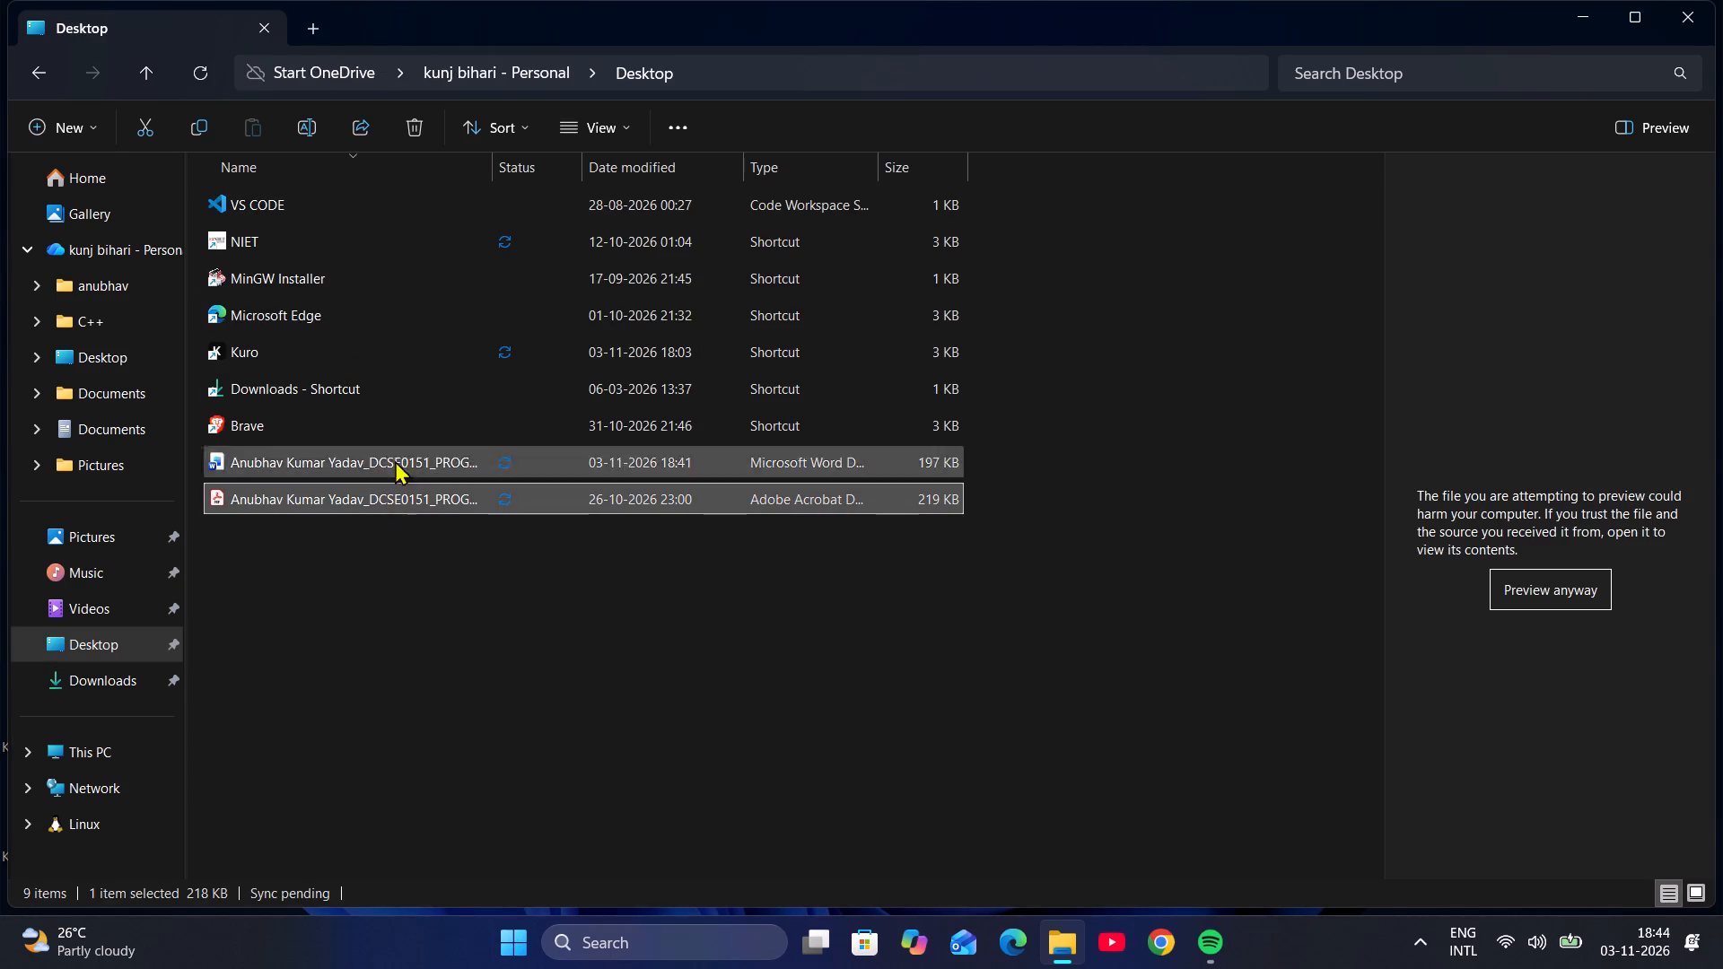
pyautogui.click(429, 124)
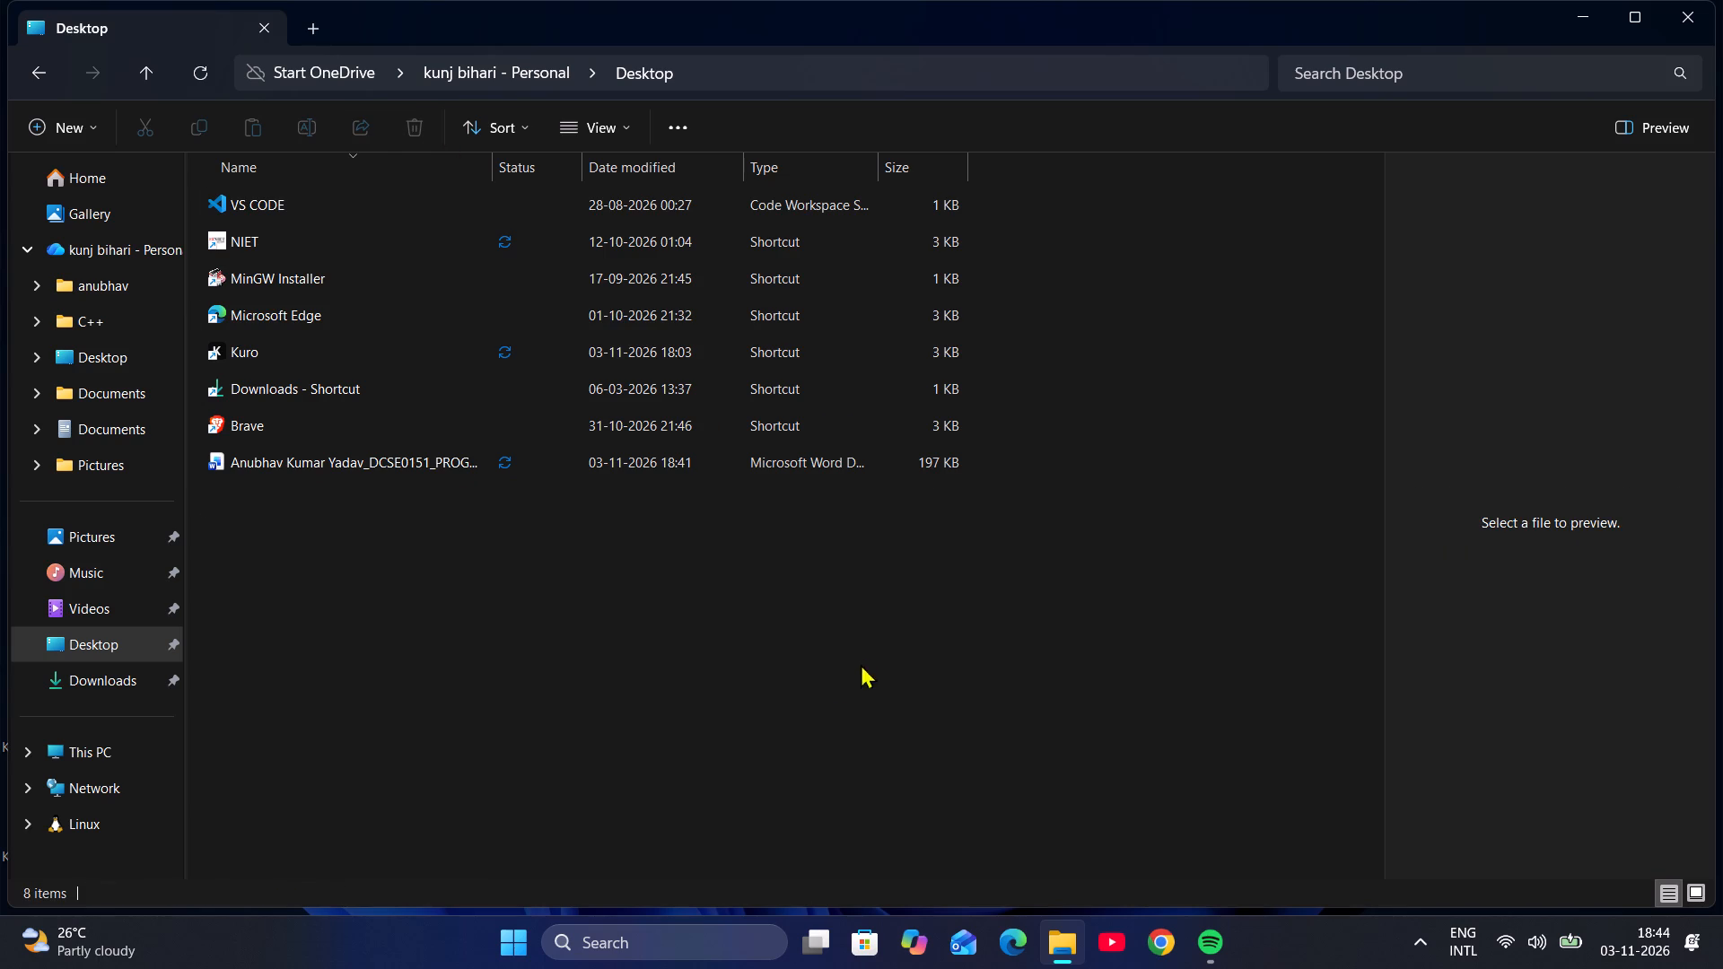
pyautogui.click(689, 673)
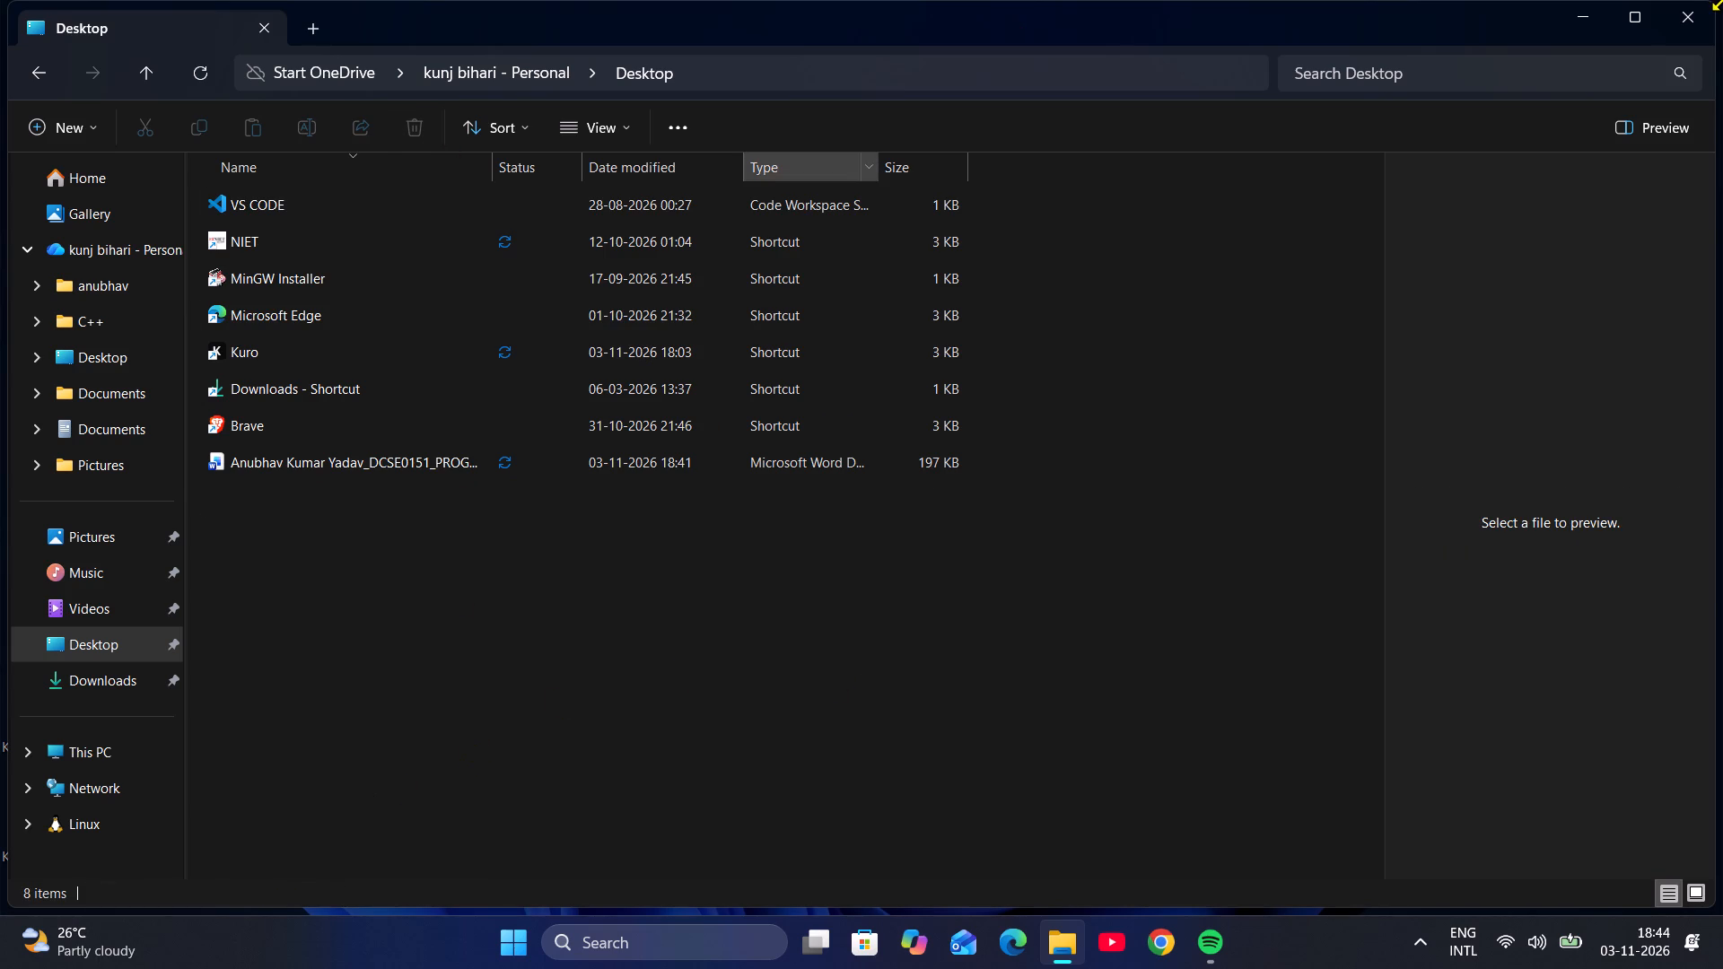
pyautogui.click(1680, 19)
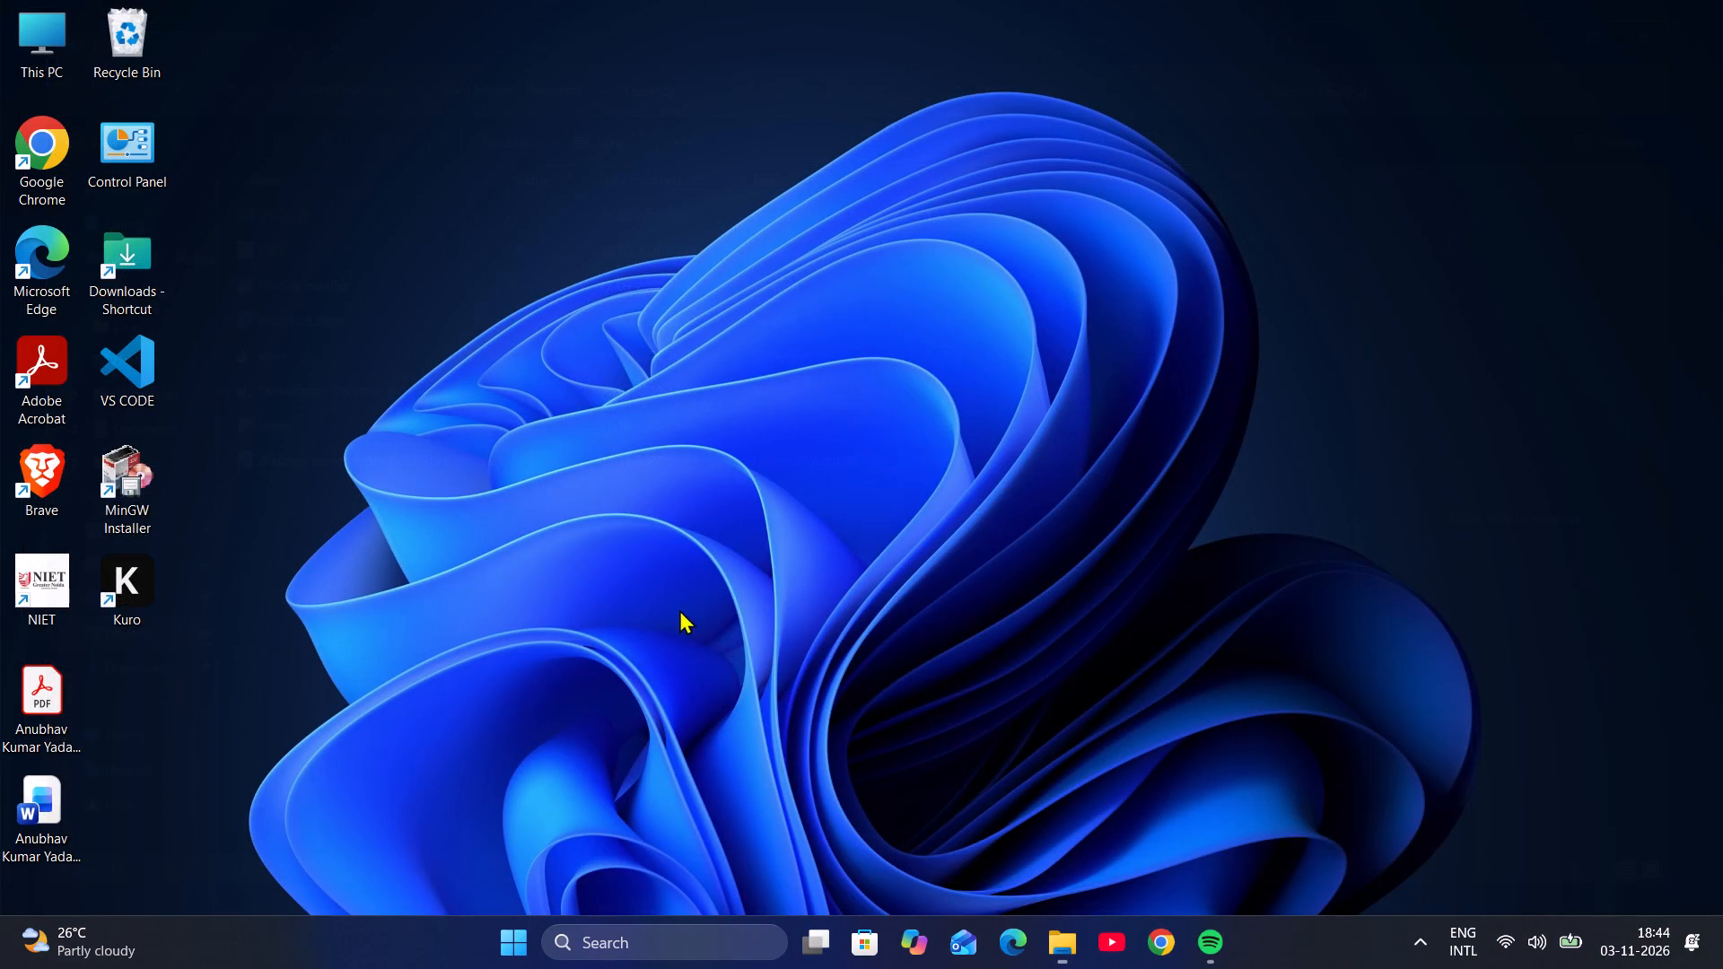
# Refresh the desktop and move the DCSE0151_PROGRESS_REPORT2 Word file into the free spot below the NIET shortcut.
pyautogui.moveTo(55, 836); pyautogui.dragTo(132, 711)
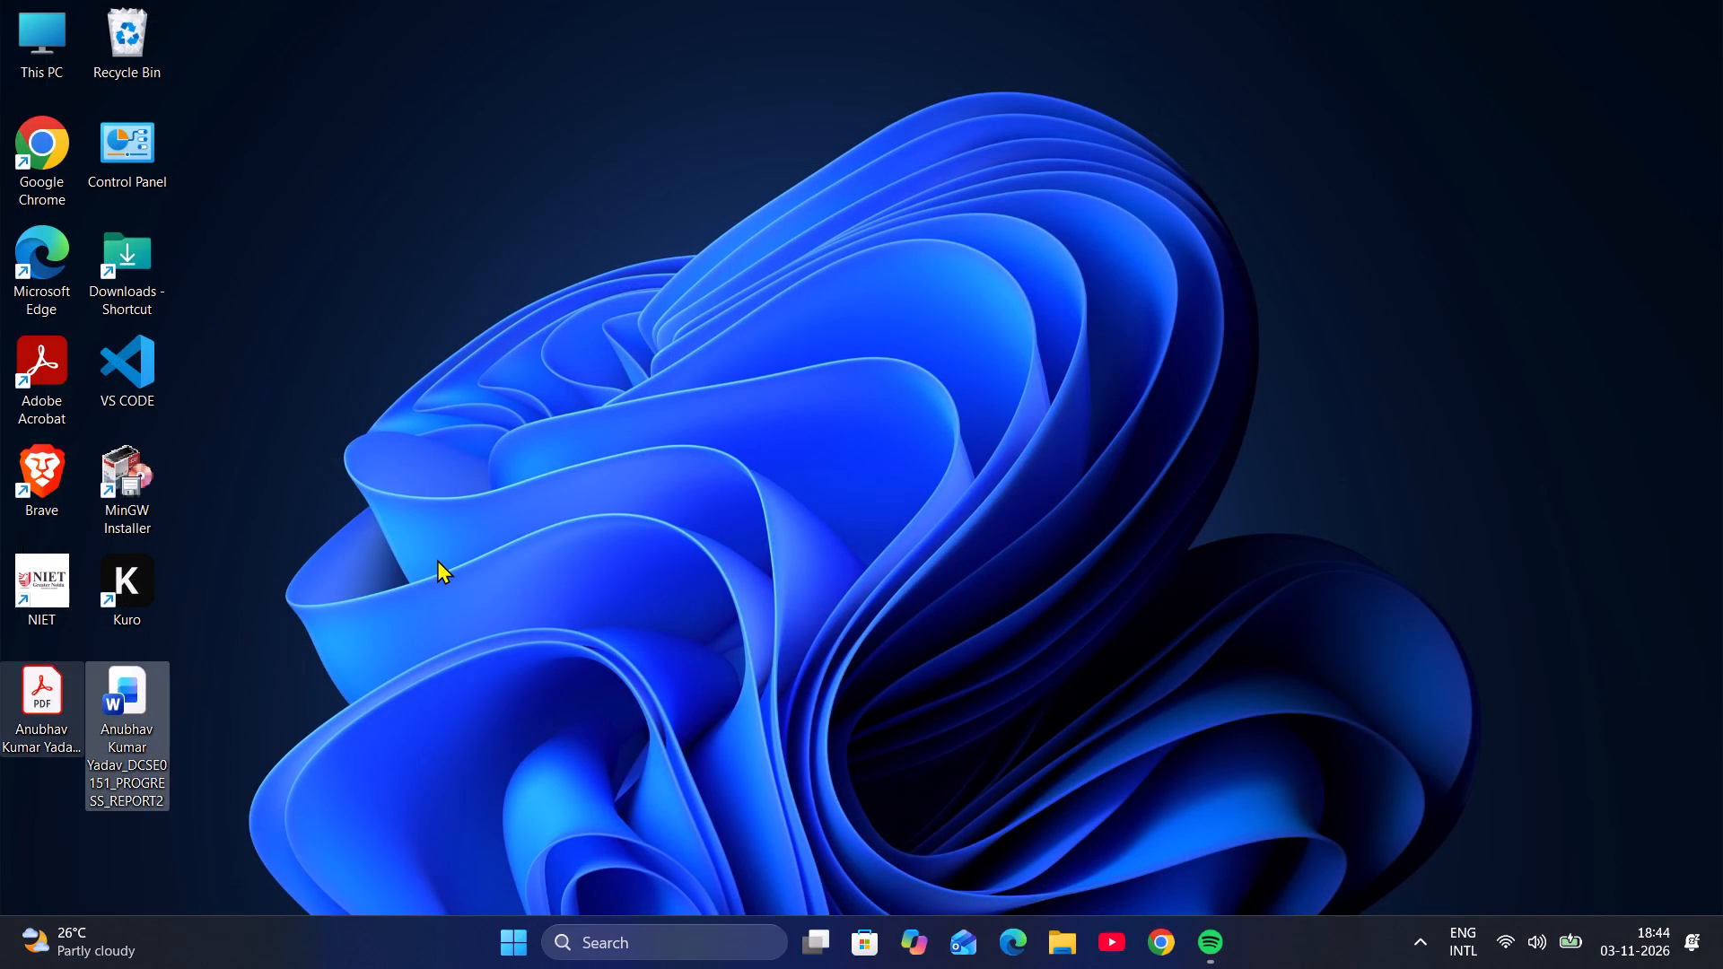
pyautogui.hotkey('ctrl', 'r')
pyautogui.rightClick(709, 433)
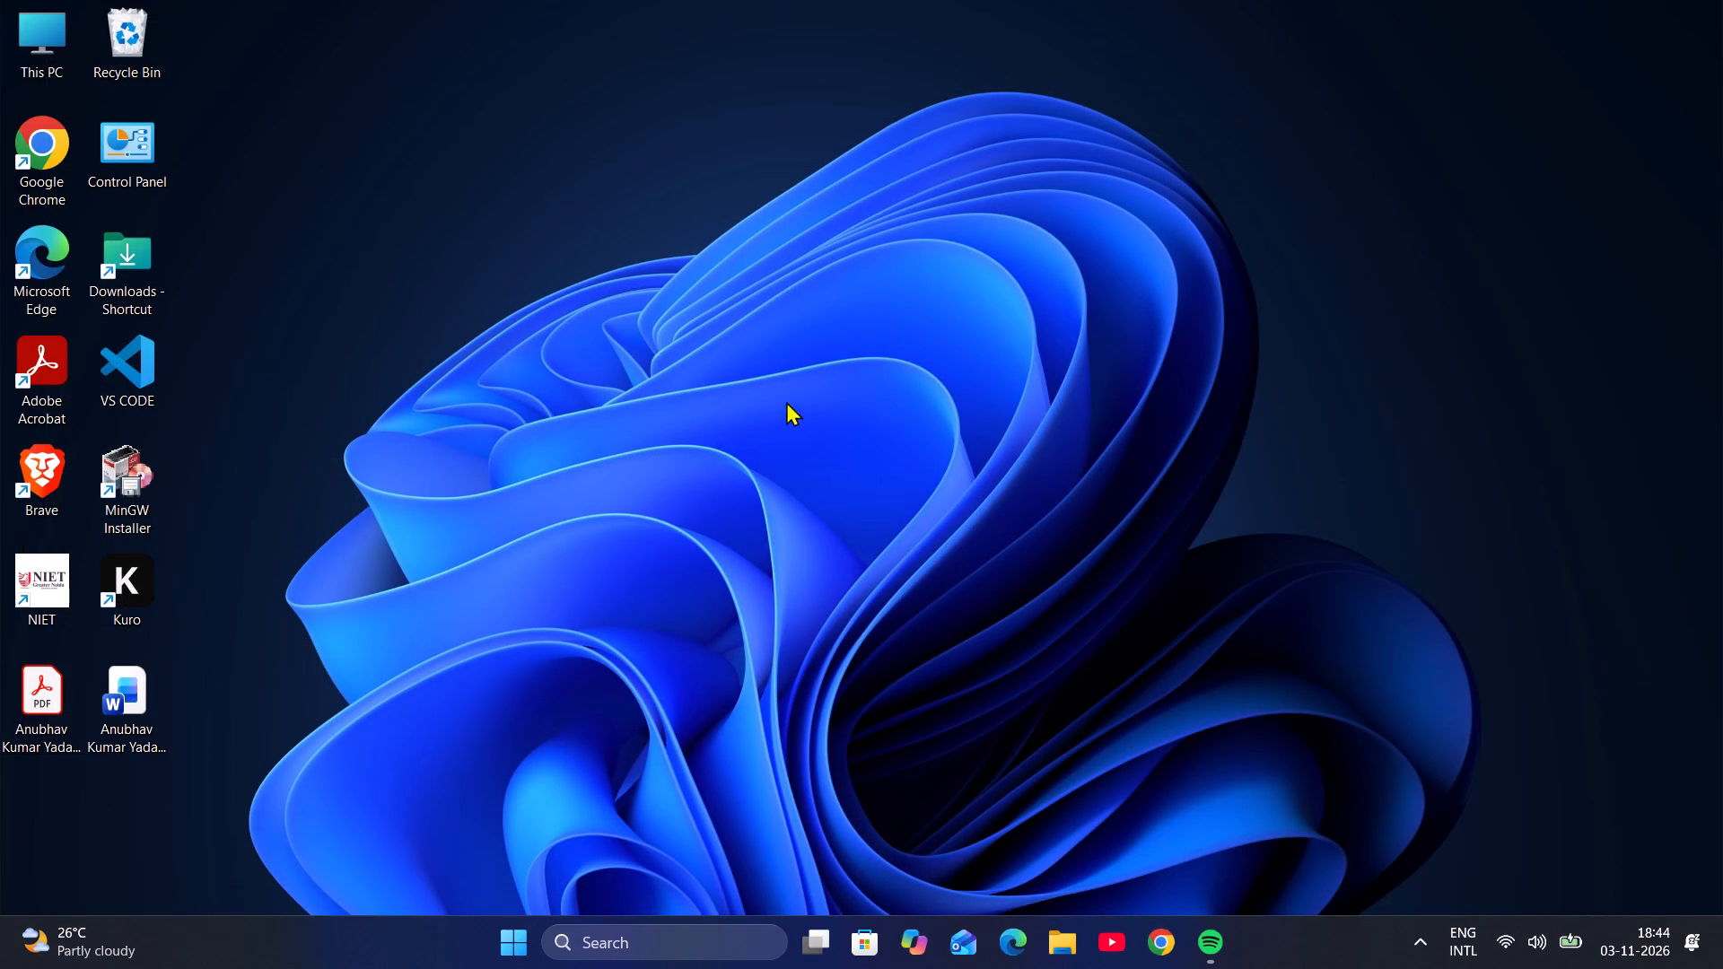
pyautogui.click(817, 527)
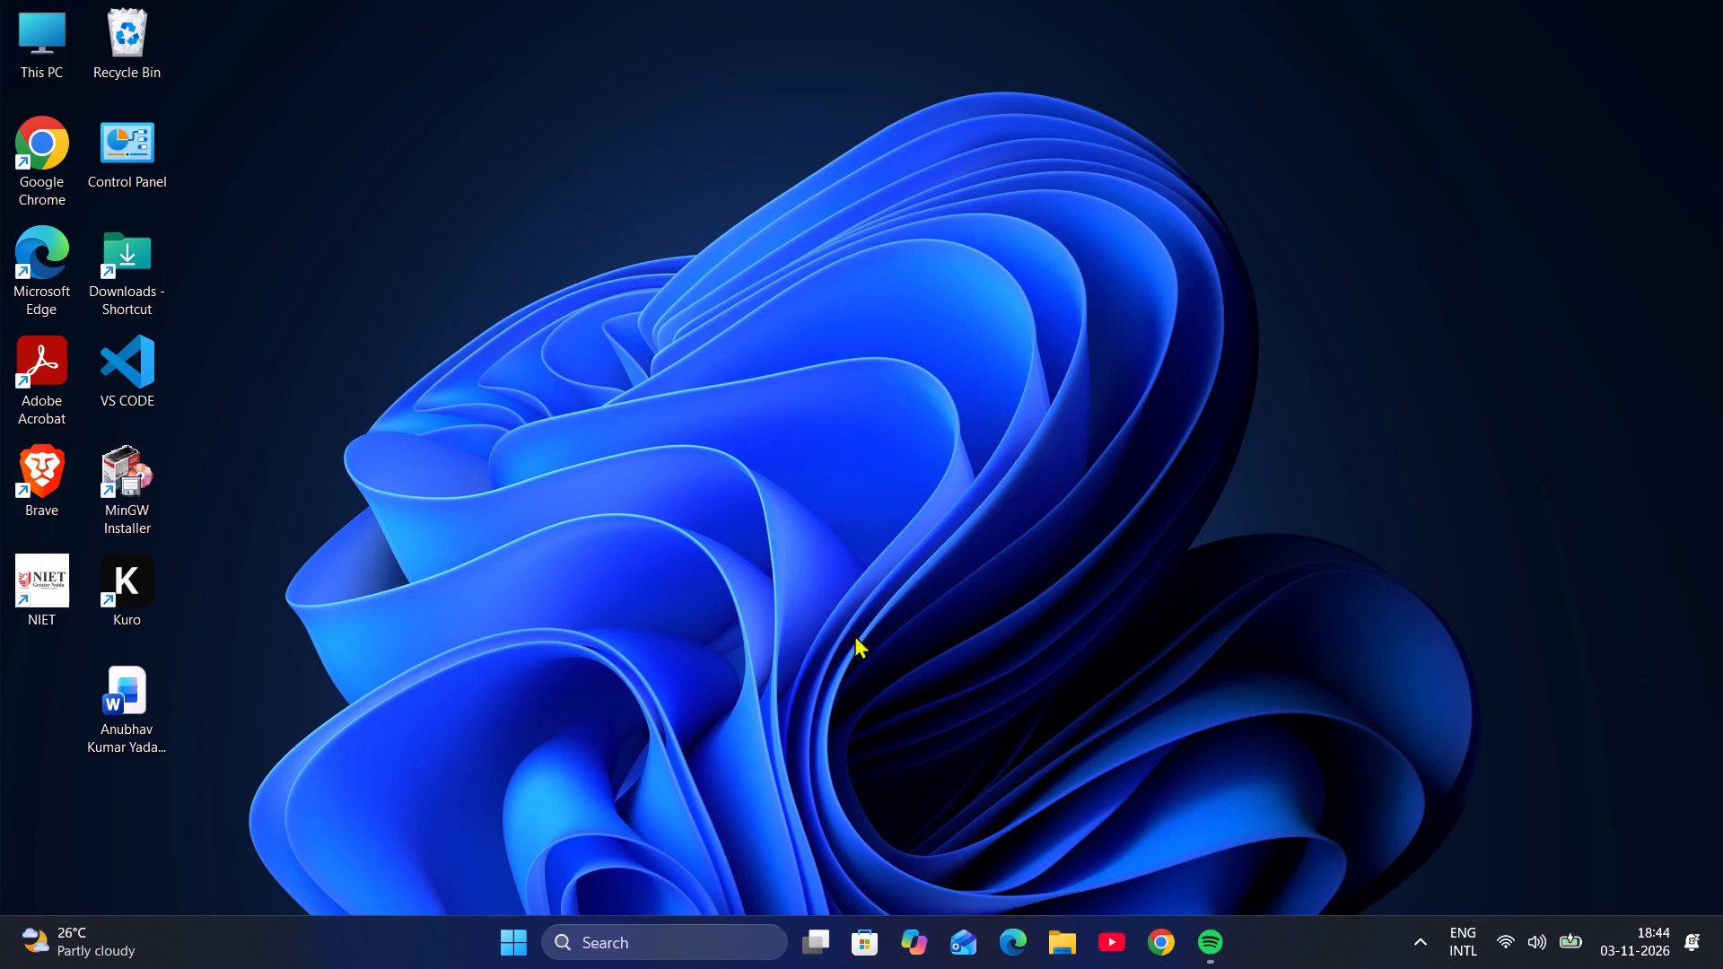
pyautogui.moveTo(151, 711); pyautogui.dragTo(83, 715)
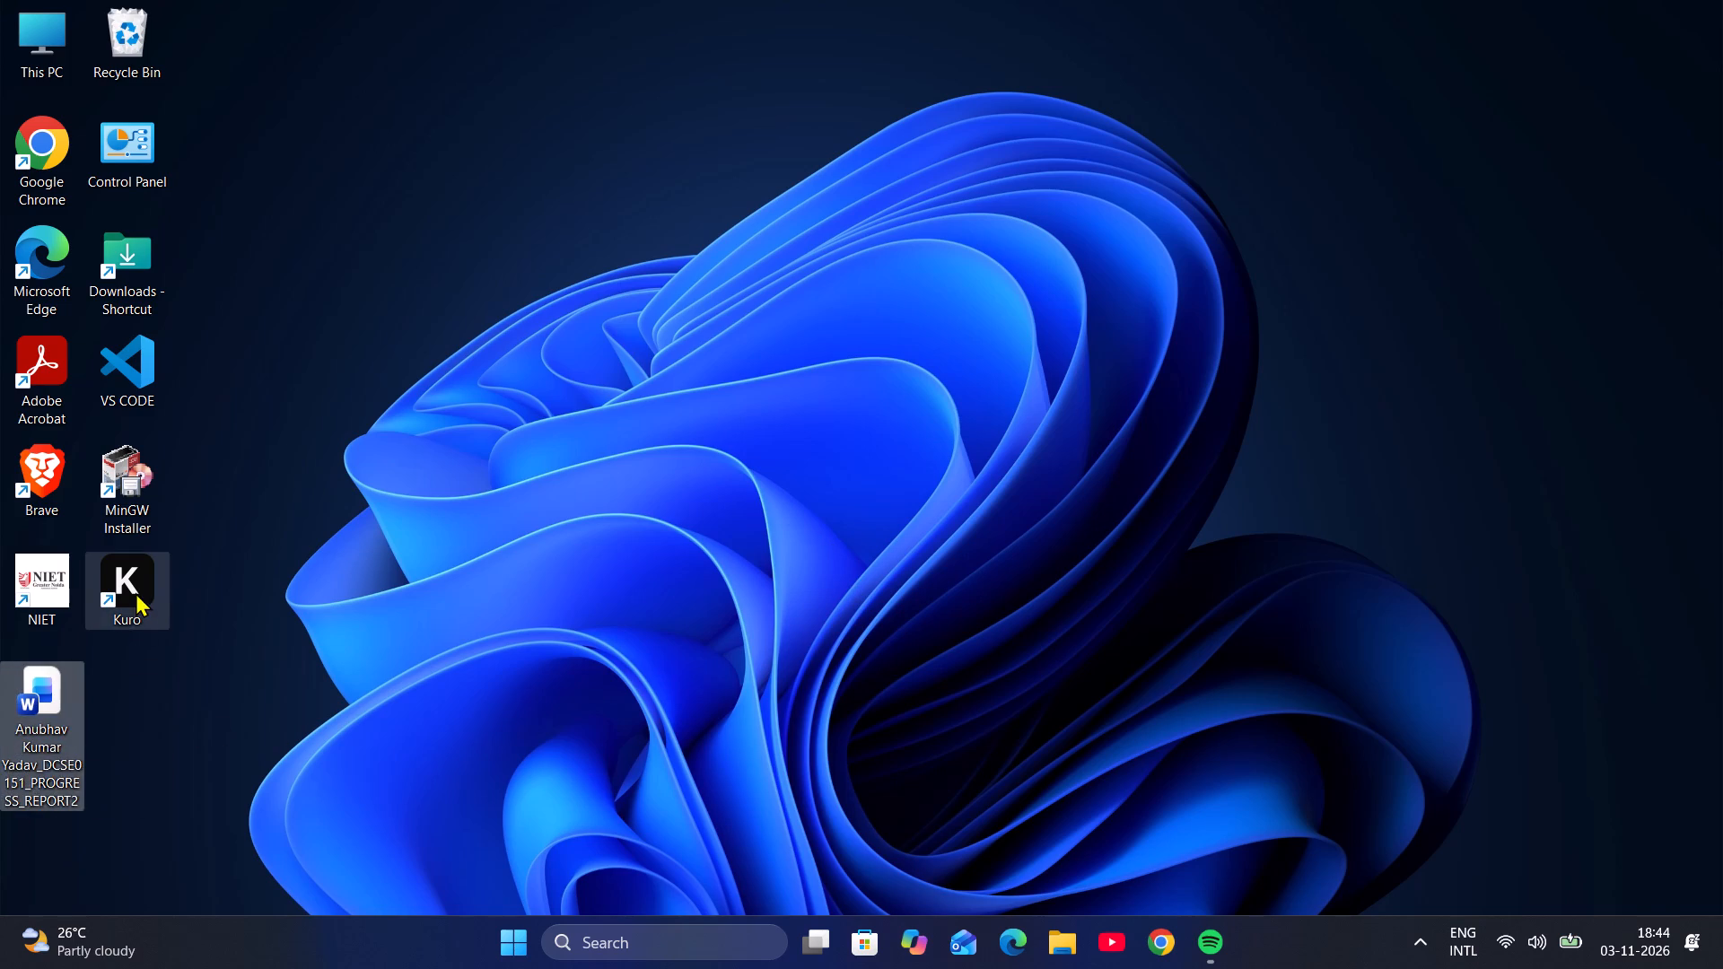
# Launch Kuro from its desktop shortcut.
pyautogui.doubleClick(136, 592)
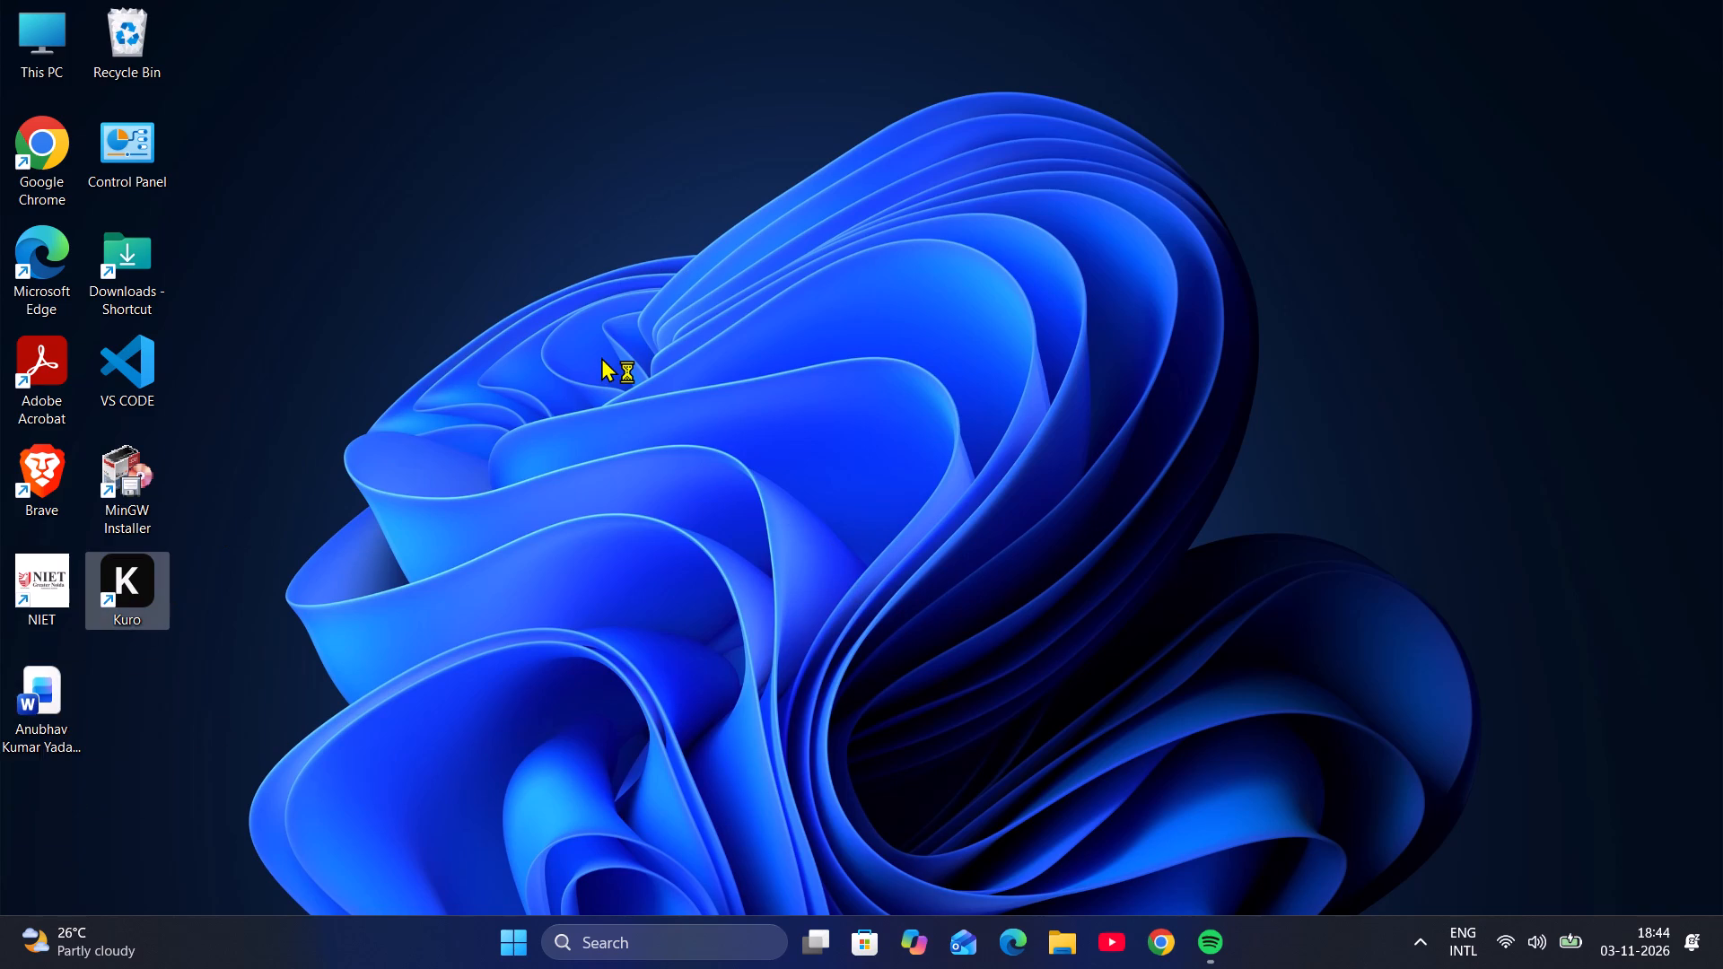